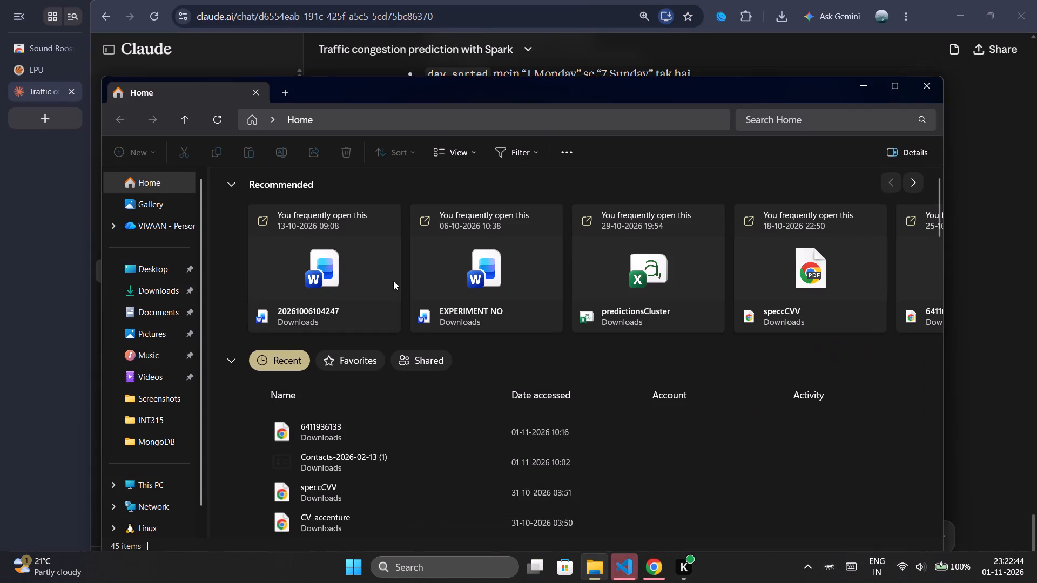
left_click(154, 283)
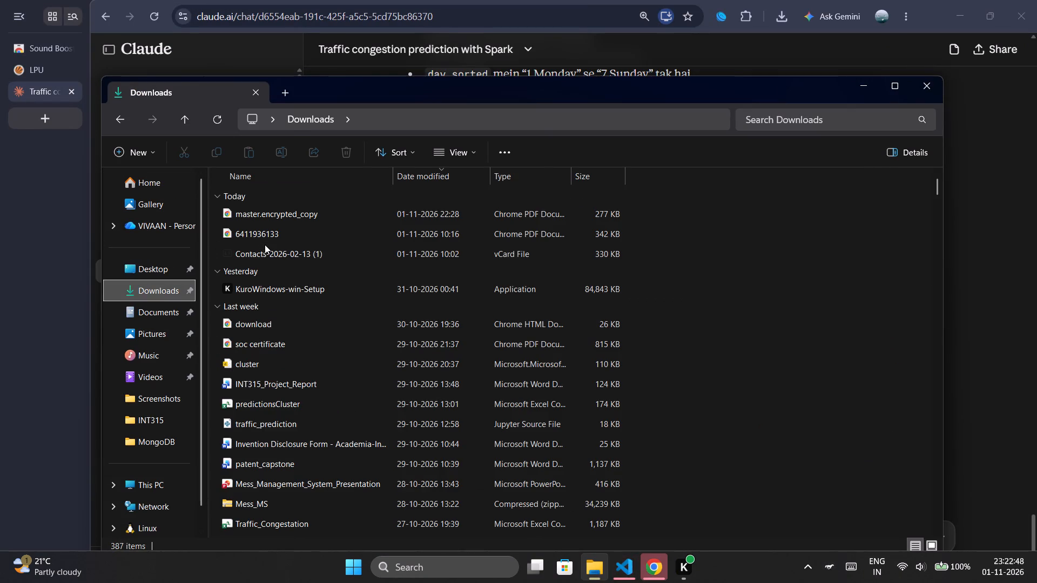
double_click(287, 382)
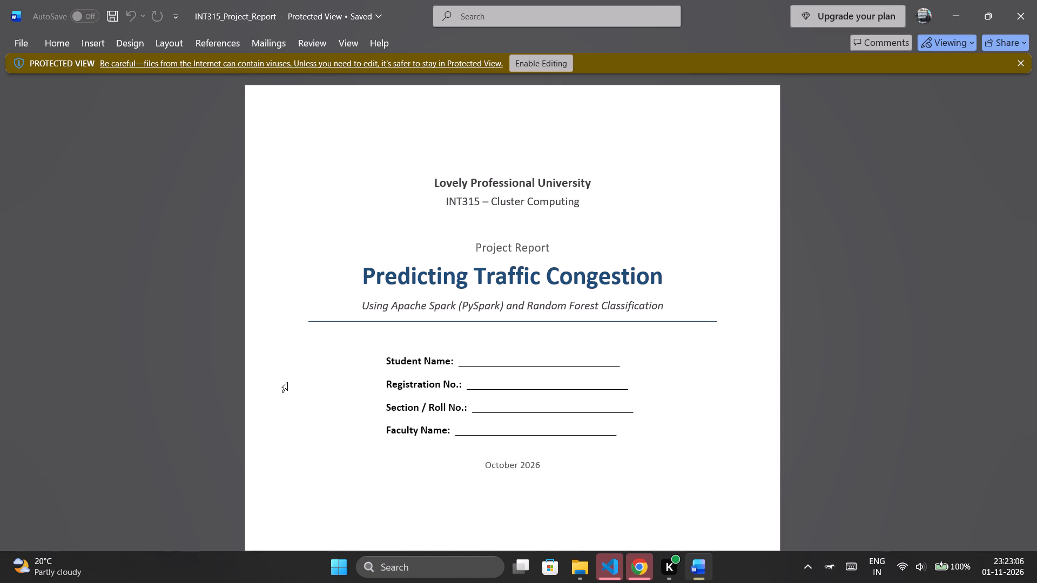
Look through the report's opening pages, including the problem statement, project objective and dataset description.
scroll(287, 382, "down", 4)
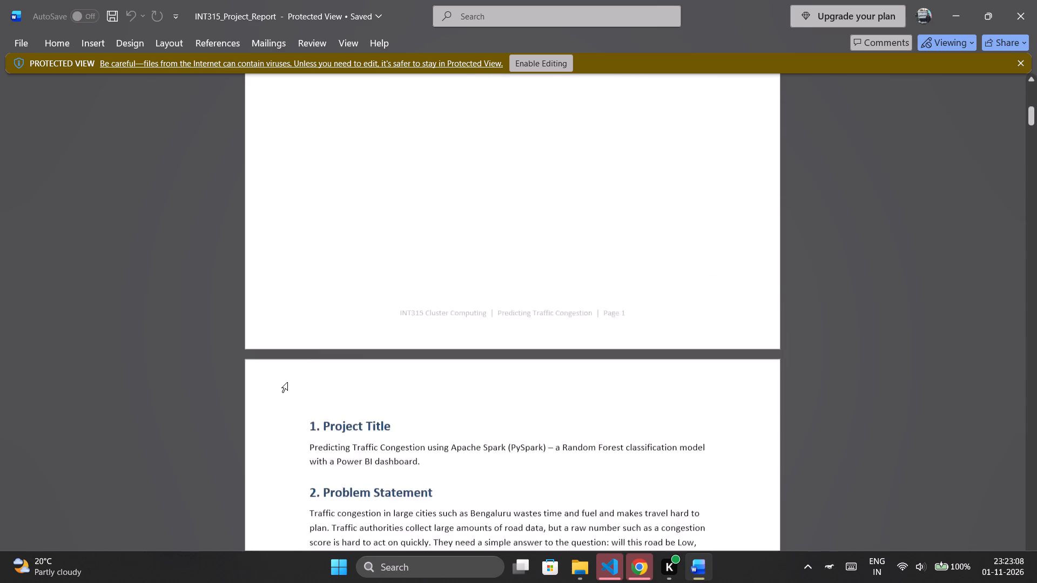
scroll(287, 382, "down", 4)
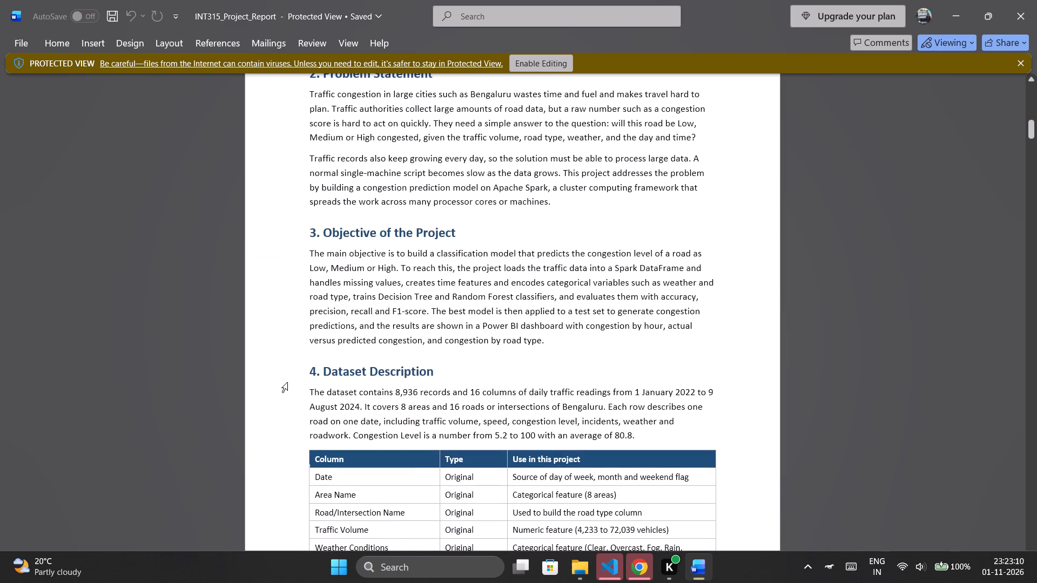
scroll(287, 382, "down", 1)
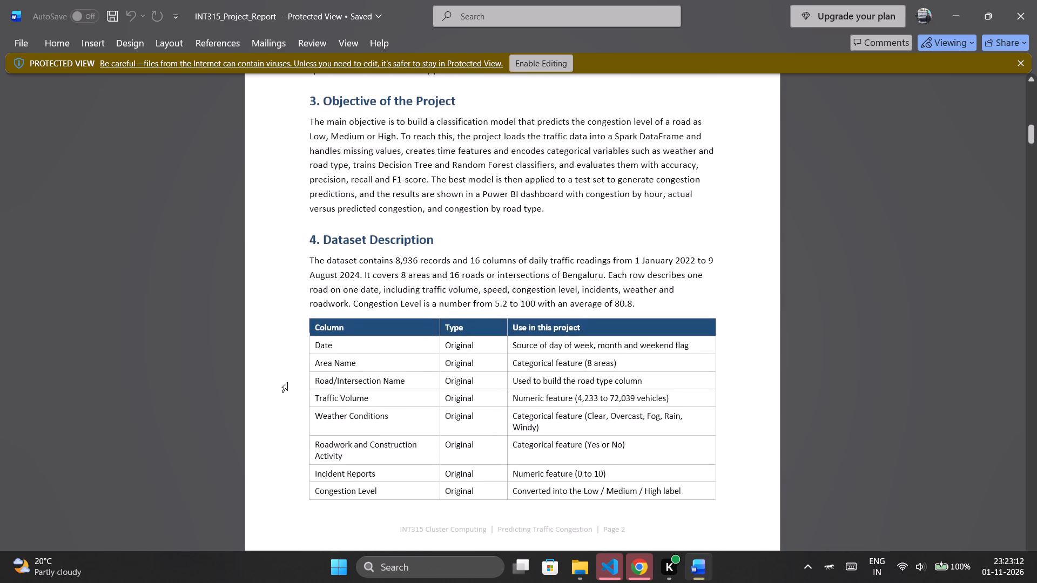
scroll(287, 382, "down", 1)
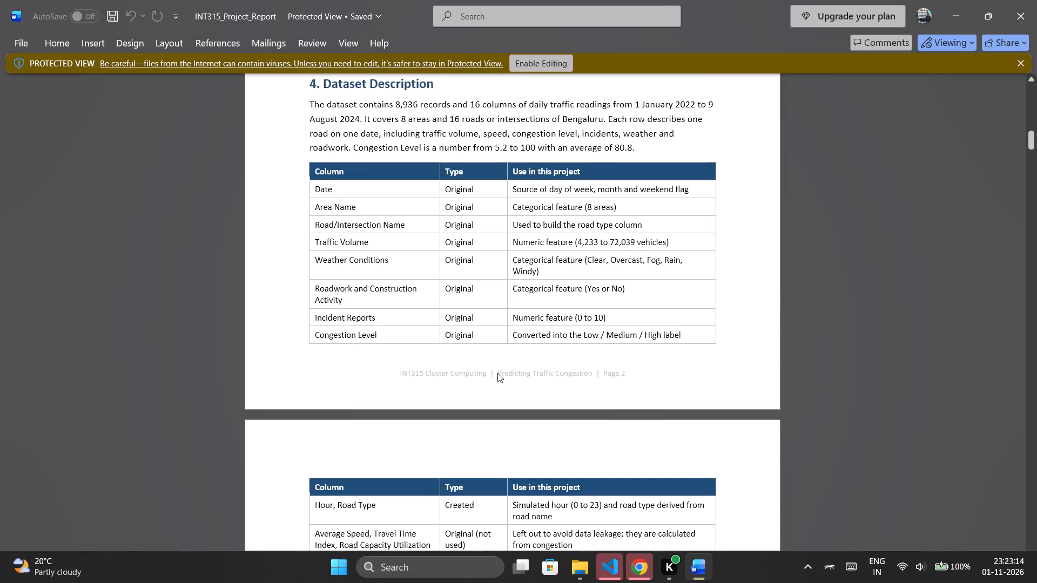
scroll(497, 372, "up", 6)
Take the project report out of Protected View and enable editing.
left_click(538, 59)
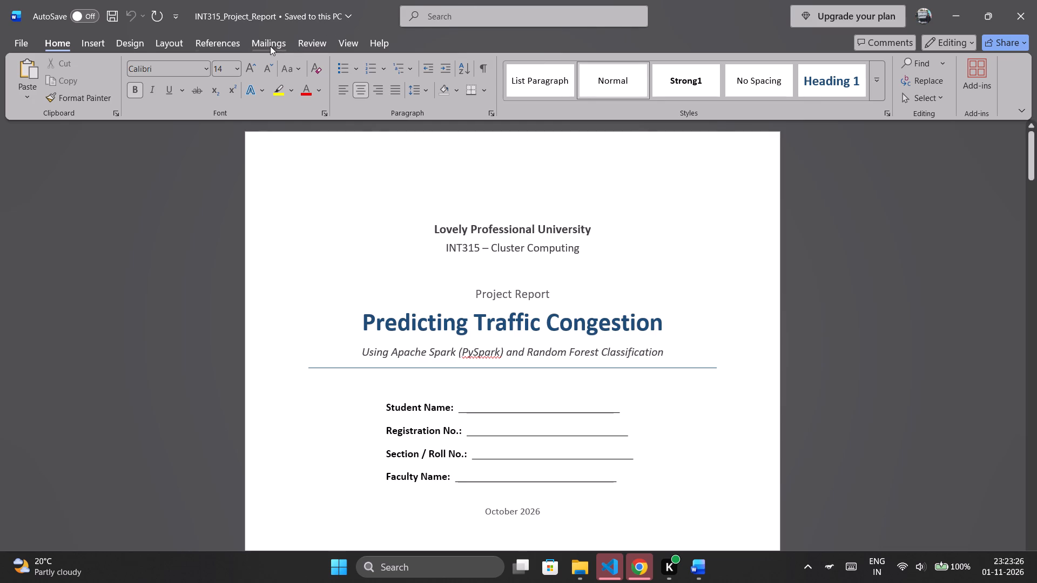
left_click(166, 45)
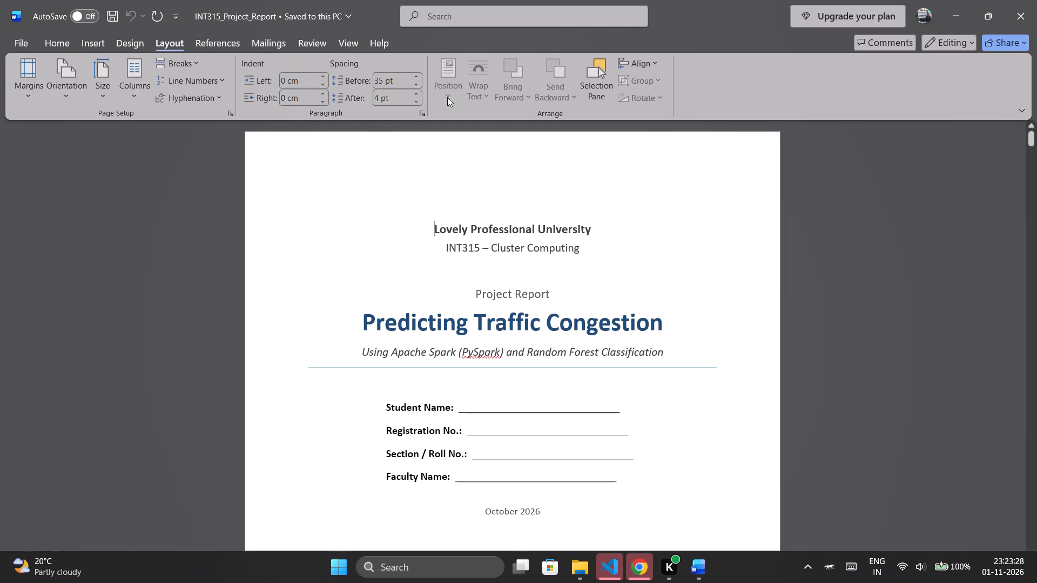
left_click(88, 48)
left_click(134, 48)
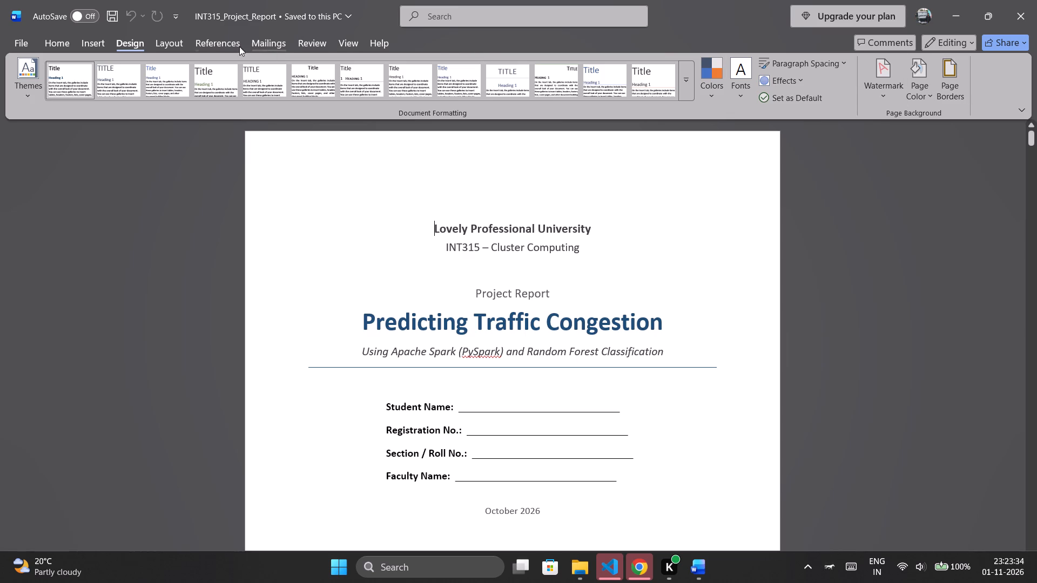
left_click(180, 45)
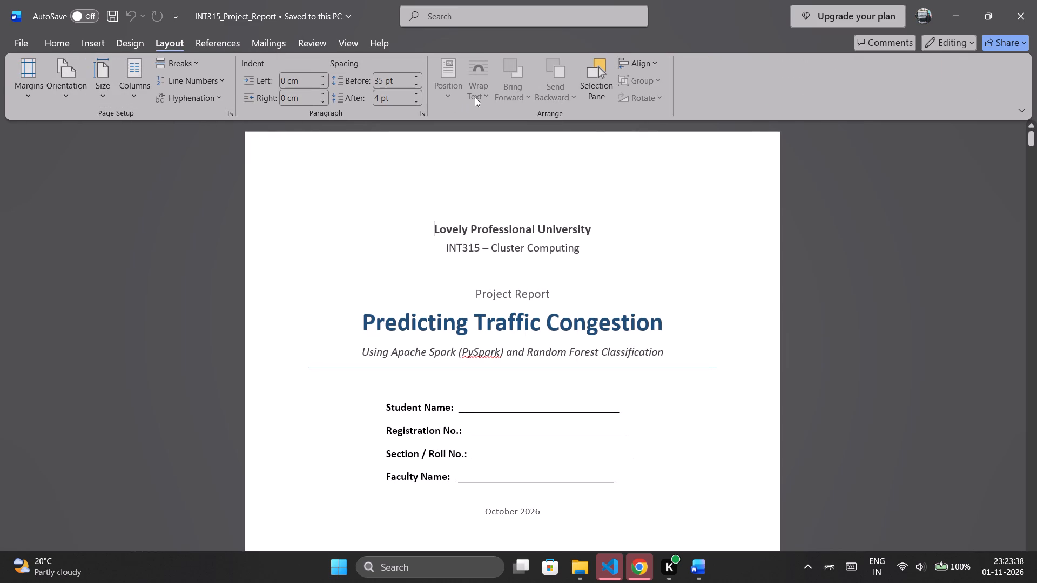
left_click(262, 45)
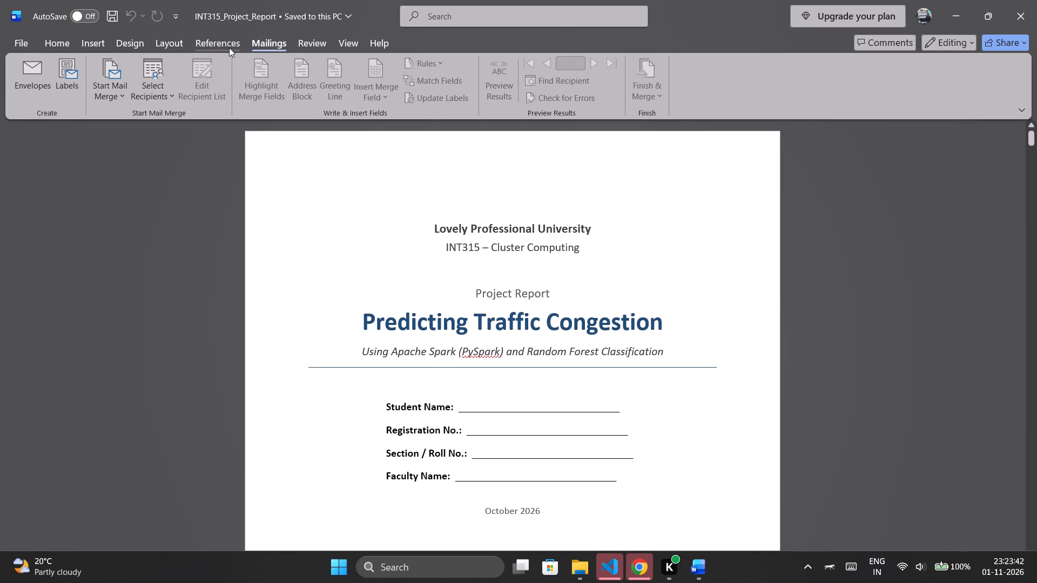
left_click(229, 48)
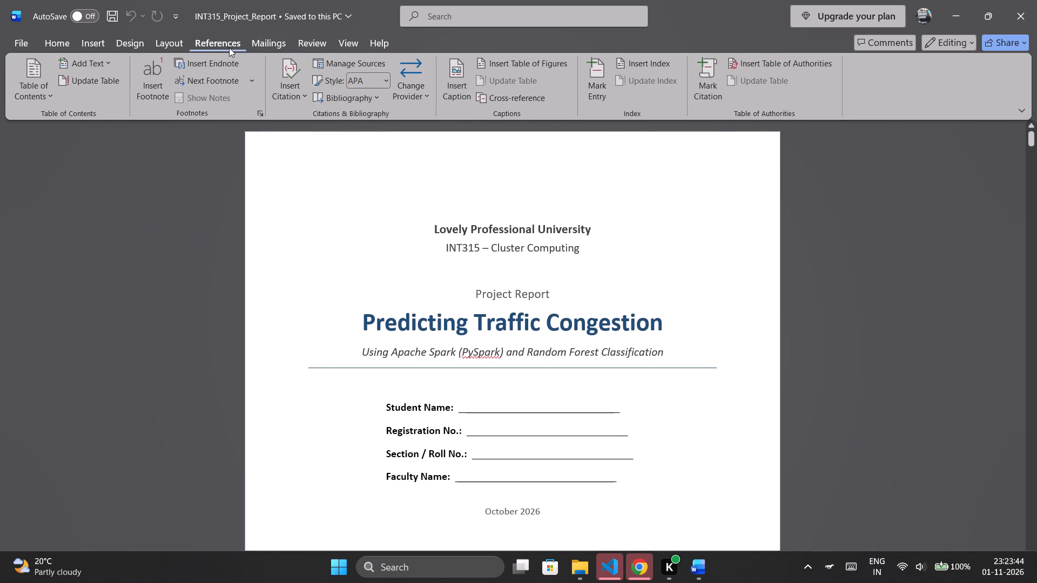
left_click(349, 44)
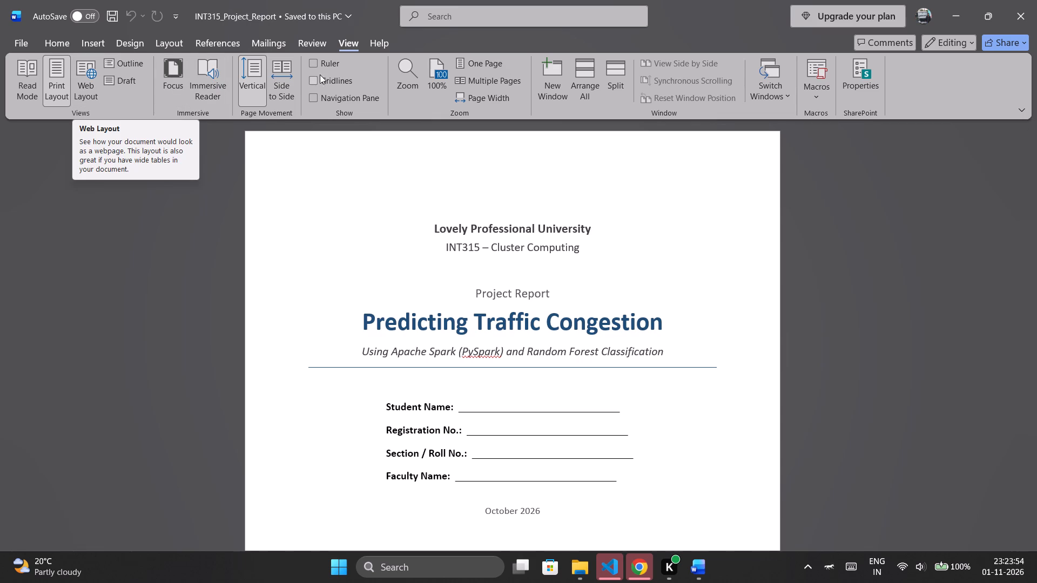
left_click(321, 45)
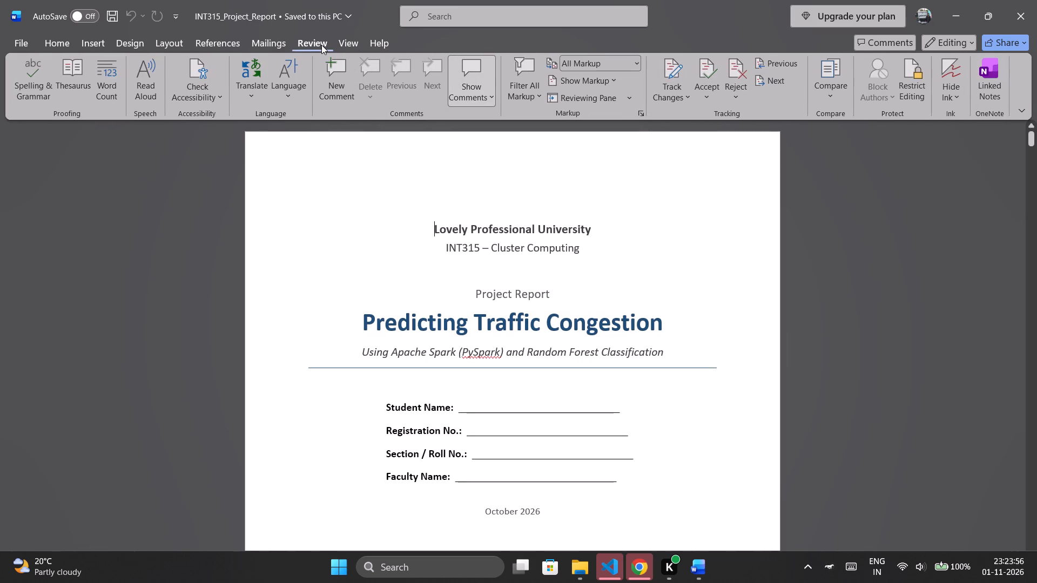
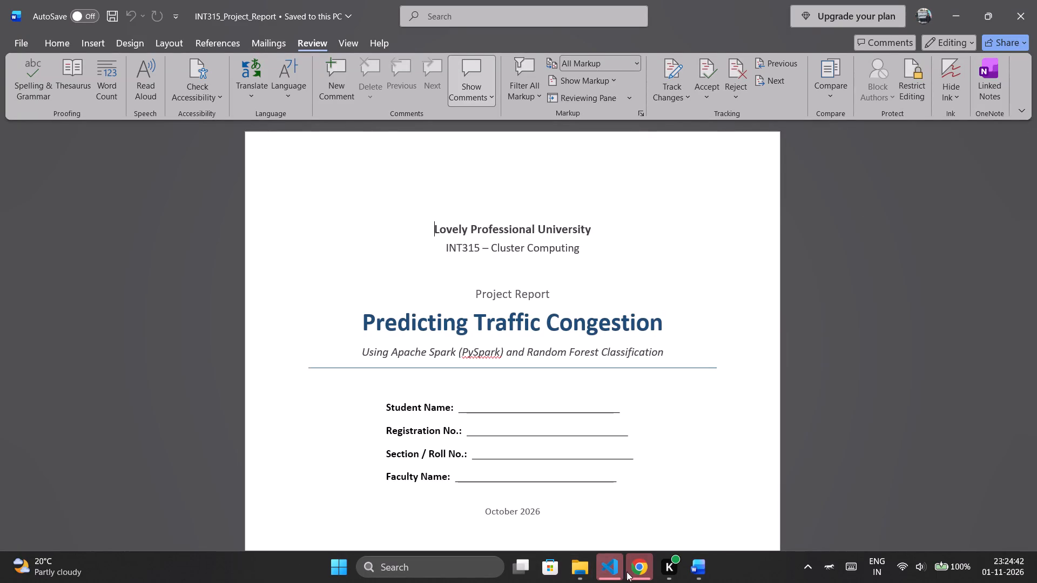
Look over Steps 3 and 4 of the traffic_prediction notebook in VS Code and the traffic congestion chat in Chrome, returning to the Word report.
left_click(612, 572)
scroll(623, 415, "down", 2)
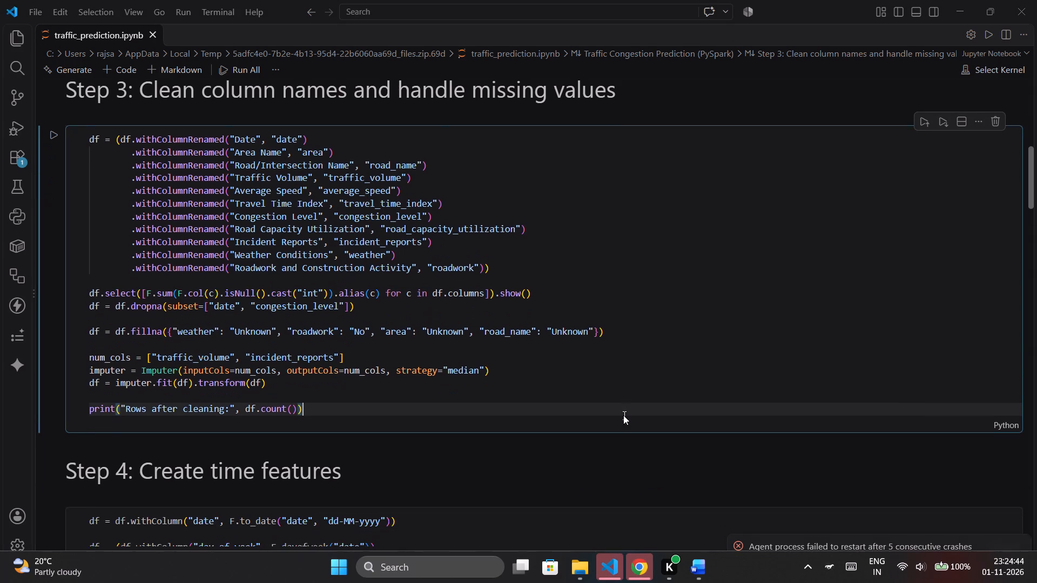
scroll(623, 415, "down", 2)
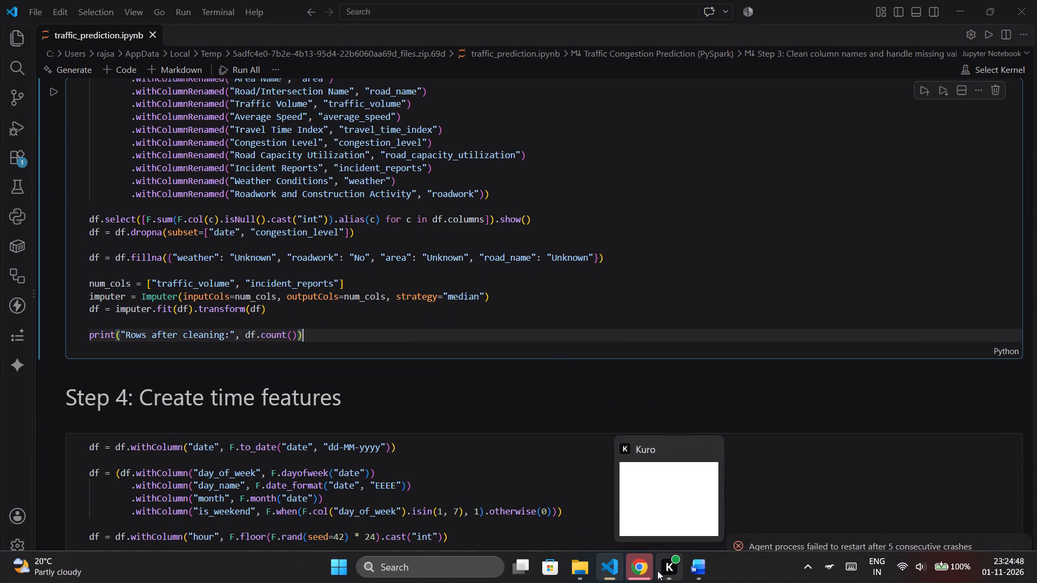
left_click(625, 570)
scroll(601, 449, "down", 1)
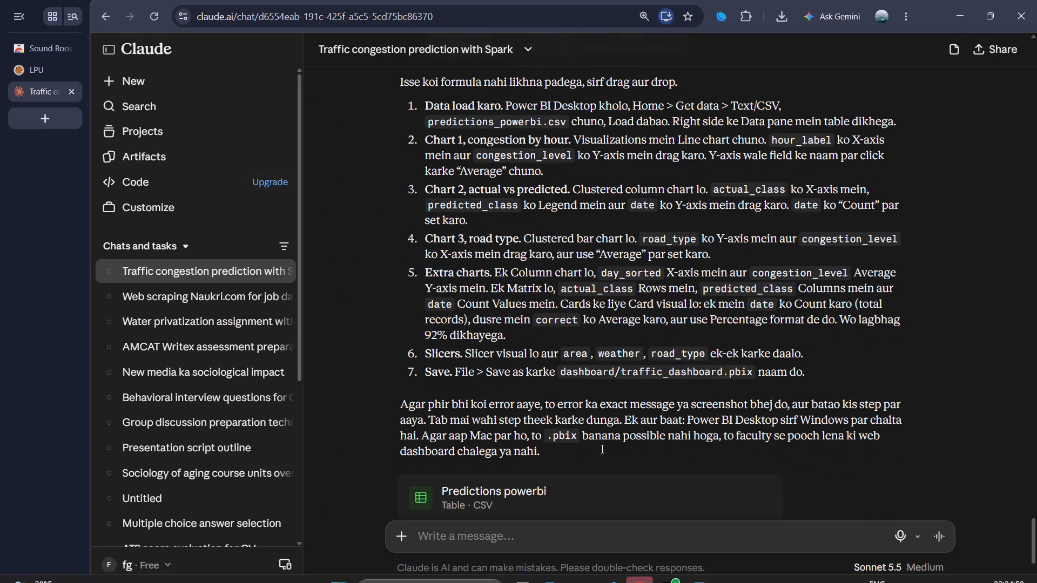
scroll(601, 449, "down", 1)
left_click(700, 572)
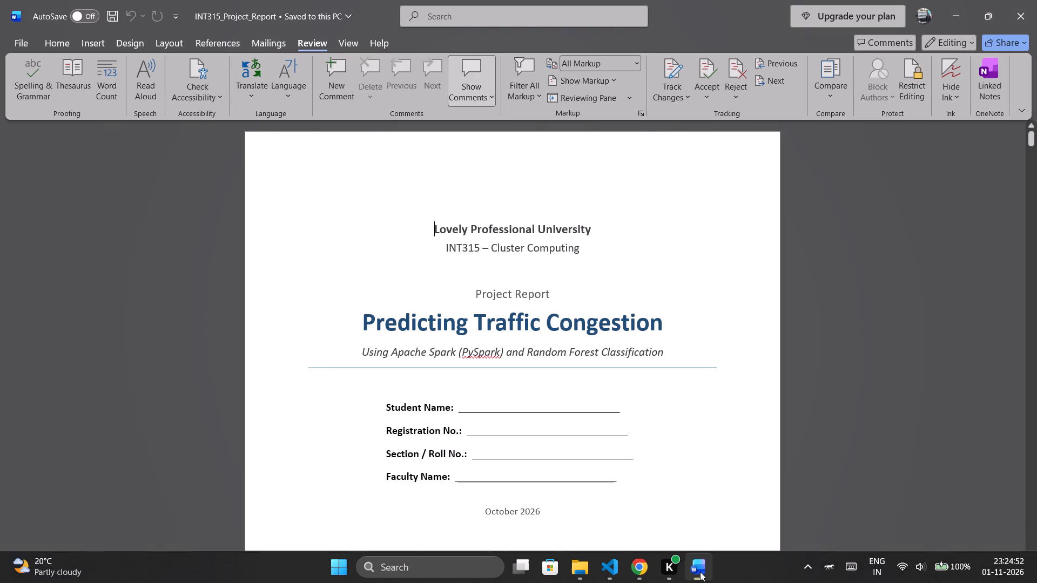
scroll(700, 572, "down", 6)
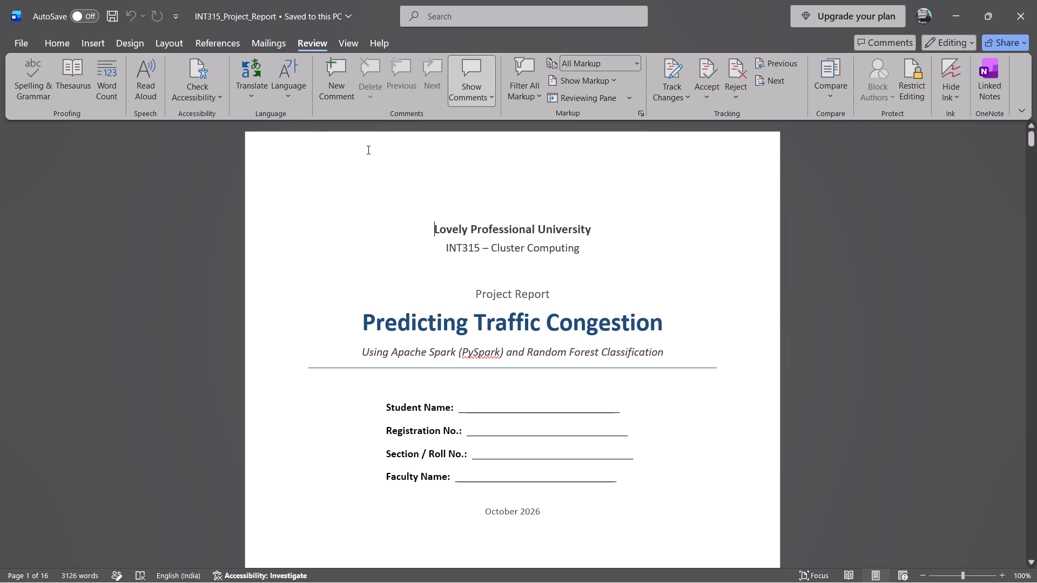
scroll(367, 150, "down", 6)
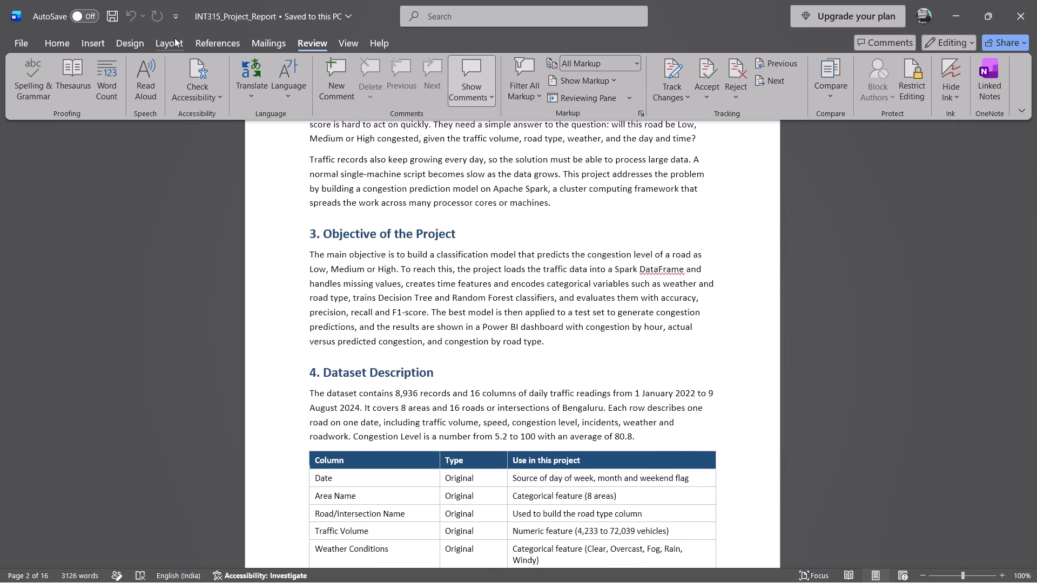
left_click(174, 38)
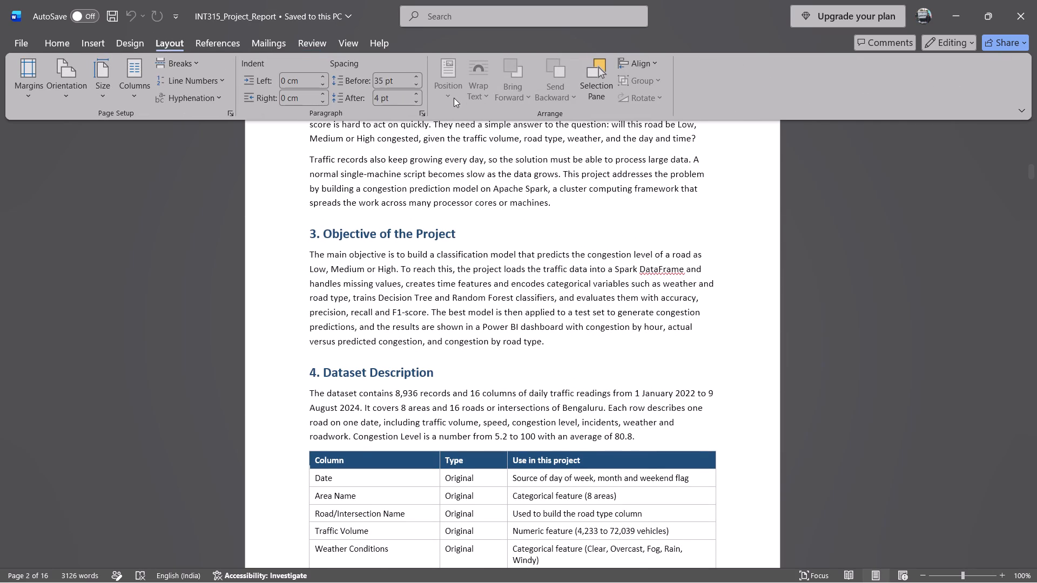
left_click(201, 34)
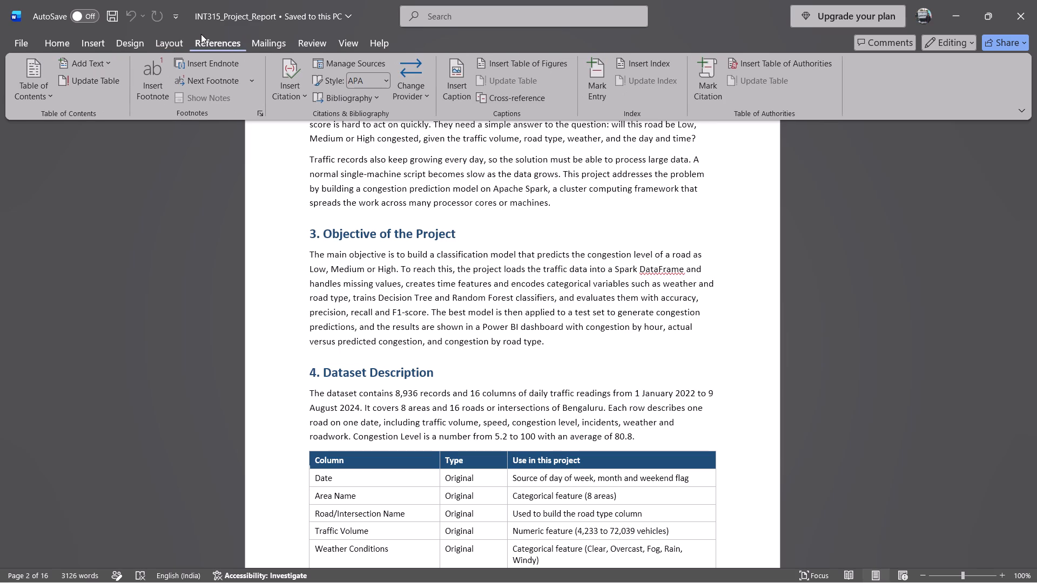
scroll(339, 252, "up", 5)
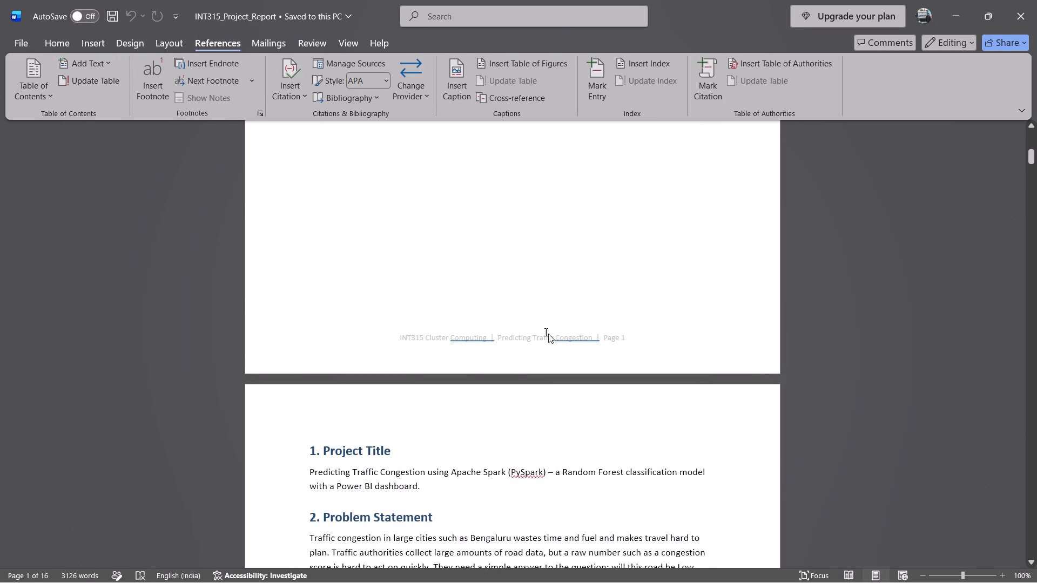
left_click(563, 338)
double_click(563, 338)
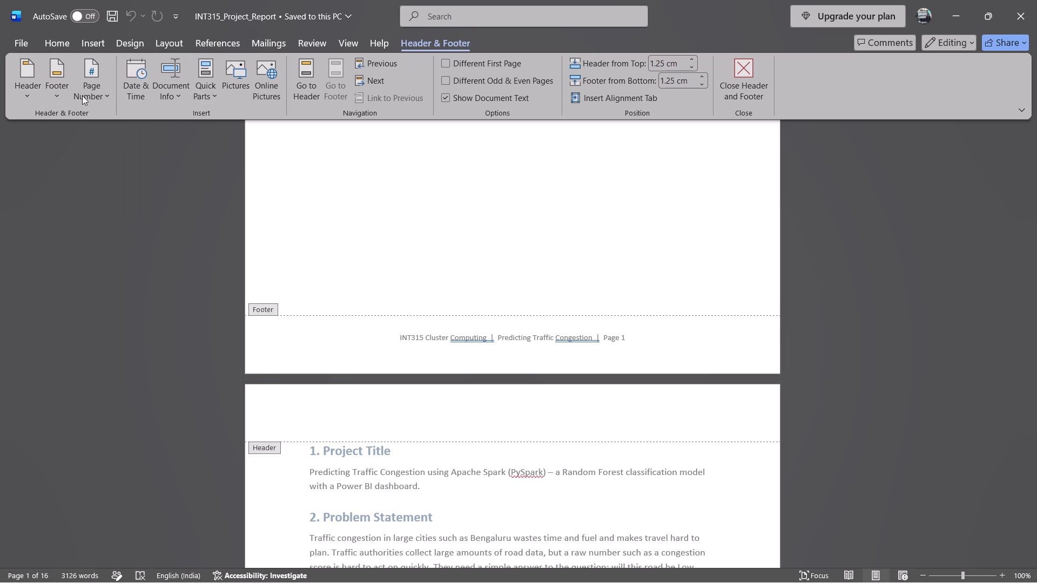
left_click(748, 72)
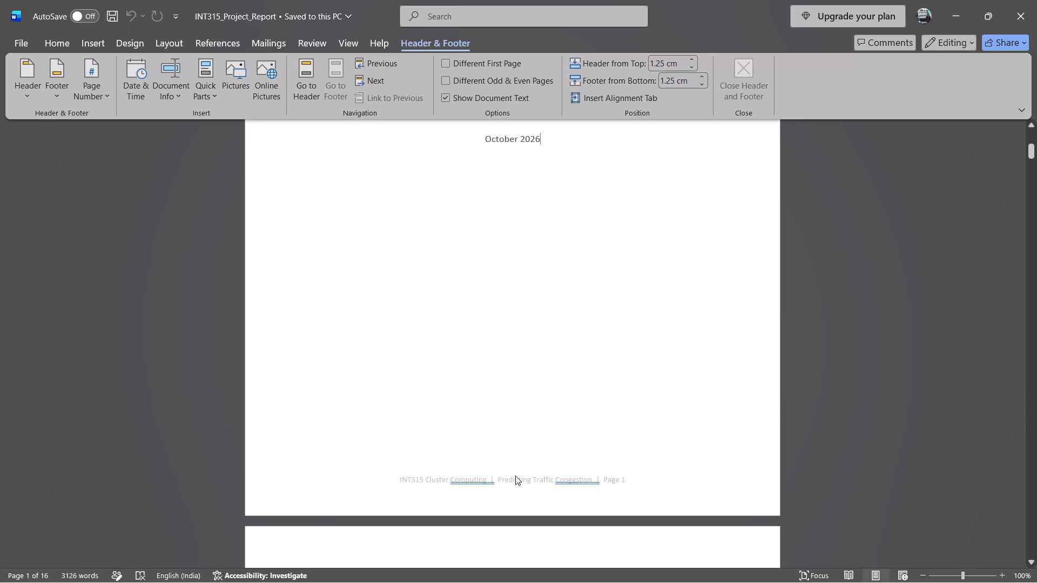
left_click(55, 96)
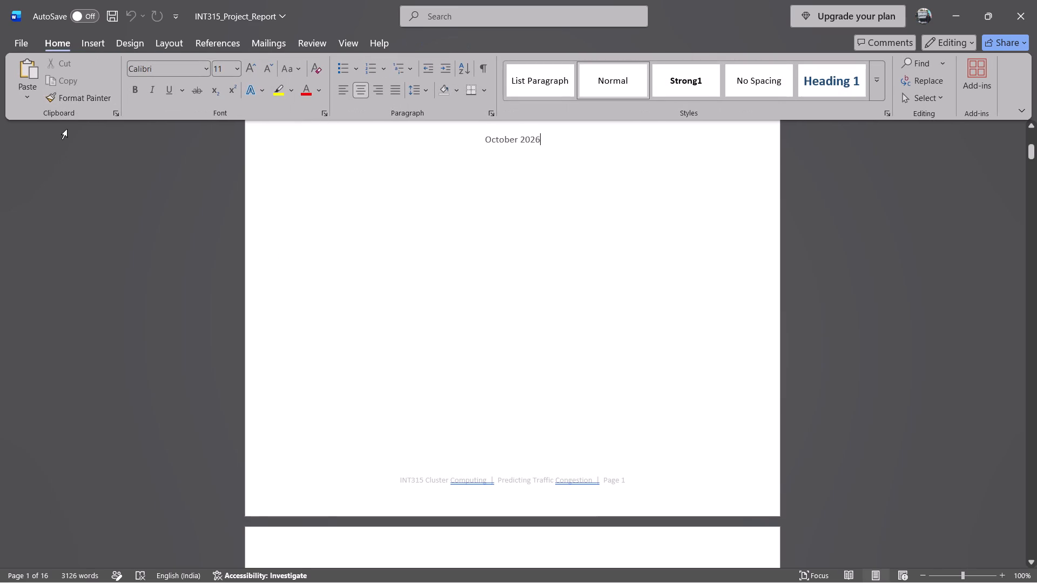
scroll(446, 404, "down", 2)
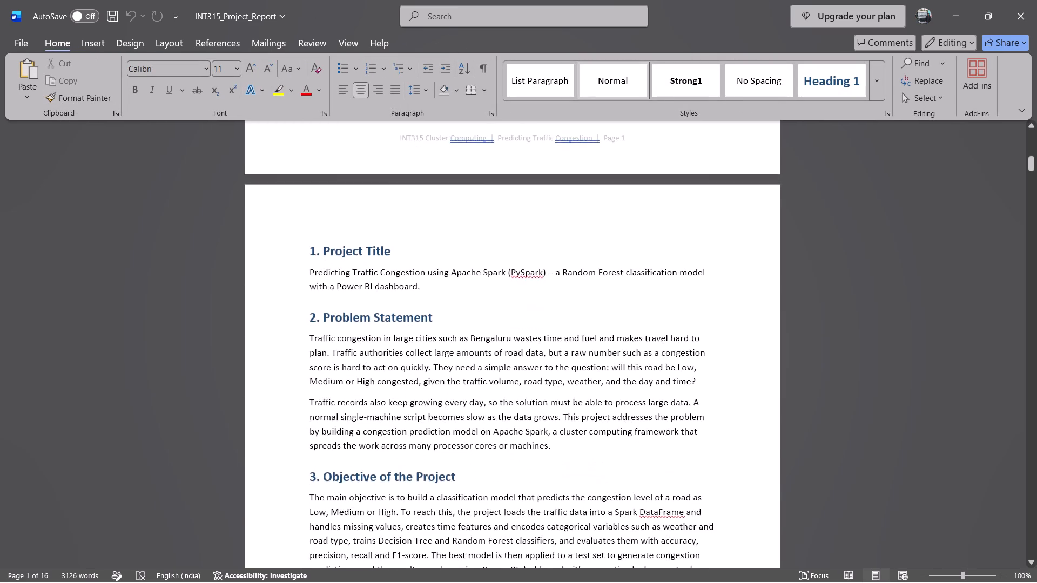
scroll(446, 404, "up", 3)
Replace the report's footer text with a centred Plain Number 2 page number at the bottom of the page, and leave footer editing.
double_click(610, 465)
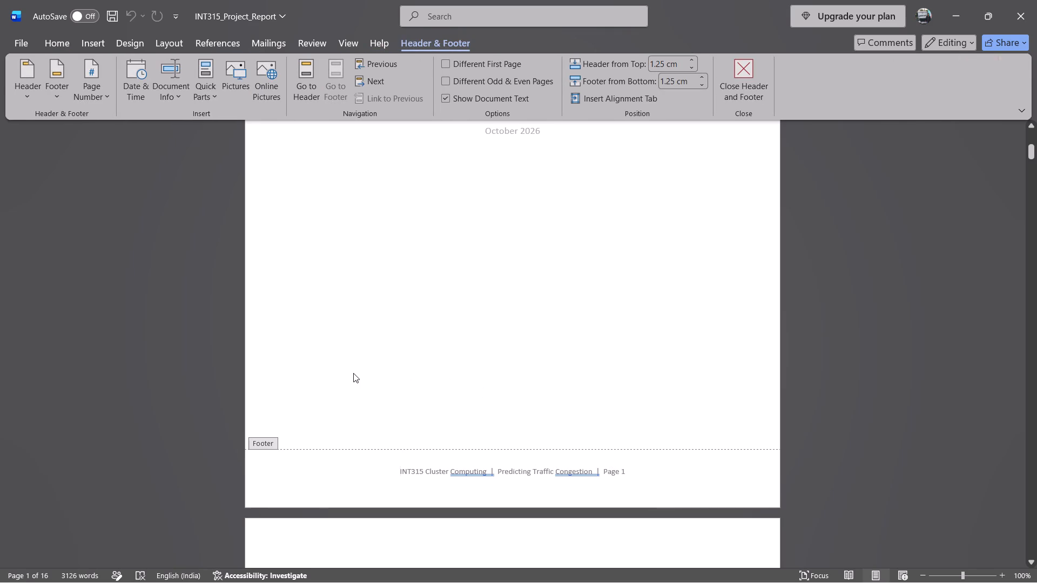
left_click(98, 97)
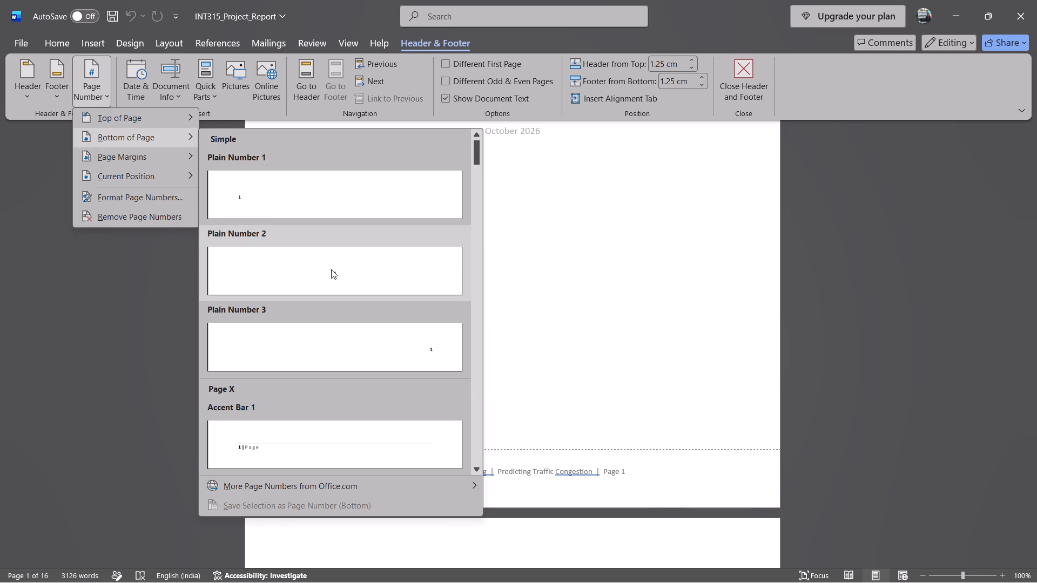
left_click(331, 269)
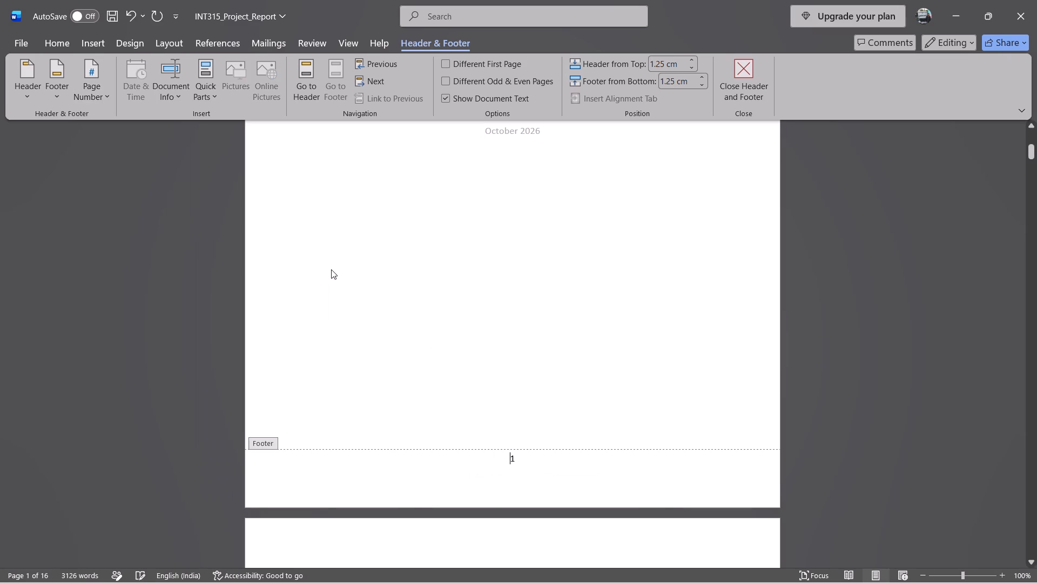
left_click(471, 422)
scroll(471, 422, "down", 4)
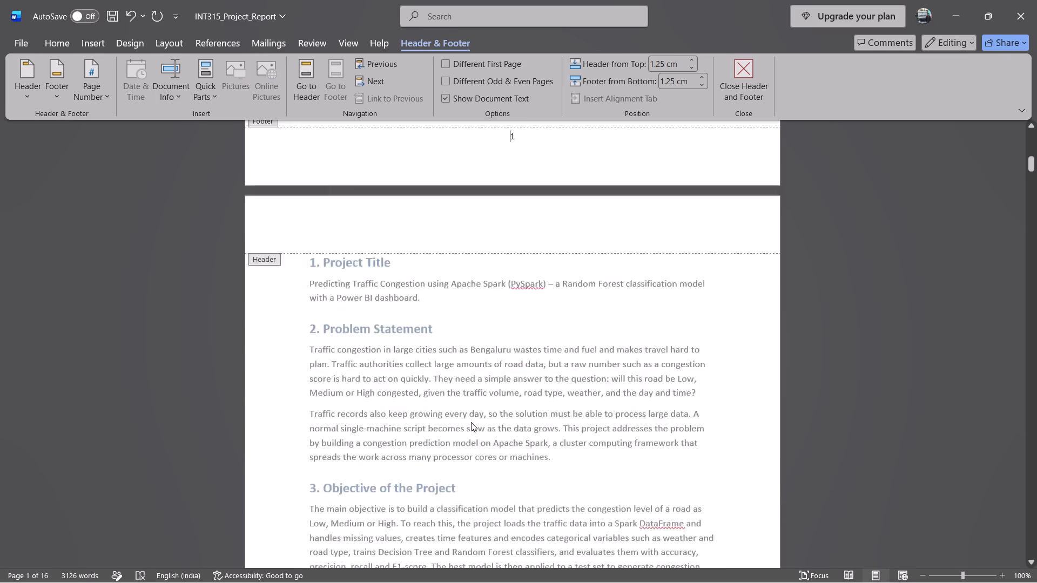
scroll(471, 422, "down", 2)
scroll(471, 422, "up", 7)
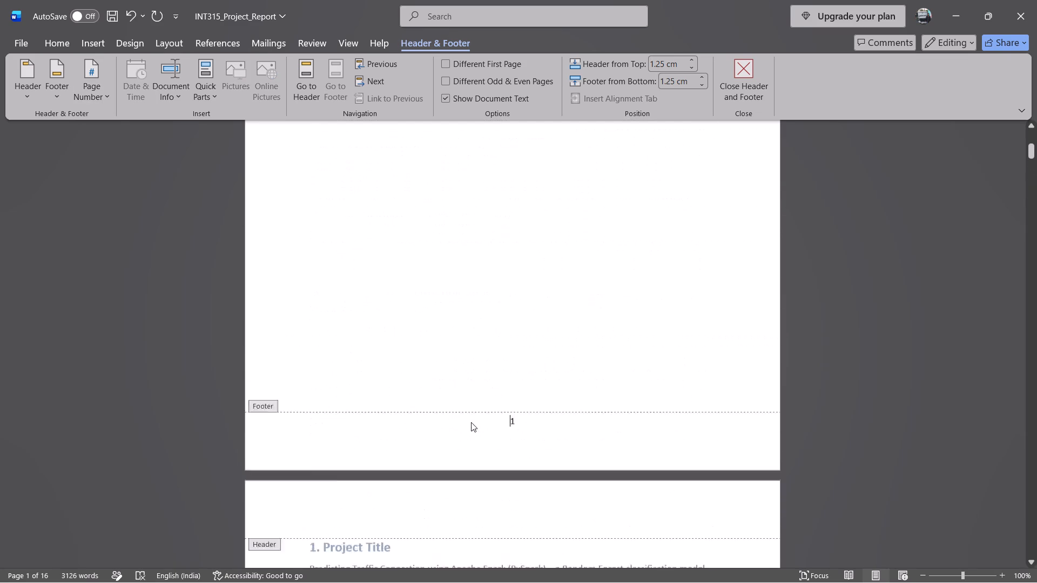
left_click(839, 397)
scroll(839, 397, "up", 6)
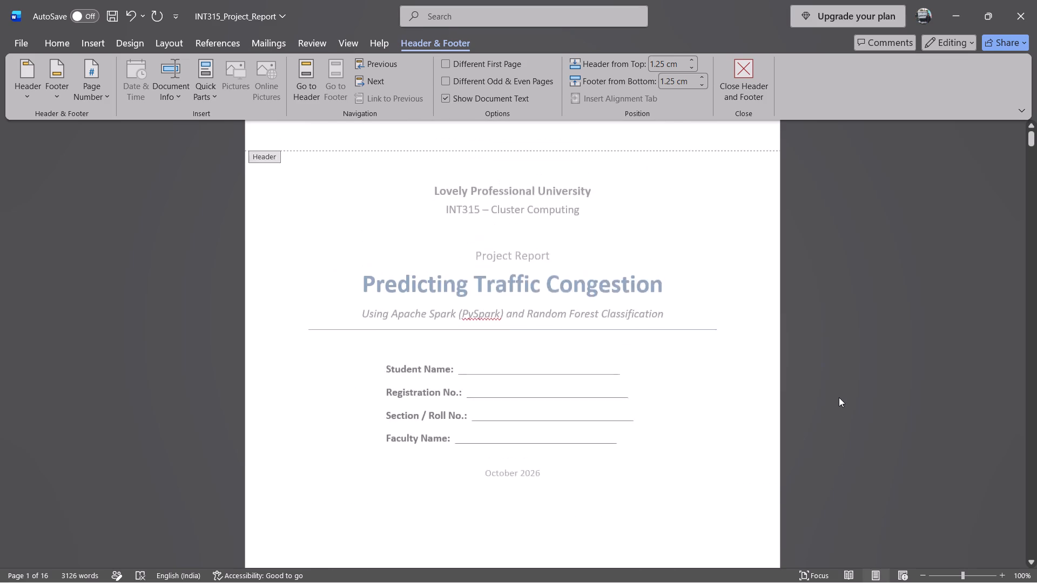
scroll(839, 397, "up", 4)
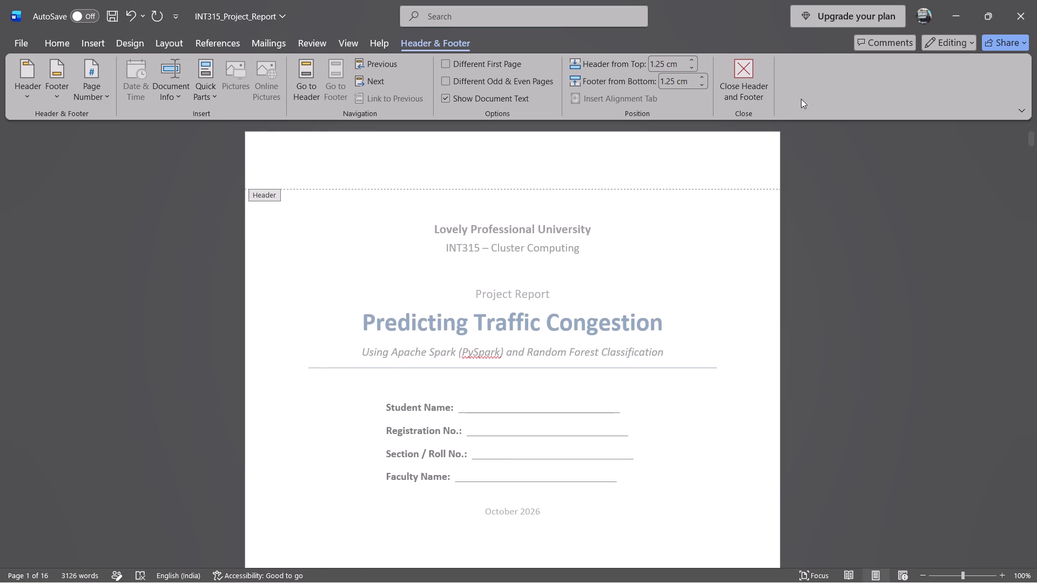
left_click(737, 73)
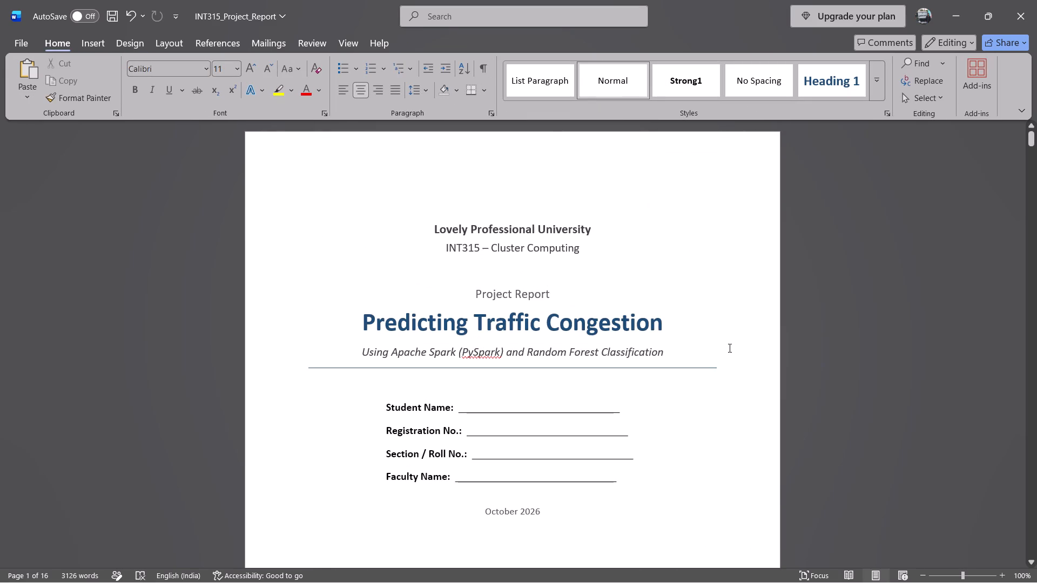
Delete the green comment about renaming columns to simple names at the start of the Step 3 code in section 8.
scroll(770, 399, "down", 10)
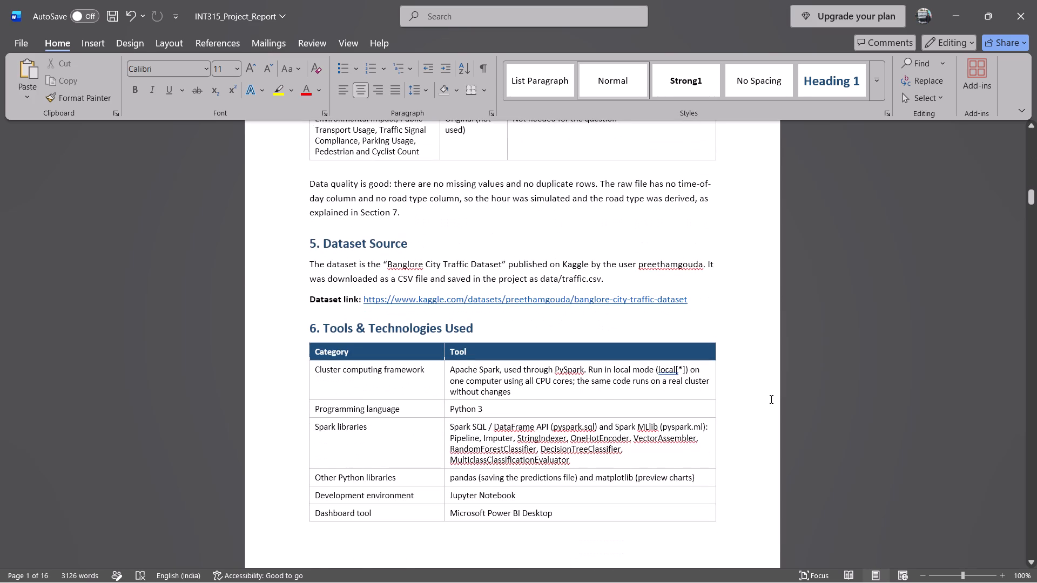
scroll(770, 399, "down", 3)
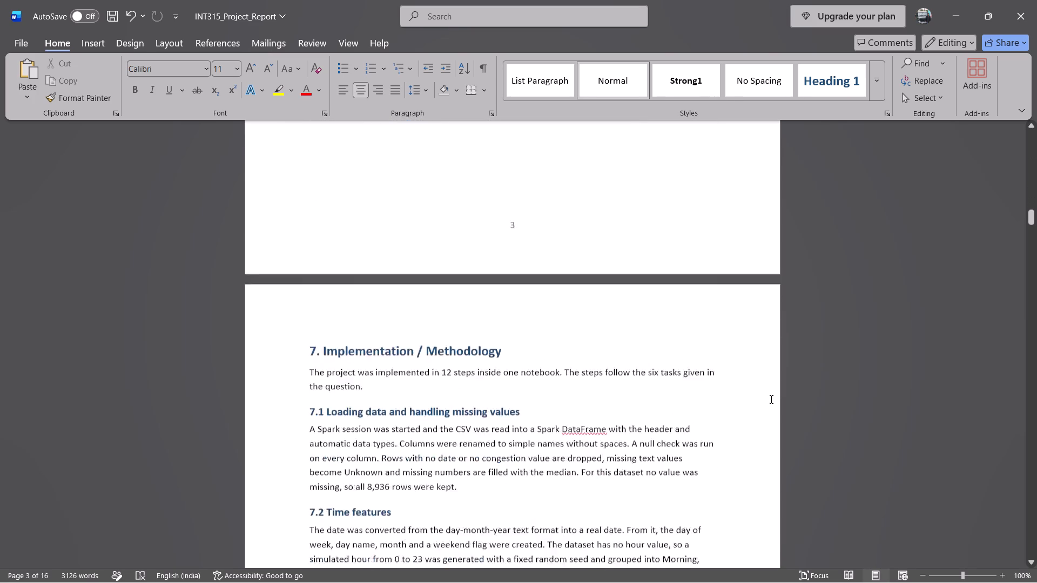
scroll(770, 399, "down", 5)
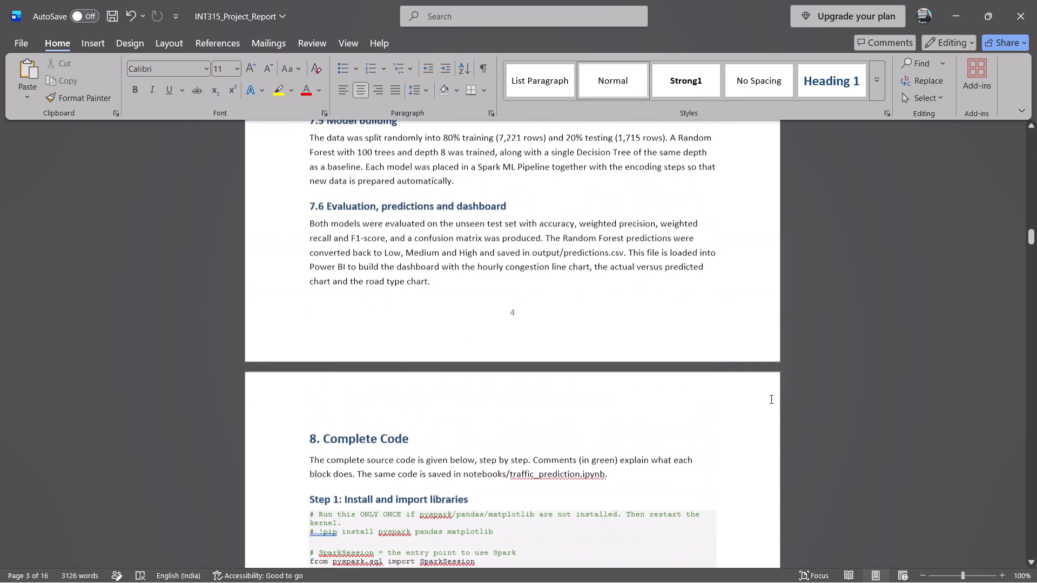
scroll(770, 399, "down", 5)
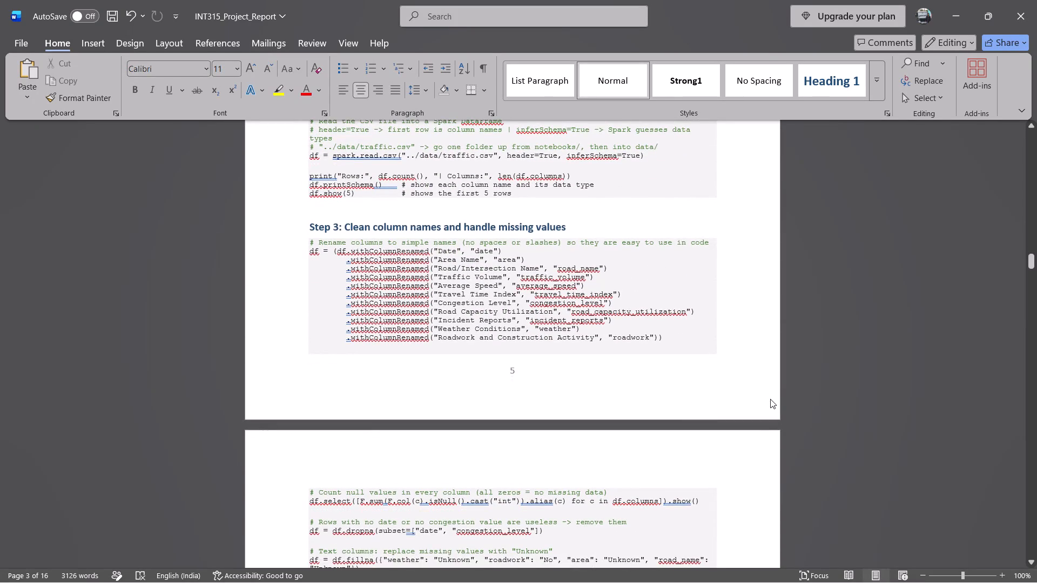
scroll(770, 399, "down", 1)
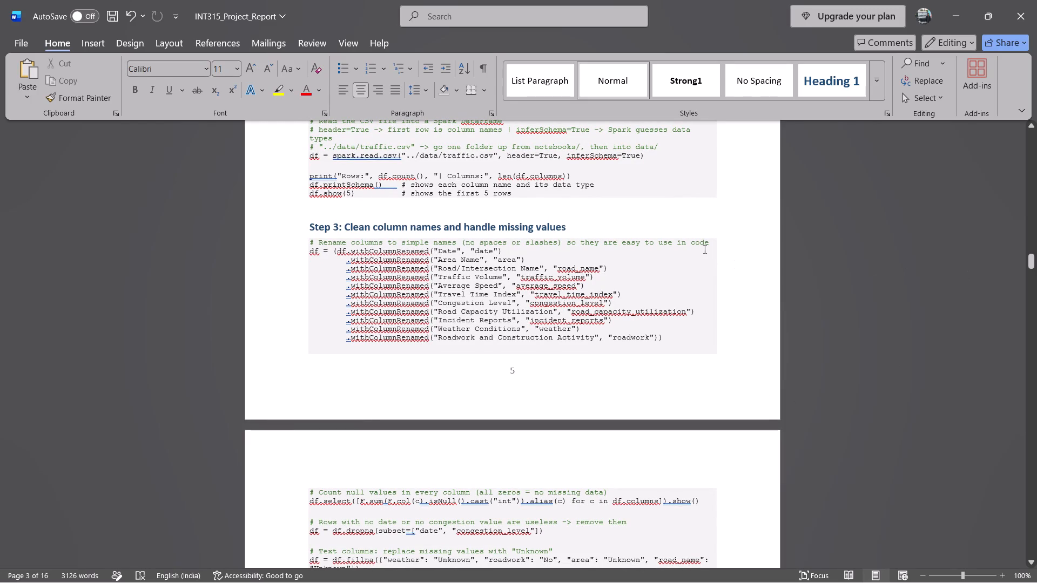
left_click(707, 243)
key("BackSpace")
key("BackSpace")
key("BackSpace")
key("BackSpace")
key("BackSpace")
key("BackSpace")
key("BackSpace")
key("BackSpace")
key("BackSpace")
key("BackSpace")
key("BackSpace")
key("BackSpace")
key("BackSpace")
key("BackSpace")
key("BackSpace")
key("BackSpace")
key("BackSpace")
key("BackSpace")
key("BackSpace")
key("BackSpace")
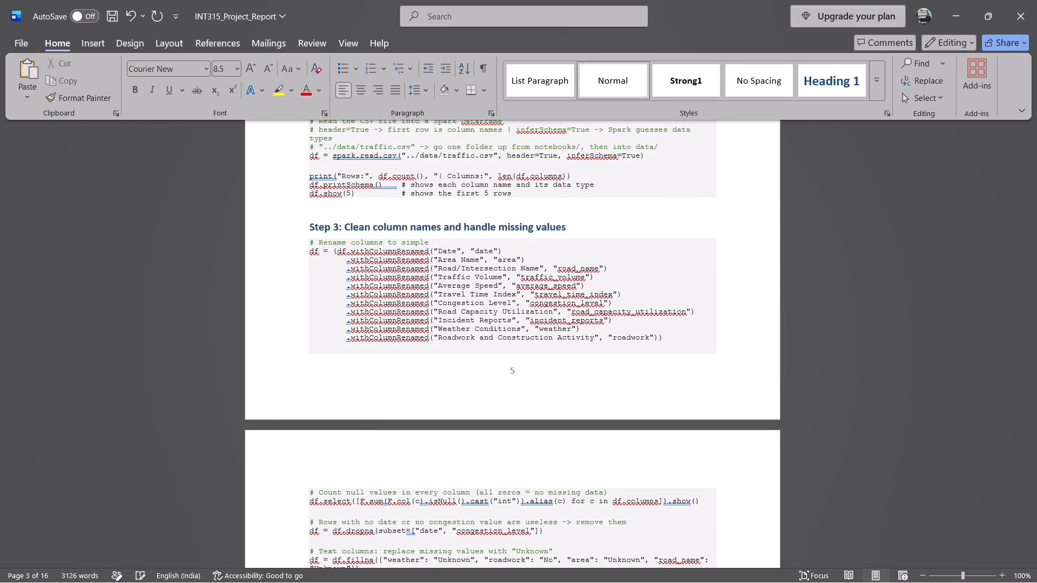
key("BackSpace")
key("BackSpace")
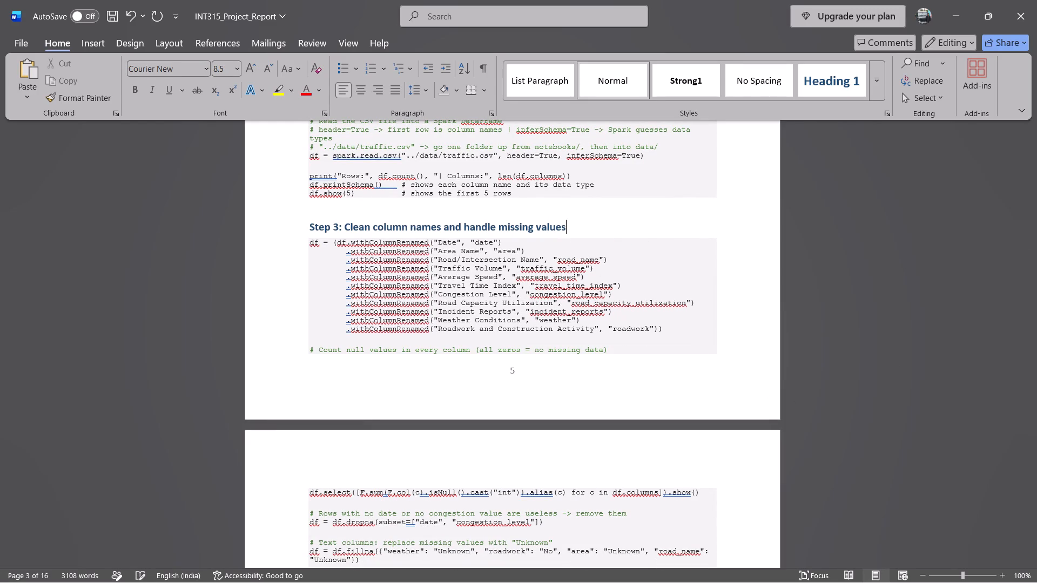
Delete the "Count null values in every column" comment above the df.select line in the Step 3 code, leaving a blank line there.
left_click(613, 347)
key("BackSpace")
key("BackSpace")
key("BackSpace")
key("BackSpace")
key("BackSpace")
key("BackSpace")
key("BackSpace")
key("BackSpace")
key("BackSpace")
key("BackSpace")
key("BackSpace")
key("BackSpace")
key("BackSpace")
key("BackSpace")
key("BackSpace")
key("BackSpace")
key("BackSpace")
key("BackSpace")
key("BackSpace")
key("BackSpace")
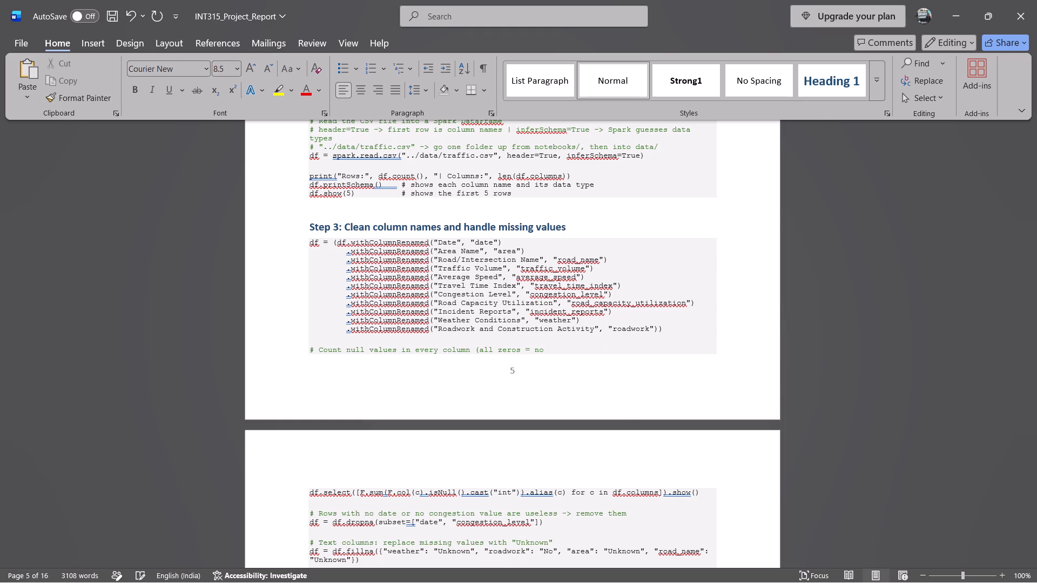
key("BackSpace")
key("BackSpace")
key("BackSpace")
key("BackSpace")
key("BackSpace")
key("BackSpace")
key("BackSpace")
key("BackSpace")
key("BackSpace")
key("BackSpace")
key("BackSpace")
key("BackSpace")
key("BackSpace")
key("BackSpace")
key("BackSpace")
key("BackSpace")
key("BackSpace")
key("BackSpace")
key("BackSpace")
key("BackSpace")
key("BackSpace")
key("BackSpace")
key("BackSpace")
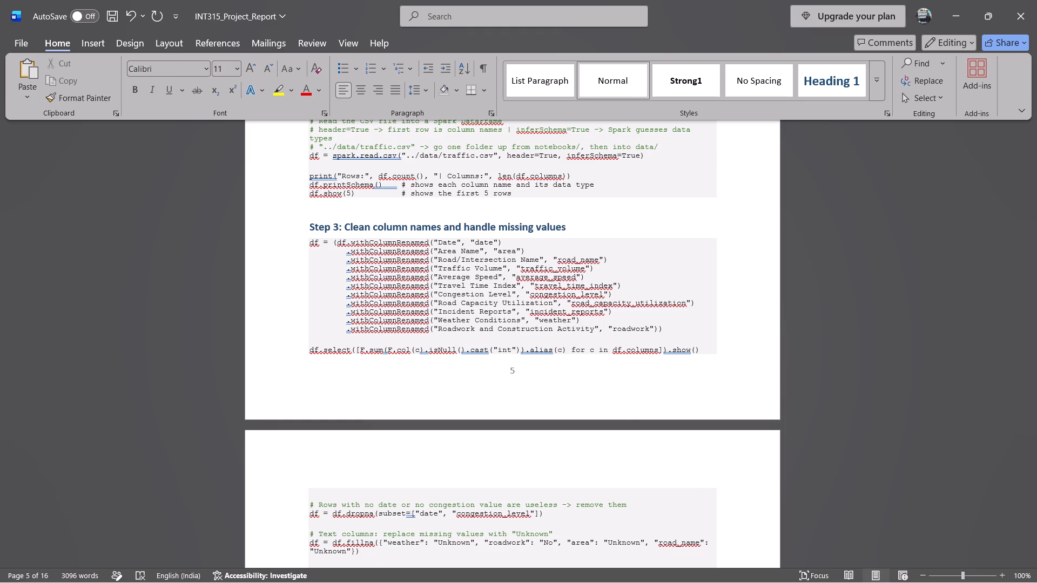
key("Return")
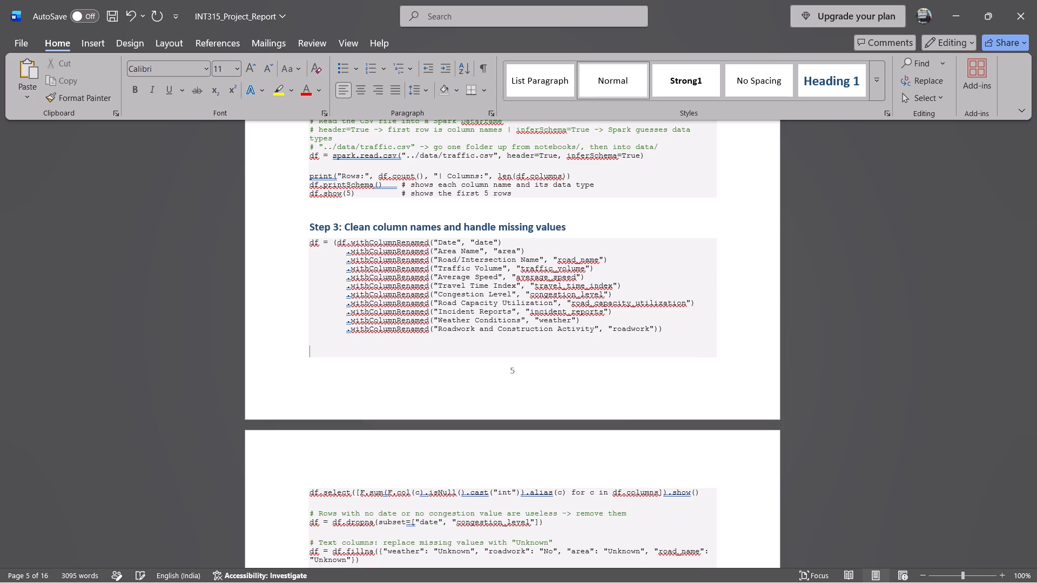
Delete the comment about removing rows with no date or congestion value above the df.dropna line in the Step 3 code.
scroll(613, 347, "down", 3)
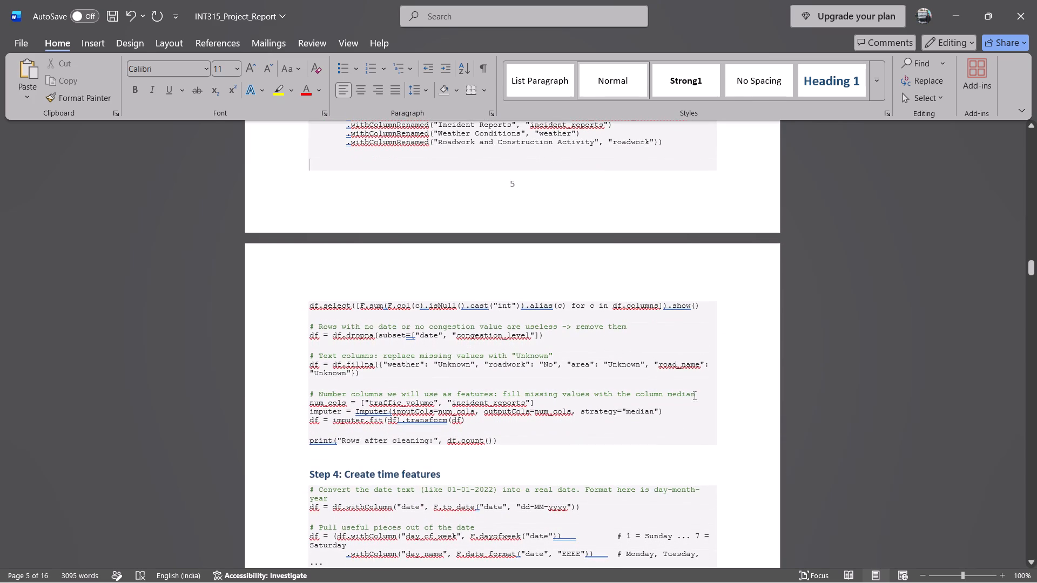
left_click_drag(631, 325, 475, 312)
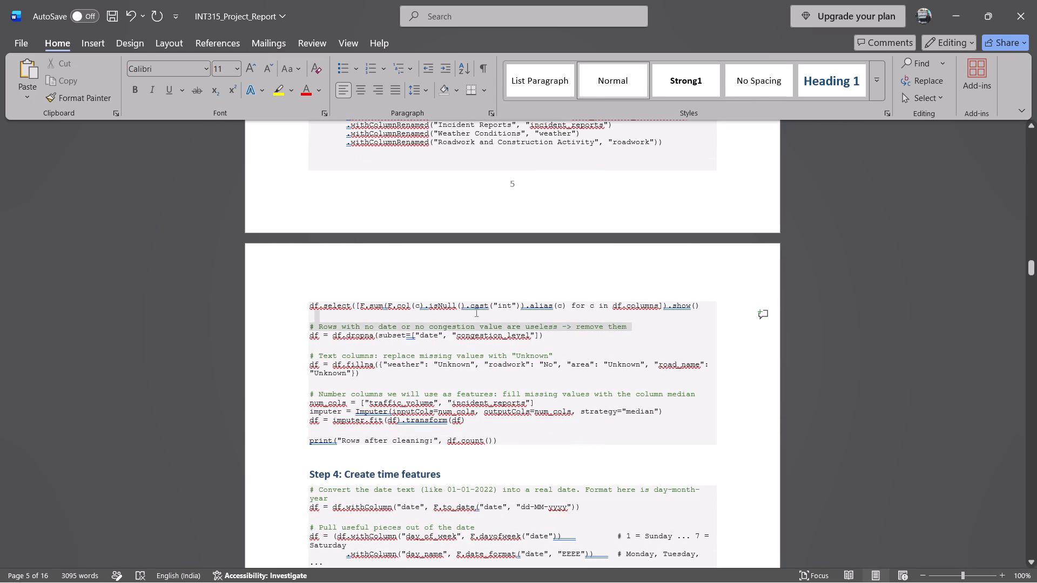
left_click_drag(475, 312, 301, 327)
key("Delete")
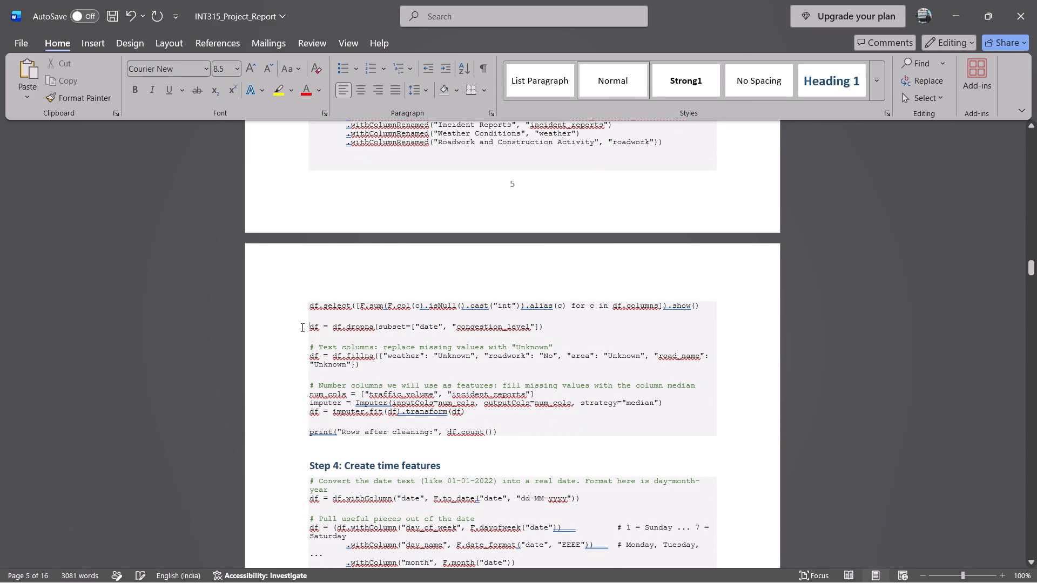
Delete the comment about replacing missing text values with "Unknown" above the df.fillna line in the Step 3 code.
left_click_drag(563, 346, 296, 346)
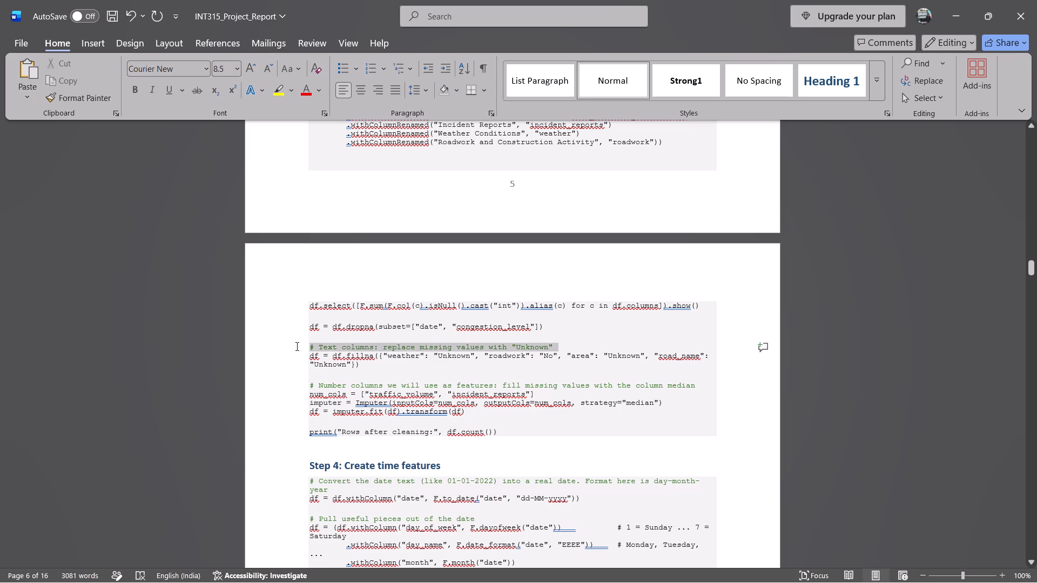
left_click_drag(296, 346, 294, 345)
key("Delete")
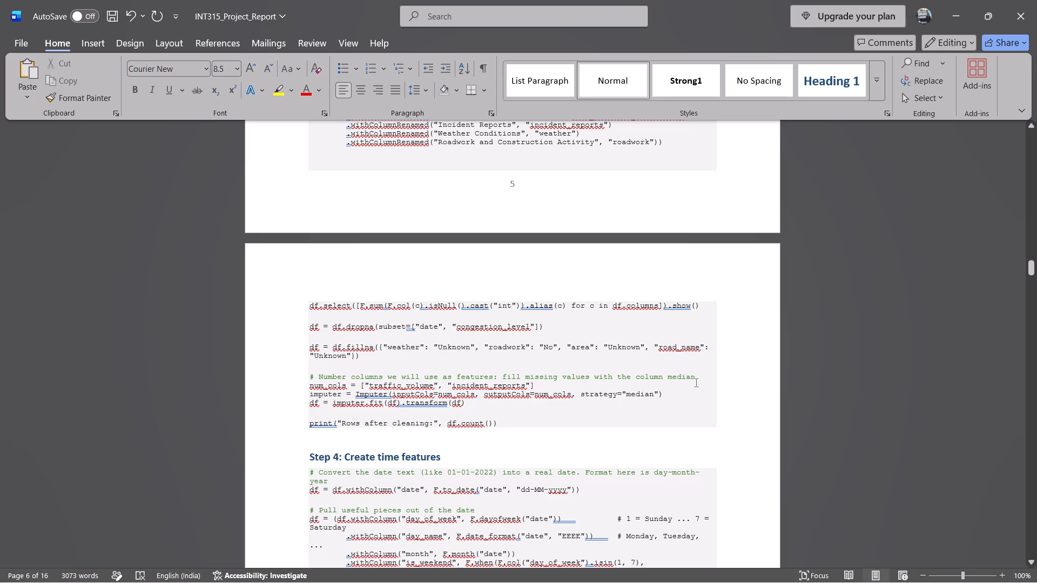
Delete the "Number columns we will use as features" comment above num_cols in the Step 3 code, leaving a blank line there.
left_click_drag(697, 375, 317, 376)
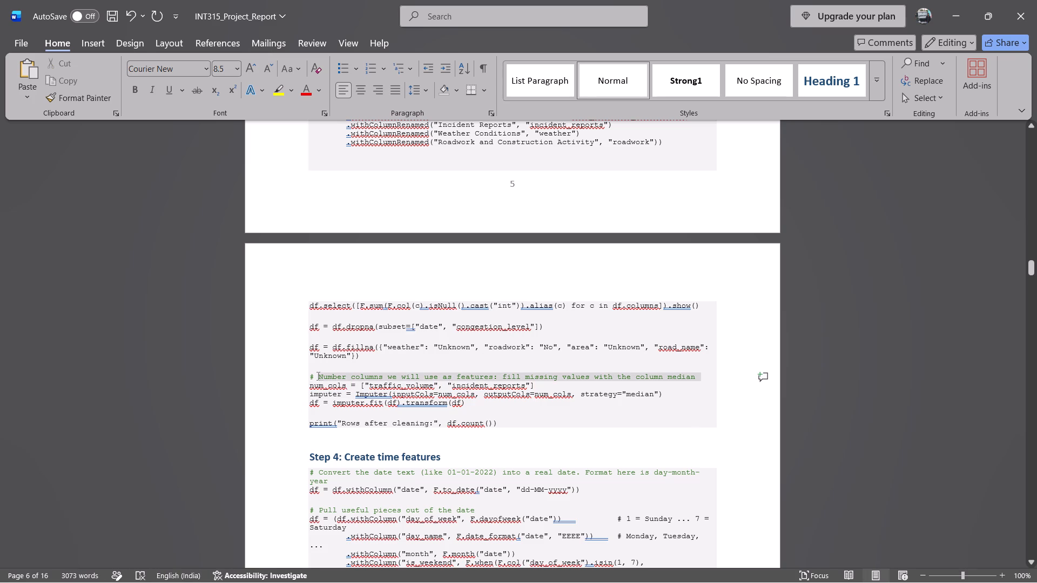
left_click_drag(317, 376, 308, 365)
key("Delete")
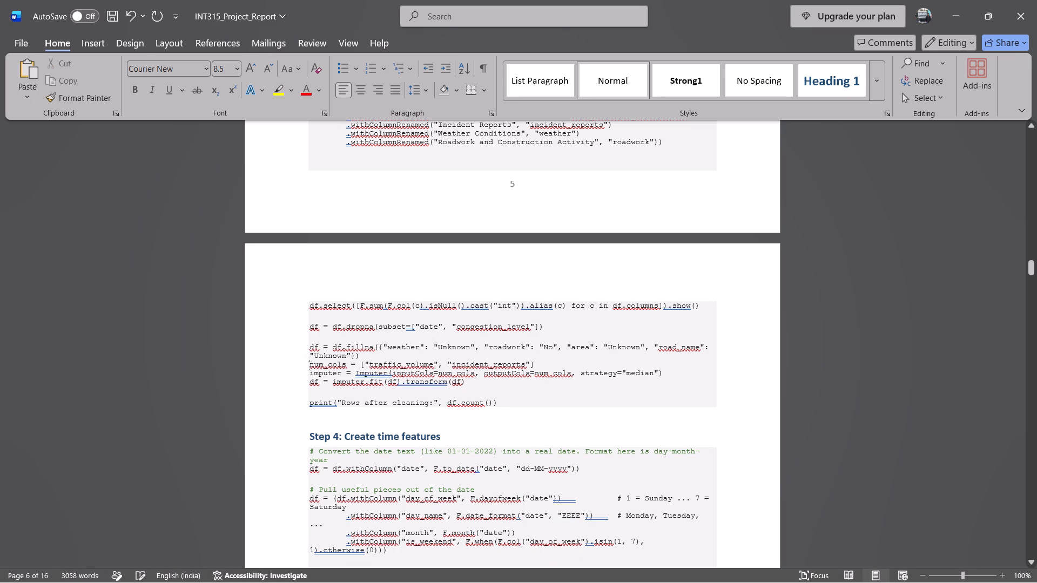
left_click(377, 351)
key("Return")
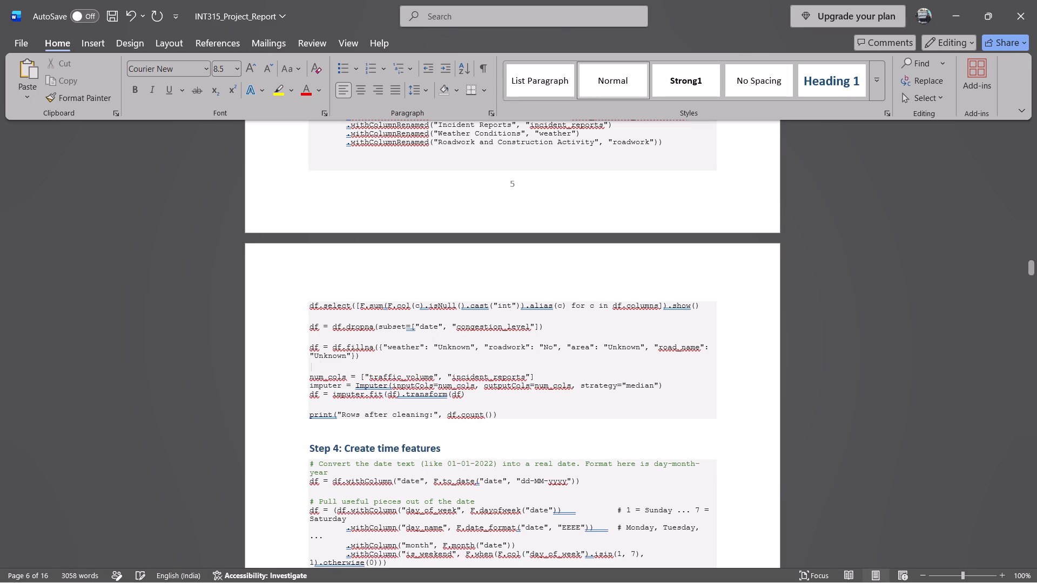
Delete the comment about converting the date text into a real date at the start of the Step 4 code.
scroll(453, 411, "down", 3)
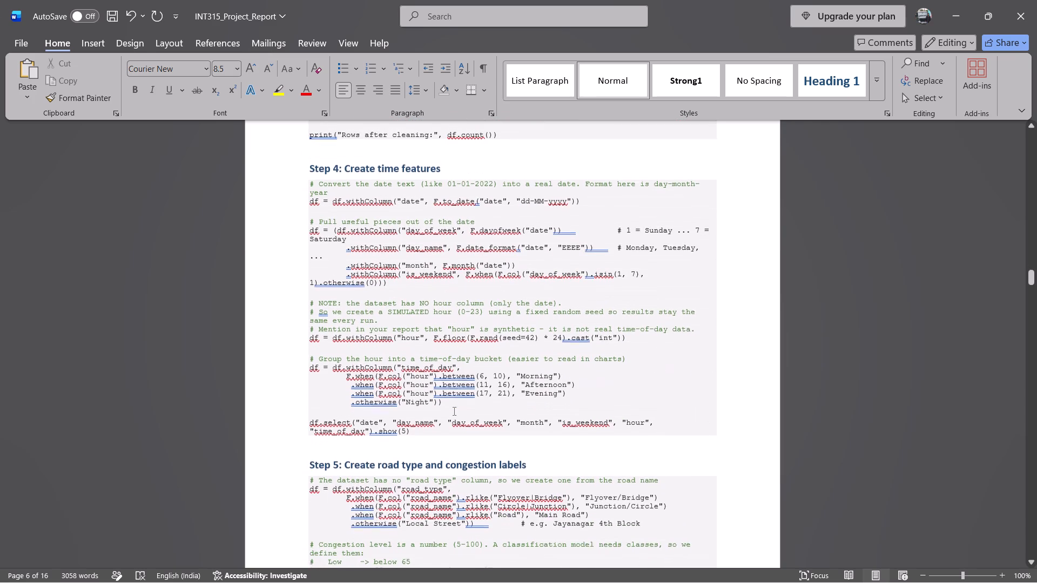
left_click_drag(332, 188, 316, 182)
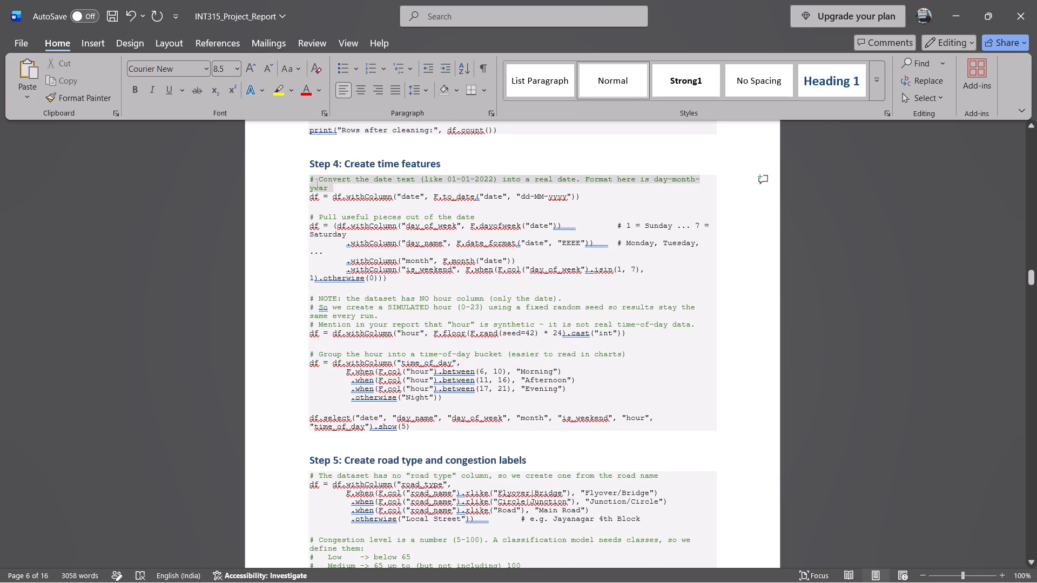
left_click_drag(316, 182, 314, 181)
key("Delete")
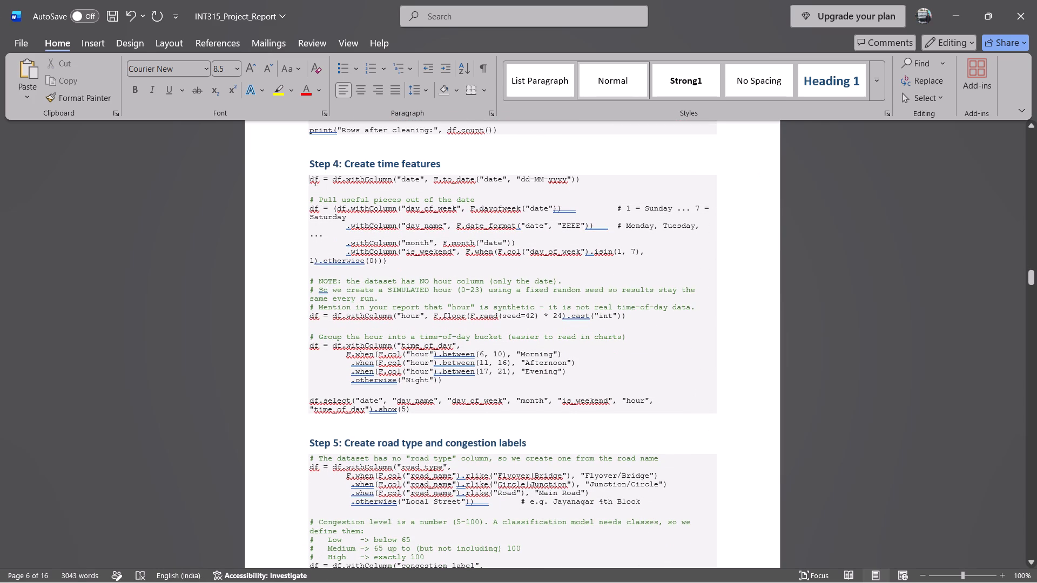
Delete the "Pull useful pieces out of the date" comment in the Step 4 code, keeping a blank line between the two statements.
left_click_drag(483, 199, 293, 194)
key("Delete")
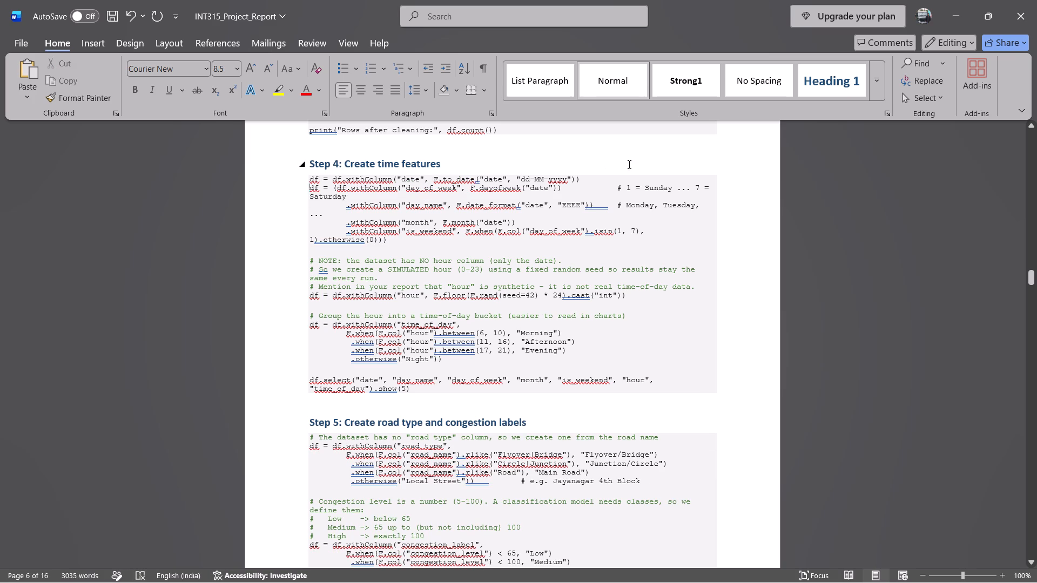
left_click(590, 178)
key("Return")
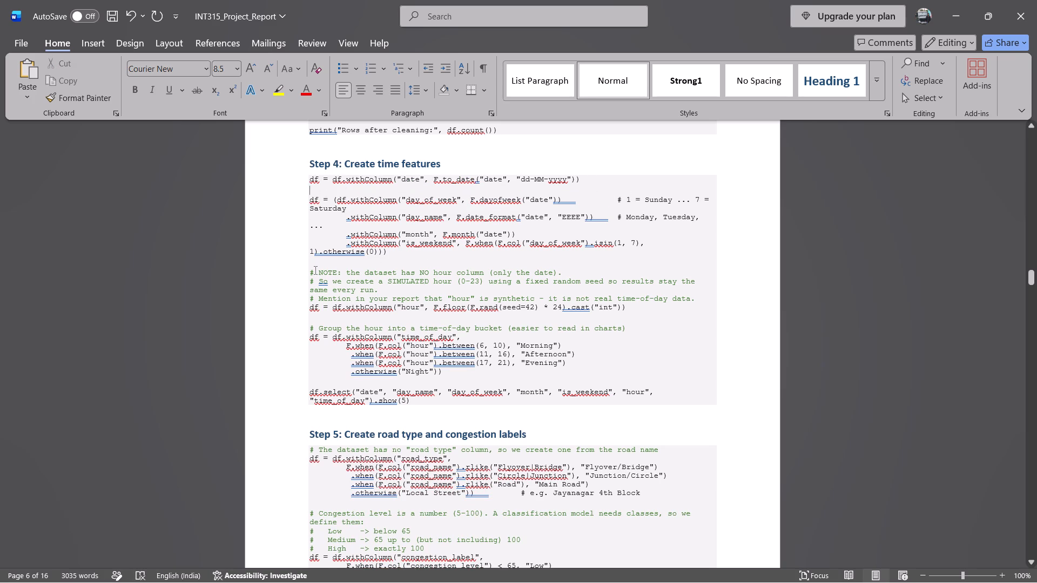
Delete the NOTE comment block about the simulated hour column in the Step 4 code, leaving a blank line above the "hour" statement.
left_click_drag(311, 263, 601, 284)
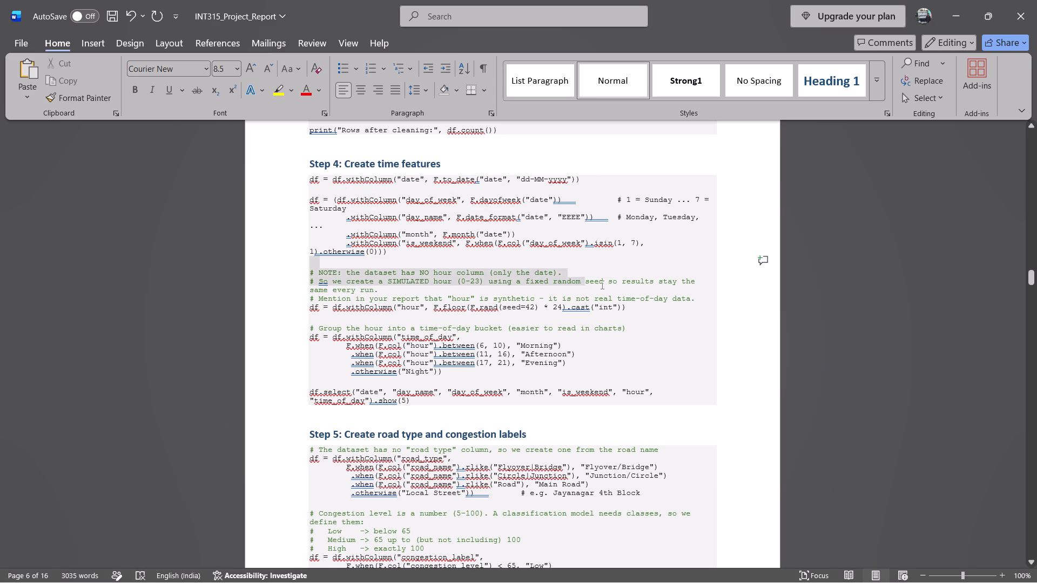
left_click_drag(601, 284, 708, 296)
key("Delete")
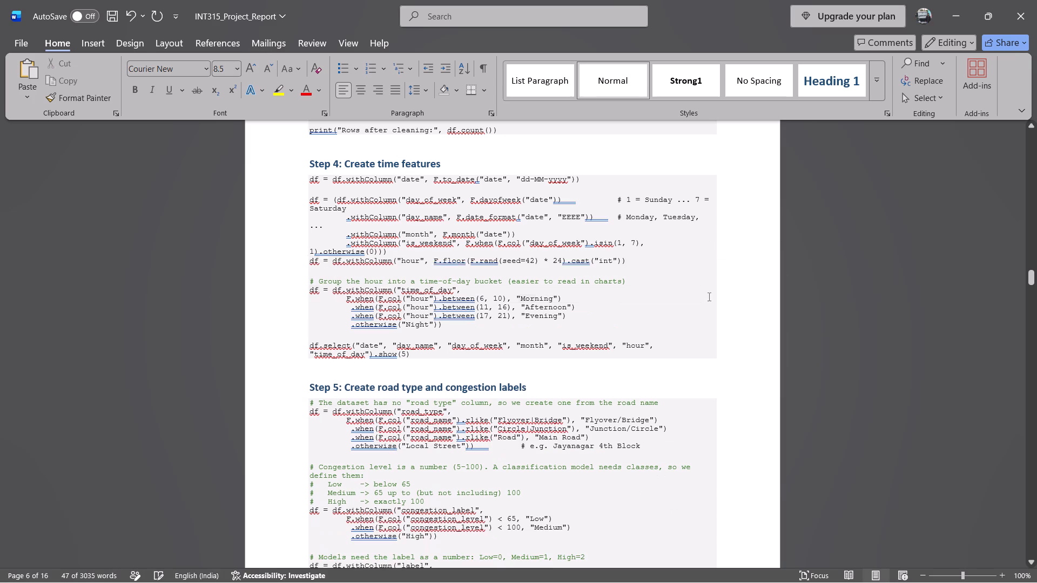
key("Return")
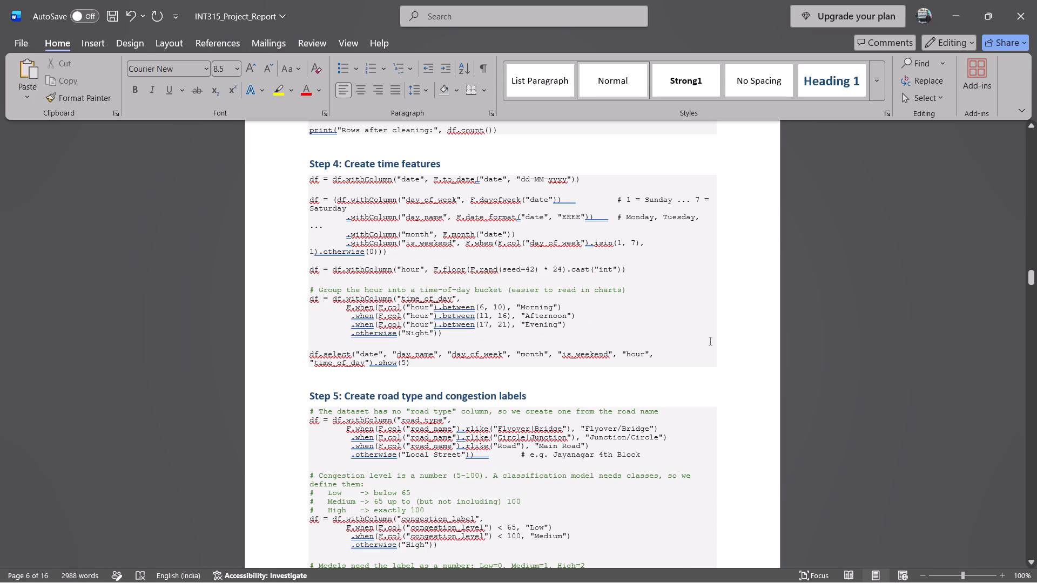
Delete the "Group the hour into a time-of-day bucket" comment in the Step 4 code, leaving a blank line above the time_of_day statement.
left_click_drag(632, 285, 339, 286)
left_click_drag(339, 286, 331, 284)
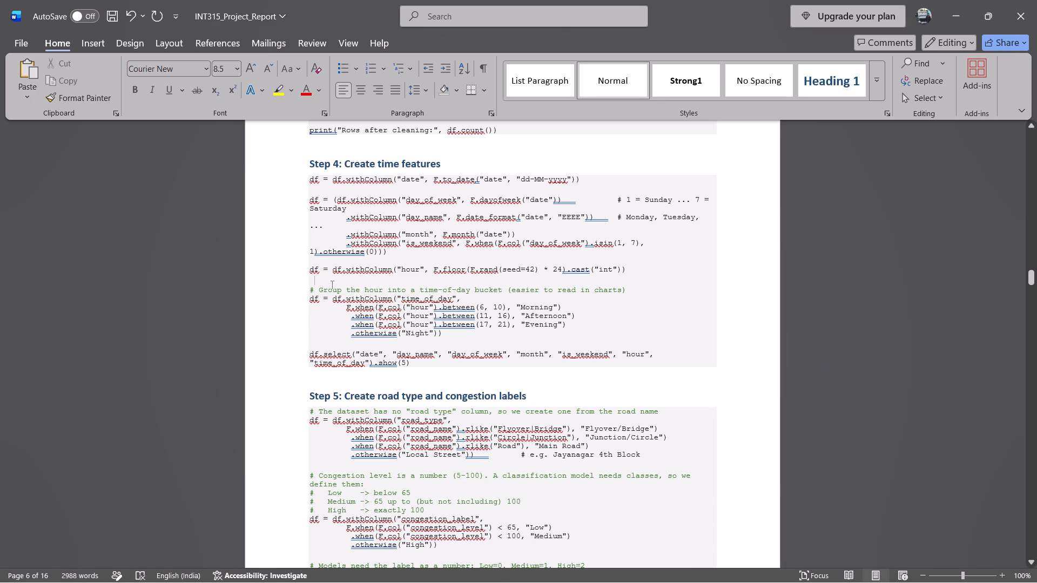
key("BackSpace")
key("BackSpace")
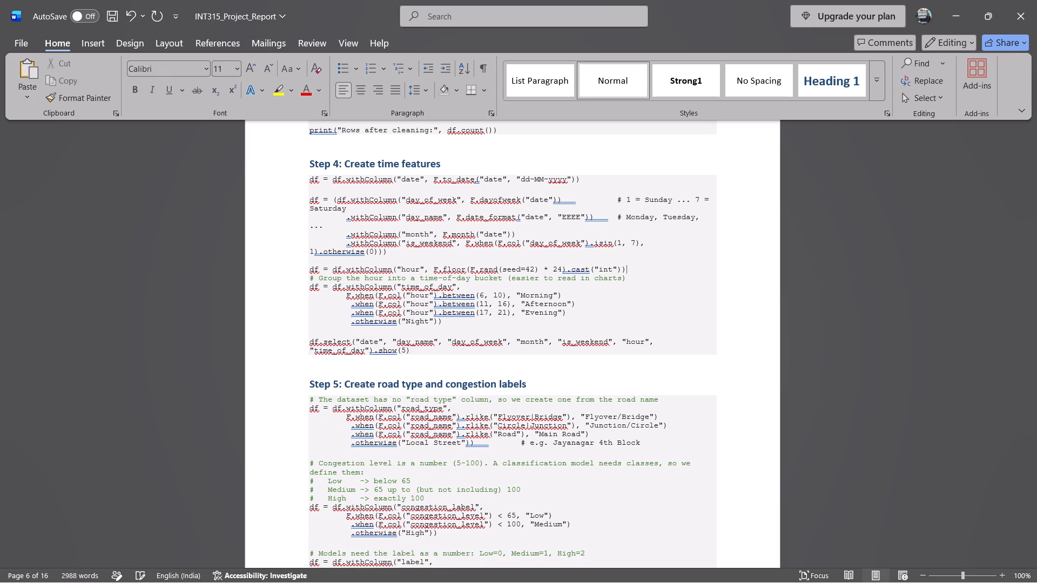
key("Down")
key("BackSpace")
key("BackSpace")
key("BackSpace")
key("BackSpace")
key("BackSpace")
key("BackSpace")
key("BackSpace")
key("BackSpace")
key("BackSpace")
key("BackSpace")
key("BackSpace")
key("BackSpace")
key("BackSpace")
key("BackSpace")
key("BackSpace")
key("BackSpace")
key("BackSpace")
key("BackSpace")
key("BackSpace")
key("BackSpace")
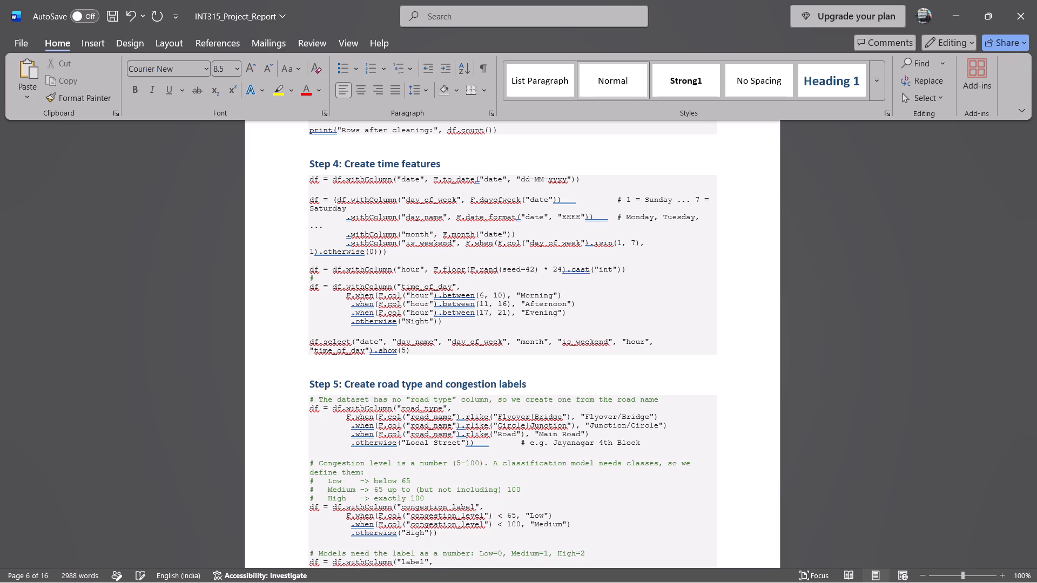
key("BackSpace")
Delete the comment about the missing "road type" column at the start of the Step 5 code.
scroll(331, 284, "down", 1)
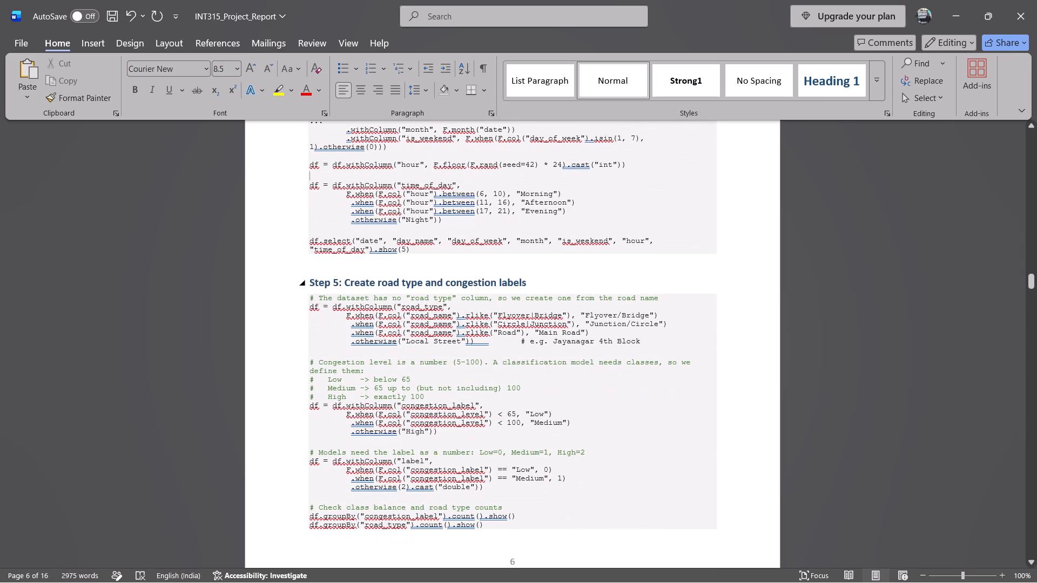
scroll(331, 284, "down", 1)
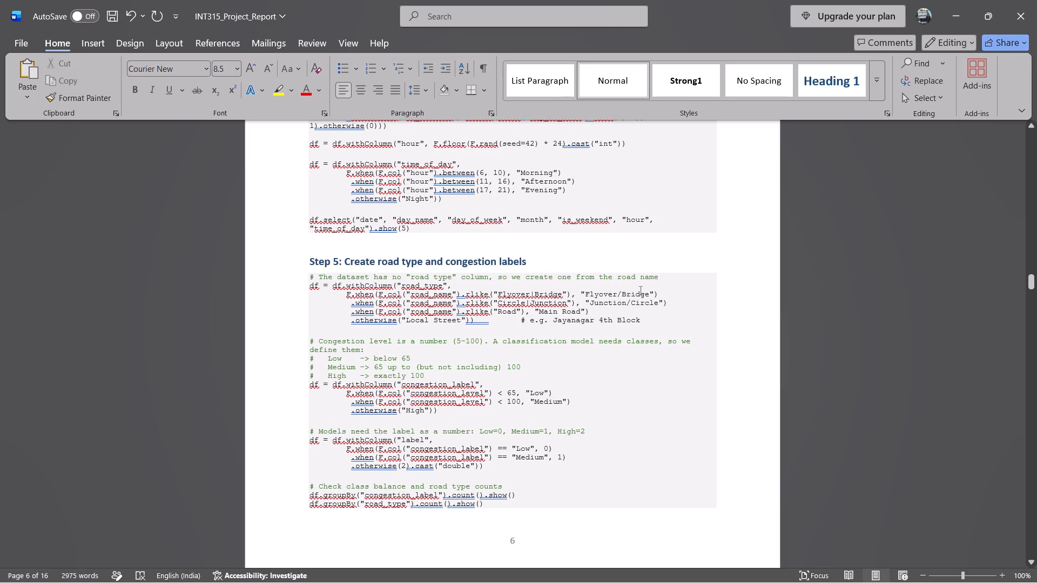
left_click_drag(668, 279, 281, 270)
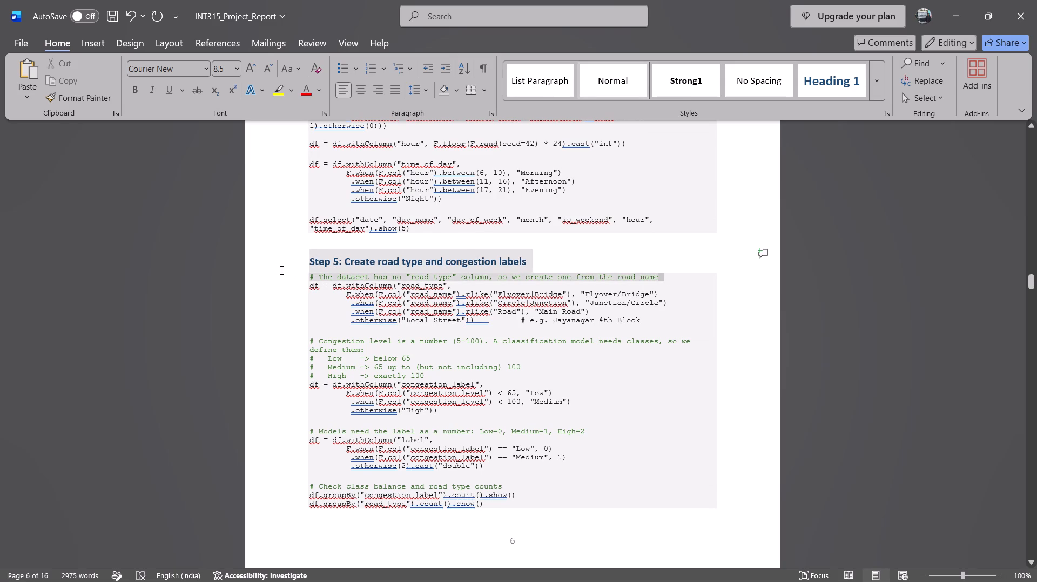
left_click_drag(281, 270, 281, 279)
key("Delete")
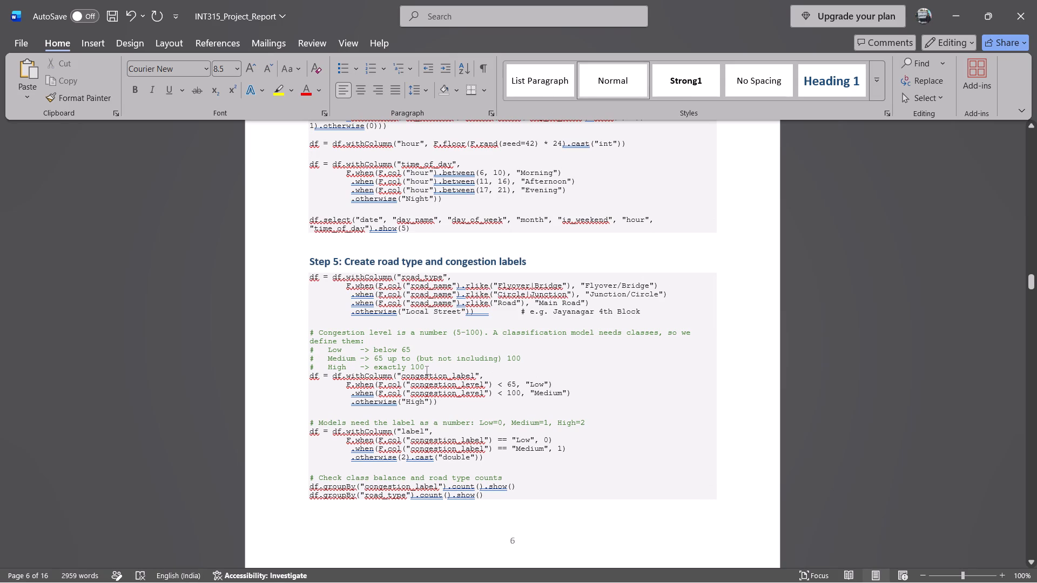
Delete the comment block defining the Low, Medium and High congestion classes in the Step 5 code, leaving a blank line above the congestion_label statement.
left_click_drag(426, 368, 298, 318)
key("Delete")
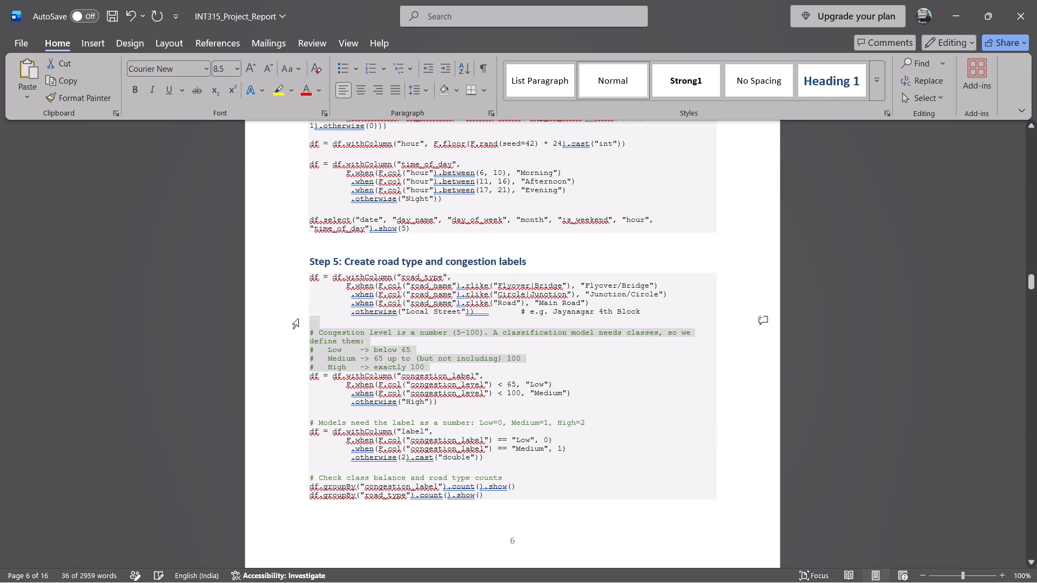
left_click(502, 312)
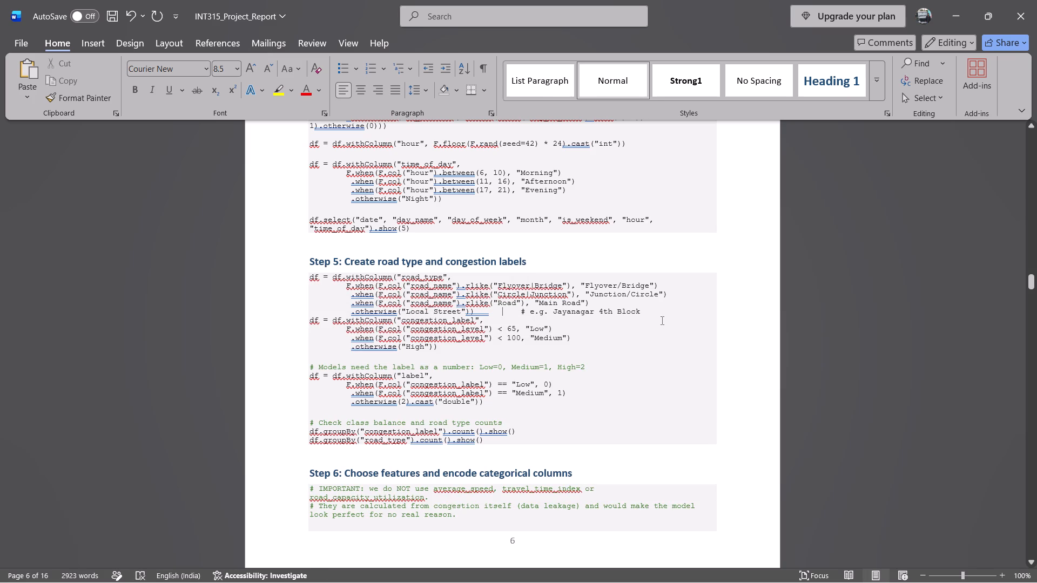
left_click(657, 311)
key("Return")
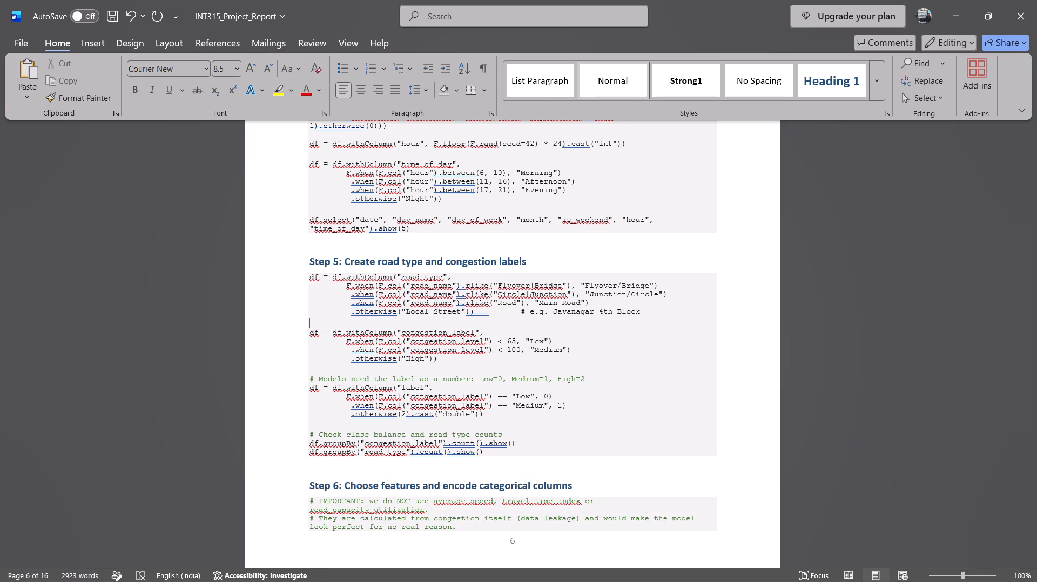
Delete the "Models need the label as a number" comment in the Step 5 code, leaving a blank line above the label statement.
scroll(657, 311, "down", 1)
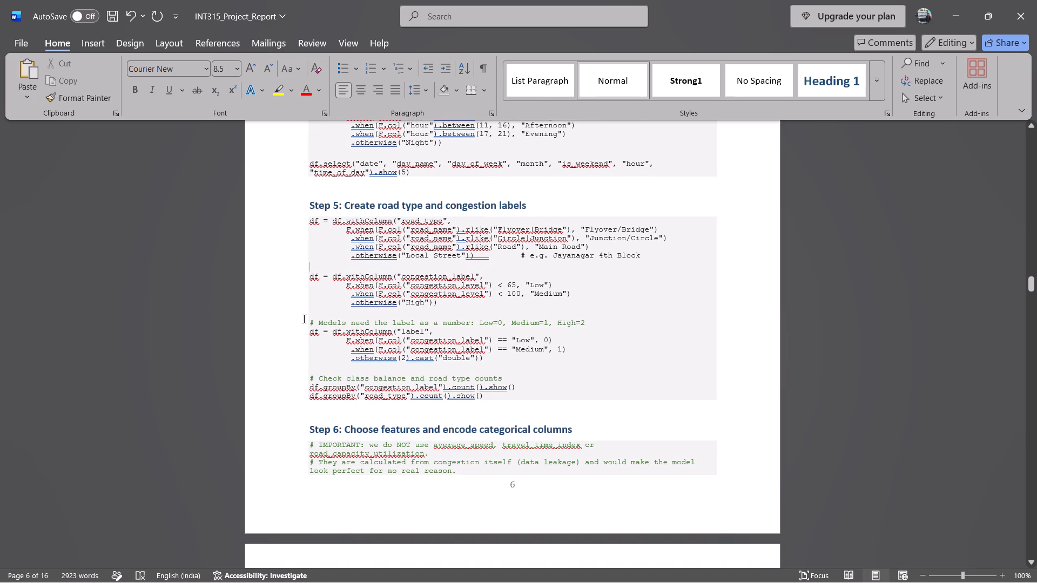
left_click_drag(309, 315, 599, 324)
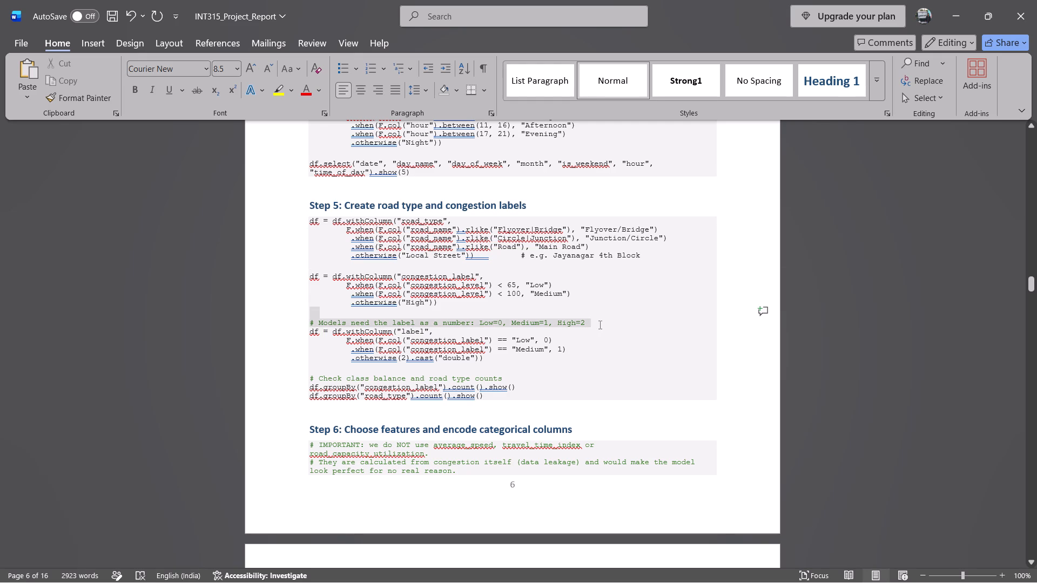
left_click_drag(599, 324, 601, 322)
key("Delete")
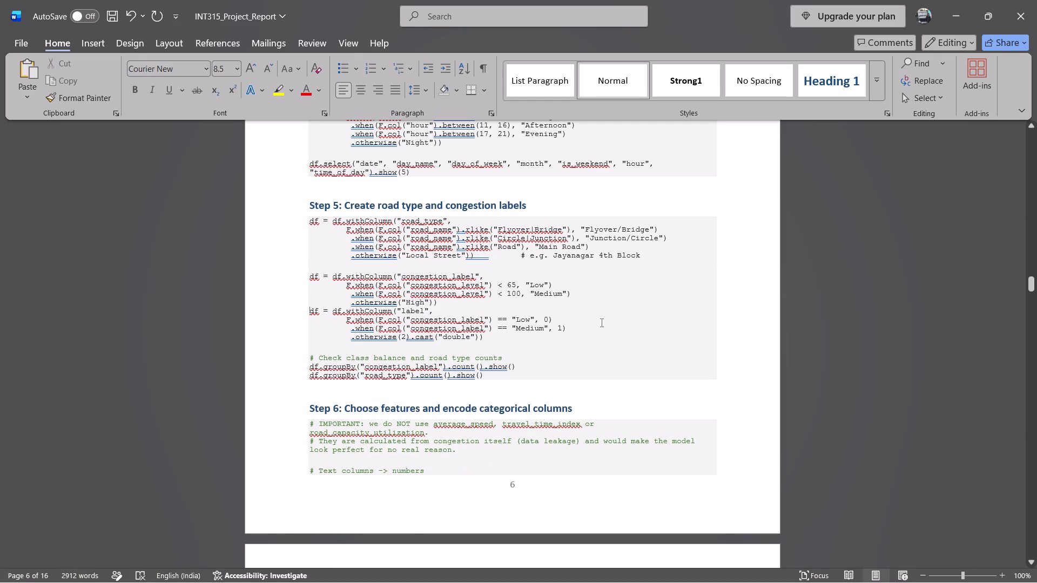
key("Return")
Delete the "Check class balance and road type counts" comment and the blank line before it in the Step 5 code.
scroll(601, 322, "down", 1)
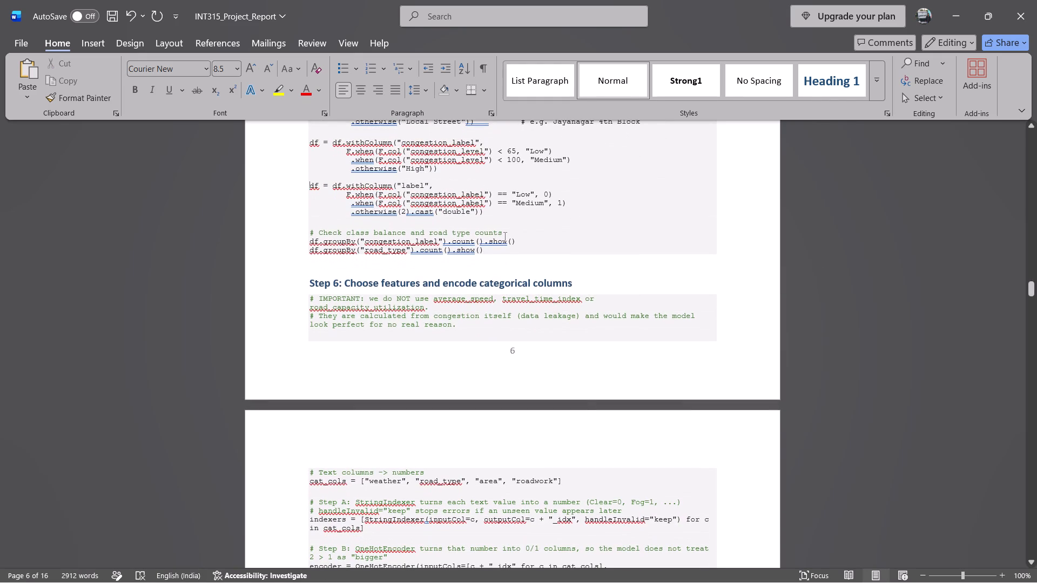
left_click_drag(510, 230, 311, 228)
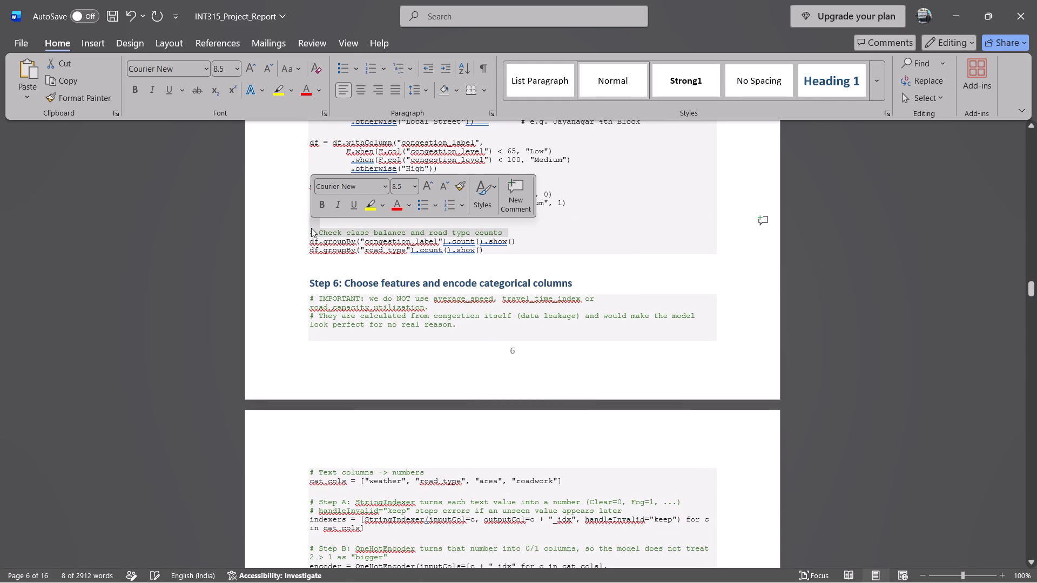
key("Delete")
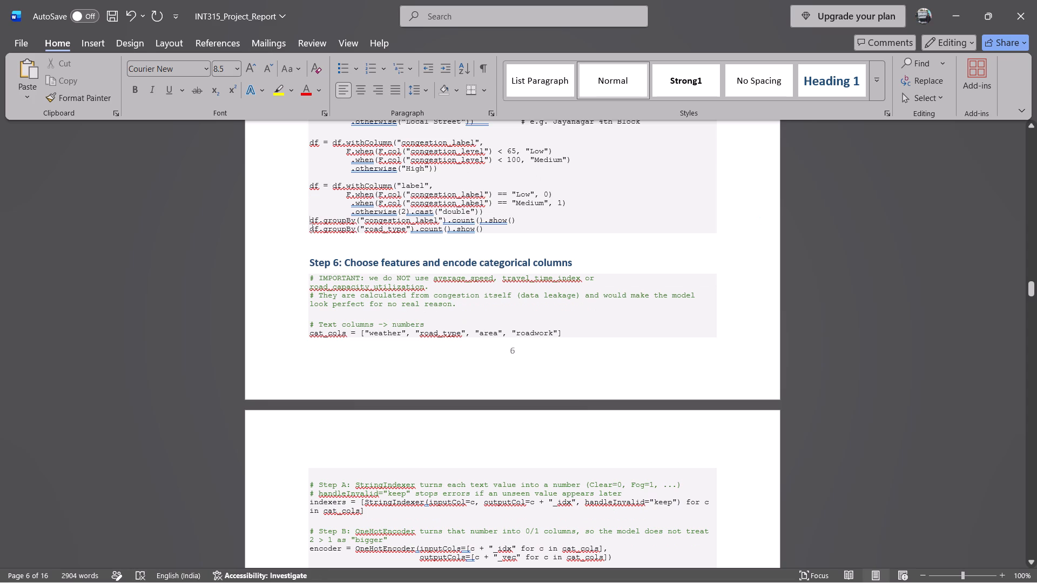
Delete the IMPORTANT data-leakage comments and the "Text columns -> numbers" comment above cat_cols in the Step 6 code.
left_click_drag(308, 277, 384, 310)
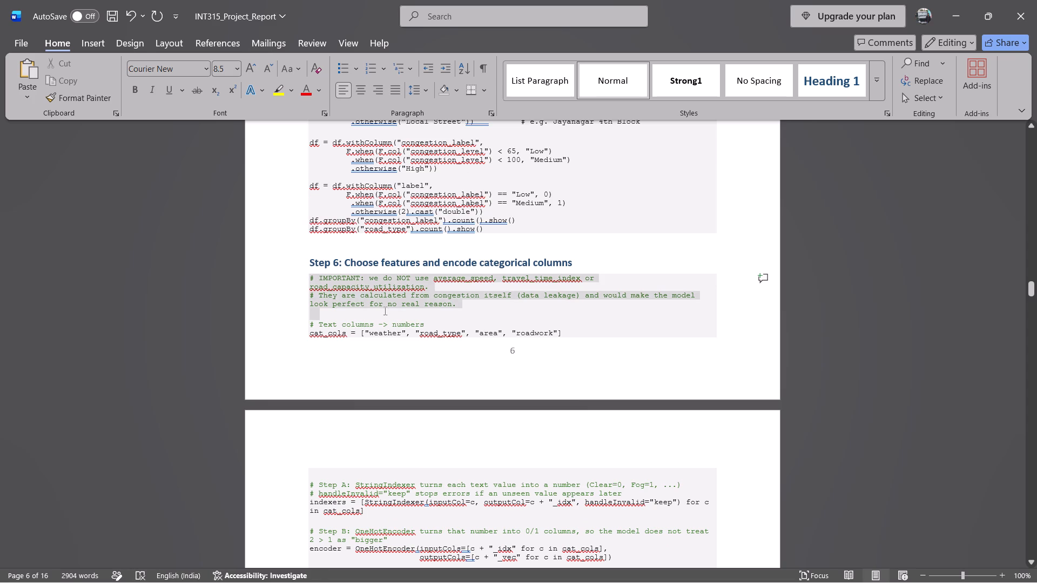
left_click_drag(384, 310, 437, 324)
key("Delete")
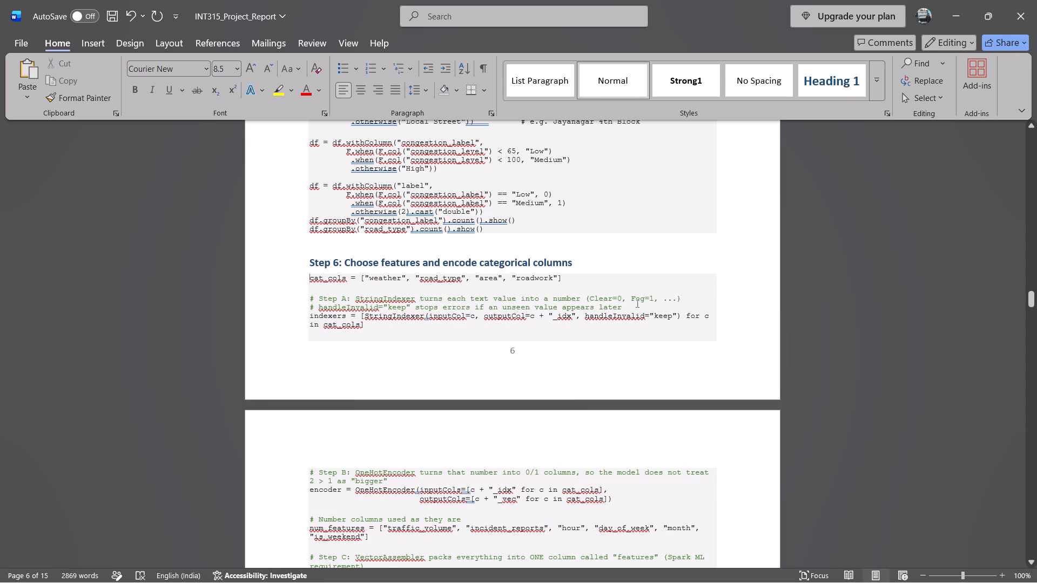
Delete the Step A StringIndexer and handleInvalid comments, with the blank line before them, above the indexers line in the Step 6 code.
left_click_drag(635, 310, 306, 285)
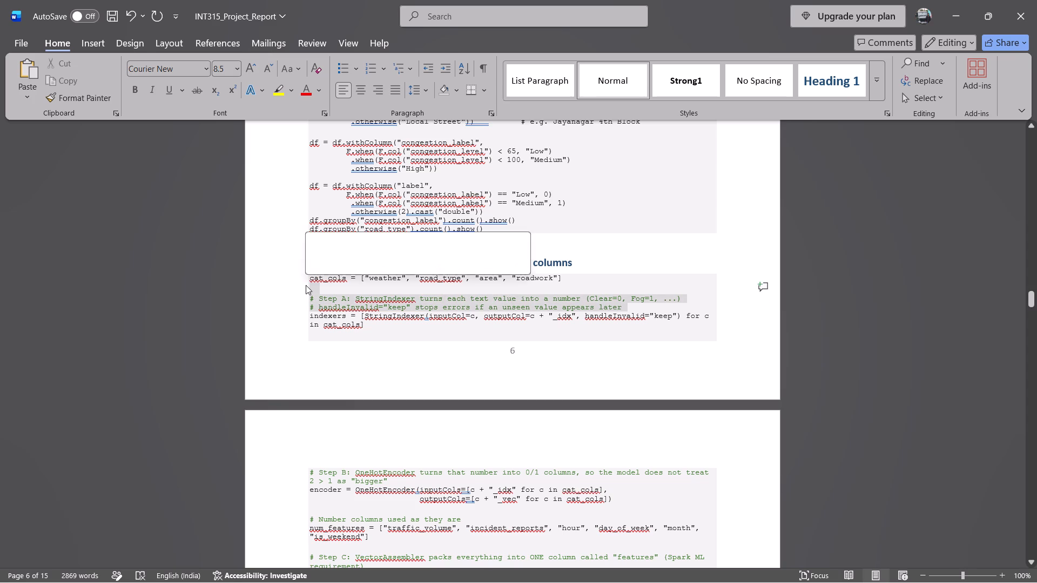
key("Delete")
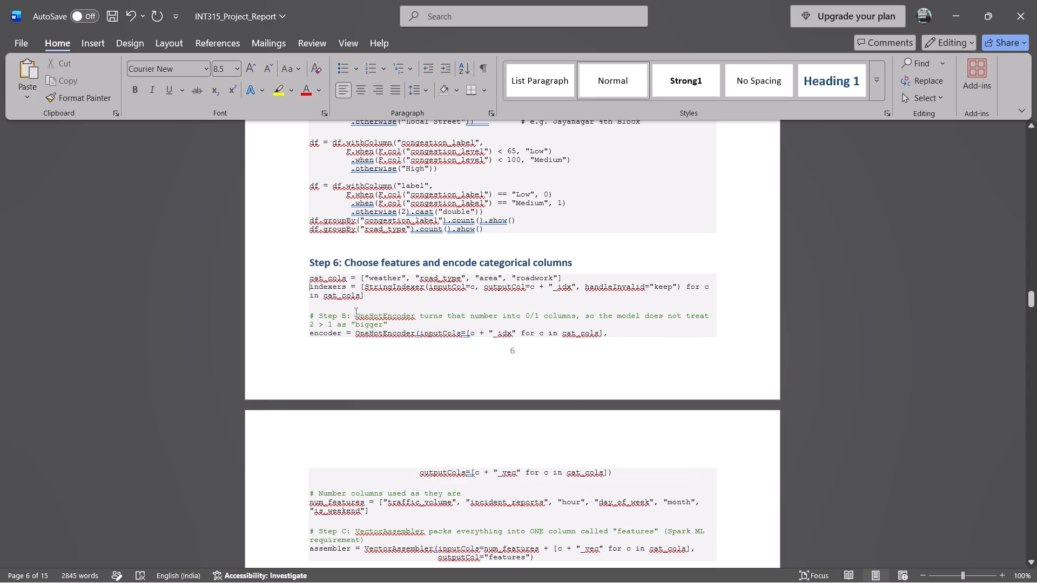
Delete the two-line "Step B: OneHotEncoder" comment above the encoder statement in the Step 6 code.
left_click_drag(402, 323, 308, 320)
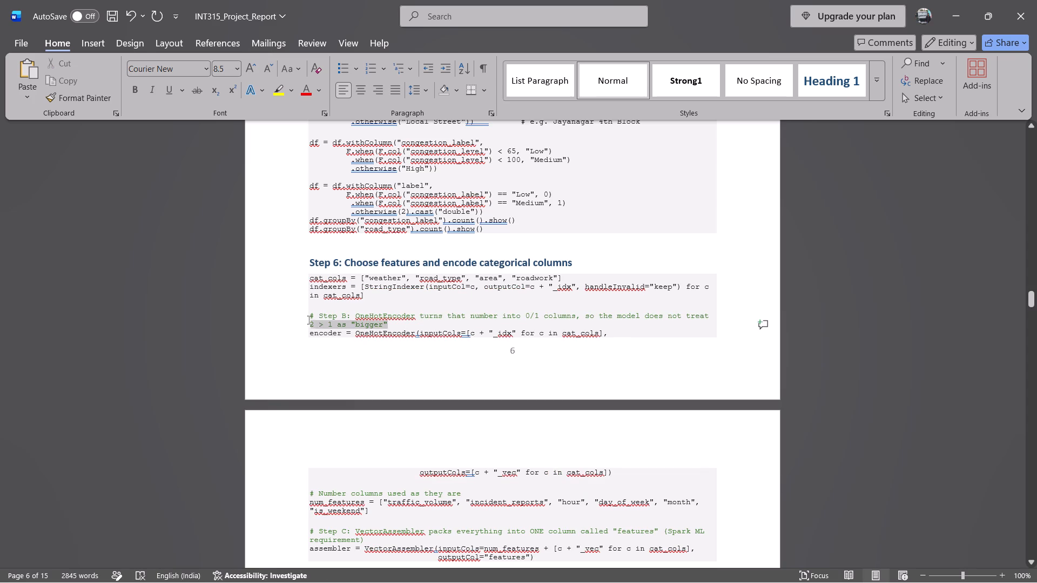
left_click_drag(308, 320, 301, 317)
key("Delete")
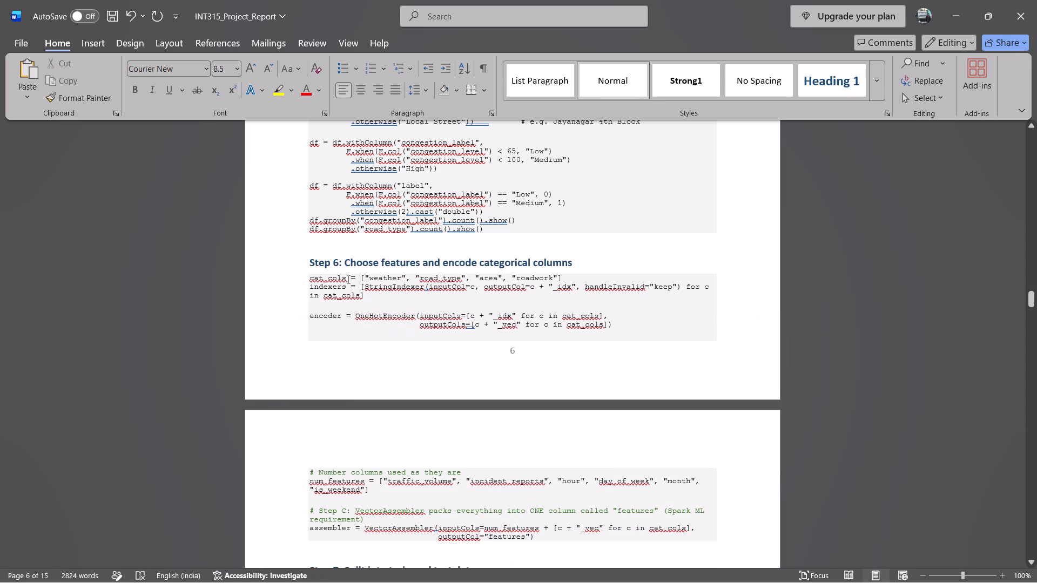
Insert a blank line between the cat_cols and indexers statements in the Step 6 code.
left_click(580, 279)
key("Return")
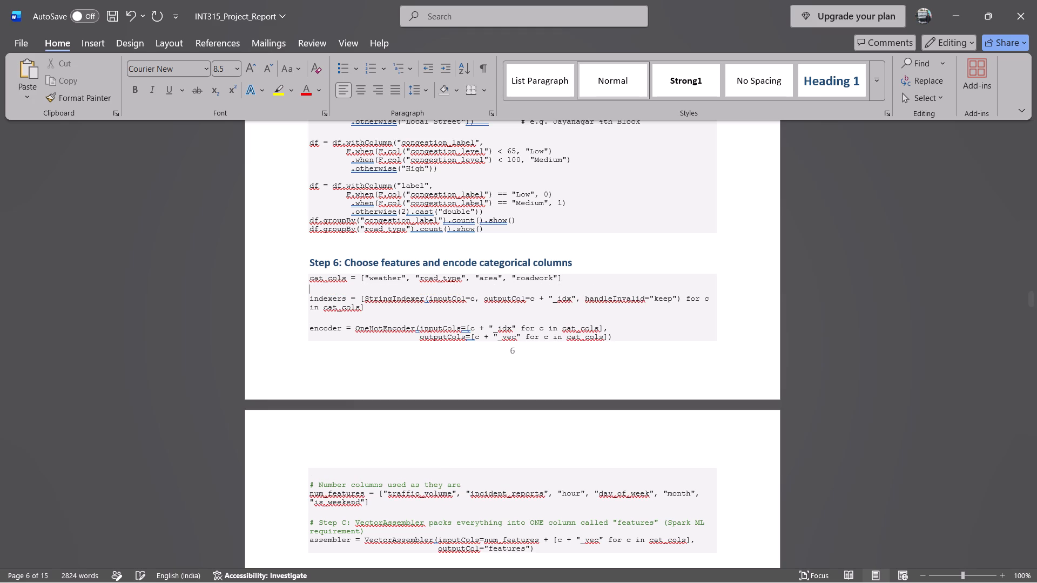
Delete the "Number columns used as they are" comment and the blank line before it, above num_features in the Step 6 code.
scroll(566, 375, "down", 2)
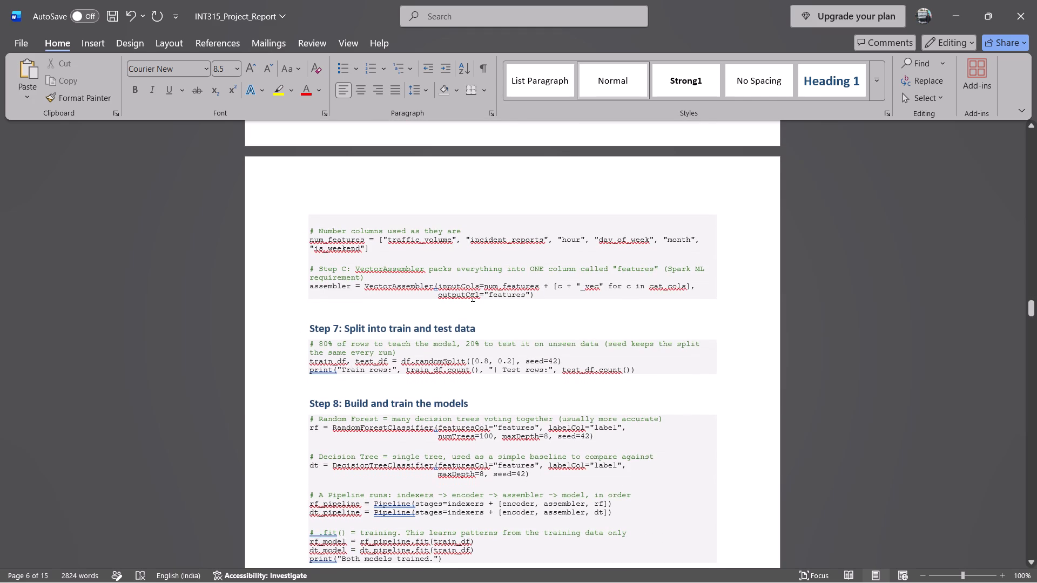
left_click_drag(466, 234, 313, 215)
key("Delete")
key("BackSpace")
key("BackSpace")
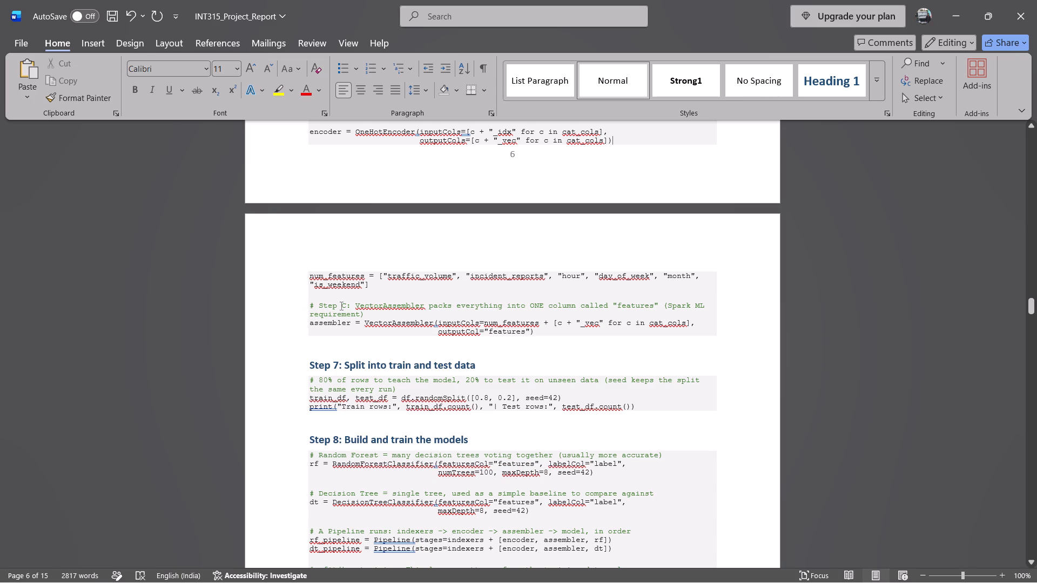
Delete the "Step C: VectorAssembler" comment in the Step 6 code, leaving one blank line above the assembler statement.
left_click_drag(313, 297, 369, 311)
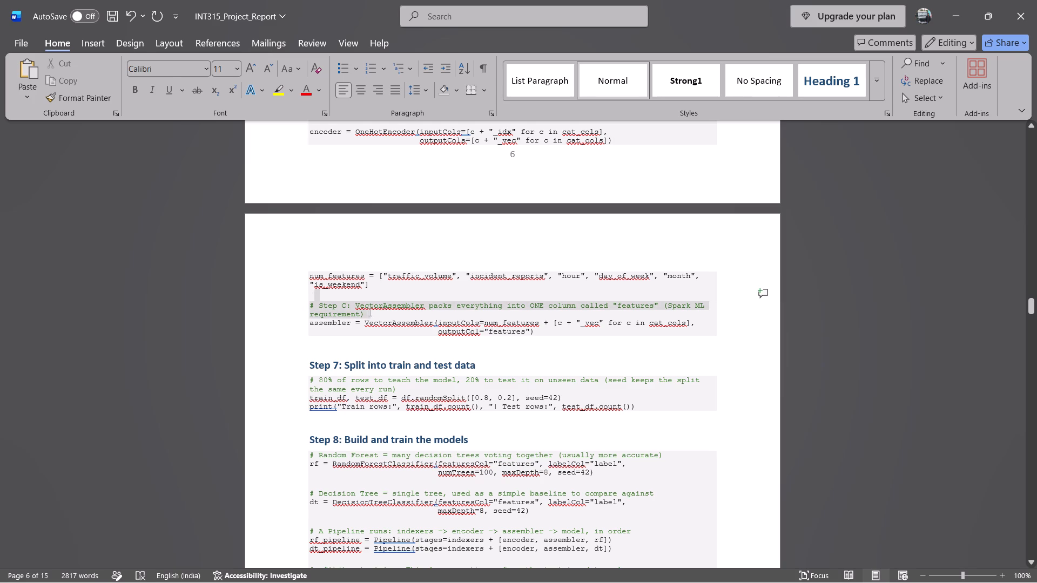
left_click_drag(369, 311, 370, 310)
key("Delete")
key("BackSpace")
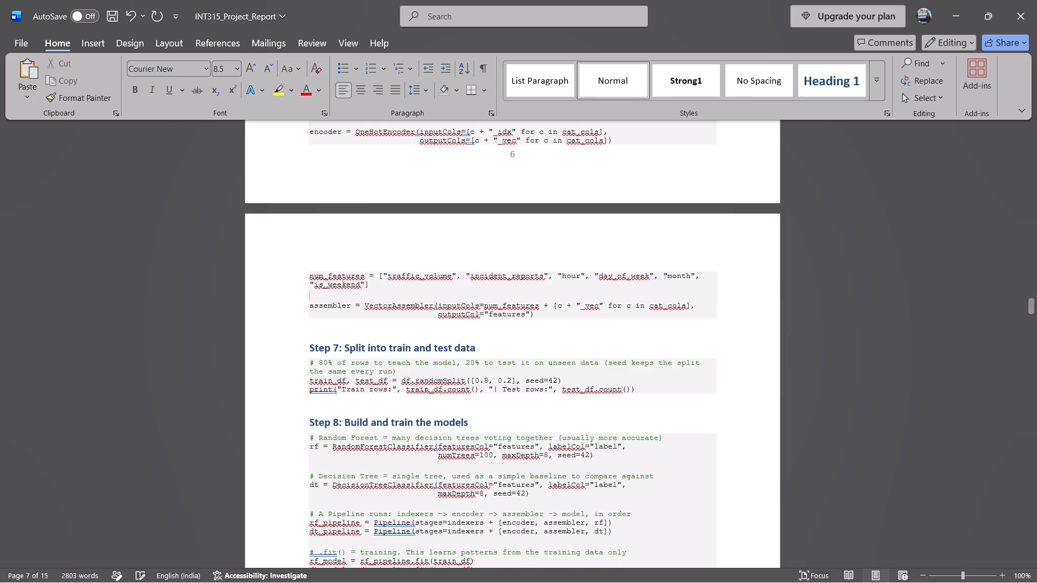
Delete the "80% of rows to teach the model" comment above the train_df, test_df split in the Step 7 code.
scroll(370, 310, "down", 1)
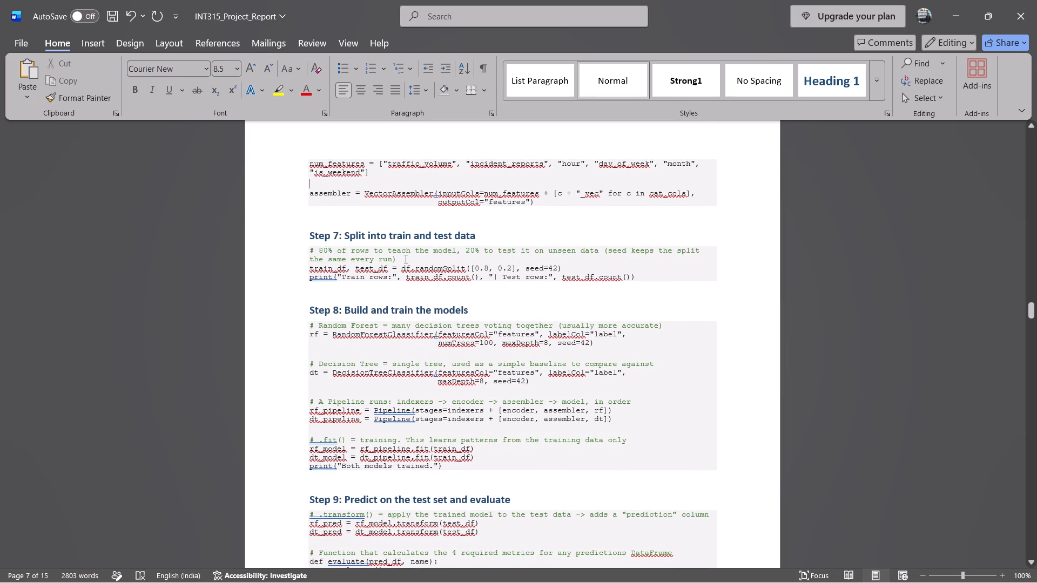
left_click_drag(405, 259, 301, 245)
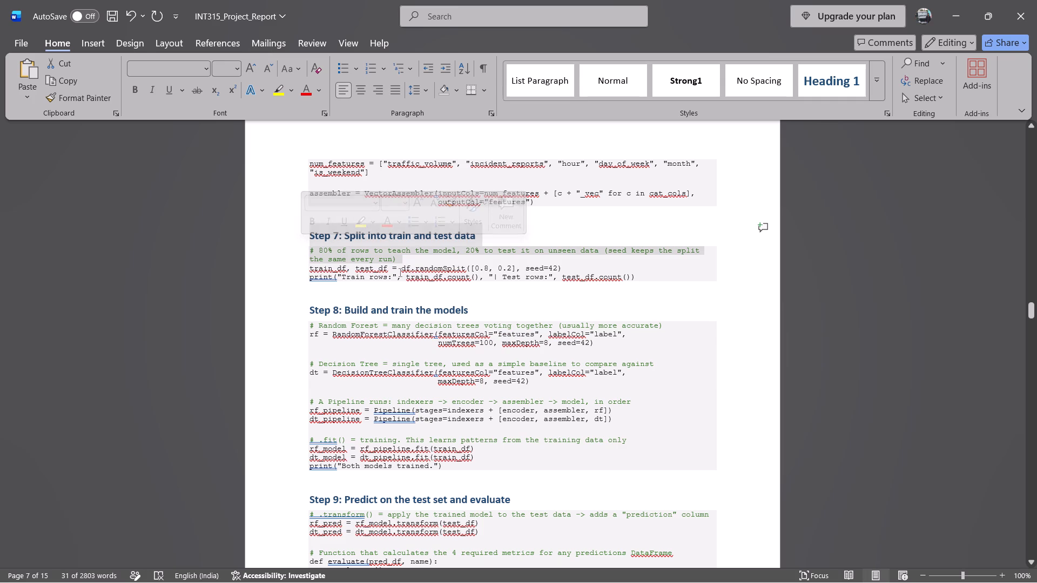
left_click(403, 261)
left_click_drag(403, 261, 340, 259)
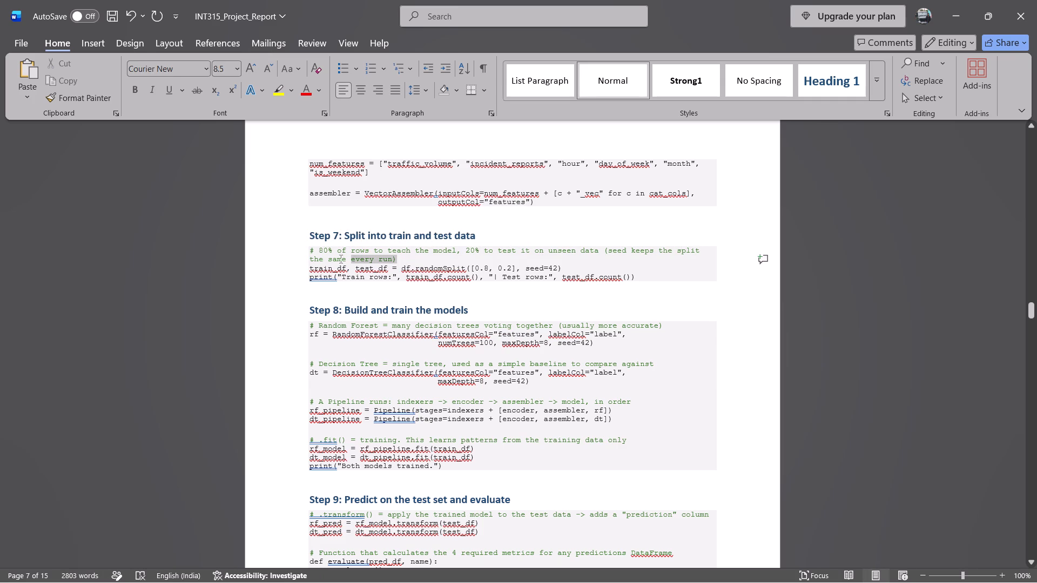
left_click_drag(340, 259, 310, 253)
key("Delete")
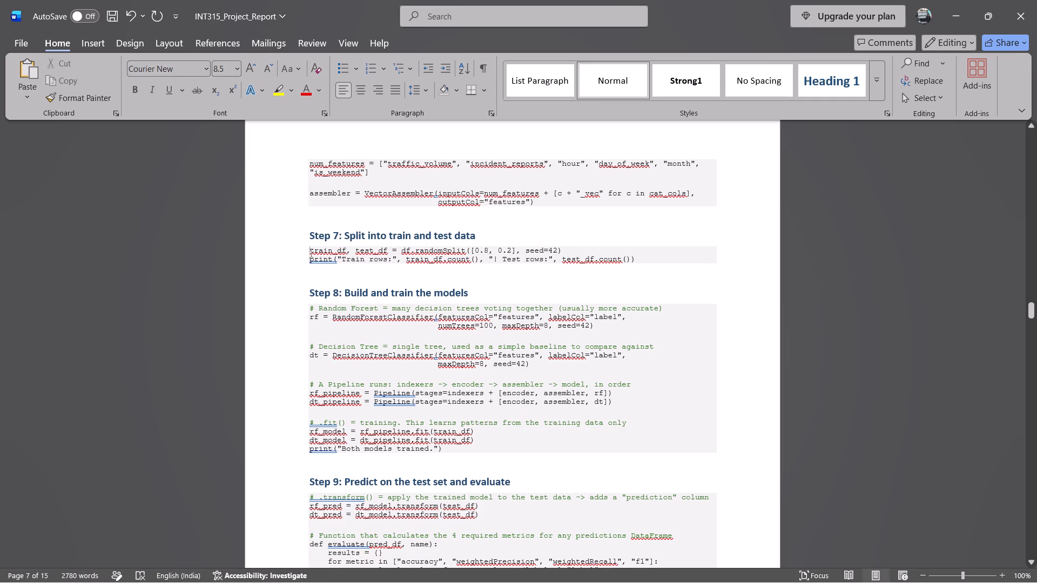
Look through the Complete Code section and the start of Execution Screenshots to review the comments and the cleaned-up code.
scroll(355, 309, "down", 7)
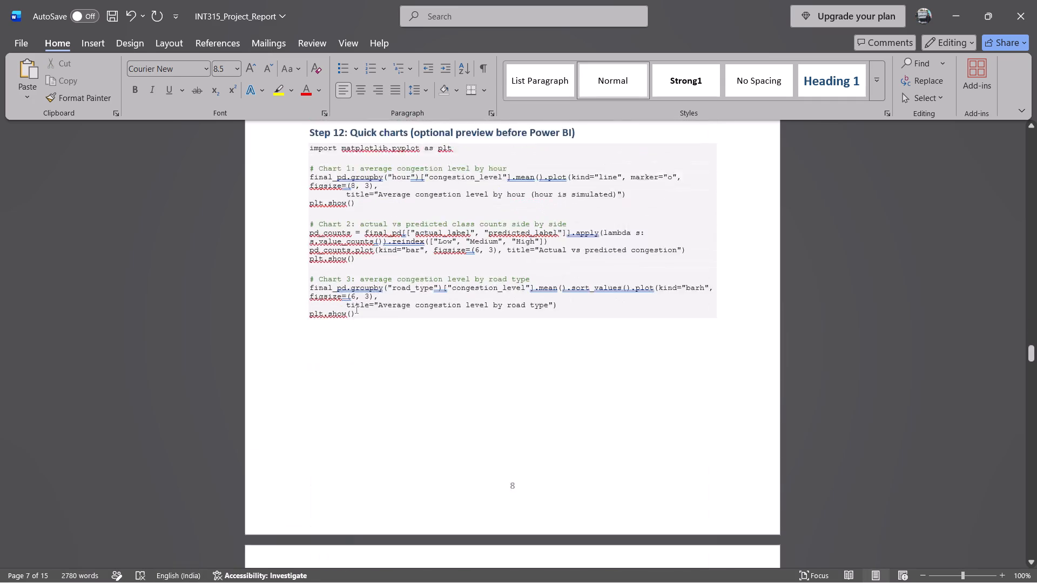
scroll(355, 309, "down", 3)
scroll(355, 309, "up", 1)
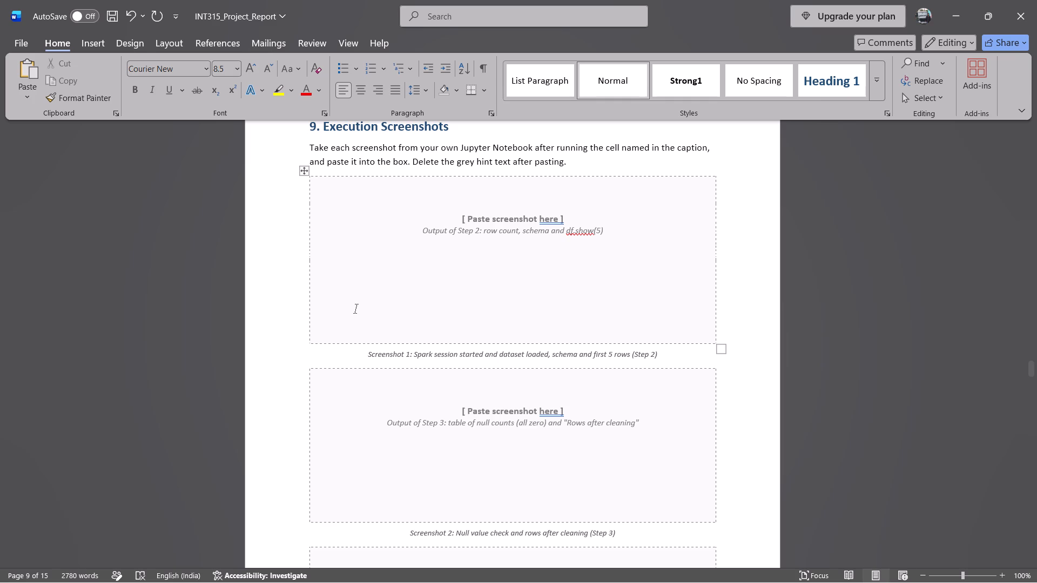
scroll(355, 309, "up", 5)
scroll(355, 309, "down", 1)
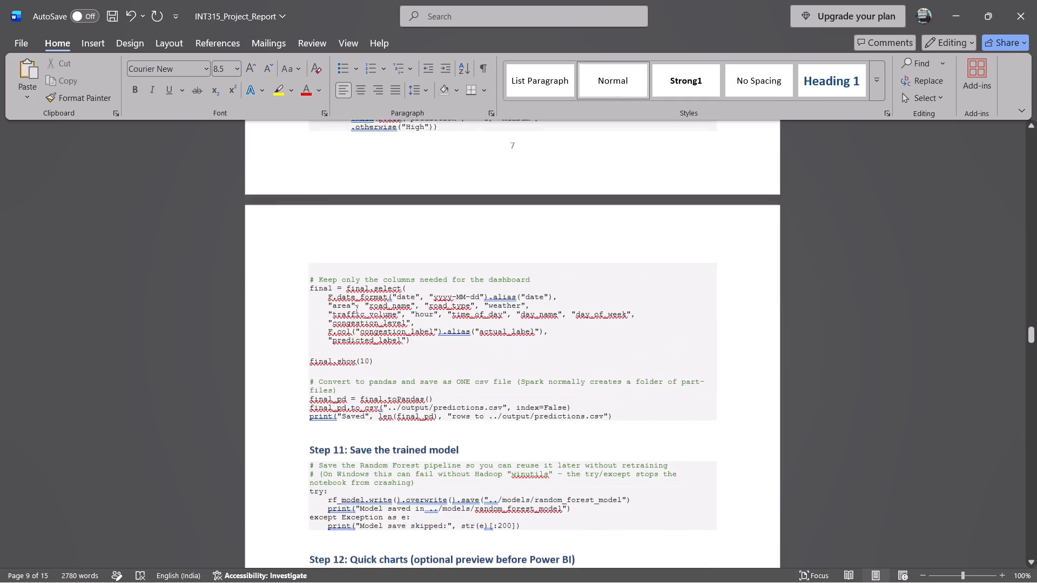
scroll(355, 309, "down", 1)
scroll(355, 309, "up", 6)
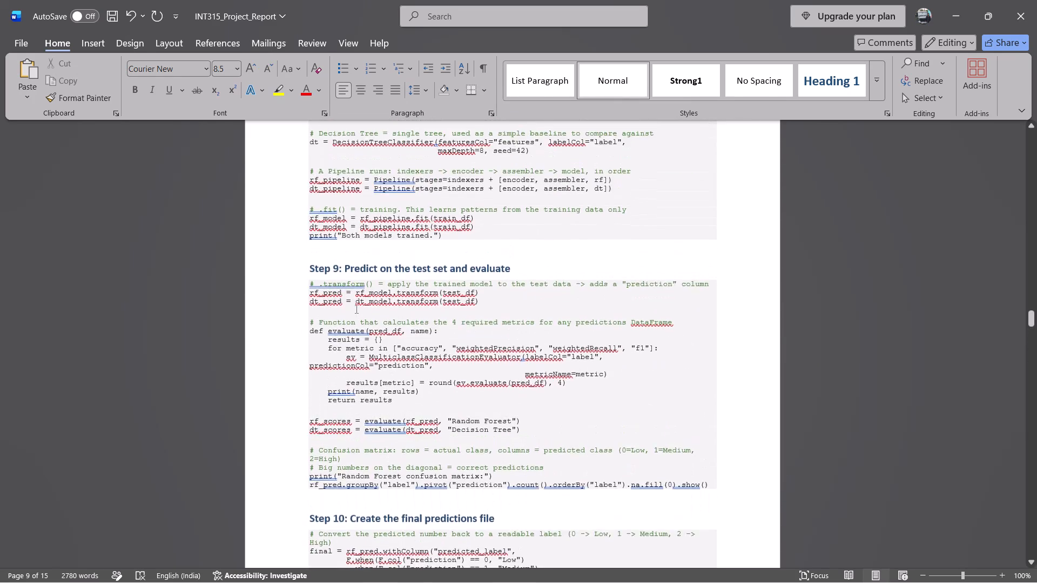
scroll(355, 309, "up", 10)
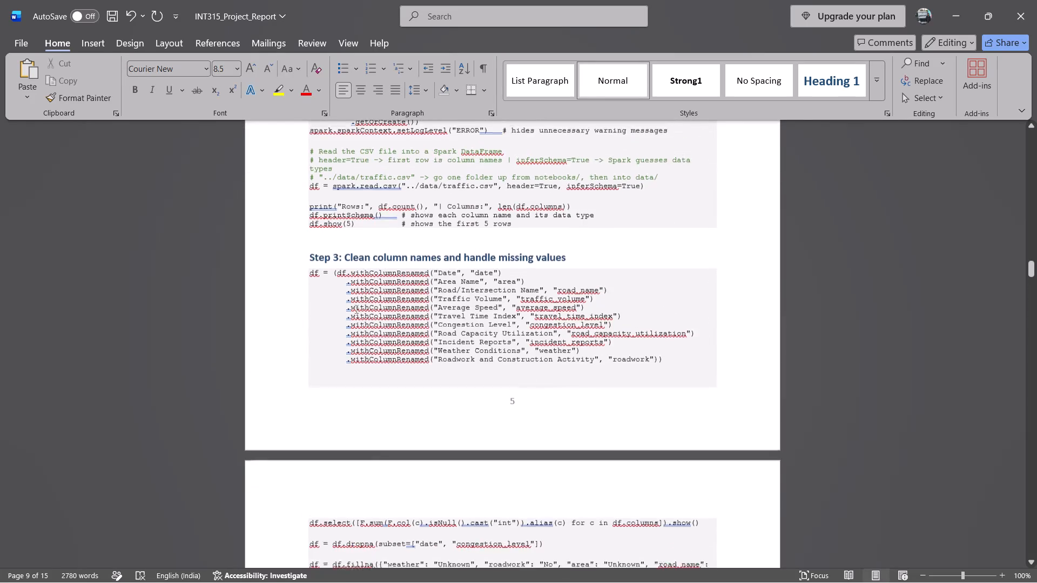
scroll(355, 309, "up", 5)
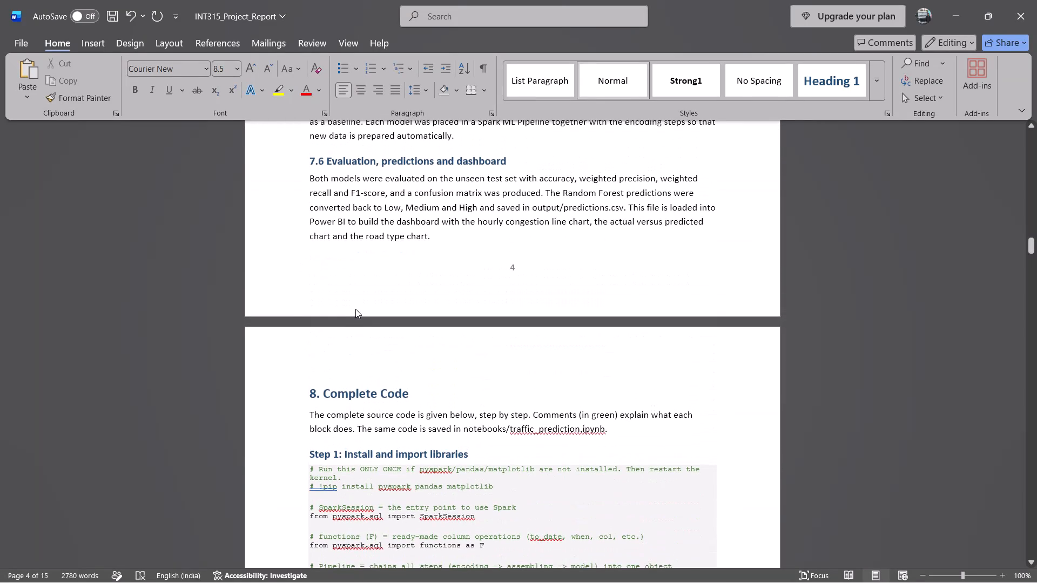
scroll(355, 309, "down", 7)
scroll(355, 309, "up", 1)
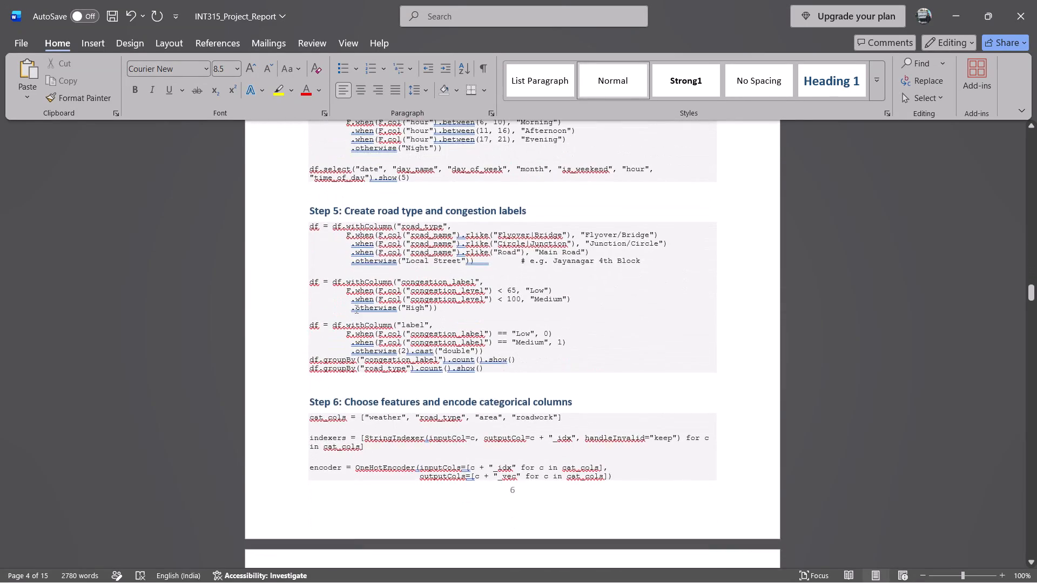
scroll(355, 309, "up", 1)
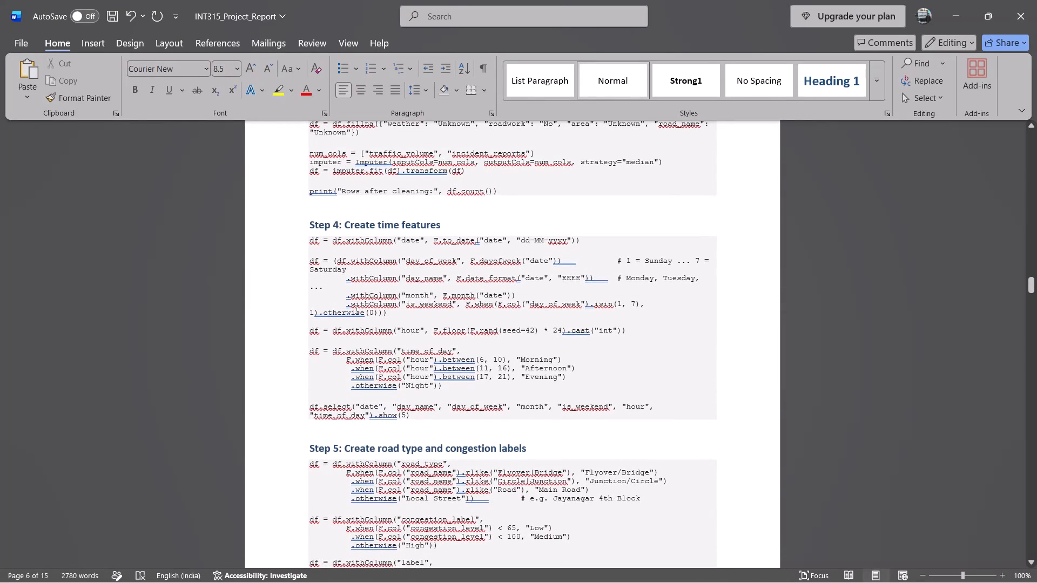
scroll(355, 309, "down", 1)
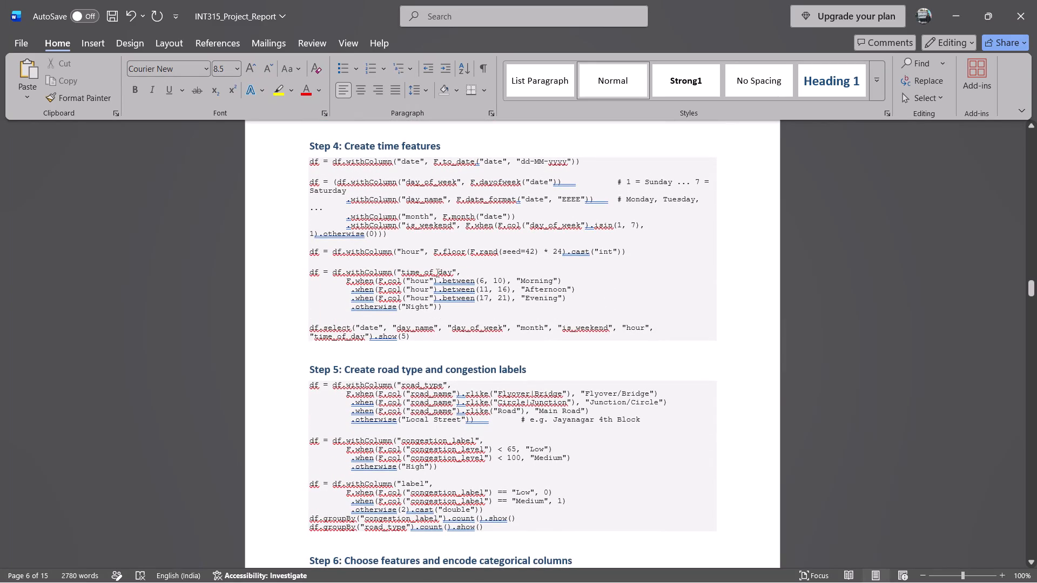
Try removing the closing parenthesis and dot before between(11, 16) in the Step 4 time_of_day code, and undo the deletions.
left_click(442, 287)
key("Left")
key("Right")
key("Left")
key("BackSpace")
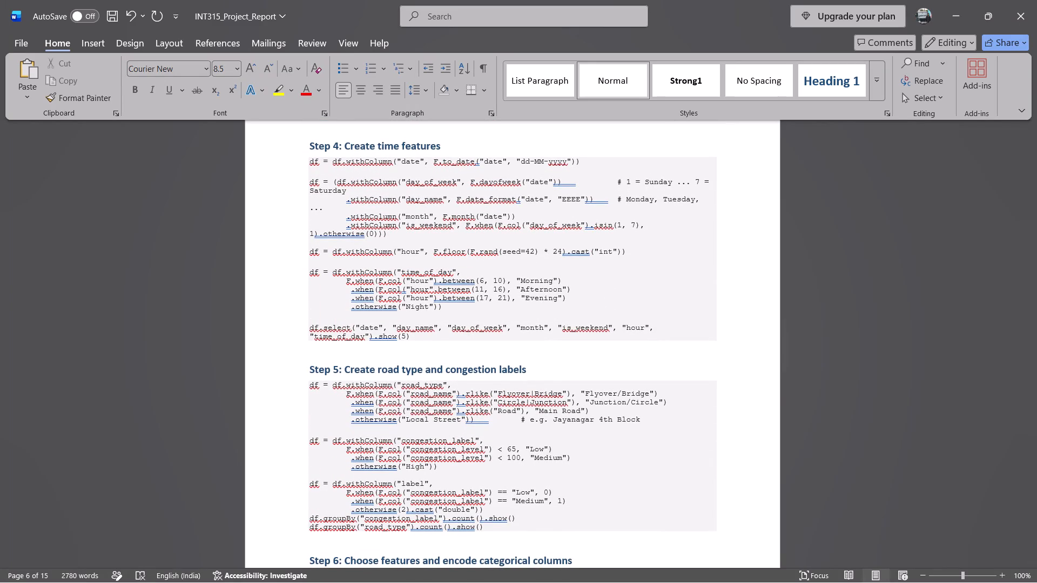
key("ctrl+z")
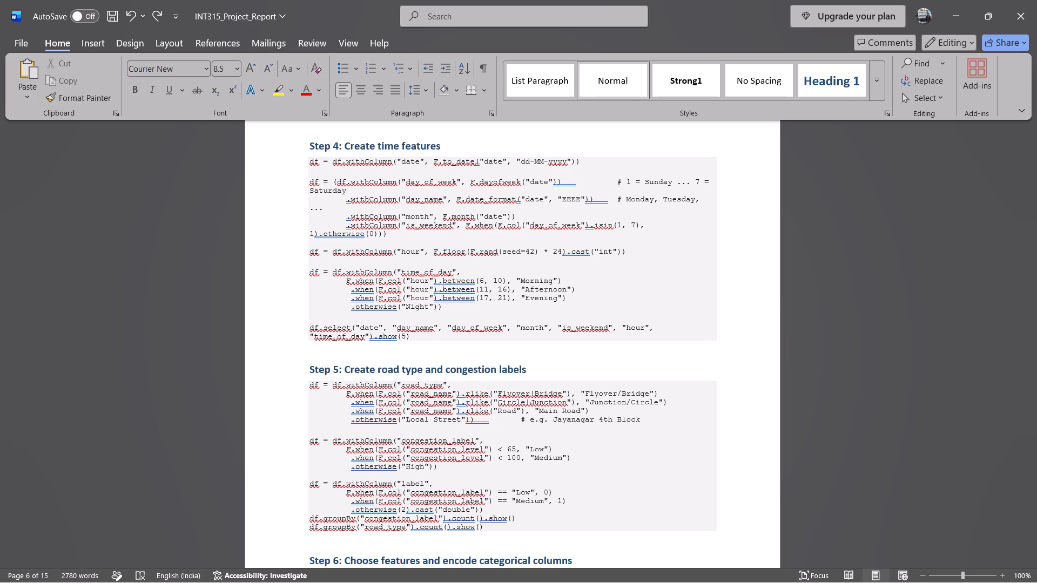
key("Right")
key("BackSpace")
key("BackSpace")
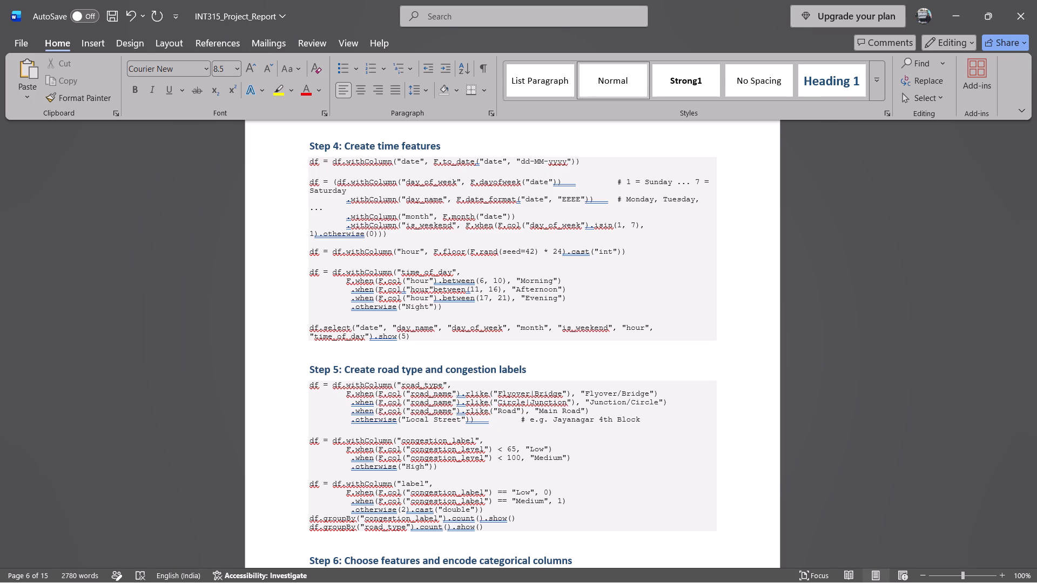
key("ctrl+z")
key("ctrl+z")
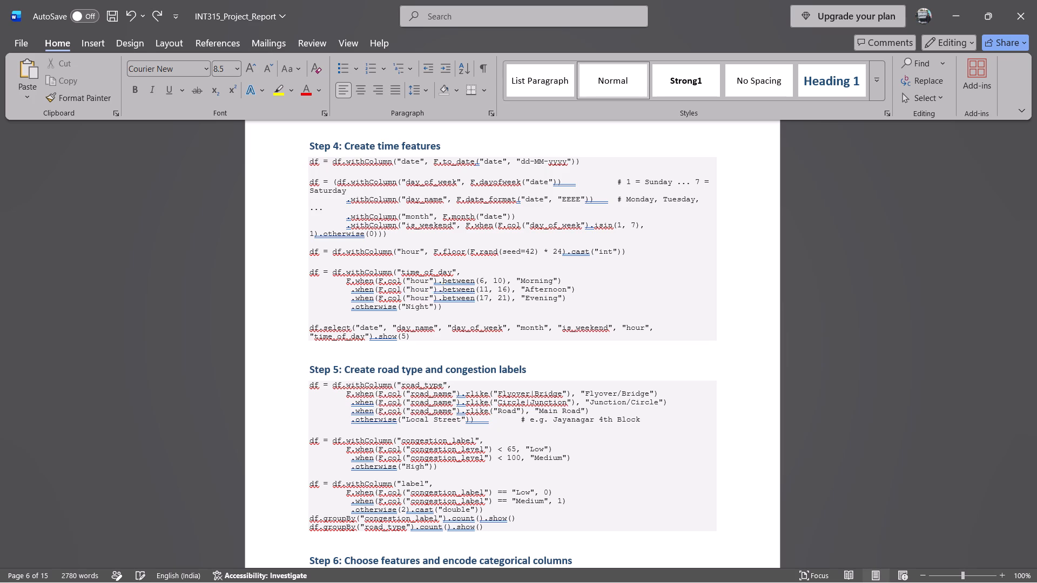
Delete the "Random Forest = many decision trees voting together" comment above the rf statement in the Step 8 code.
scroll(459, 356, "down", 3)
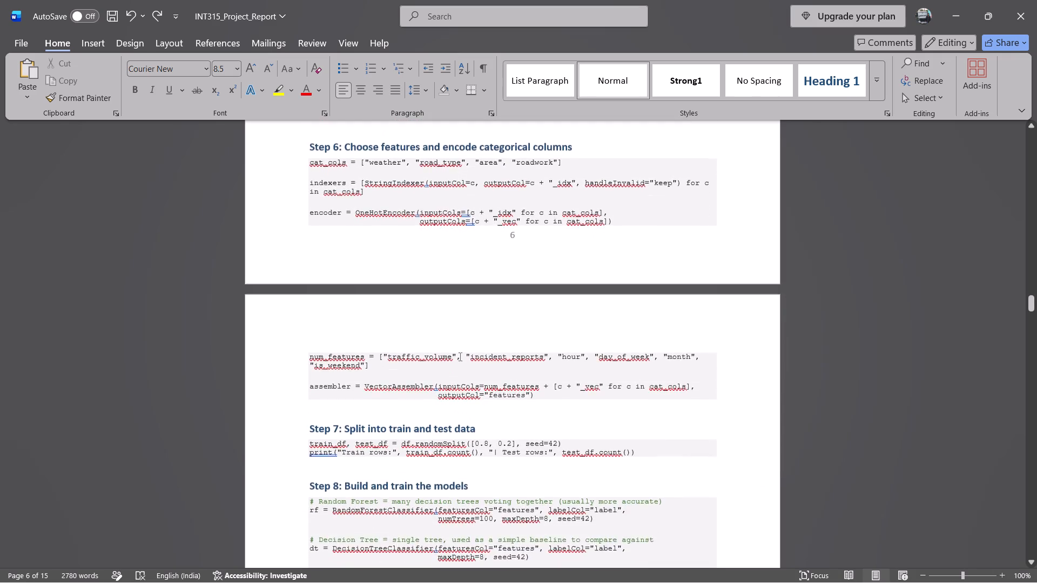
scroll(459, 356, "down", 1)
left_click_drag(663, 296, 566, 296)
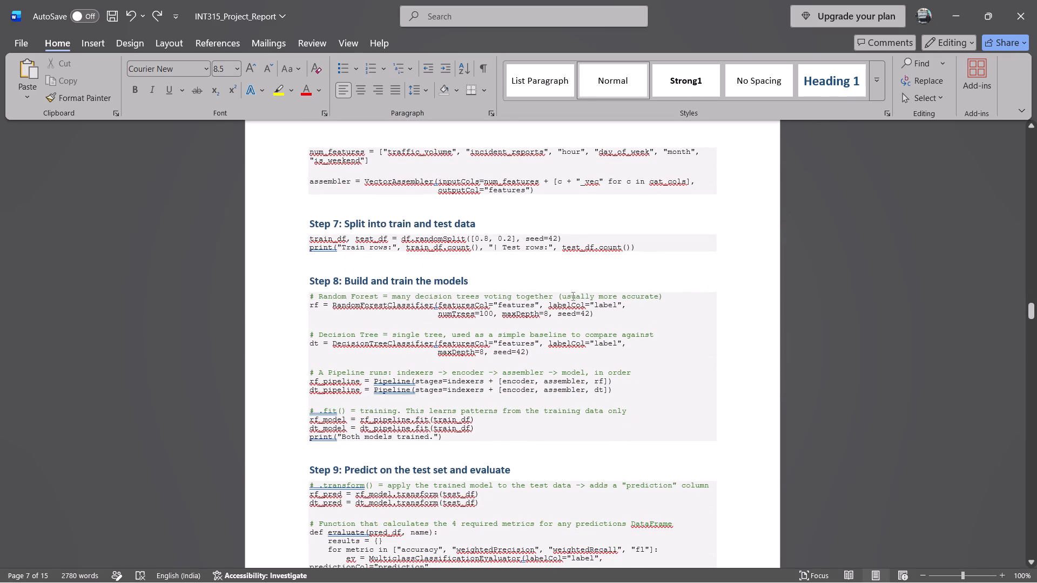
left_click_drag(566, 296, 319, 291)
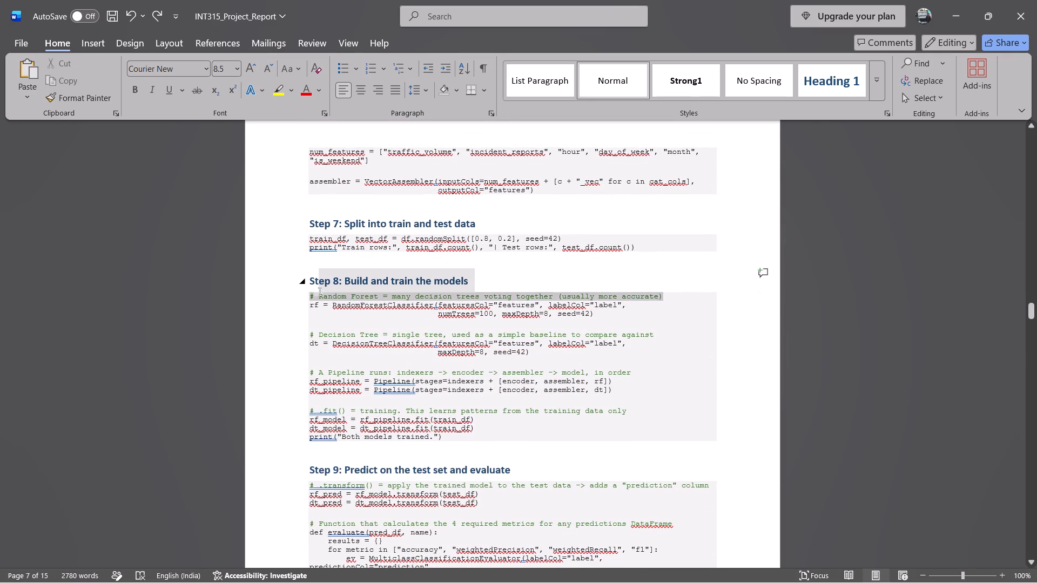
left_click_drag(319, 291, 308, 294)
key("Delete")
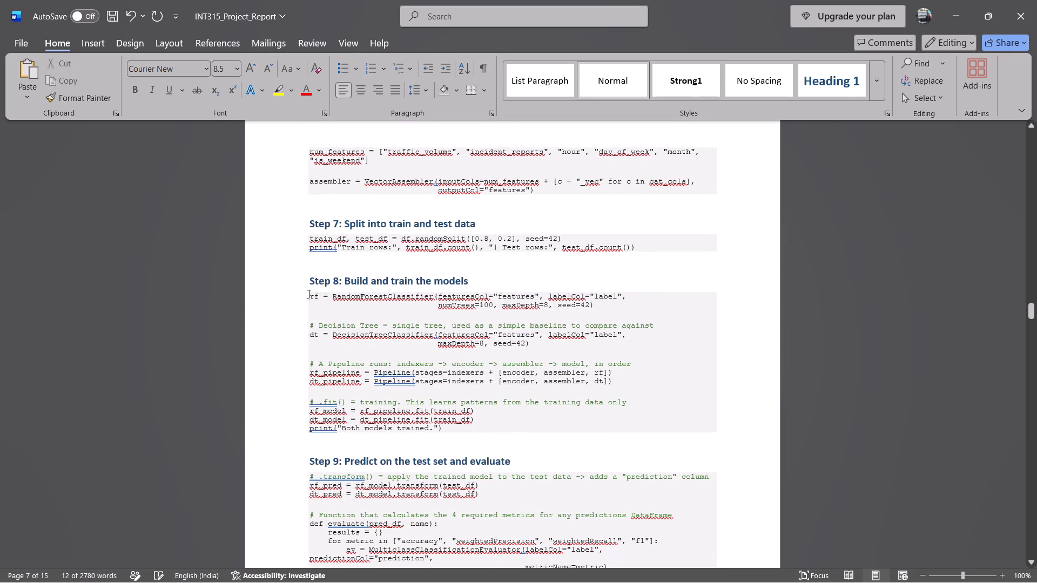
Delete the "Decision Tree = single tree" comment above the dt statement in the Step 8 code, keeping a blank line between rf and dt.
left_click_drag(313, 315, 315, 315)
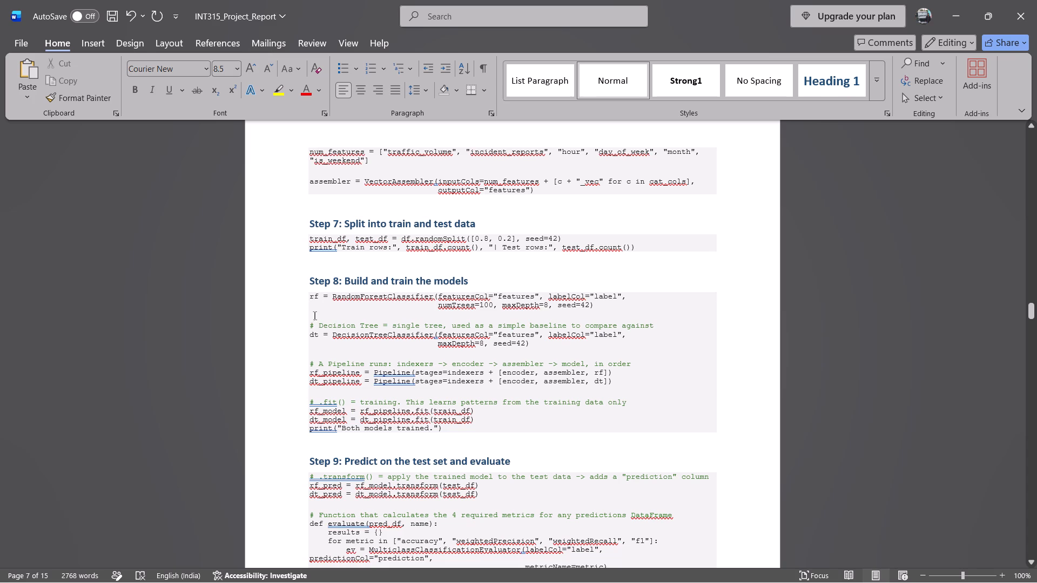
left_click_drag(315, 315, 666, 320)
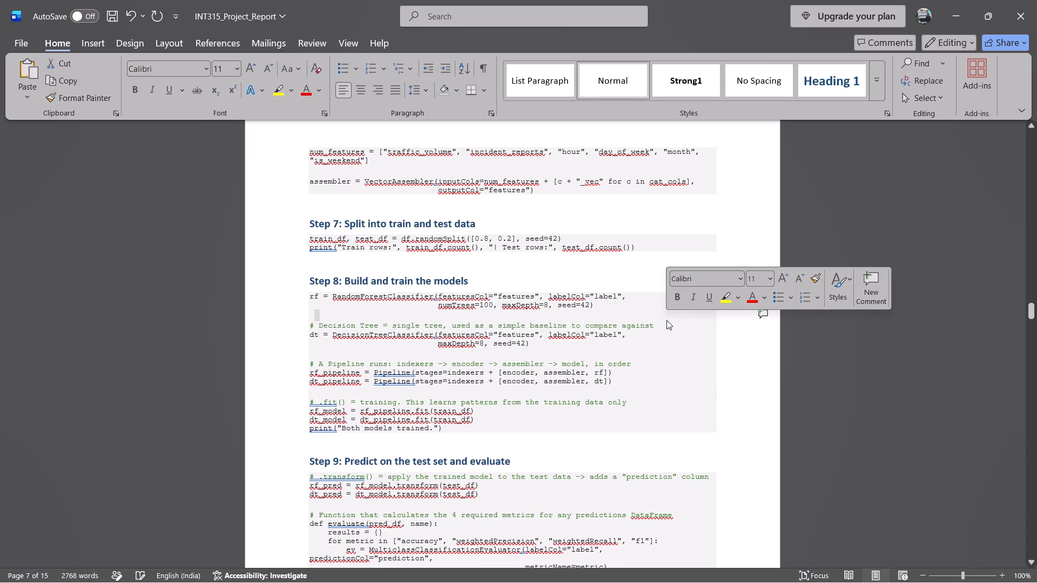
key("shift+Down")
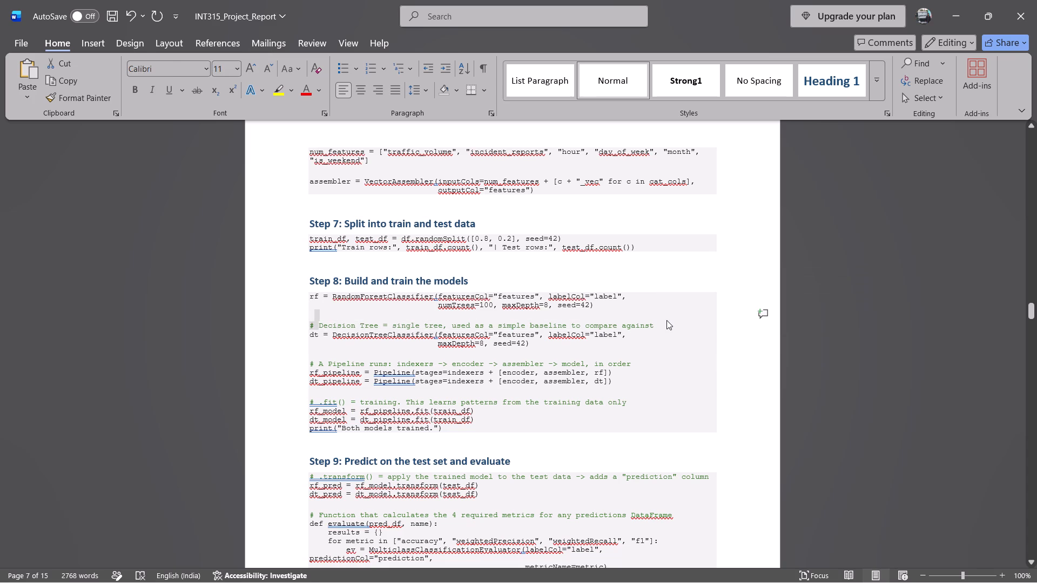
key("Delete")
key("Delete")
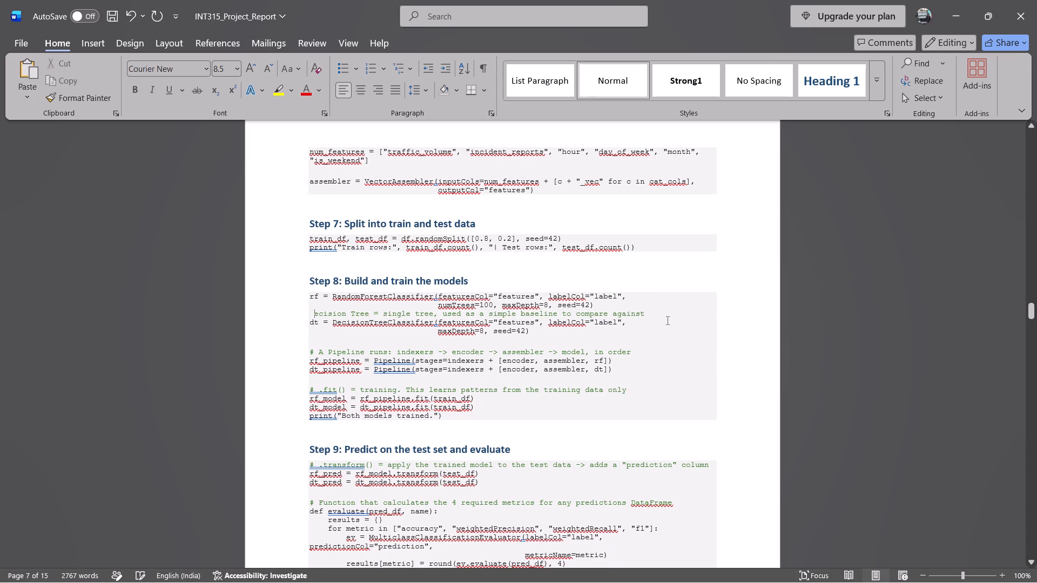
key("Delete")
key("Delete")
key("Delete")
key("Delete")
key("Delete")
key("Delete")
key("Delete")
key("Delete")
key("Delete")
key("Delete")
key("Delete")
key("Delete")
key("Delete")
key("Delete")
key("Delete")
key("Delete")
key("Delete")
key("Delete")
key("Delete")
key("Delete")
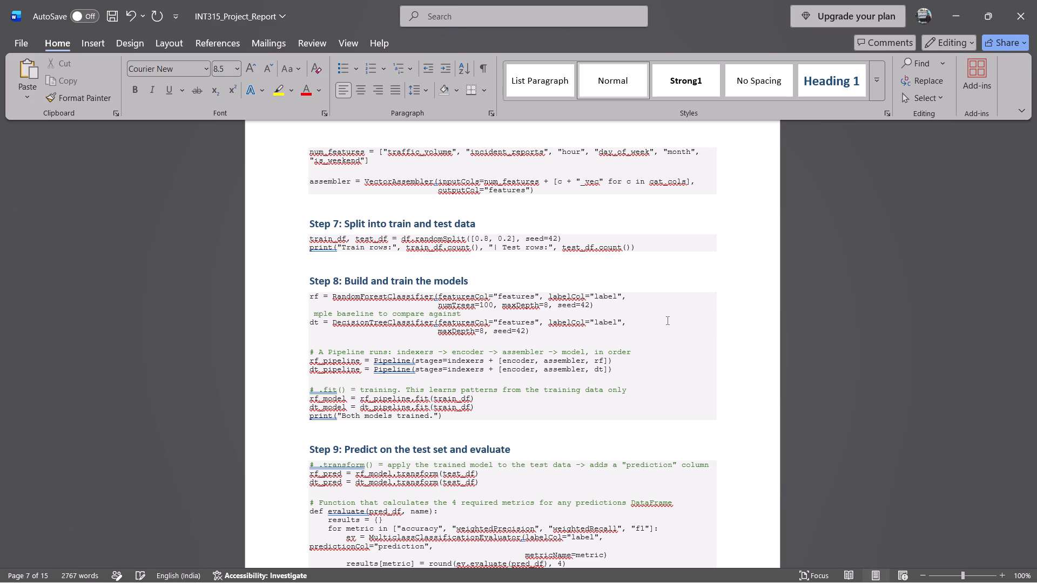
key("Delete")
key("Delete")
key("Delete")
key("Delete")
key("Delete")
key("Delete")
key("Delete")
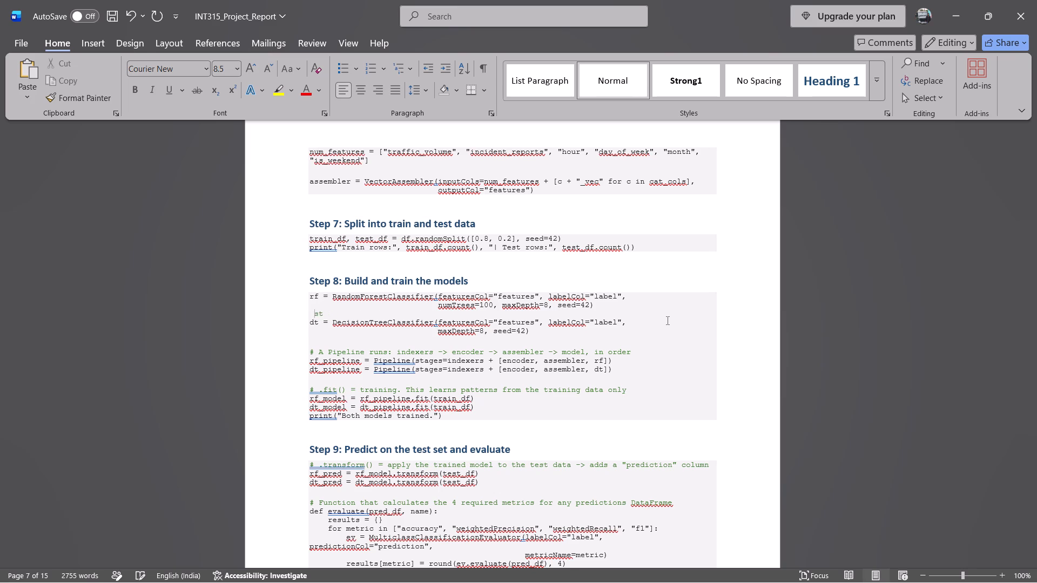
key("Delete")
key("BackSpace")
key("BackSpace")
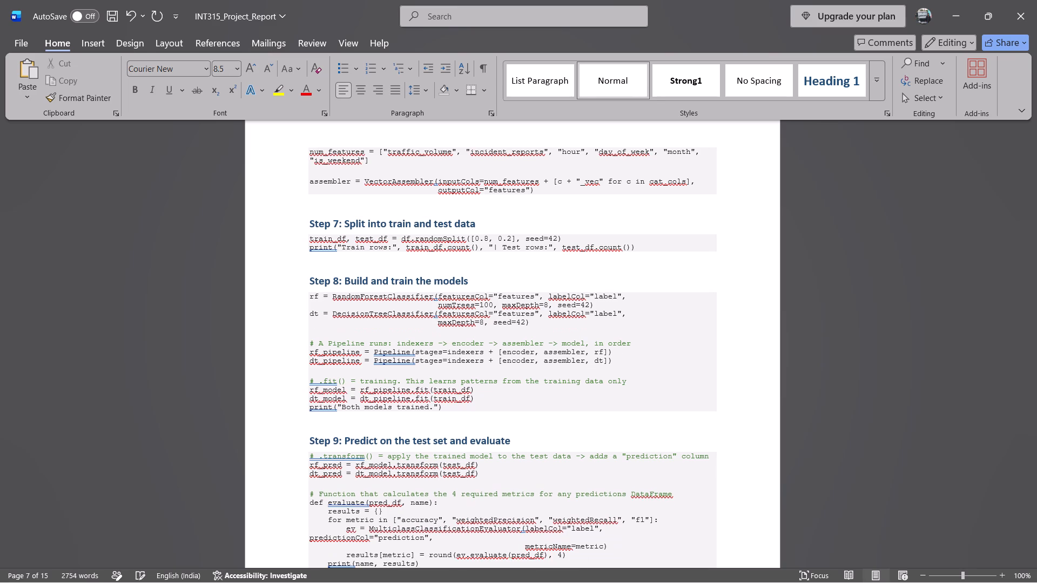
key("Return")
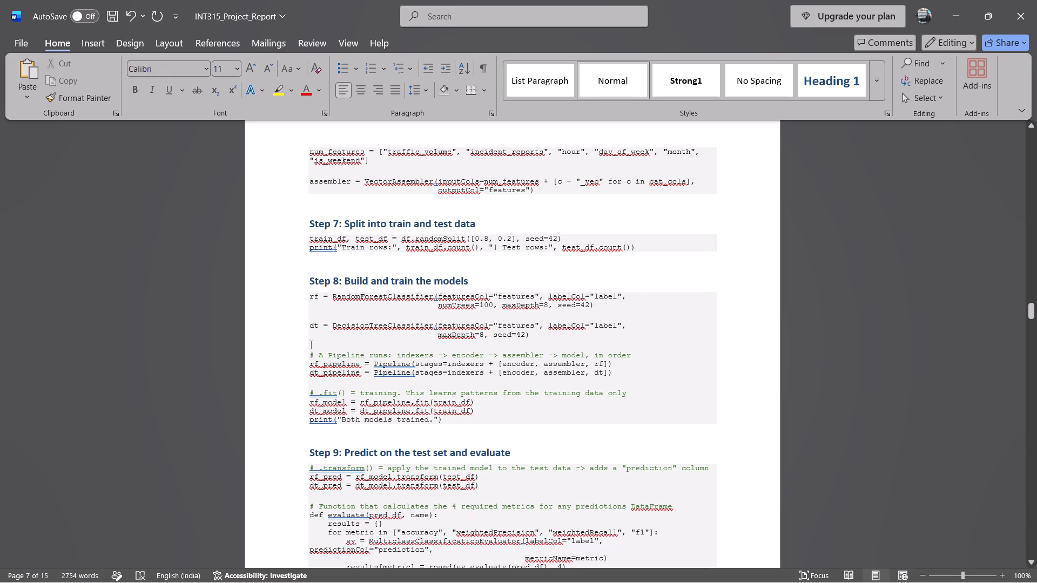
Delete the "A Pipeline runs" comment and the blank line before it, above the rf_pipeline statement in the Step 8 code.
left_click_drag(310, 344, 643, 353)
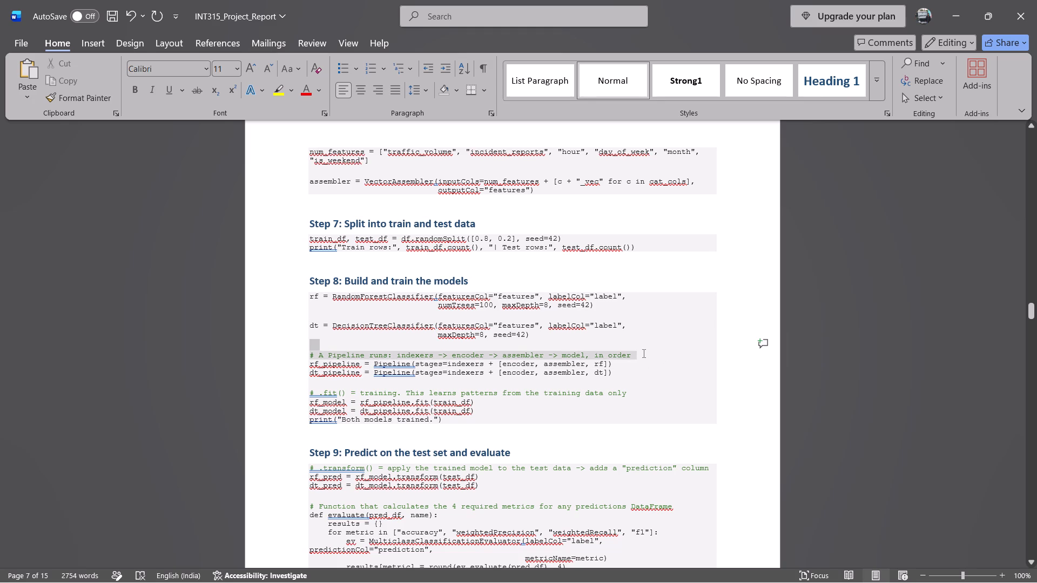
left_click_drag(643, 353, 643, 352)
key("Delete")
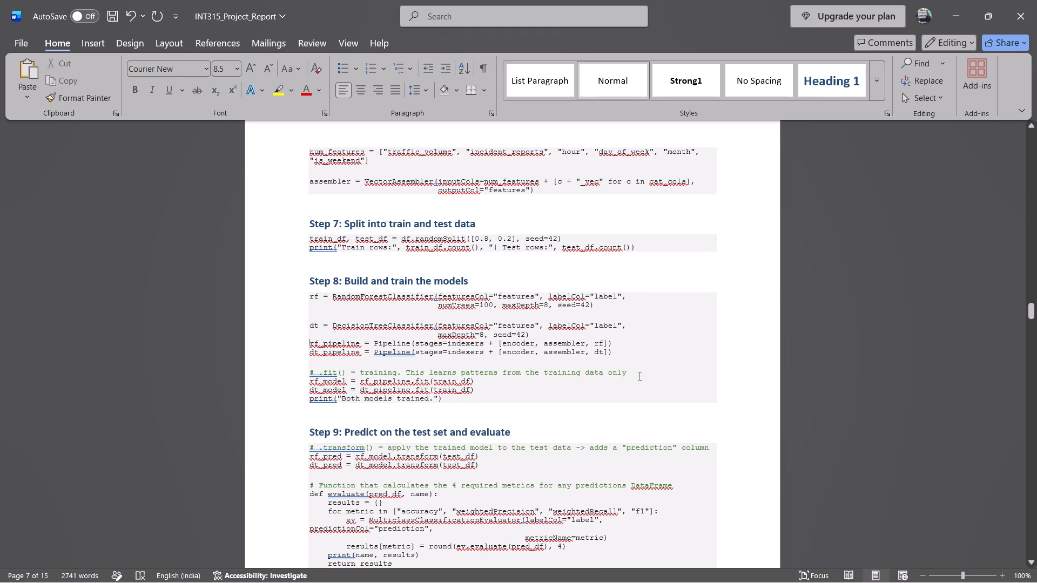
Delete the ".fit() = training" comment above the rf_model statement in the Step 8 code.
left_click_drag(630, 372, 306, 369)
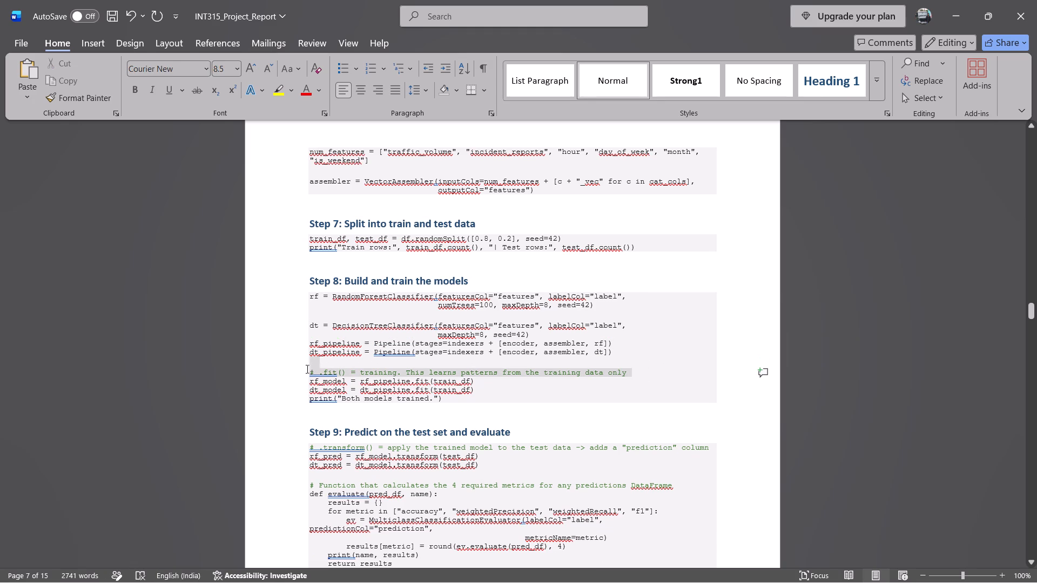
left_click_drag(306, 369, 305, 370)
key("Delete")
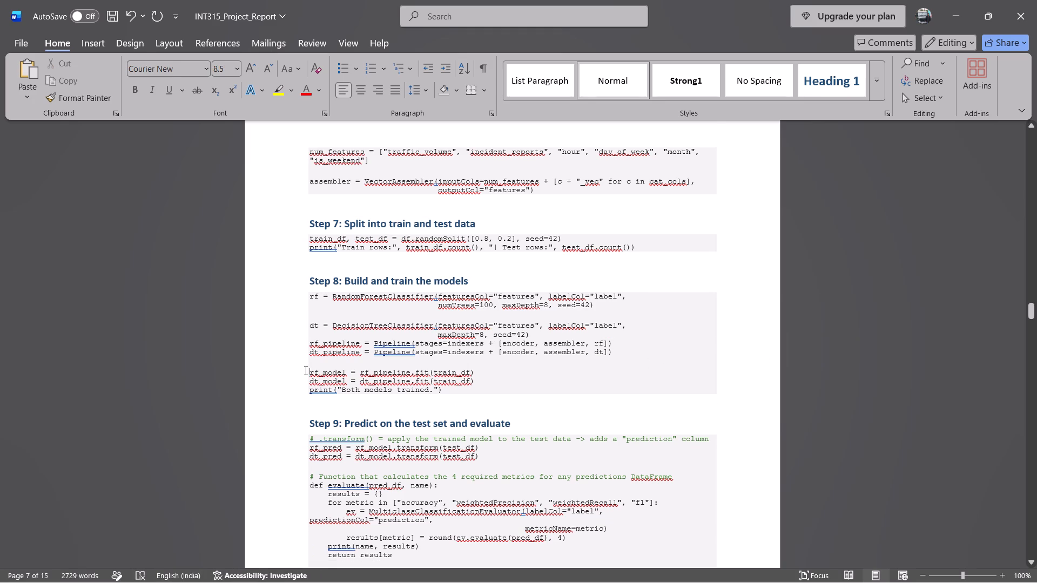
Delete the ".transform() = apply the trained model to the test data" comment above the rf_pred statement in the Step 9 code.
scroll(305, 370, "down", 1)
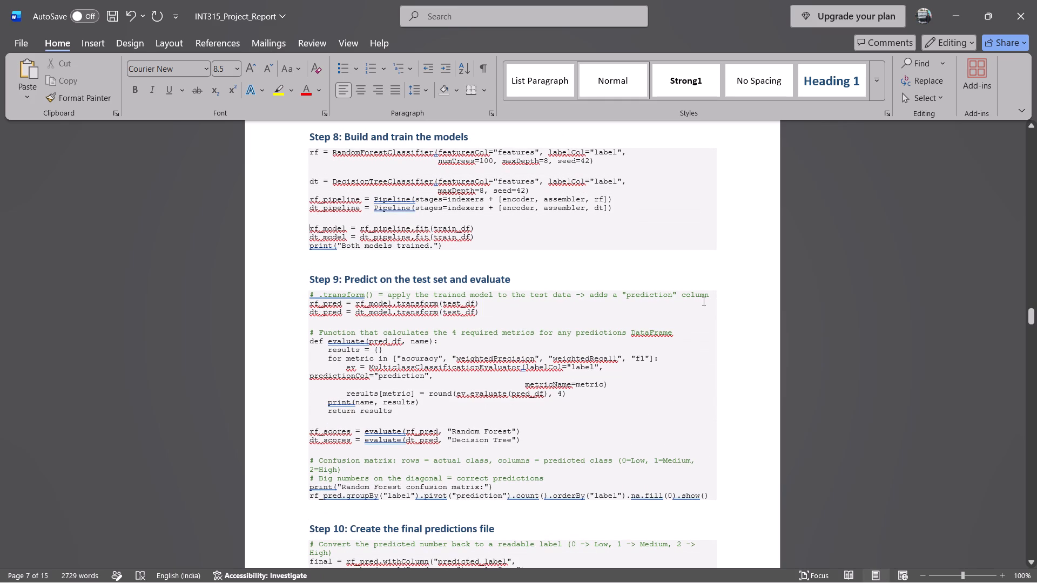
left_click_drag(709, 290, 562, 296)
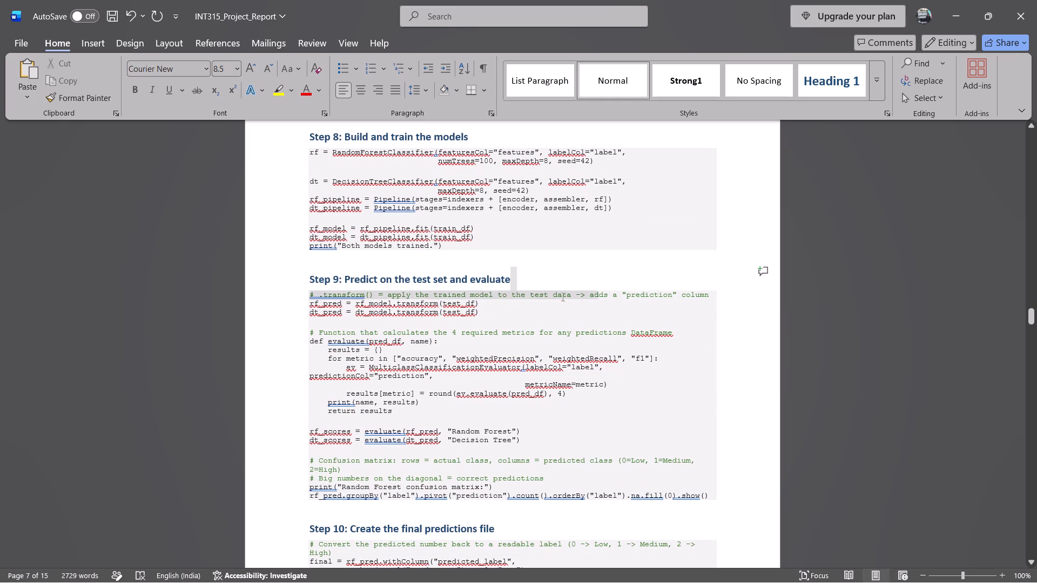
left_click_drag(562, 296, 733, 296)
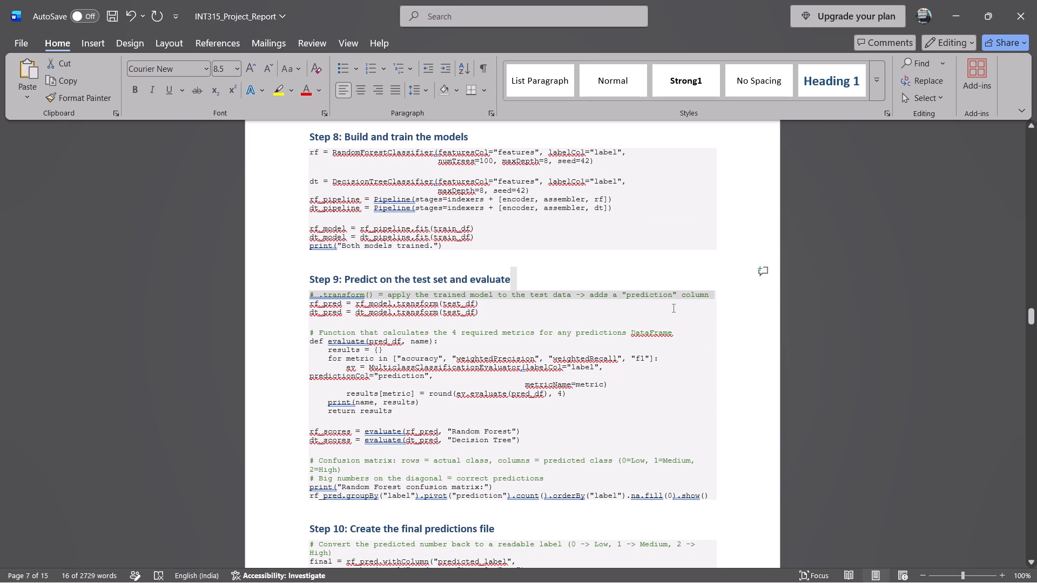
left_click(672, 308)
left_click_drag(712, 293, 624, 286)
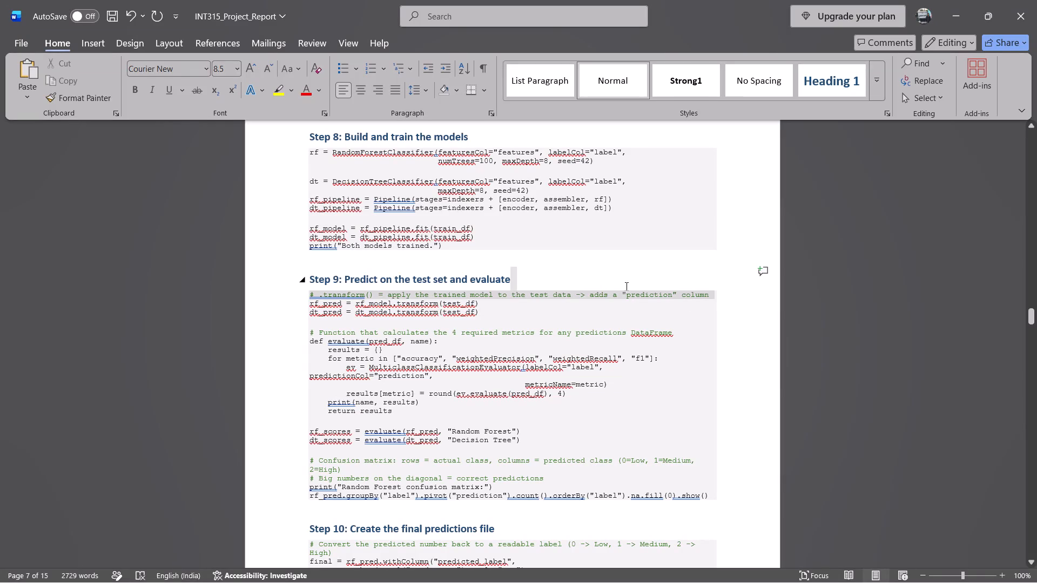
left_click_drag(624, 286, 309, 294)
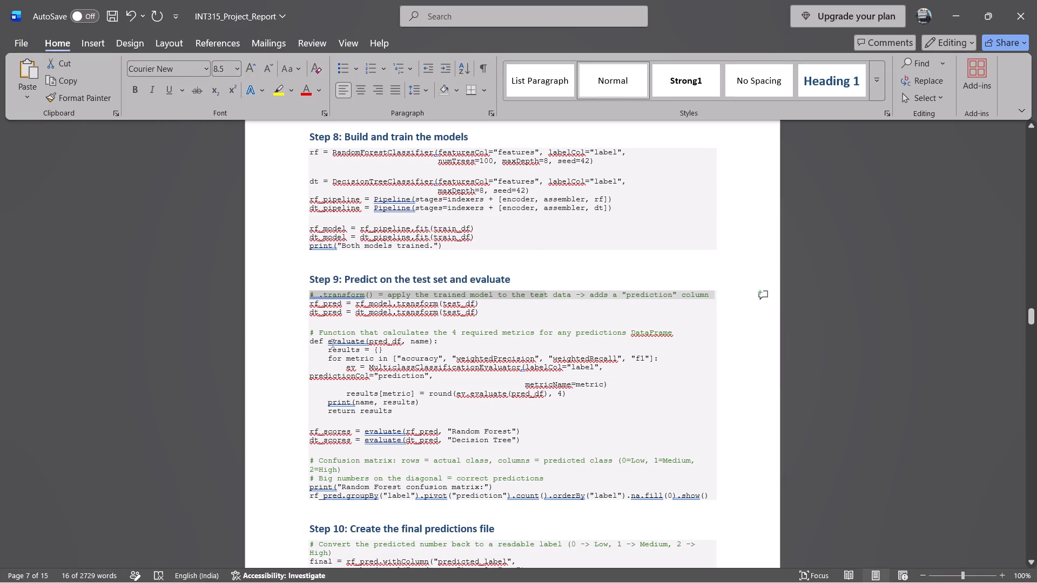
left_click(332, 343)
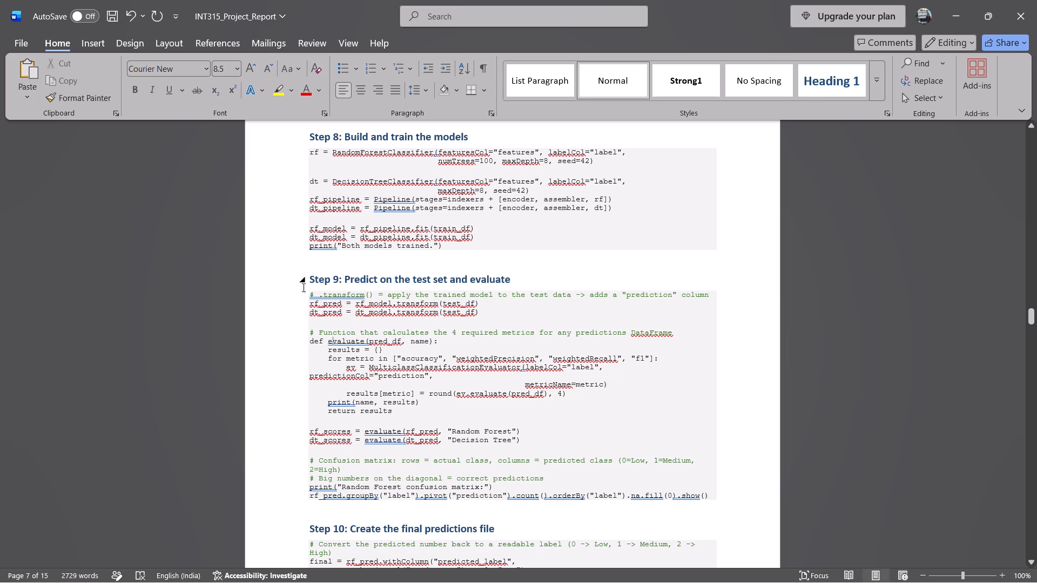
left_click(319, 292)
key("Left")
key("Left")
key("Delete")
key("Delete")
key("Delete")
key("Delete")
key("Delete")
key("Delete")
key("Delete")
key("Delete")
key("Delete")
key("Delete")
key("Delete")
key("Delete")
key("Delete")
key("Delete")
key("Delete")
key("Delete")
key("Delete")
key("Delete")
key("Delete")
key("Delete")
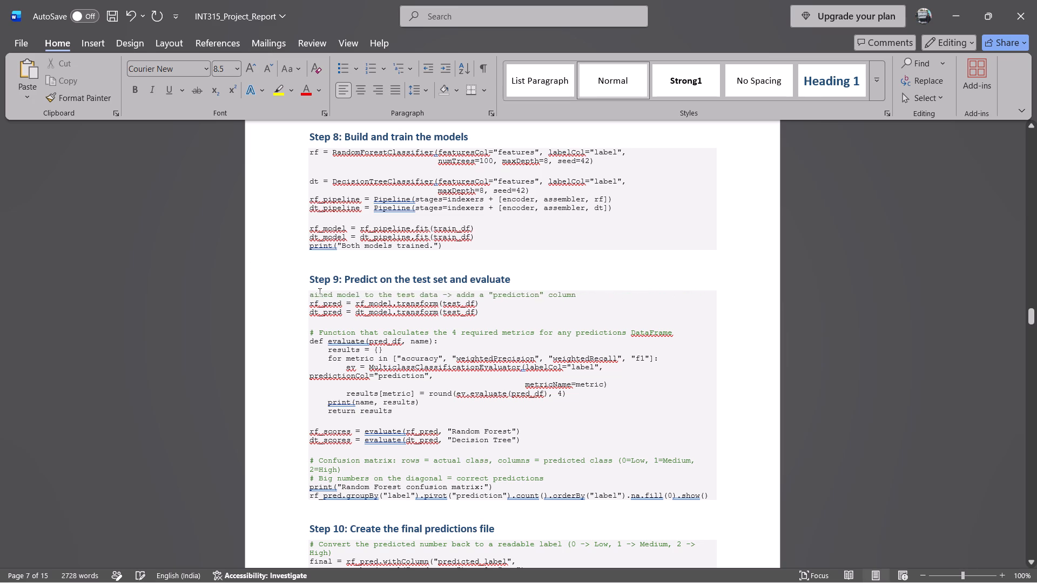
key("Delete")
key("Delete")
key("Delete")
key("Delete")
key("Delete")
key("Delete")
key("Delete")
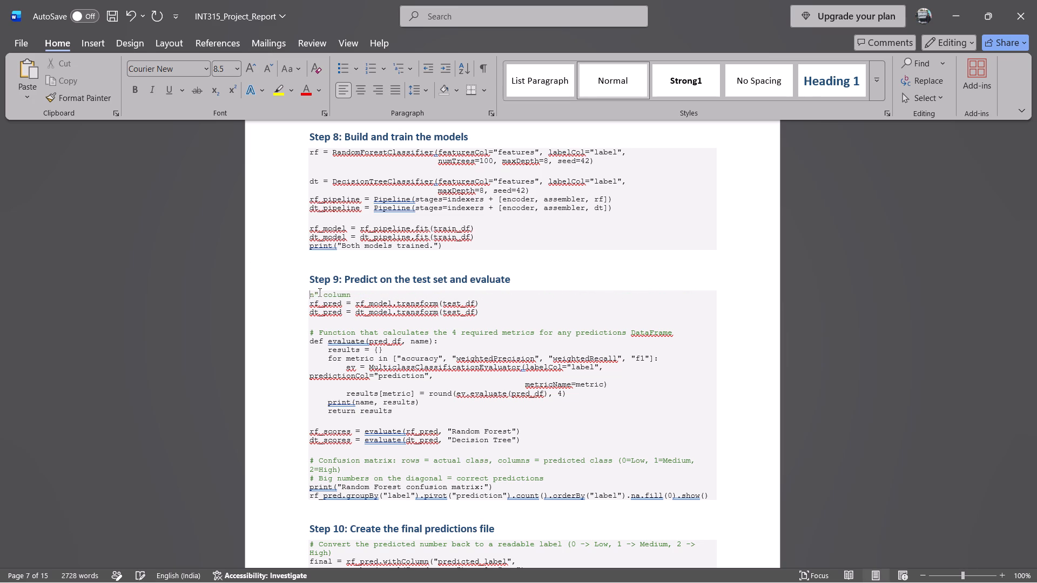
key("Delete")
key("Delete")
key("Delete")
key("Delete")
key("Delete")
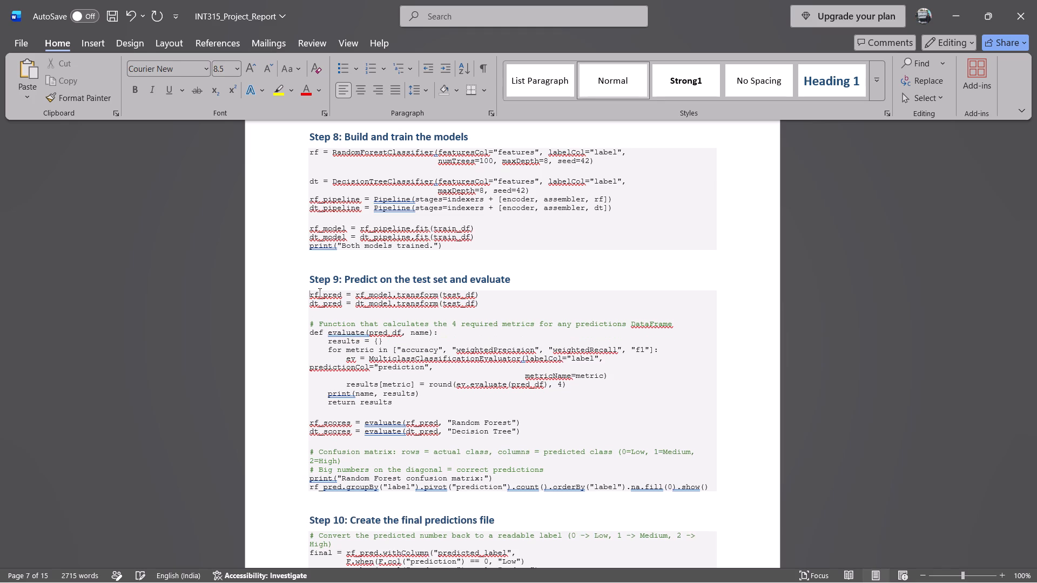
Delete the "Function that calculates the 4 required metrics" comment above def evaluate in the Step 9 code, keeping a blank line there.
left_click_drag(309, 316, 314, 322)
key("Delete")
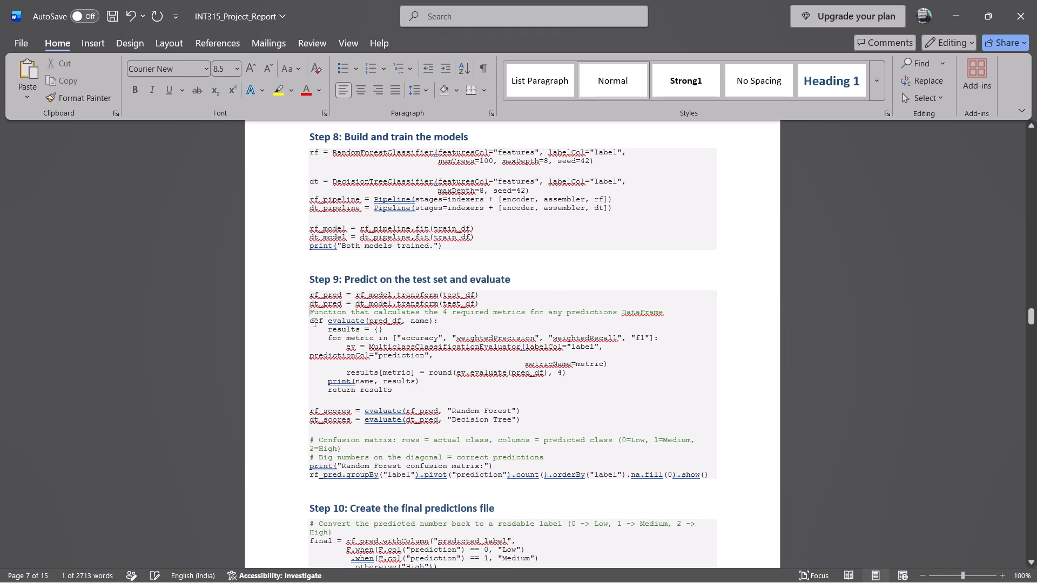
key("Delete")
key("Delete")
key("Delete")
key("Delete")
key("Delete")
key("Delete")
key("Delete")
key("Delete")
key("Delete")
key("Delete")
key("Delete")
key("Delete")
key("Delete")
key("Delete")
key("Delete")
key("Delete")
key("Delete")
key("Delete")
key("Delete")
key("Delete")
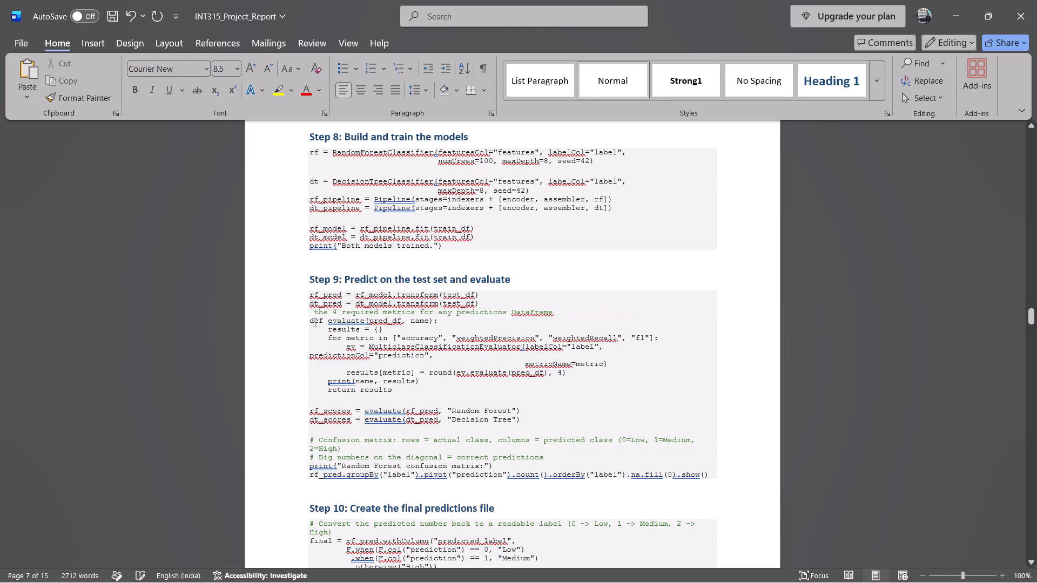
key("Delete")
key("Delete")
key("Delete")
key("Delete")
key("Delete")
key("Delete")
key("Delete")
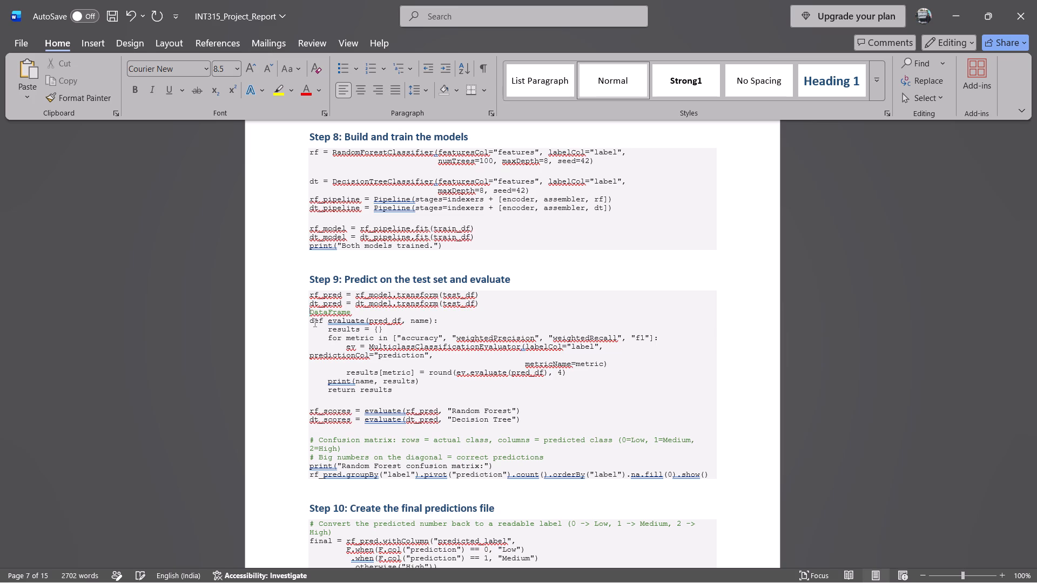
key("Delete")
key("Delete")
key("Delete")
key("Delete")
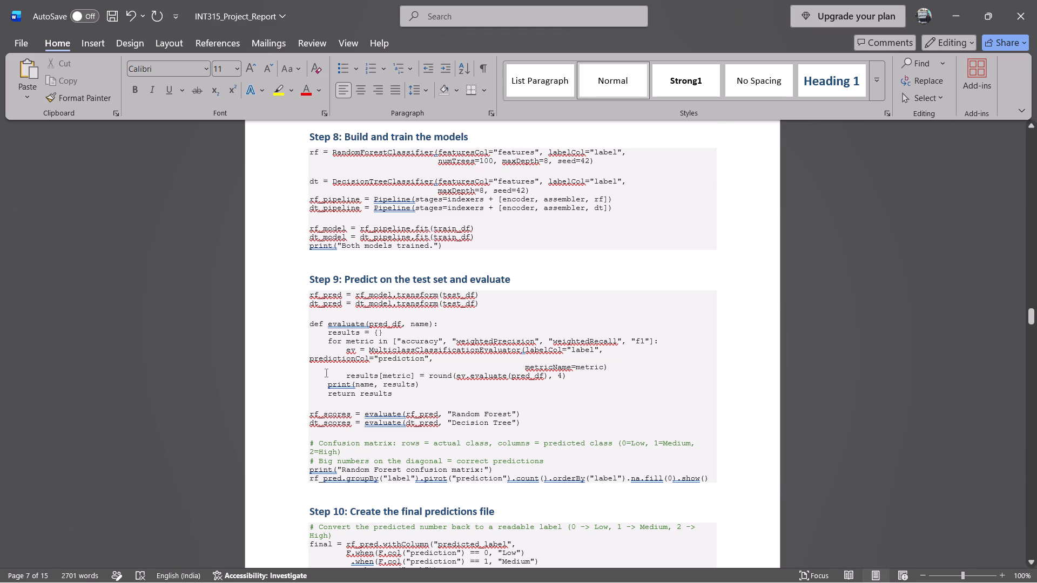
Delete the "Confusion matrix" and "Big numbers on the diagonal" comments in the Step 9 code, keeping a blank line before the print statement.
scroll(324, 372, "down", 1)
left_click(547, 358)
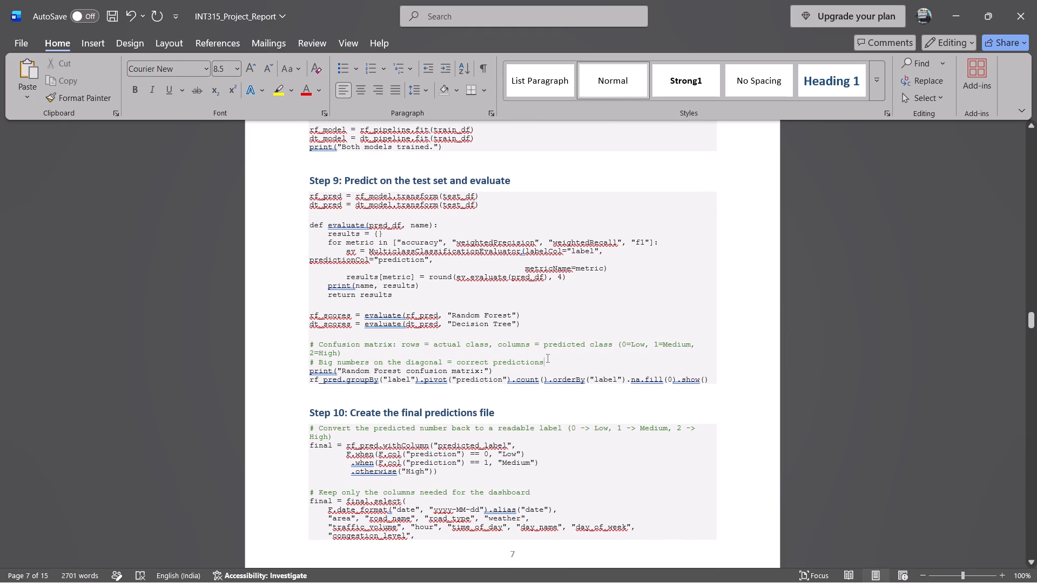
key("BackSpace")
key("BackSpace")
key("BackSpace")
key("BackSpace")
key("BackSpace")
key("BackSpace")
key("BackSpace")
key("BackSpace")
key("BackSpace")
key("BackSpace")
key("BackSpace")
key("BackSpace")
key("BackSpace")
key("BackSpace")
key("BackSpace")
key("BackSpace")
key("BackSpace")
key("BackSpace")
key("BackSpace")
key("BackSpace")
key("BackSpace")
key("BackSpace")
key("BackSpace")
key("BackSpace")
key("BackSpace")
key("BackSpace")
key("BackSpace")
key("BackSpace")
key("BackSpace")
key("BackSpace")
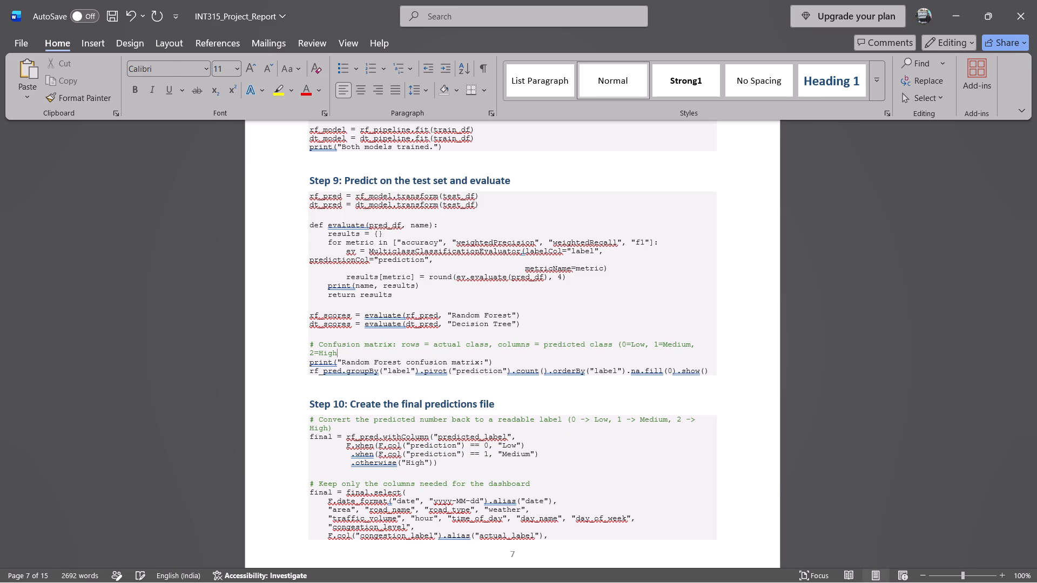
key("BackSpace")
key("BackSpace")
key("BackSpace")
key("BackSpace")
key("BackSpace")
key("BackSpace")
key("BackSpace")
key("BackSpace")
key("BackSpace")
key("BackSpace")
key("BackSpace")
key("BackSpace")
key("BackSpace")
key("BackSpace")
key("BackSpace")
key("BackSpace")
key("BackSpace")
key("BackSpace")
key("BackSpace")
key("BackSpace")
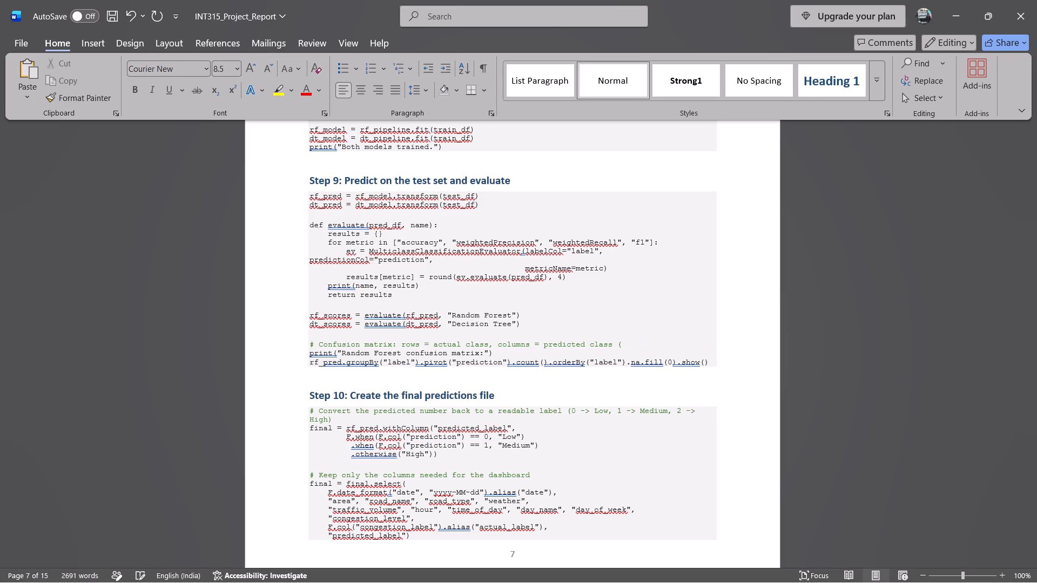
key("BackSpace")
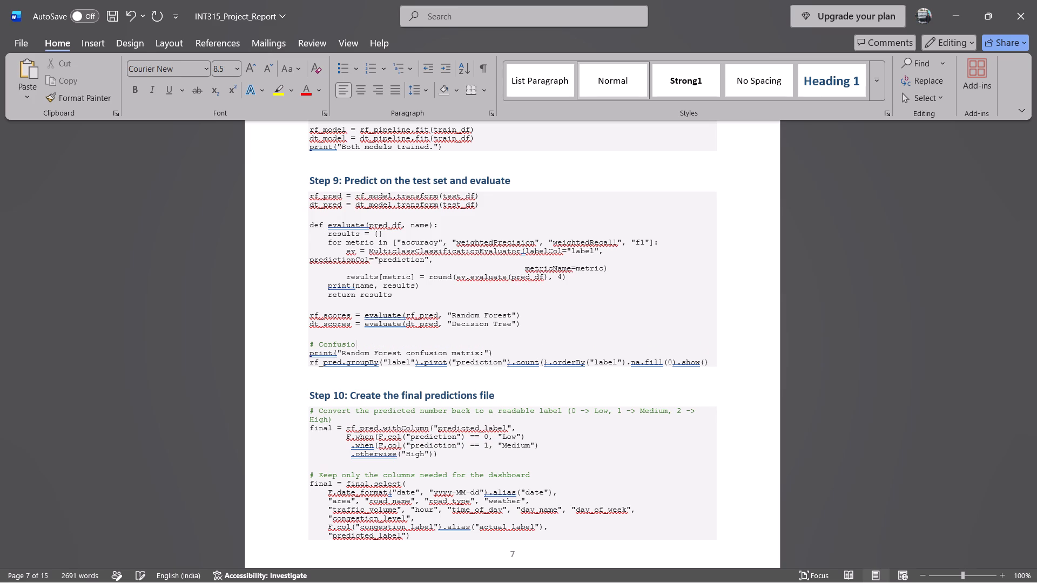
key("BackSpace")
key("BackSpace")
key("BackSpace")
key("BackSpace")
key("BackSpace")
key("BackSpace")
key("BackSpace")
key("BackSpace")
key("BackSpace")
key("BackSpace")
key("BackSpace")
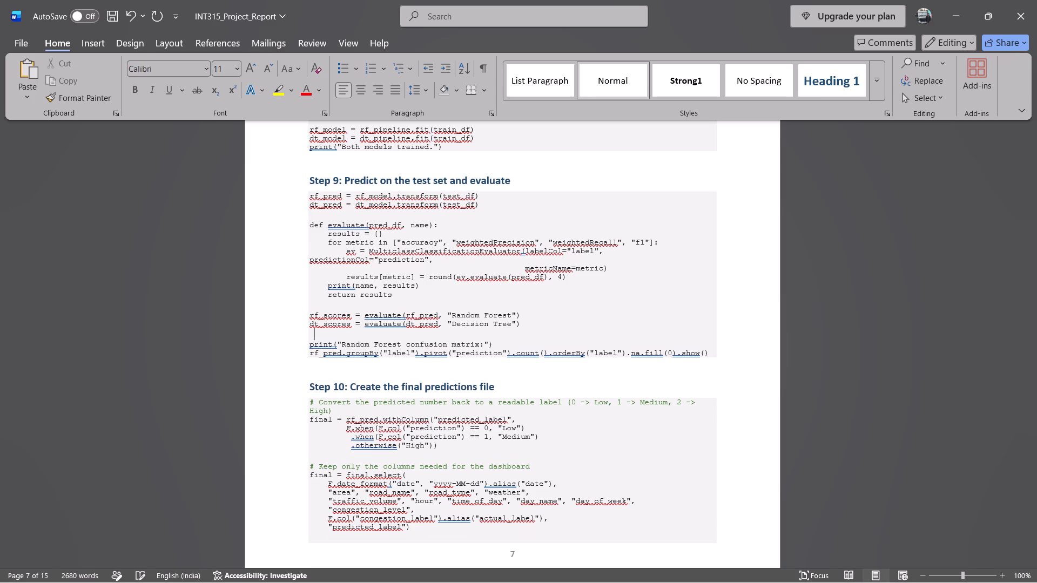
Delete the "Convert the predicted number back to a readable label" comment at the start of the Step 10 code.
scroll(547, 358, "down", 1)
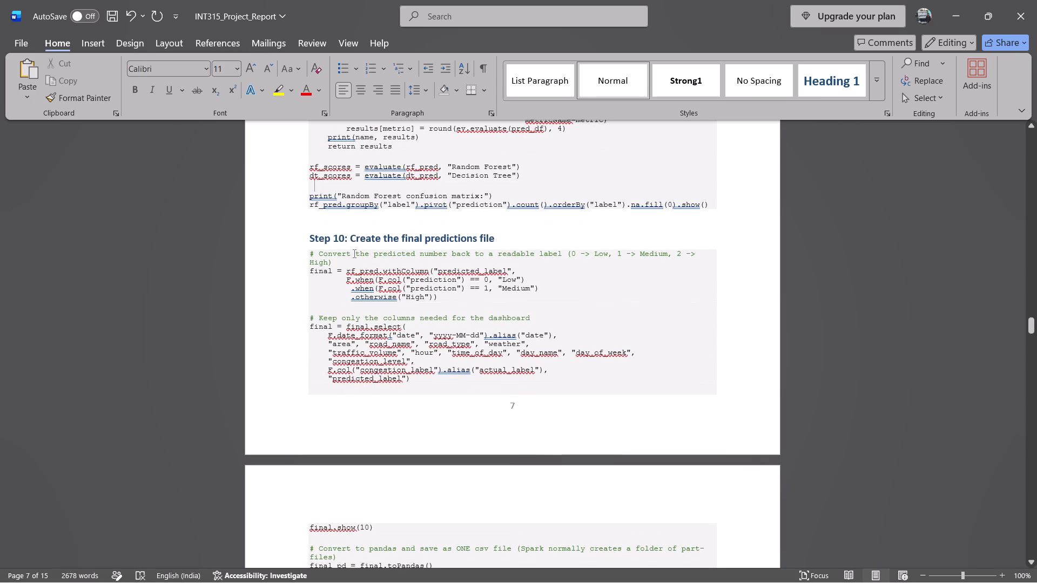
left_click_drag(345, 260, 309, 254)
key("Delete")
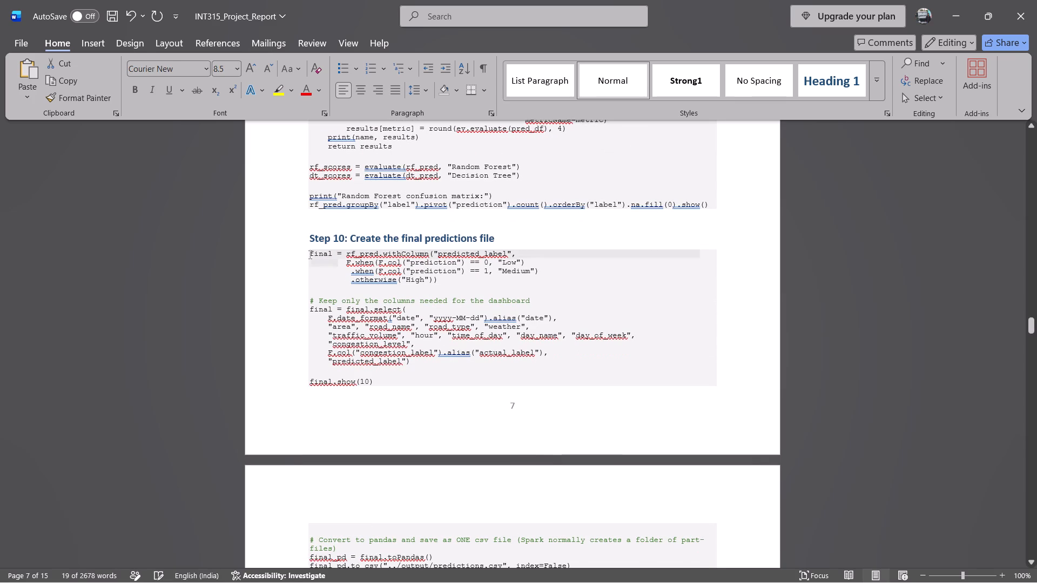
Delete the "Keep only the columns needed for the dashboard" comment in the Step 10 code, keeping a blank line above final.select.
left_click_drag(533, 300, 333, 295)
key("Delete")
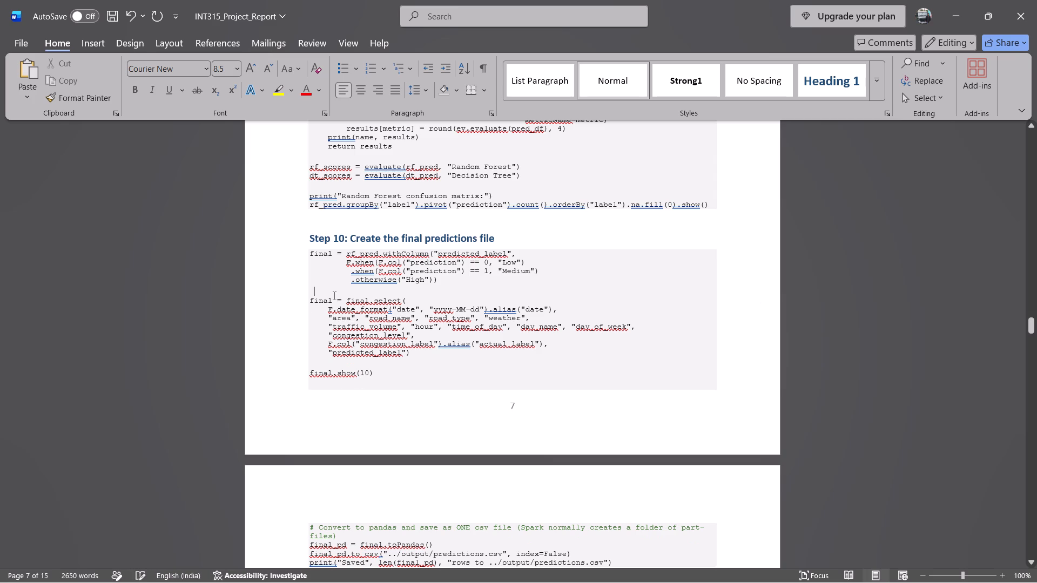
key("BackSpace")
key("BackSpace")
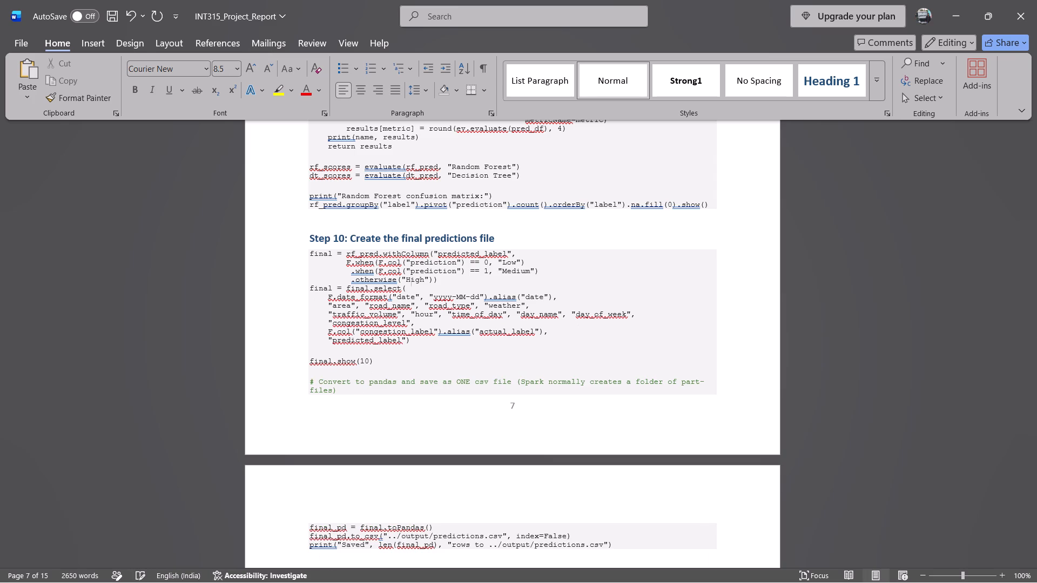
key("Return")
Delete the "Convert to pandas and save as ONE csv file" comment above the final_pd statement in the Step 10 code.
scroll(333, 295, "down", 3)
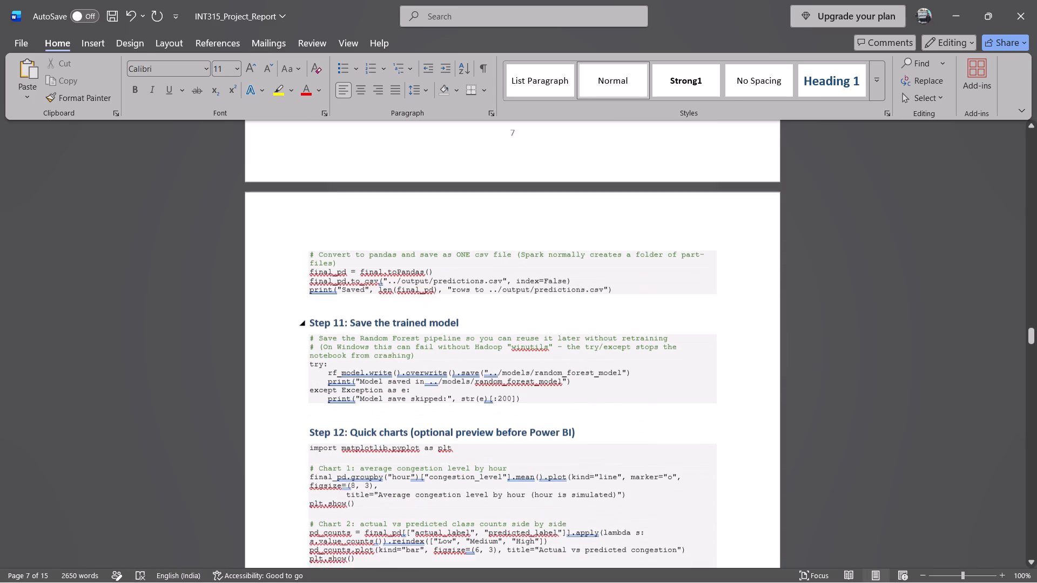
scroll(333, 295, "down", 1)
left_click_drag(349, 241, 308, 232)
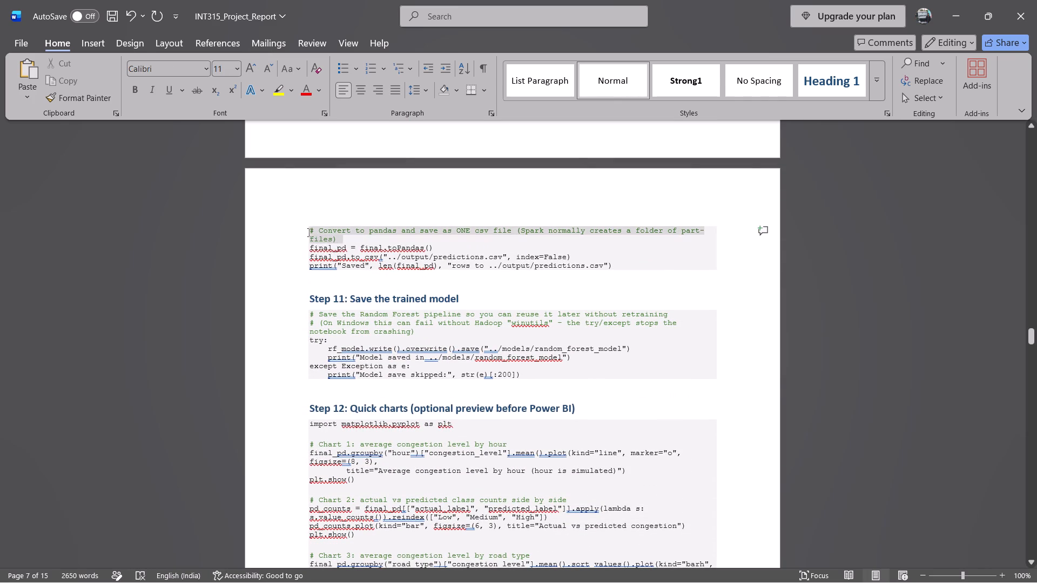
left_click_drag(308, 232, 307, 232)
key("Delete")
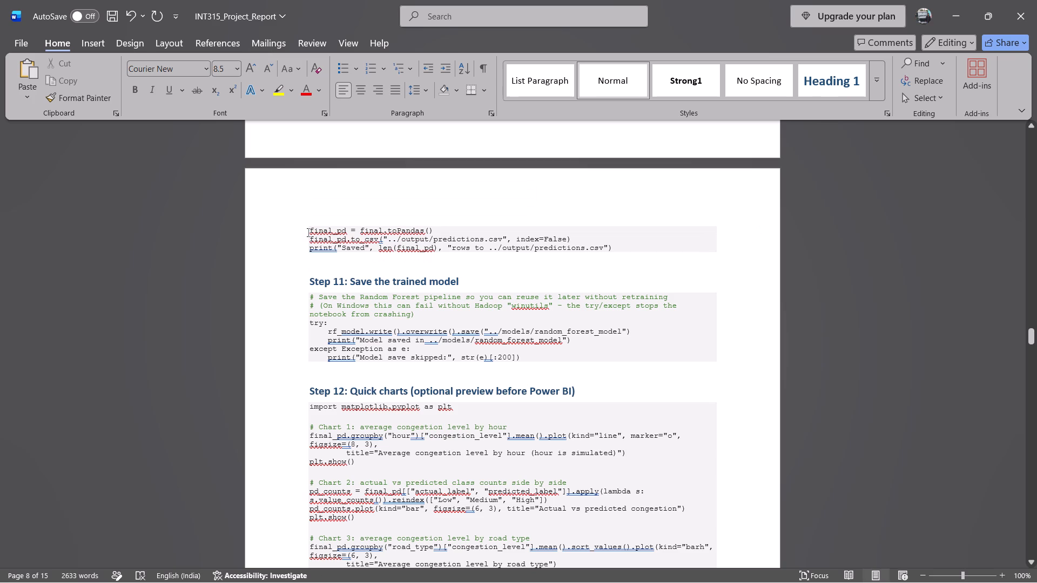
Delete the comments about saving the Random Forest pipeline and the Hadoop "winutils" failure above try: in the Step 11 code.
left_click_drag(437, 317, 309, 299)
key("Delete")
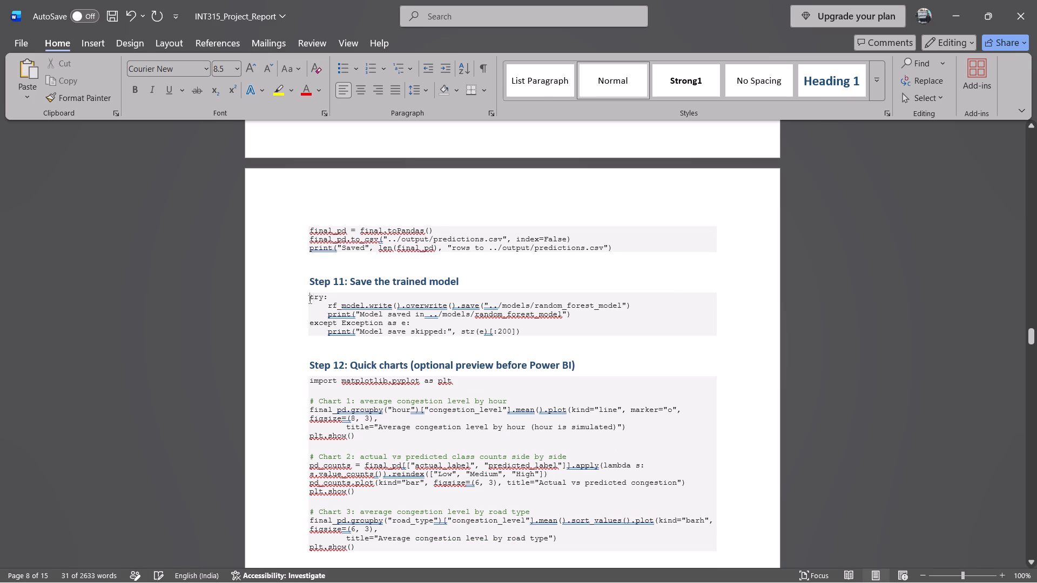
Delete the "Chart 1: average congestion level by hour" comment in the Step 12 code, keeping a blank line after the import.
scroll(309, 299, "down", 1)
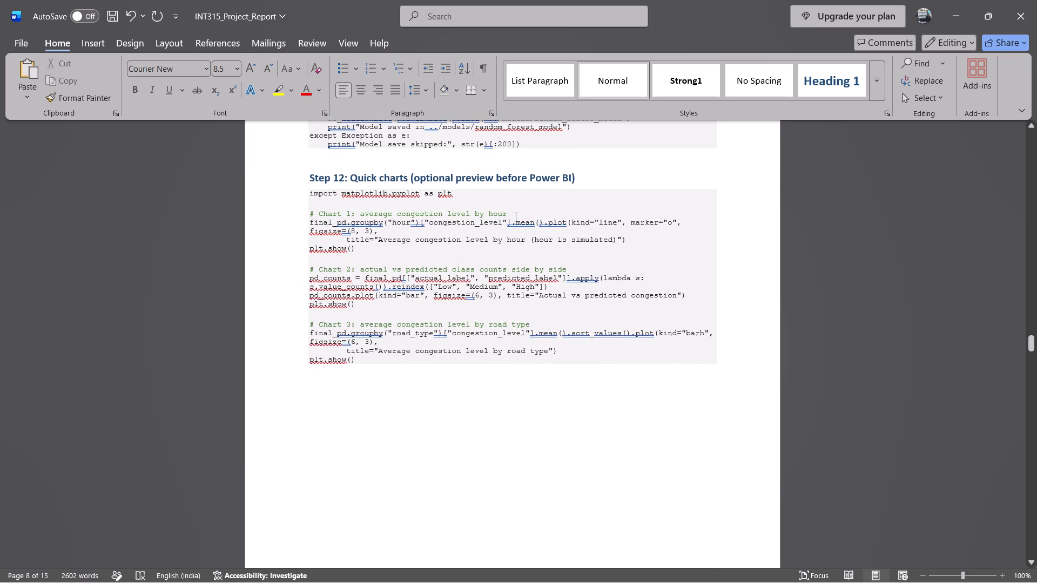
left_click_drag(515, 216, 306, 209)
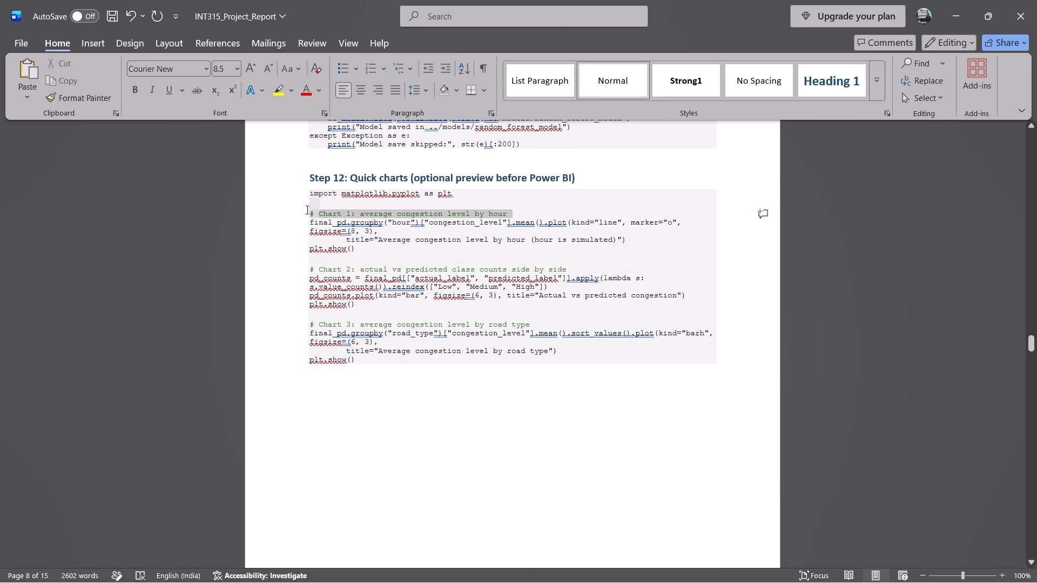
left_click_drag(306, 209, 307, 208)
key("Delete")
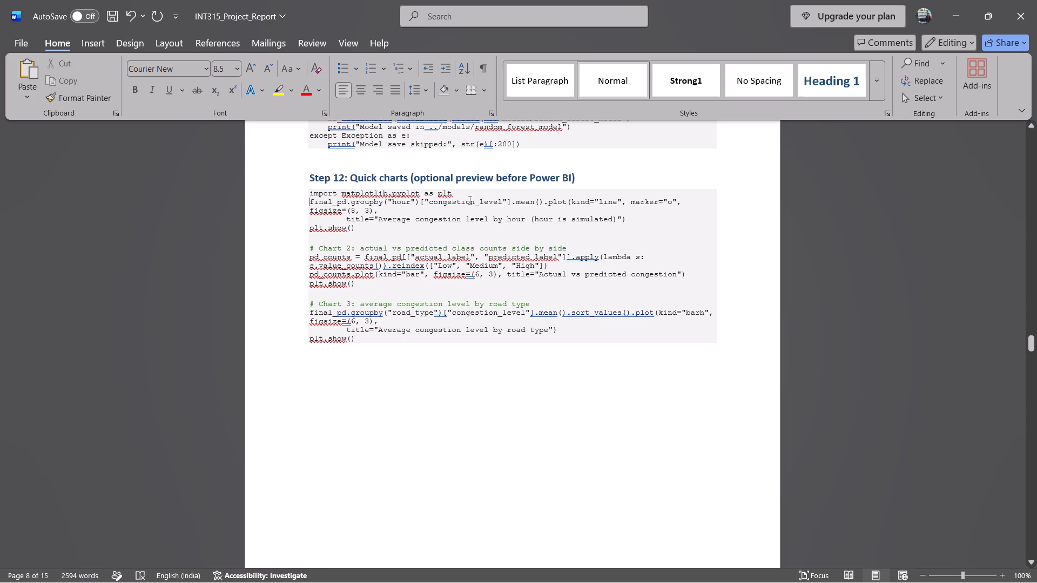
left_click(463, 194)
key("Return")
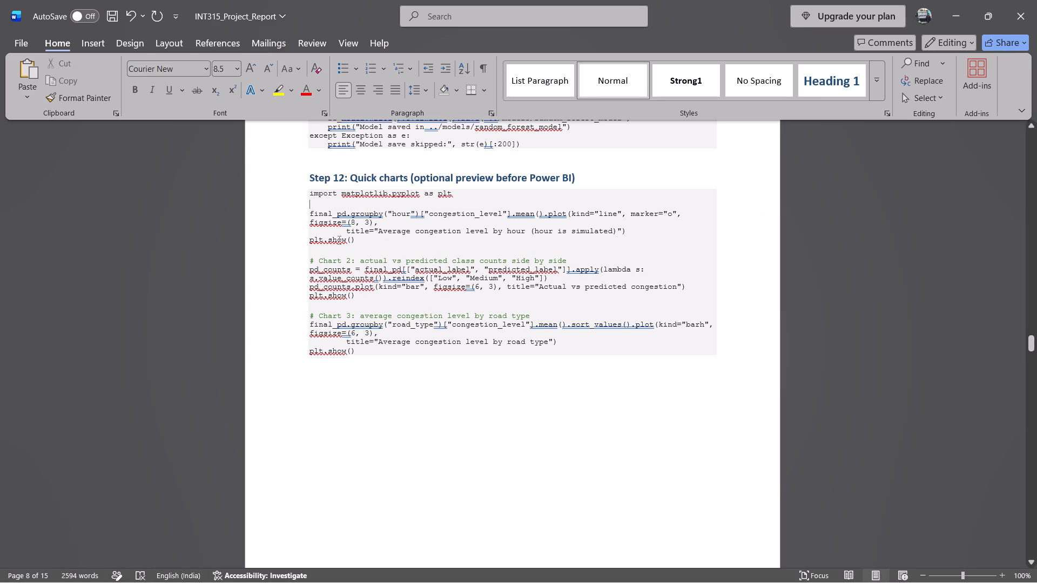
Delete the "Chart 2: actual vs predicted class counts side by side" comment in the Step 12 code, keeping a blank line above pd_counts.
left_click_drag(306, 253, 577, 254)
left_click_drag(577, 254, 580, 263)
key("Delete")
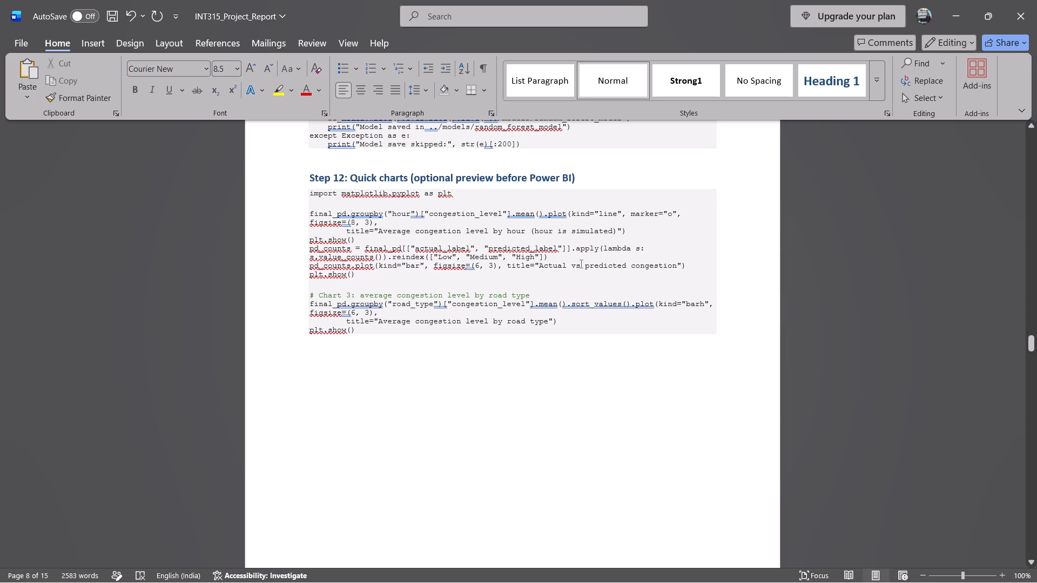
key("Return")
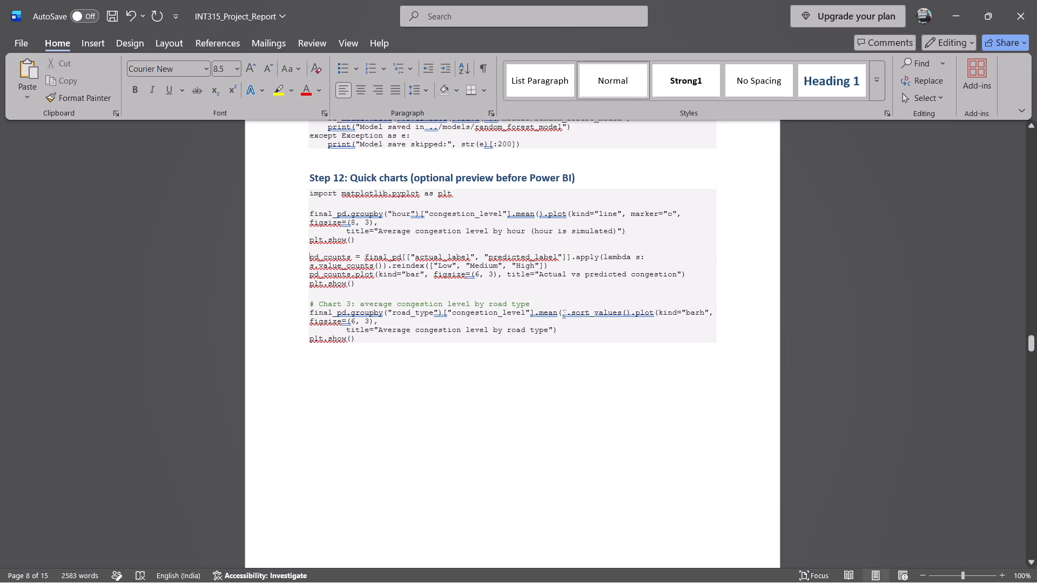
Delete the "Chart 3: average congestion level by road type" comment and the blank line before it in the Step 12 code.
left_click_drag(542, 302, 317, 296)
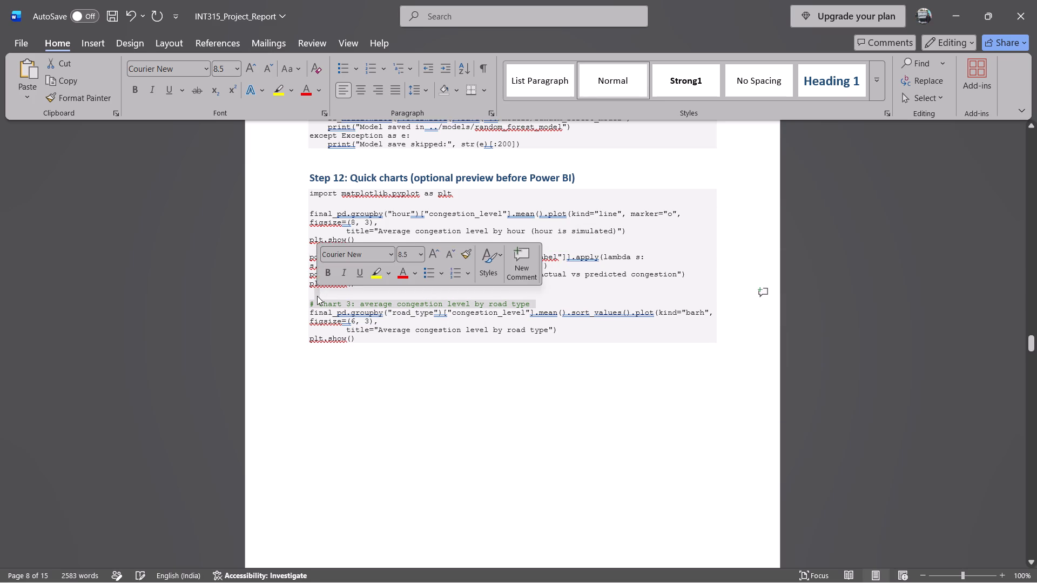
key("Delete")
Look through the Execution Screenshots, Output / Result Screenshots and Result Analysis sections for content that needs editing.
scroll(317, 296, "down", 3)
scroll(317, 296, "up", 1)
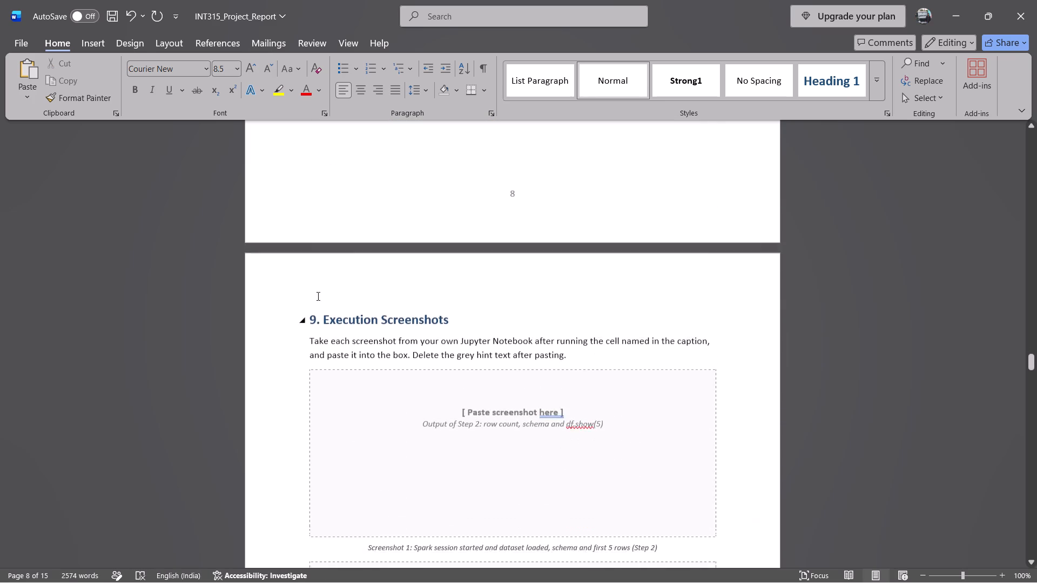
scroll(317, 296, "up", 1)
scroll(317, 296, "down", 4)
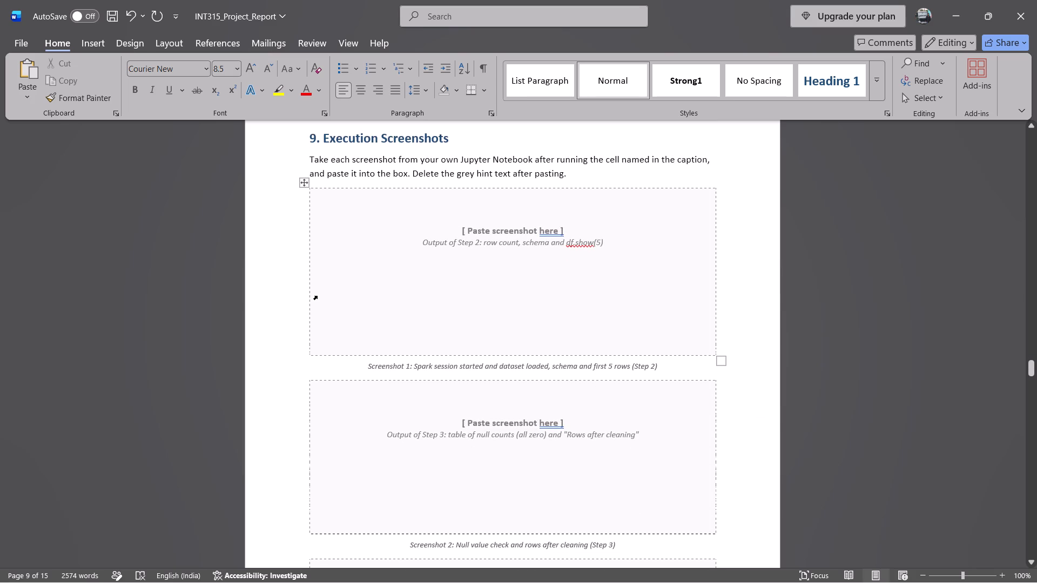
scroll(317, 296, "down", 5)
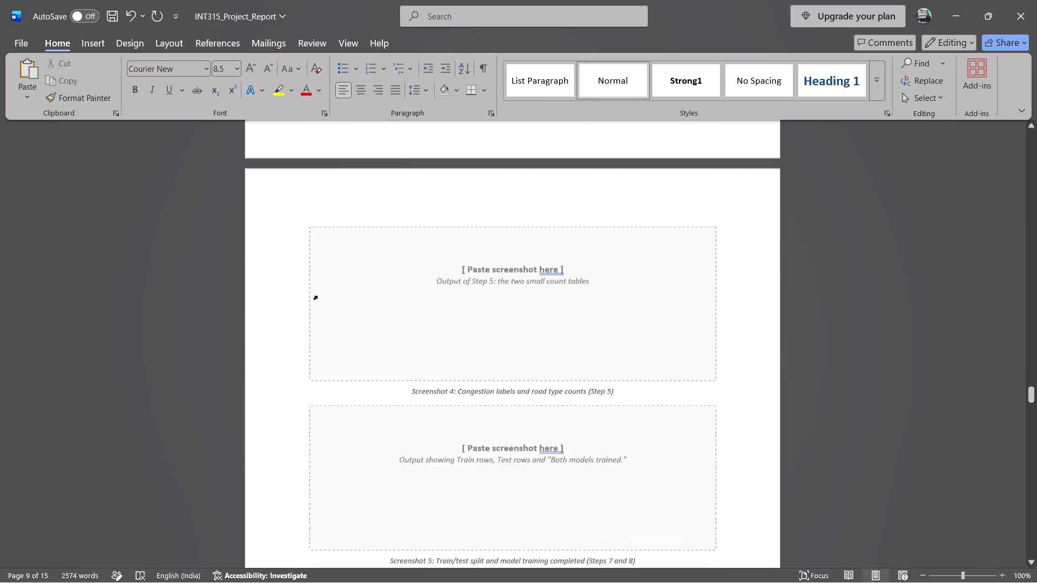
scroll(317, 296, "down", 6)
scroll(317, 296, "up", 1)
scroll(317, 296, "down", 1)
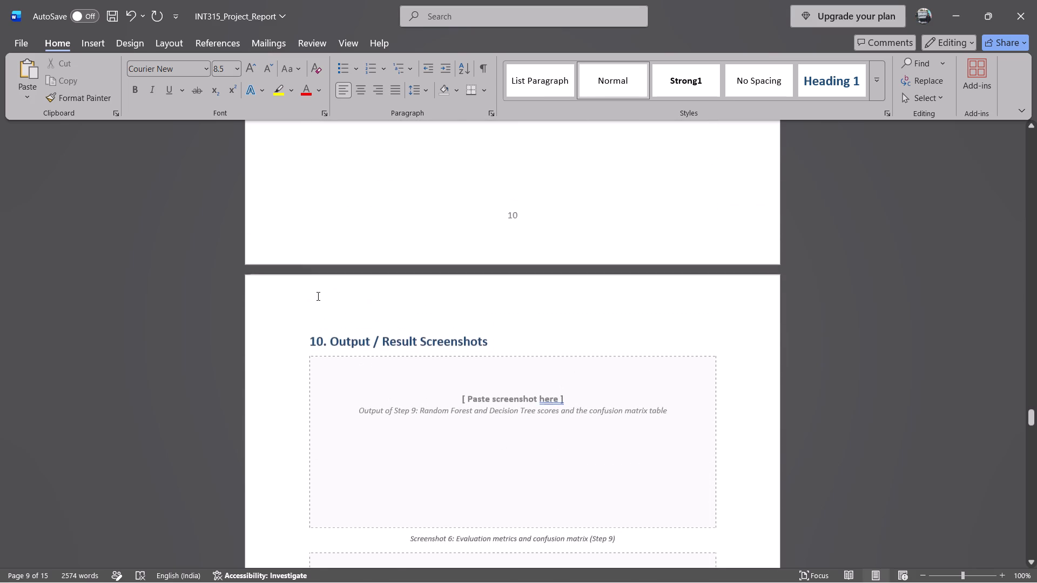
scroll(317, 296, "down", 4)
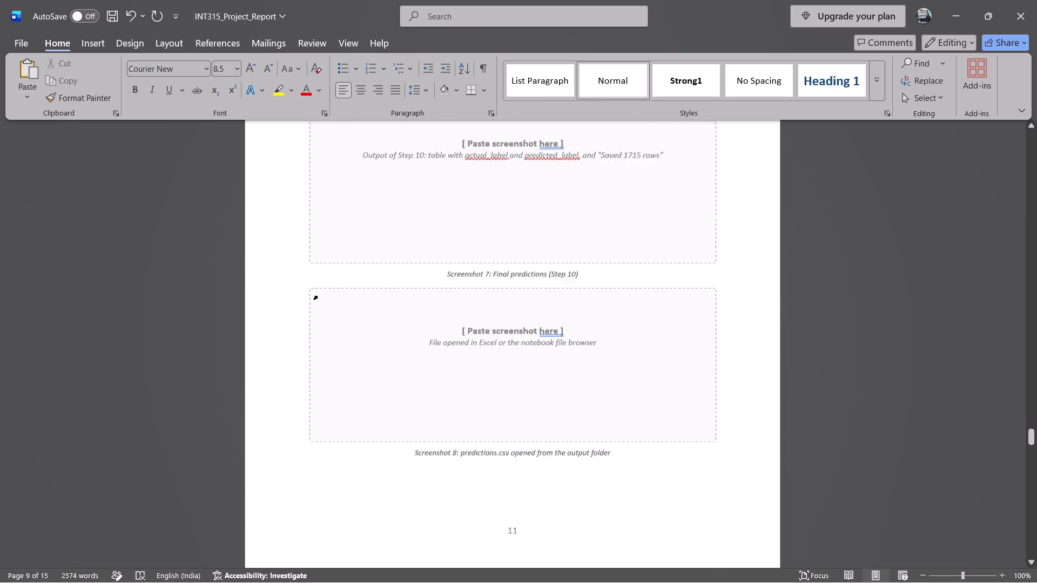
scroll(317, 296, "down", 5)
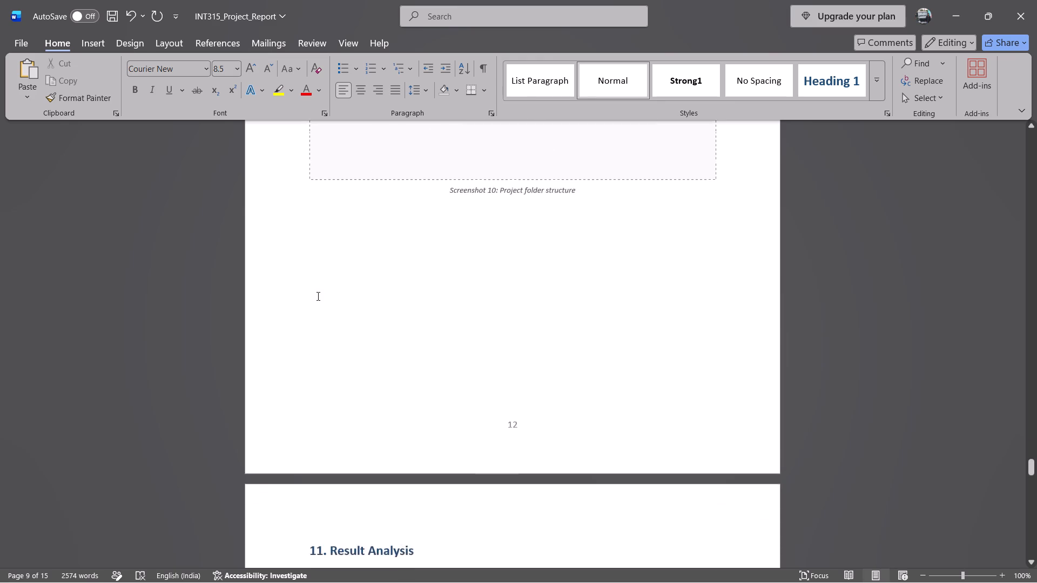
scroll(317, 296, "down", 2)
scroll(317, 296, "up", 1)
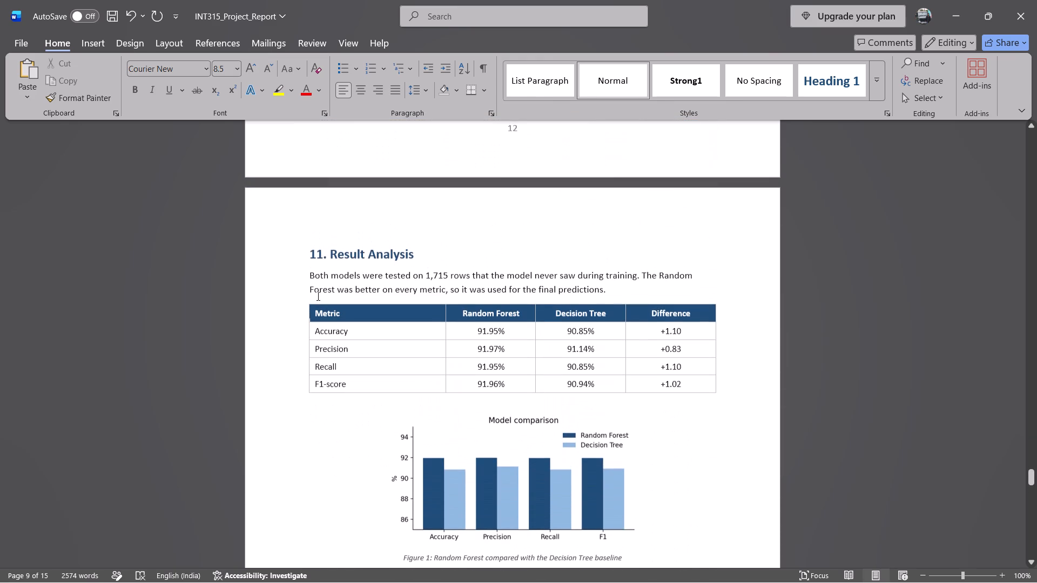
scroll(317, 296, "up", 1)
scroll(317, 296, "down", 1)
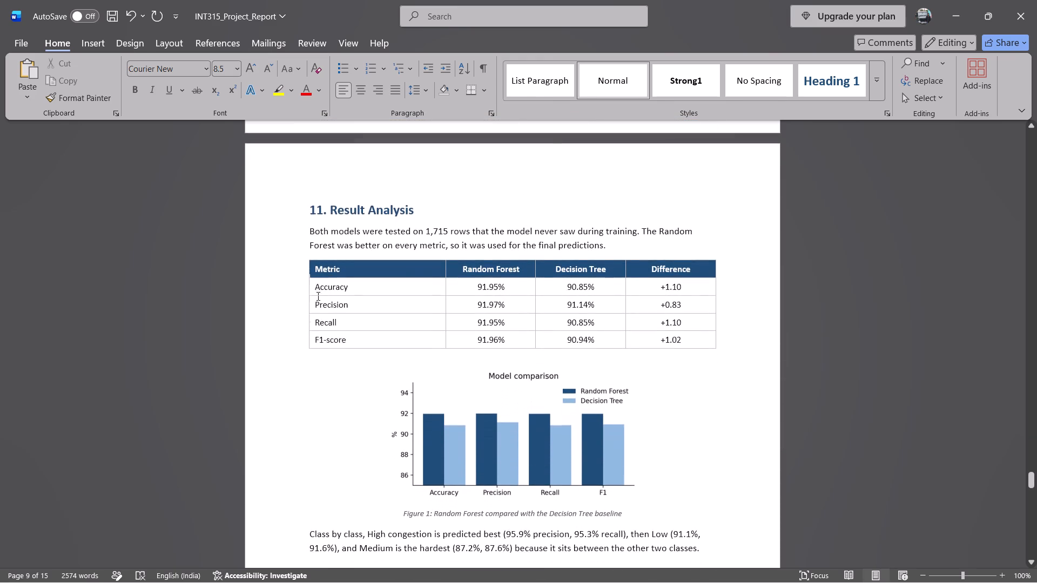
scroll(317, 296, "down", 2)
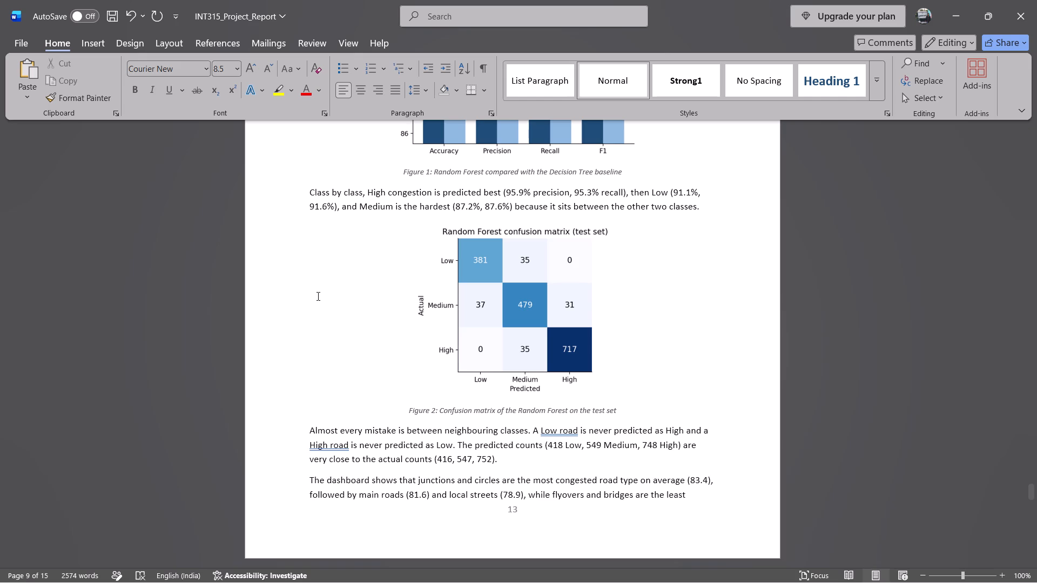
Correct "Low road" to the suggested "Low Road" in the paragraph below Figure 2.
left_click(563, 438)
left_click(557, 431)
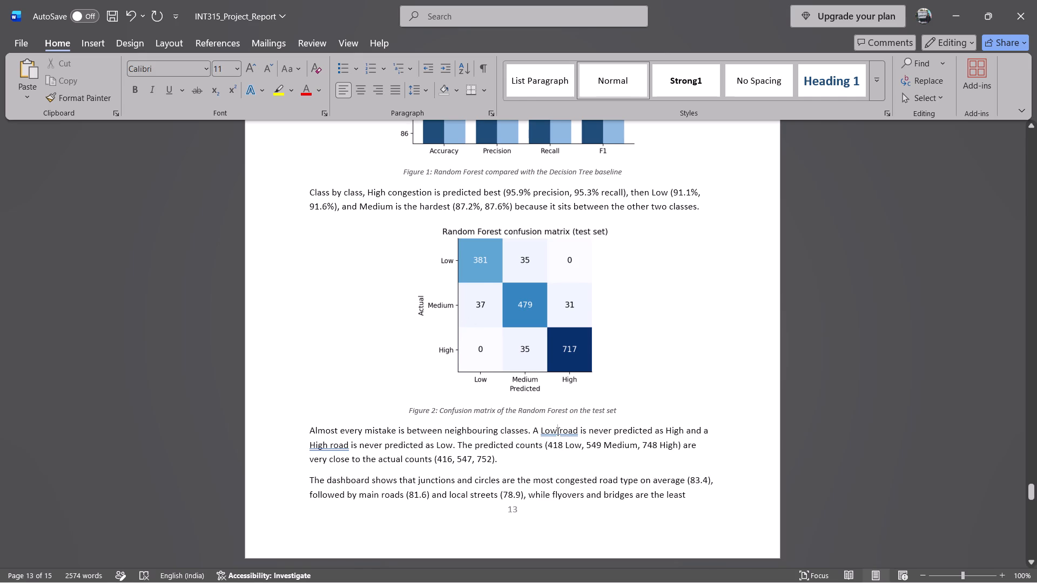
right_click(557, 431)
left_click(469, 178)
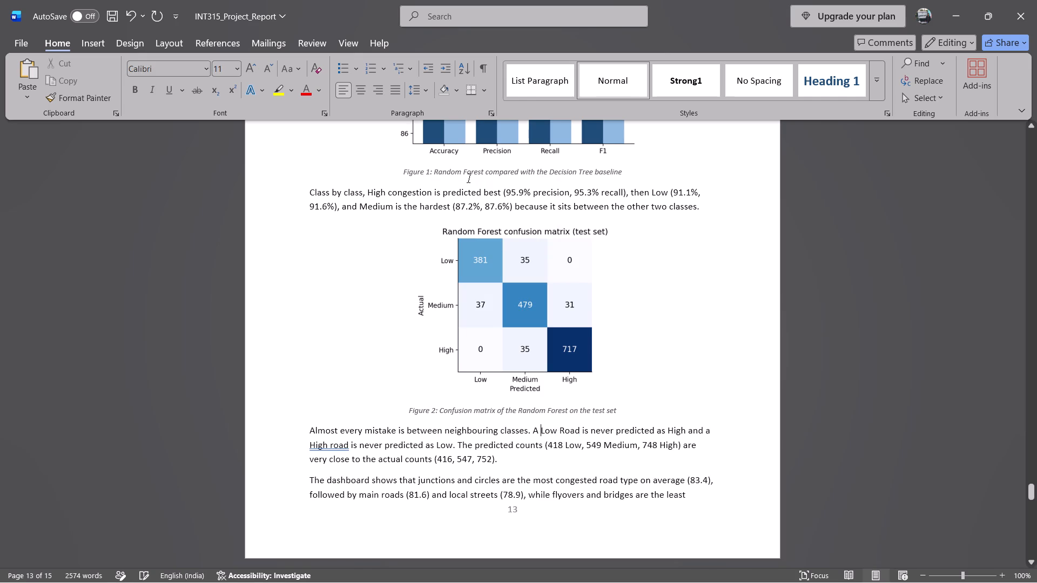
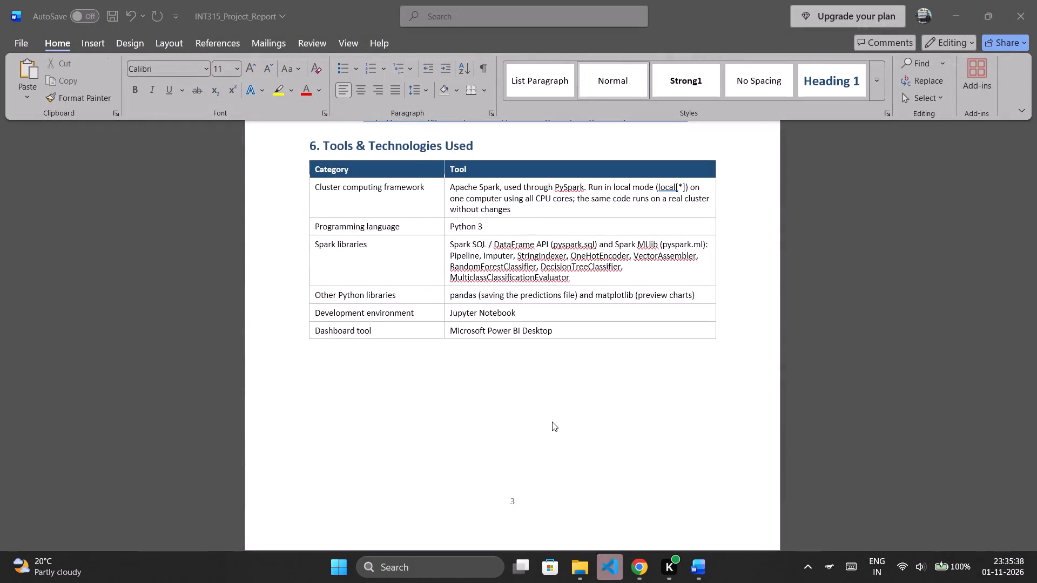
scroll(552, 422, "down", 1)
scroll(552, 422, "up", 1)
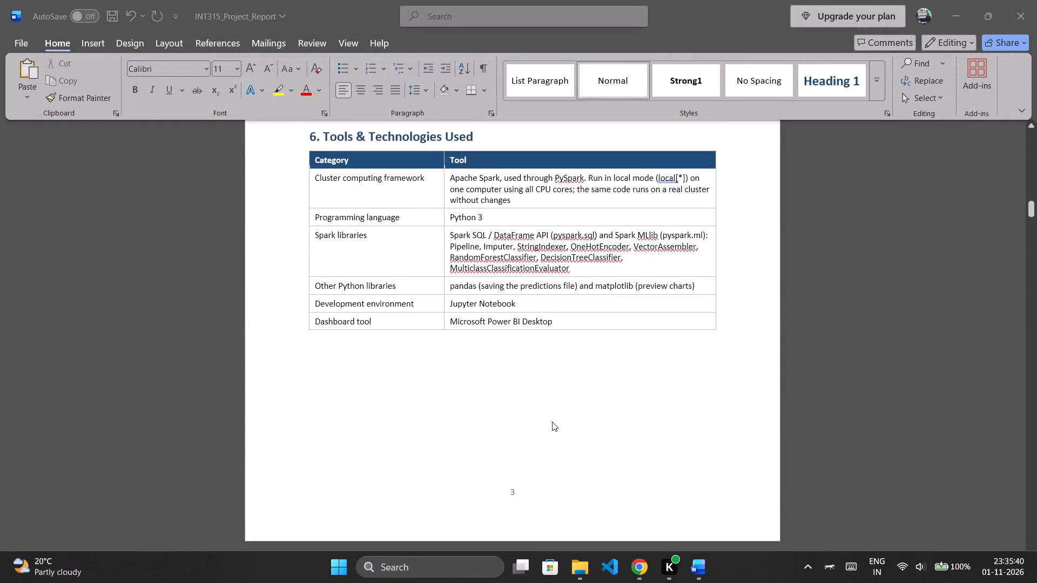
scroll(552, 422, "down", 8)
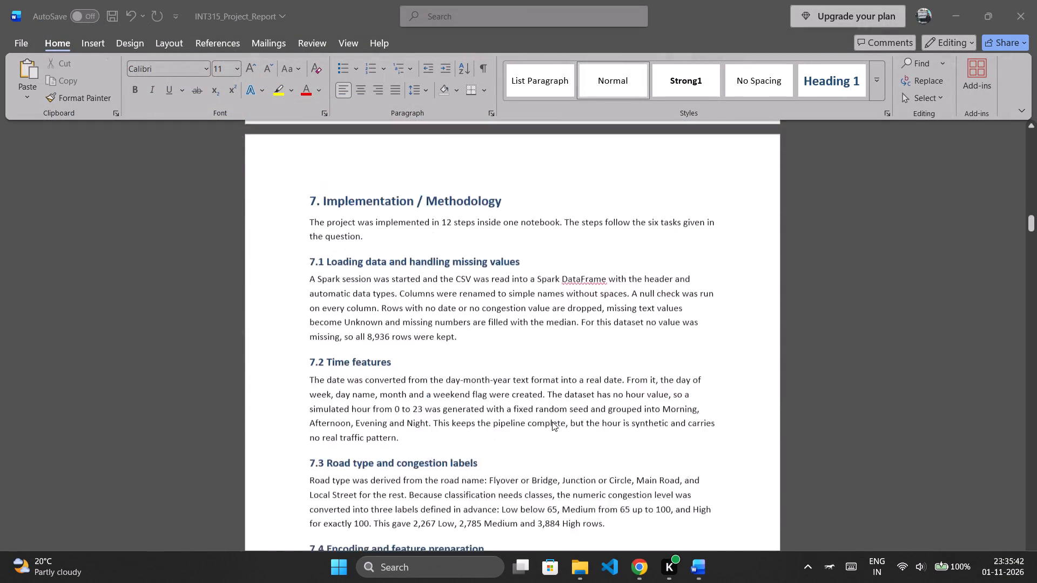
scroll(552, 422, "down", 4)
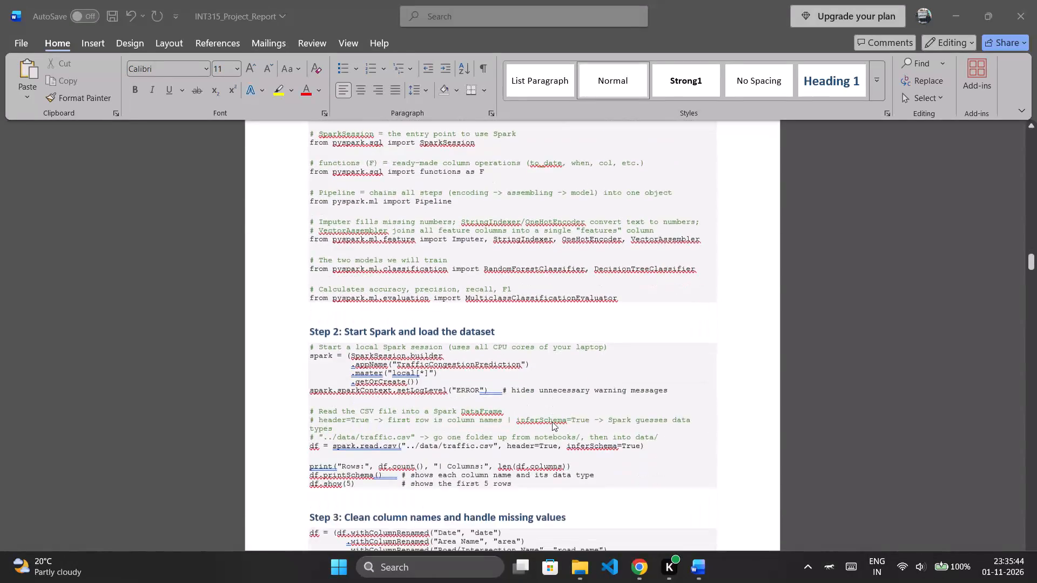
scroll(552, 422, "down", 1)
scroll(552, 422, "up", 1)
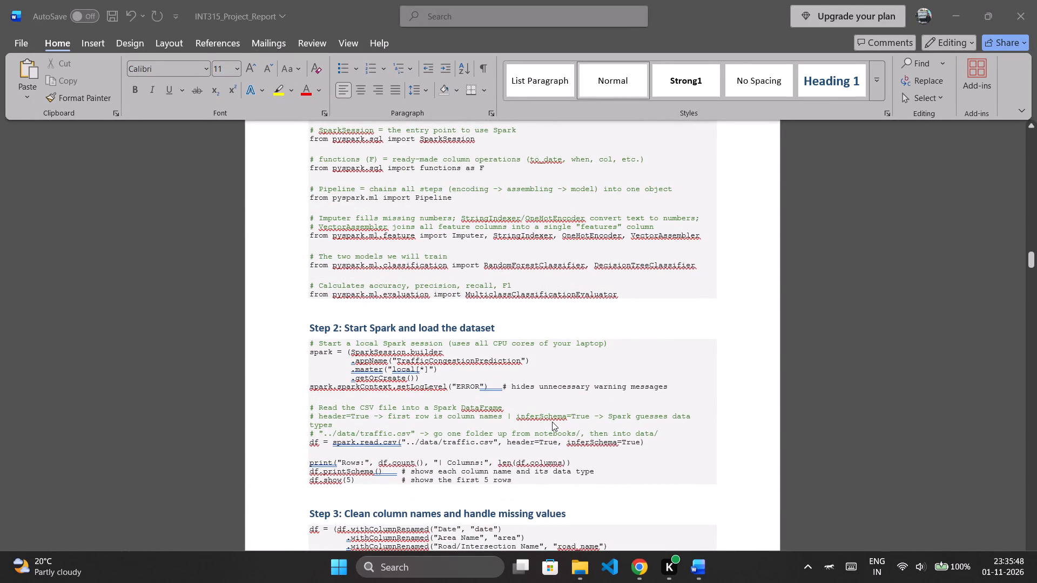
scroll(552, 422, "down", 2)
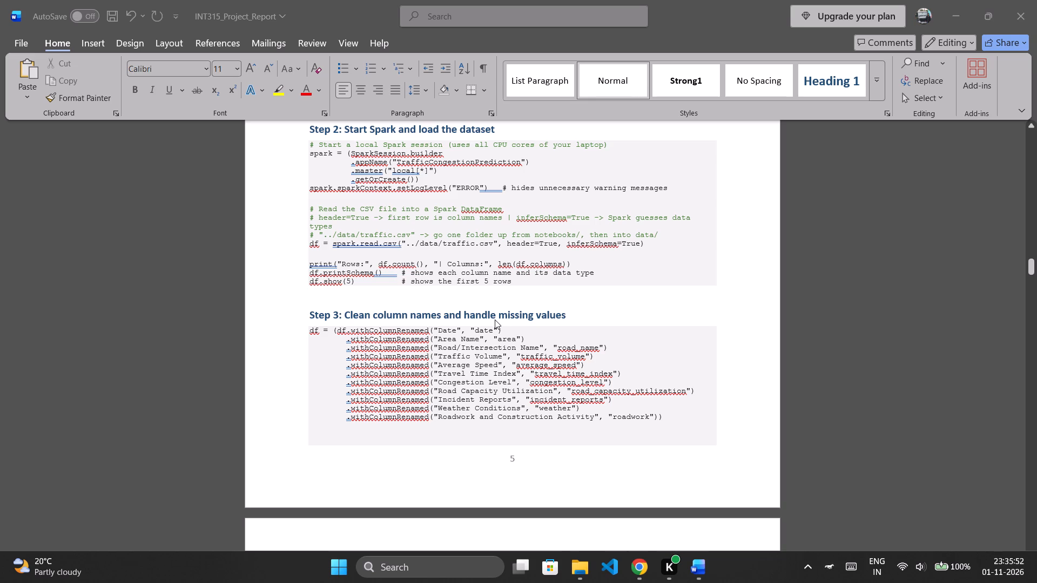
Delete the comment lines about reading the CSV file above the spark.read.csv line in the Step 2 code block.
scroll(495, 320, "down", 1)
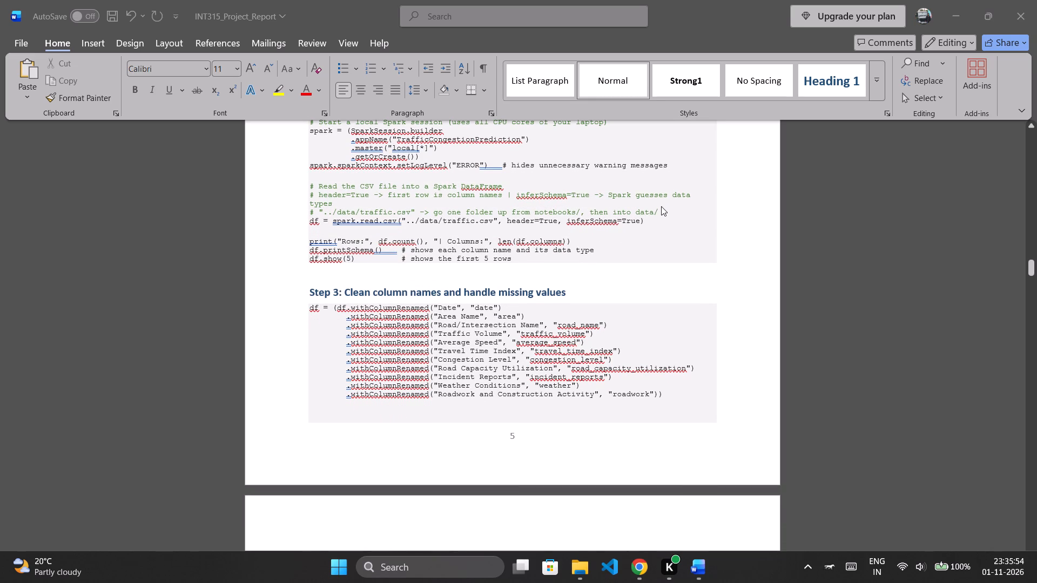
left_click_drag(661, 210, 639, 207)
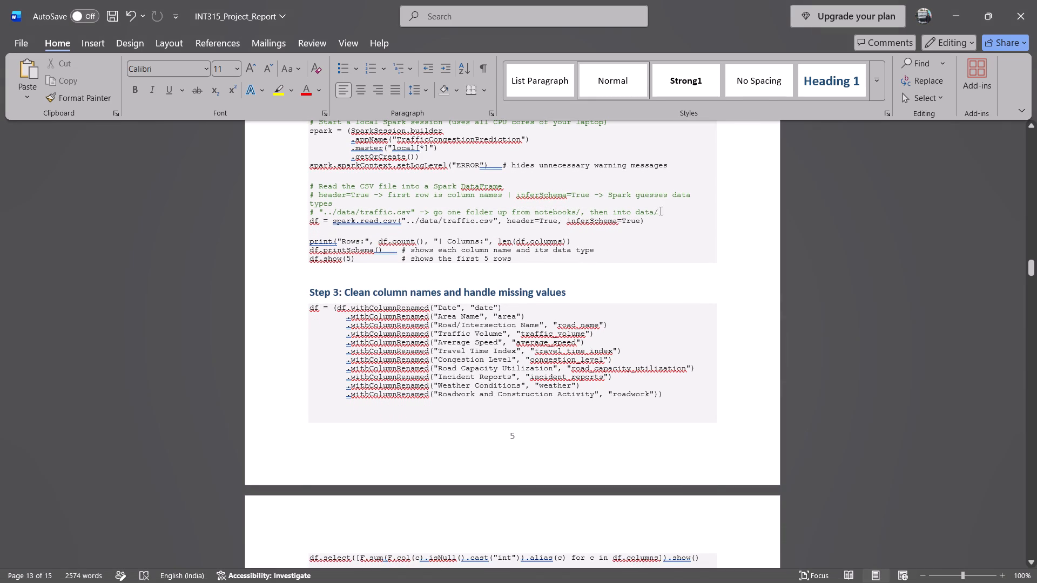
left_click_drag(659, 211, 306, 180)
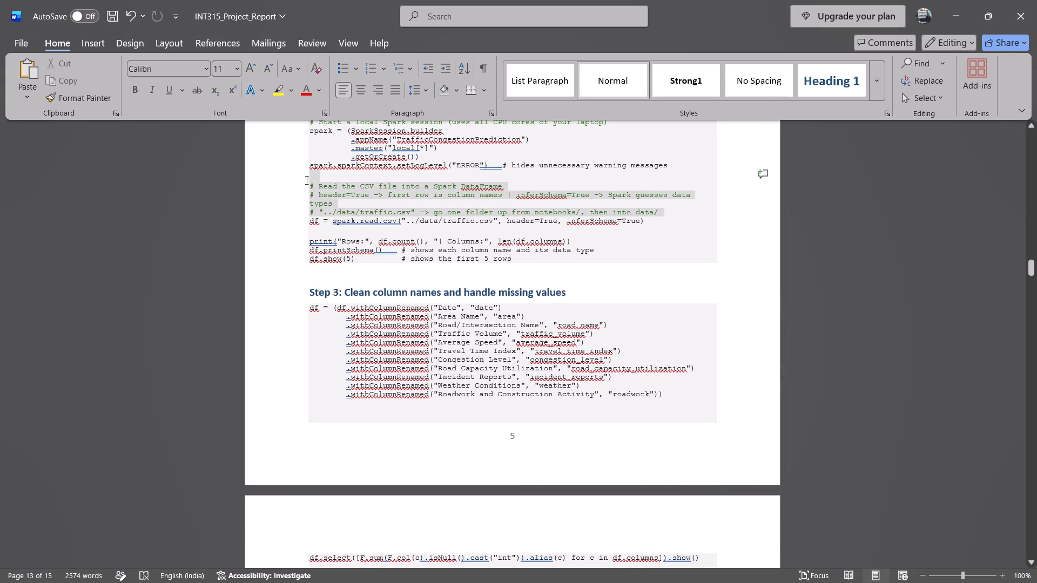
left_click_drag(306, 180, 306, 189)
key("Delete")
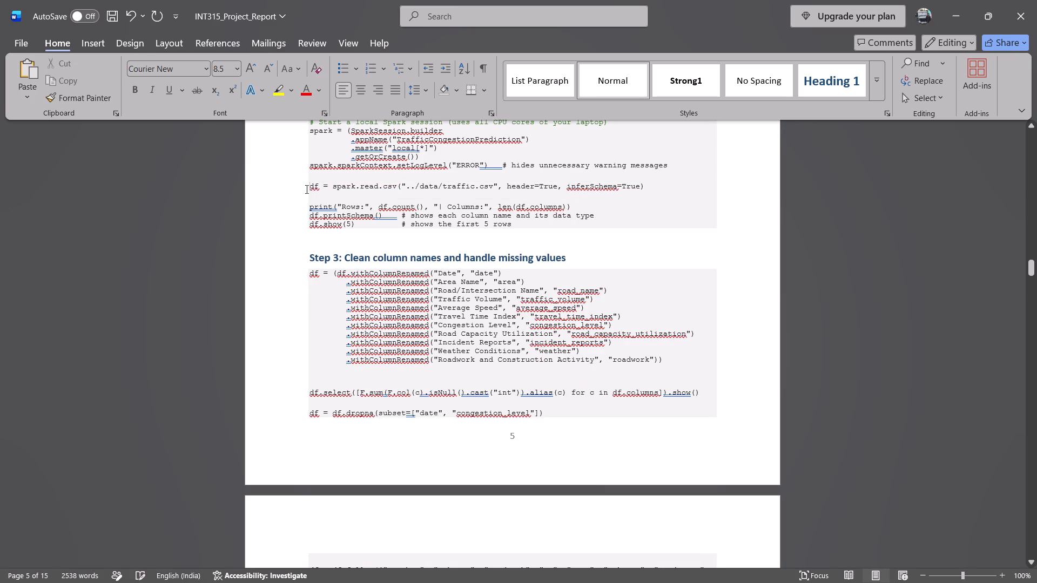
left_click(316, 196)
key("BackSpace")
Delete the "# Start a local Spark session" comment at the start of the Step 2 code block.
scroll(316, 196, "up", 1)
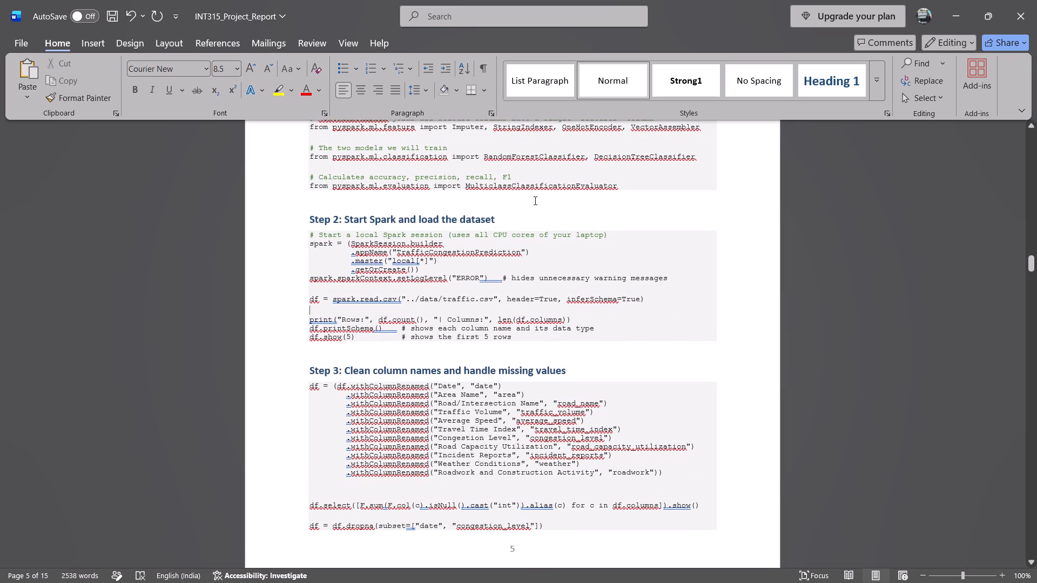
left_click_drag(608, 233, 281, 236)
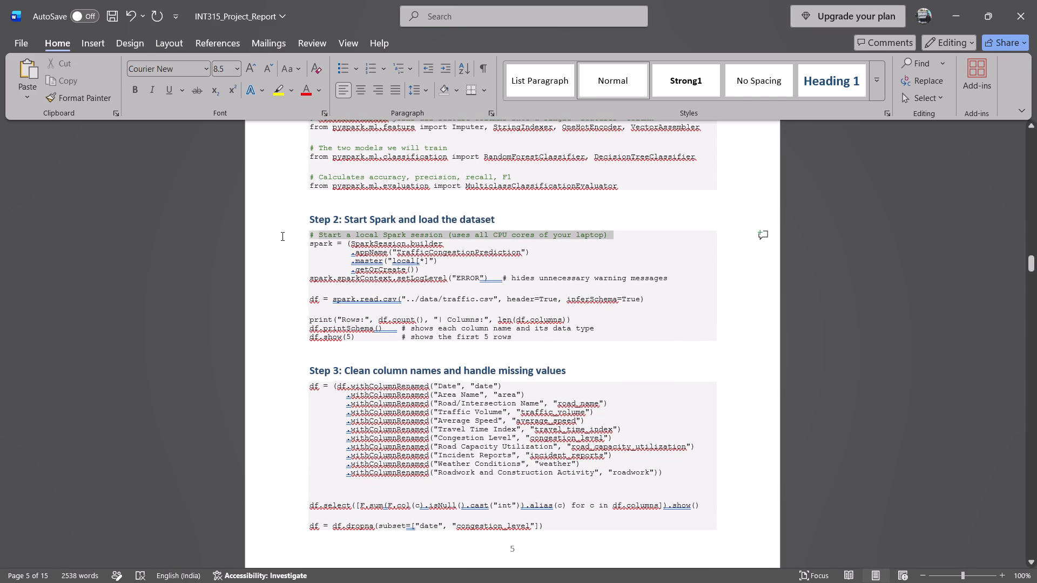
left_click_drag(281, 236, 281, 236)
key("Delete")
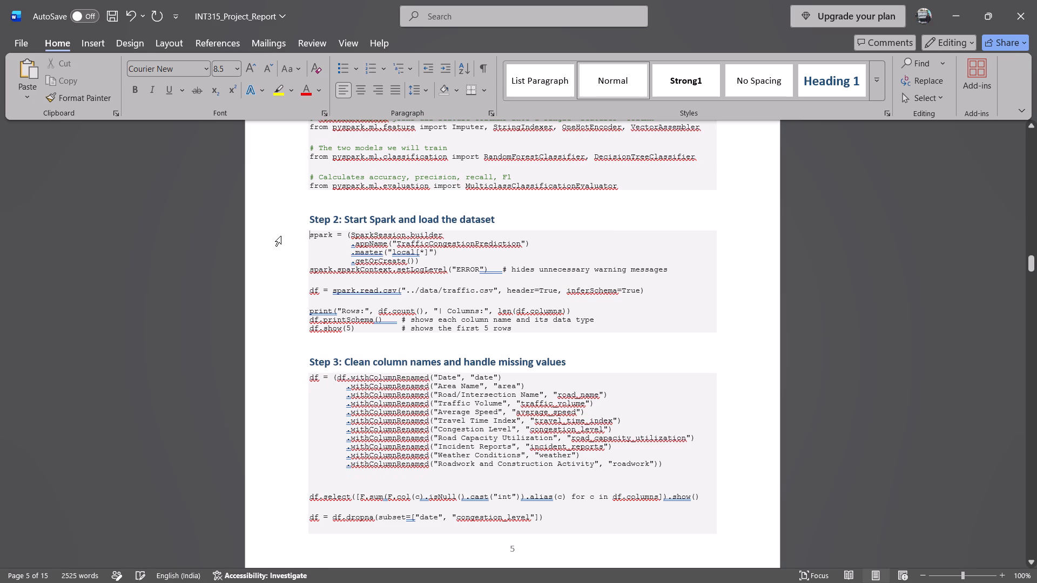
Delete the "# Calculates accuracy, precision, recall, F1" comment above the MulticlassClassificationEvaluator import in Step 1.
scroll(281, 236, "up", 2)
scroll(281, 236, "down", 1)
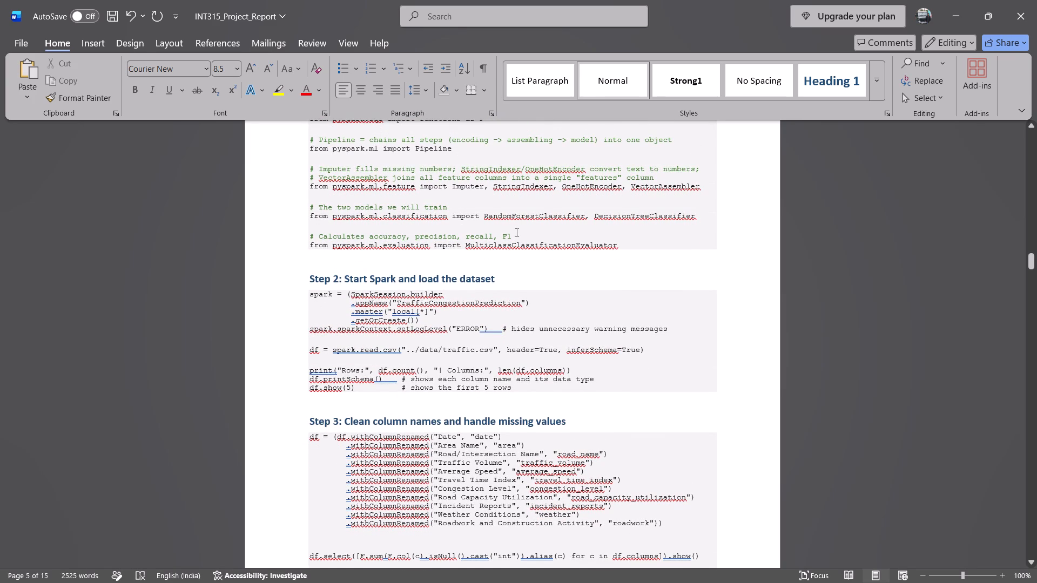
left_click_drag(517, 231, 508, 227)
left_click_drag(508, 227, 526, 233)
key("Delete")
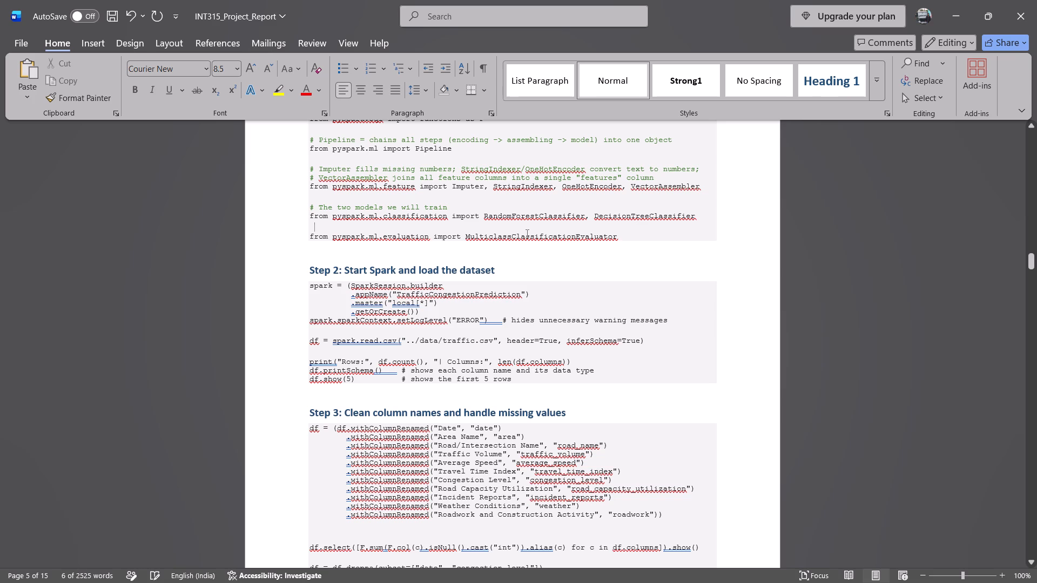
Delete the "# The two models we will train" comment above the classifier imports in the Step 1 code block.
scroll(526, 233, "up", 1)
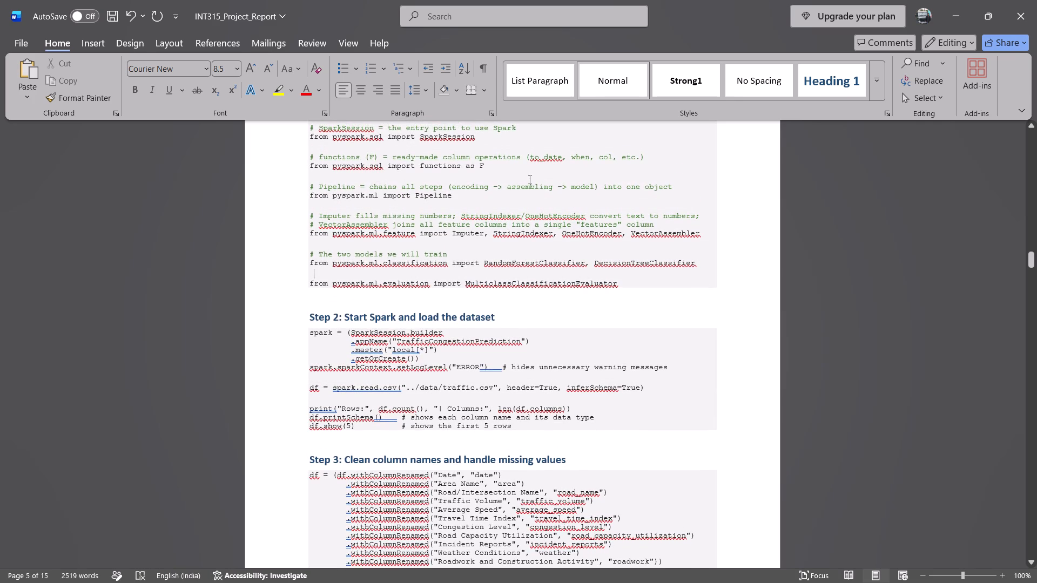
scroll(529, 179, "down", 1)
left_click_drag(454, 152, 325, 149)
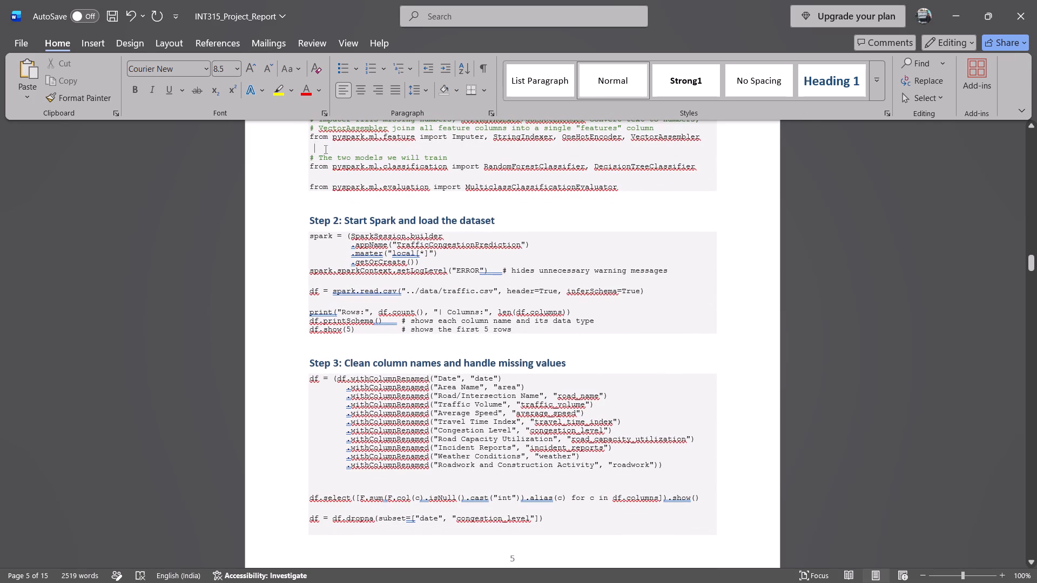
left_click_drag(325, 149, 454, 157)
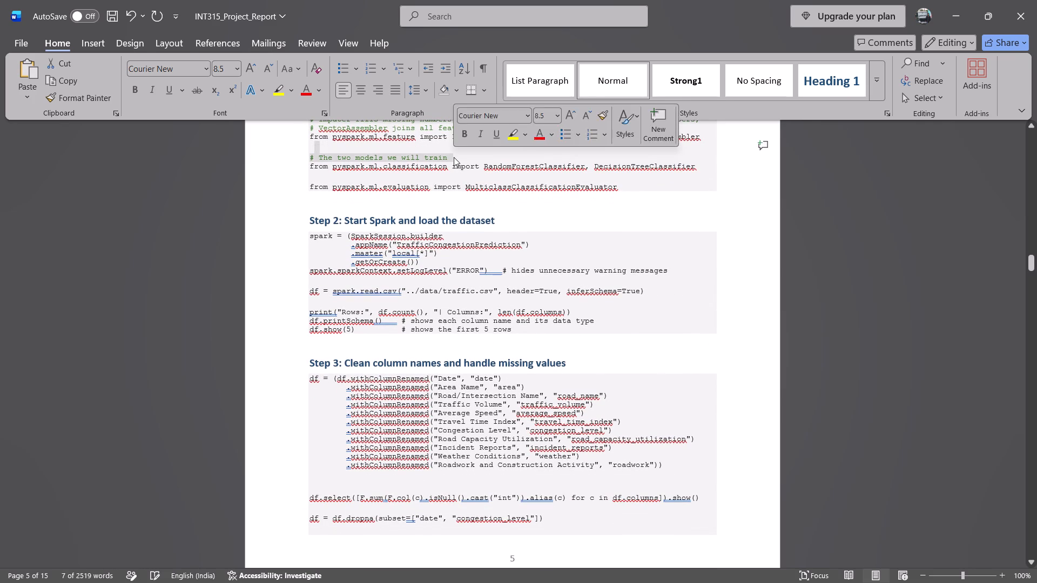
key("Delete")
Delete the two-line comment about Imputer, StringIndexer/OneHotEncoder and VectorAssembler above the pyspark.ml.feature import in Step 1.
scroll(454, 157, "up", 2)
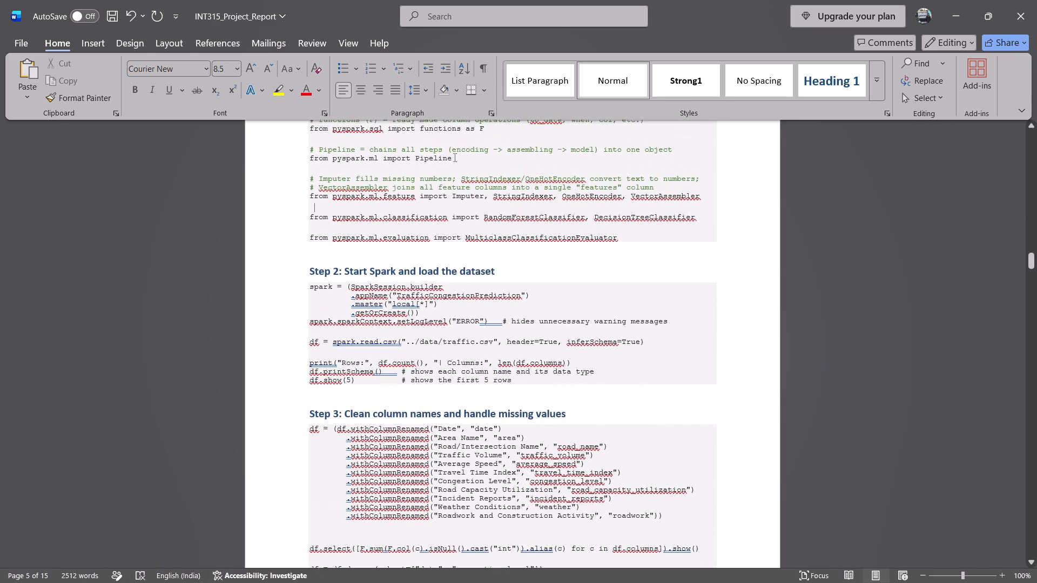
left_click_drag(674, 191, 513, 180)
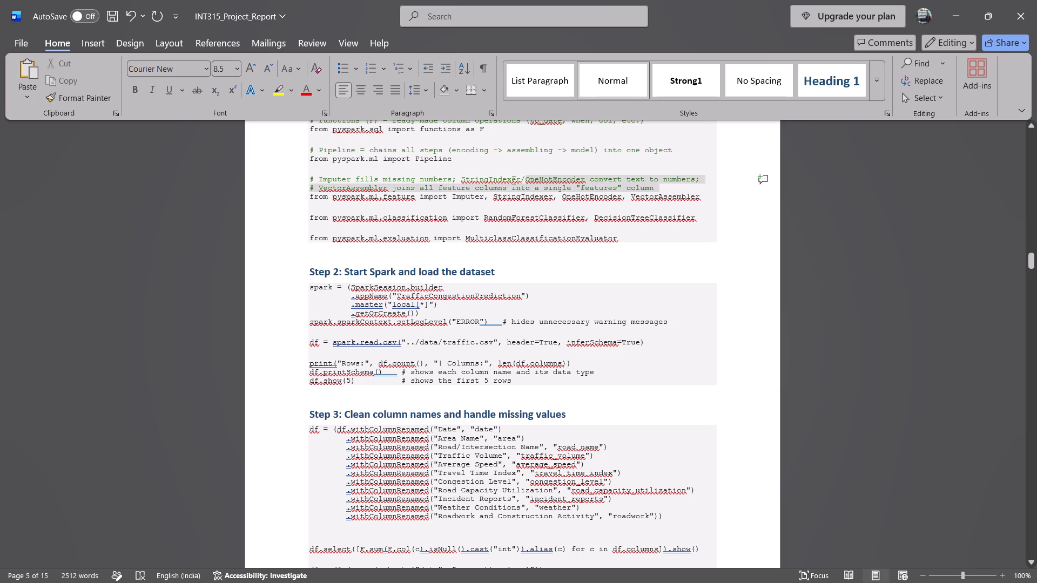
left_click_drag(513, 180, 314, 173)
key("Delete")
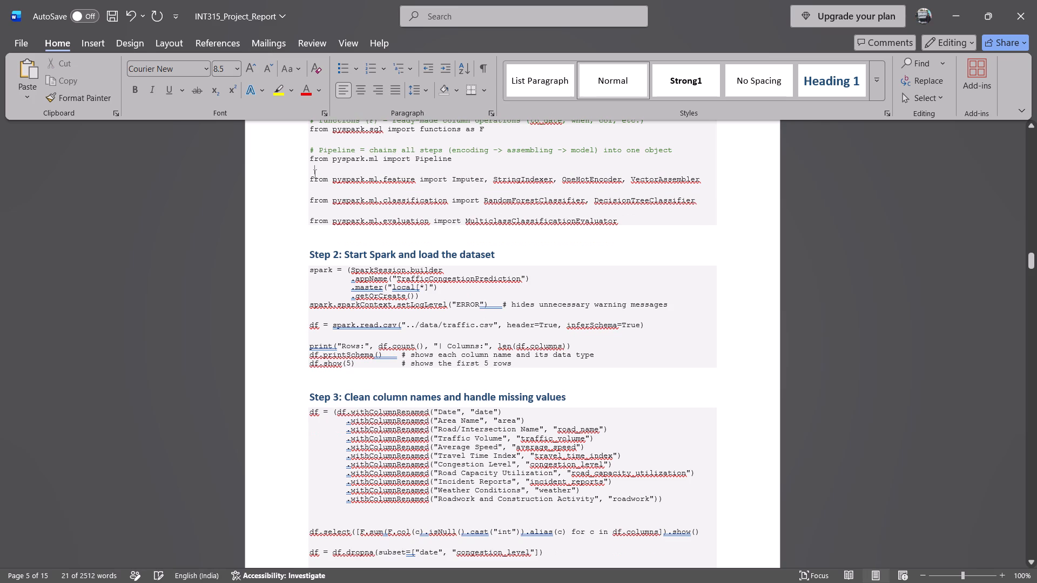
Delete the "# Pipeline = chains all steps" comment and the blank line above it in the Step 1 code block.
scroll(314, 173, "up", 1)
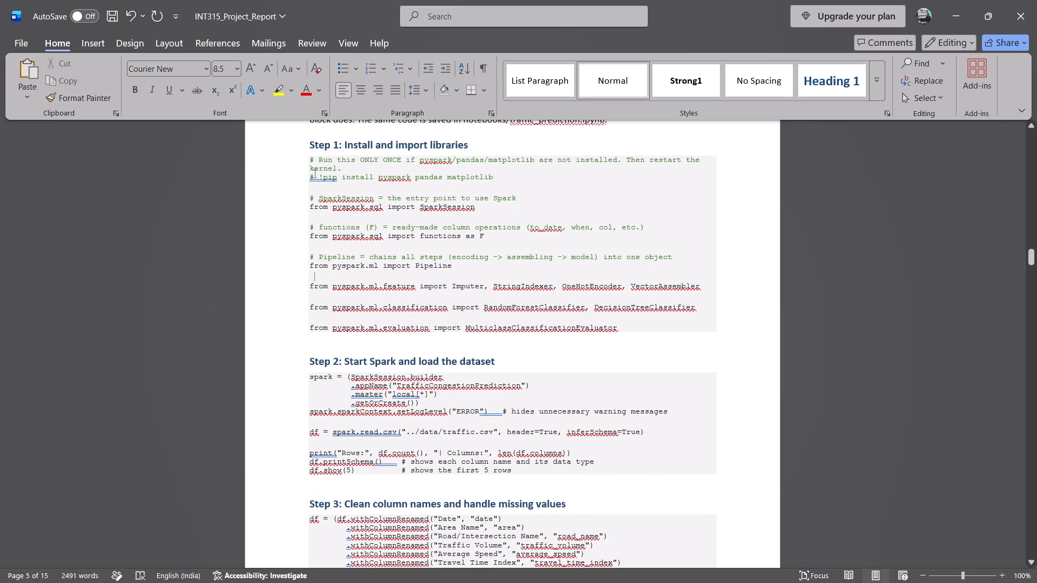
scroll(312, 162, "down", 1)
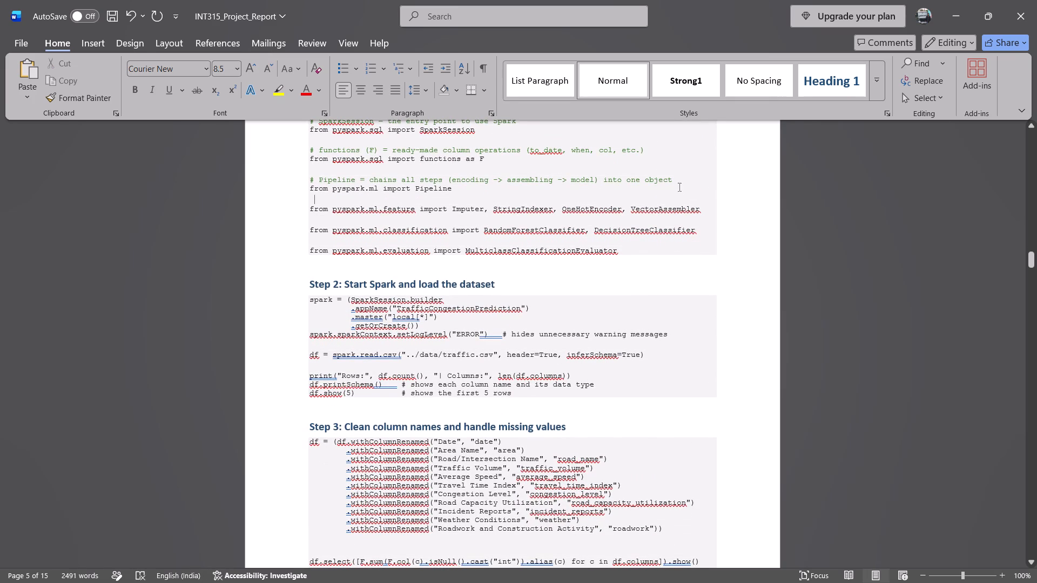
left_click_drag(675, 180, 319, 173)
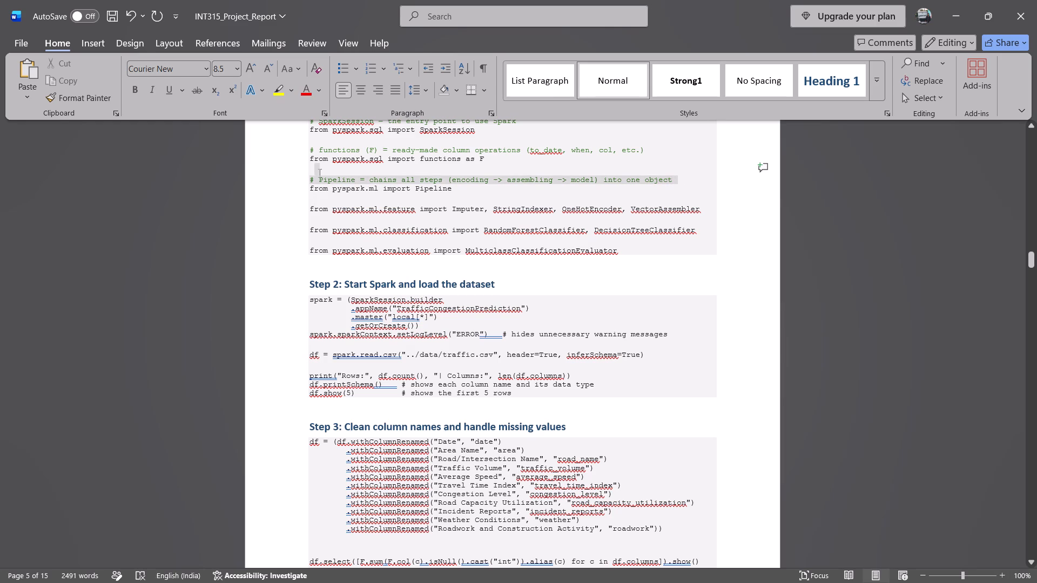
left_click_drag(319, 173, 307, 171)
key("Delete")
Delete the "# functions (F) = ready-made column operations" comment above the functions import in the Step 1 code block.
scroll(307, 171, "up", 1)
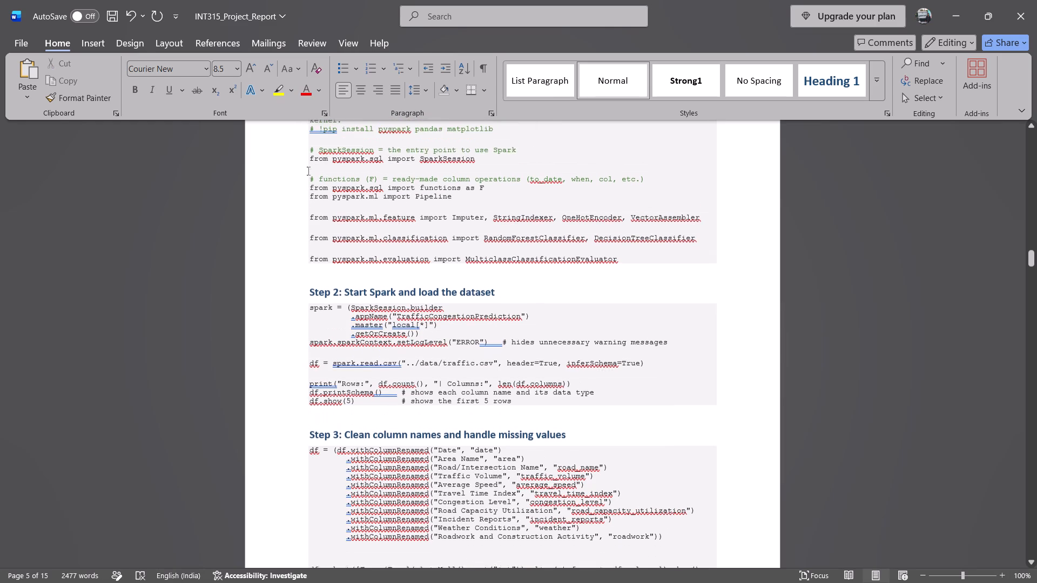
scroll(307, 171, "up", 1)
left_click_drag(649, 199, 481, 213)
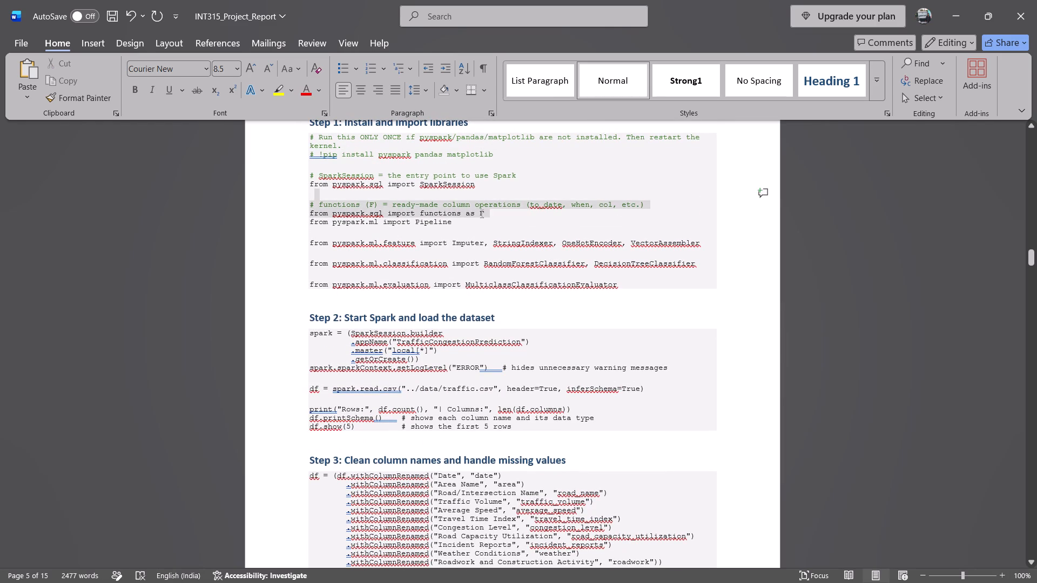
left_click_drag(481, 213, 328, 201)
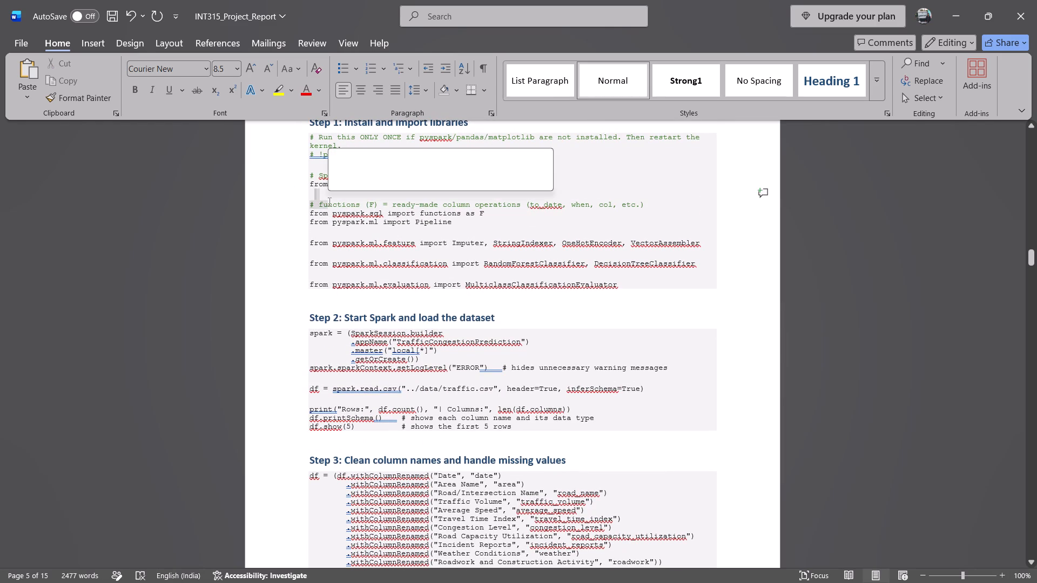
key("Delete")
key("Delete")
key("Delete")
key("Delete")
key("Delete")
key("Delete")
key("Delete")
key("Delete")
key("Delete")
key("Delete")
key("Delete")
key("Delete")
key("Delete")
key("Delete")
key("Delete")
key("Delete")
key("Delete")
key("Delete")
key("Delete")
key("Delete")
key("Delete")
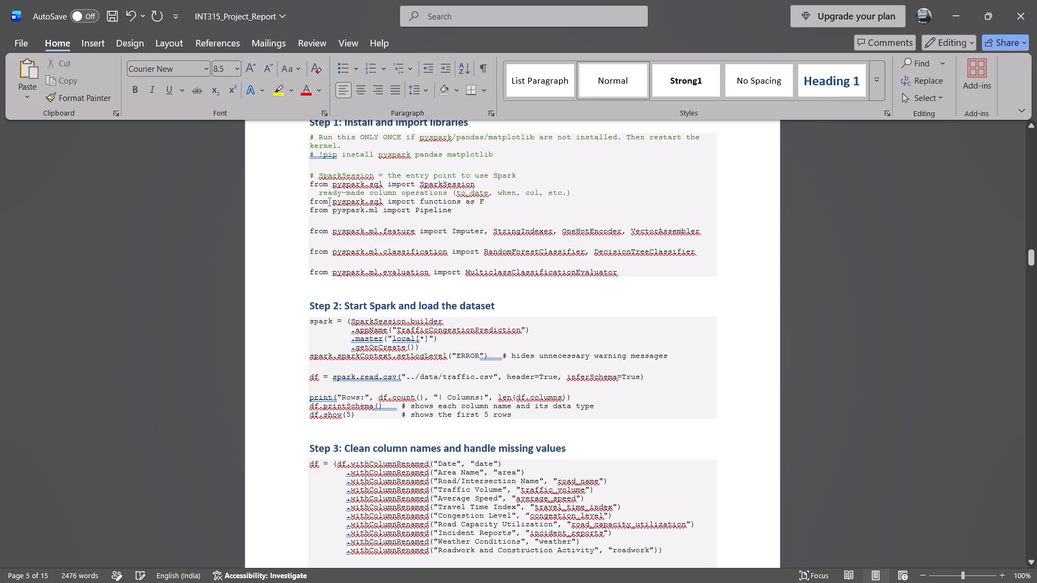
key("Delete")
key("Delete")
key("Delete")
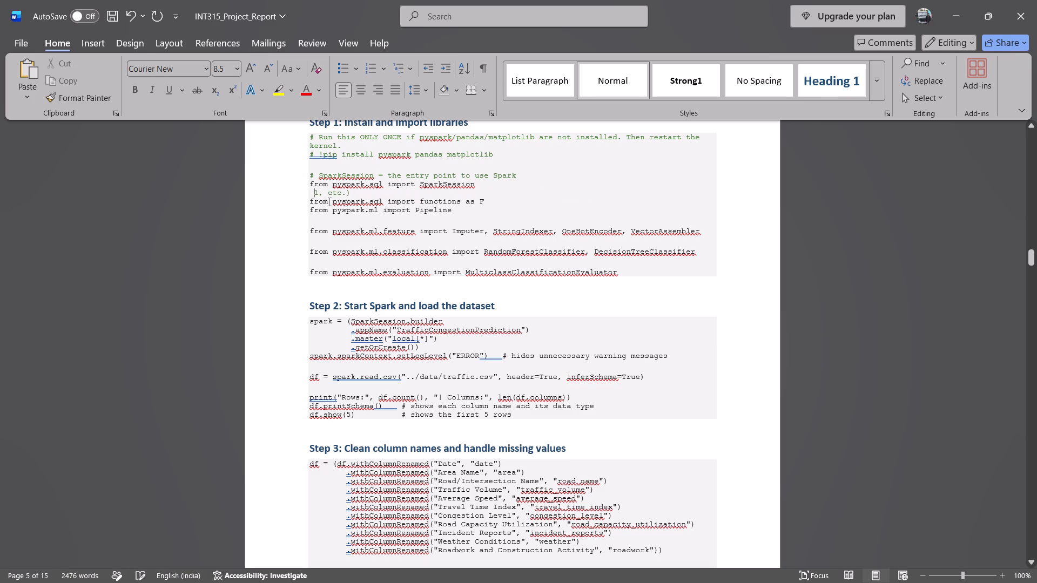
key("Delete")
key("Delete")
key("Delete")
key("Delete")
key("Delete")
key("Delete")
key("Delete")
key("Delete")
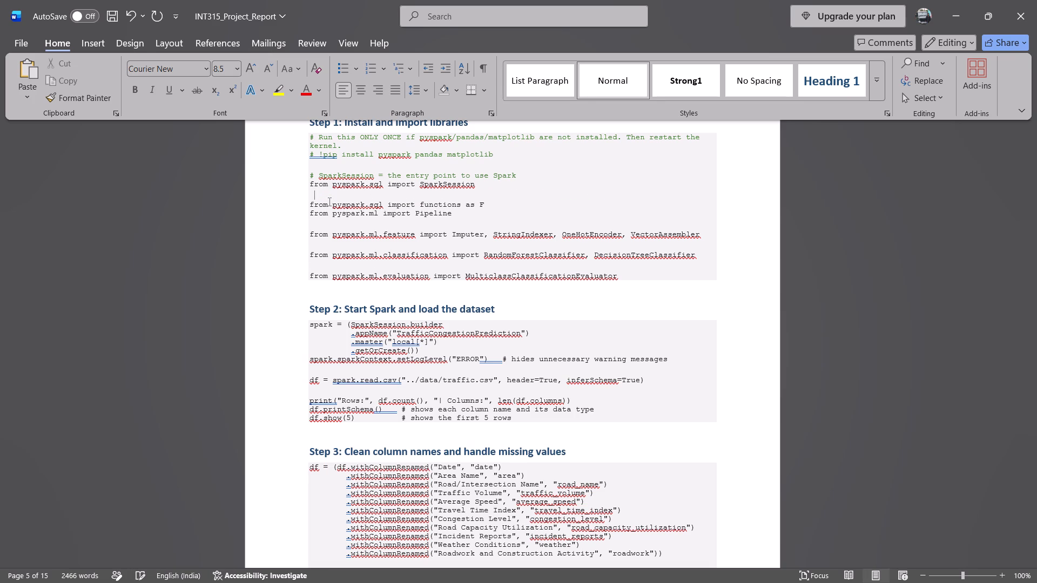
Delete the install instructions, the commented pip install line and the "# SparkSession" comment at the start of the Step 1 code block.
left_click_drag(524, 173, 421, 166)
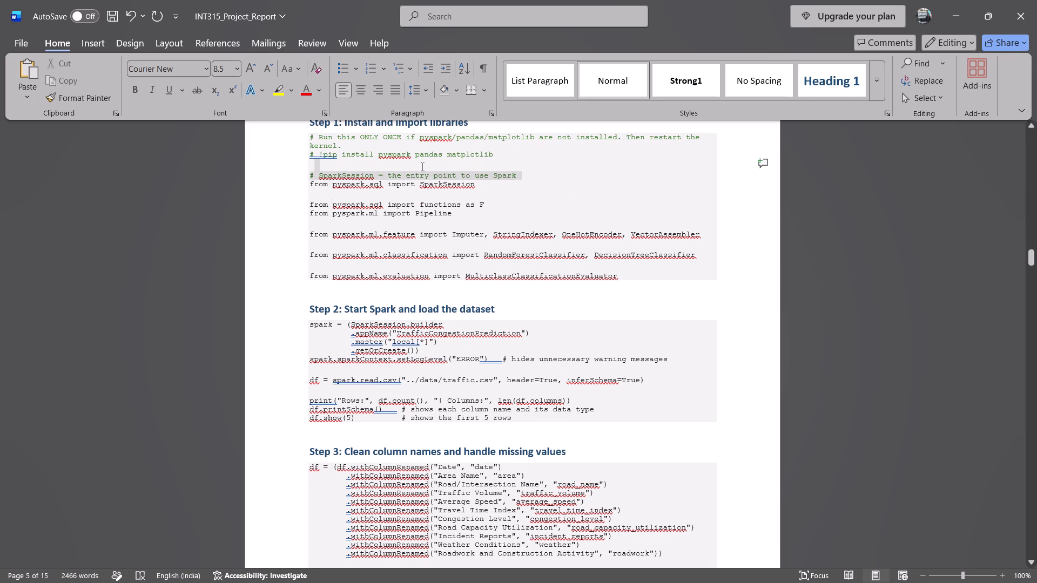
left_click_drag(421, 166, 298, 137)
key("Delete")
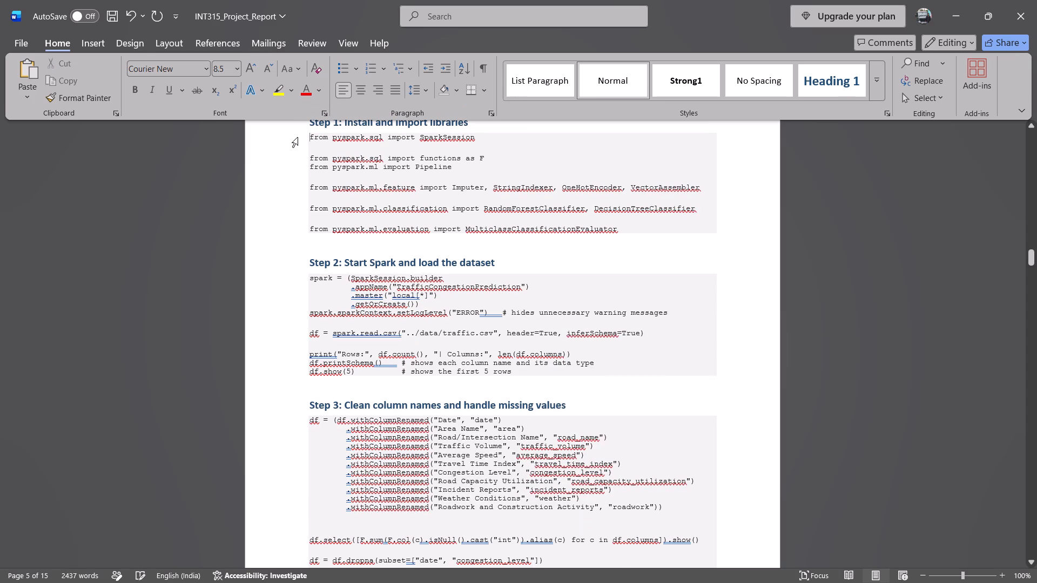
Remove the blank lines between the import statements in the Step 1 code block so they form one continuous list.
left_click(324, 148)
key("Delete")
key("BackSpace")
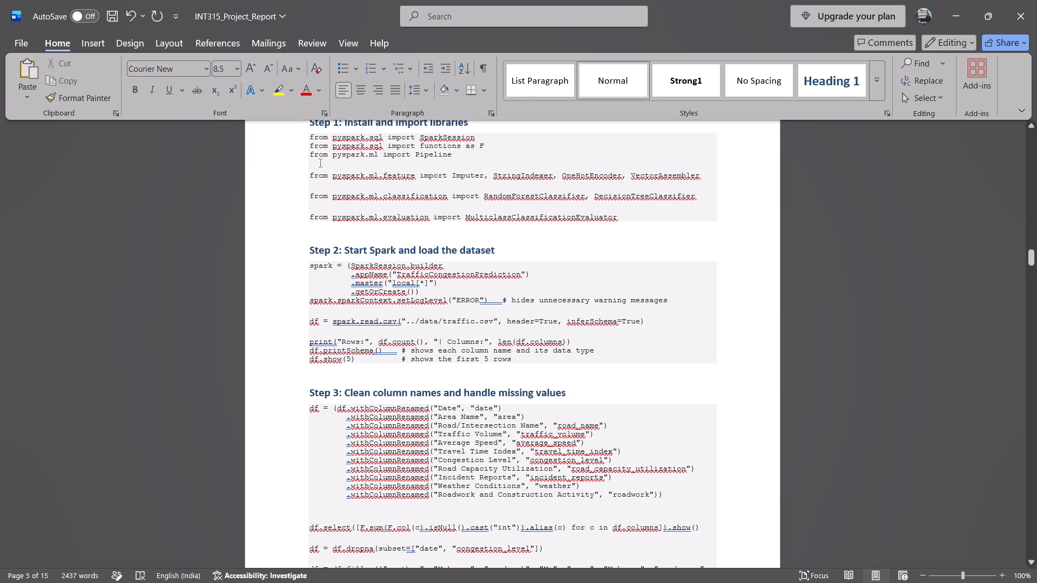
left_click(320, 162)
key("BackSpace")
key("BackSpace")
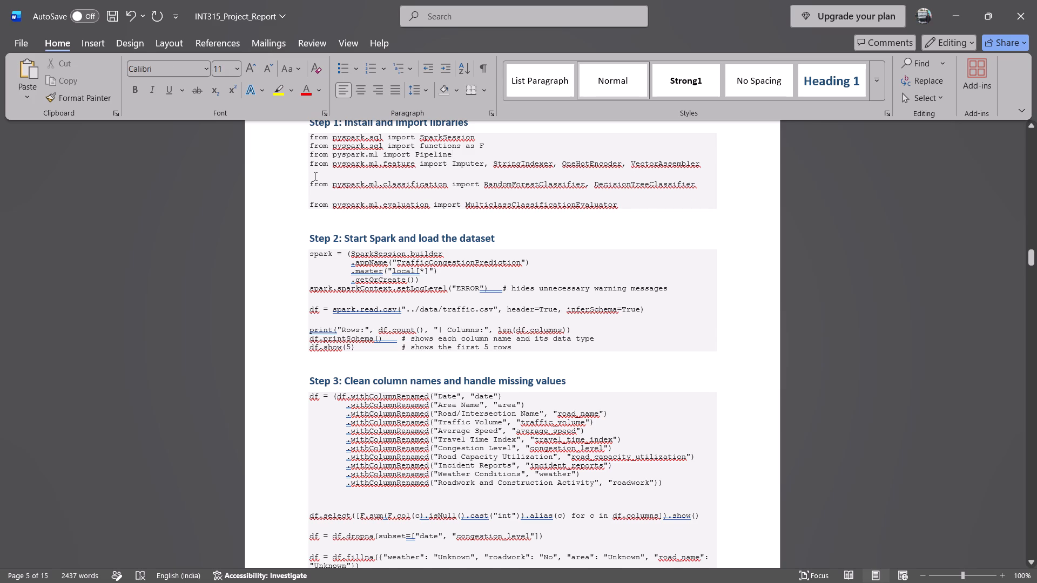
left_click(314, 176)
key("BackSpace")
key("BackSpace")
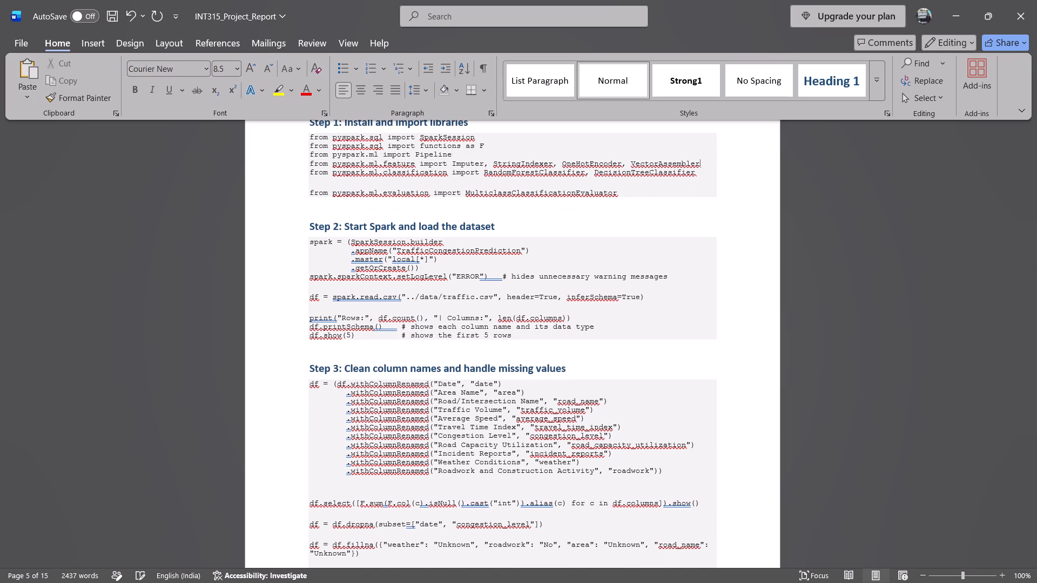
left_click(315, 184)
key("BackSpace")
key("BackSpace")
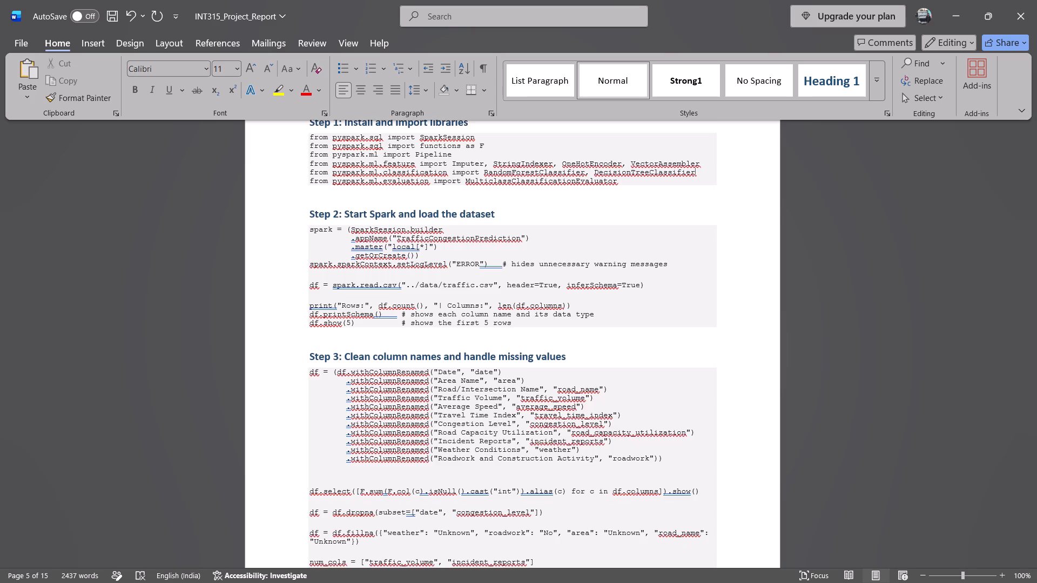
Save the report.
scroll(315, 184, "down", 1)
key("ctrl+s")
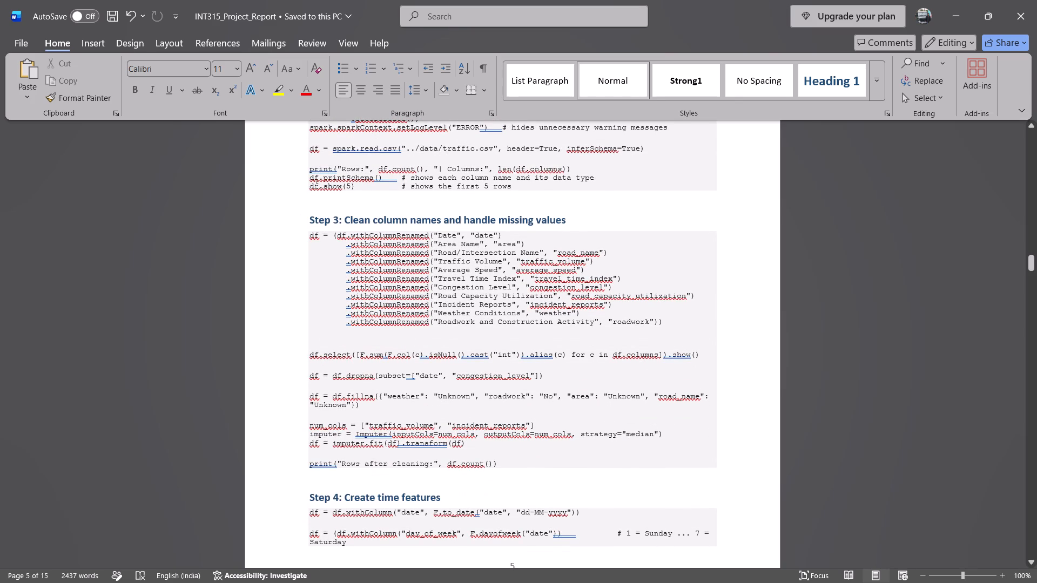
Set the font to Times New Roman from the "1. Project Title" heading through the introductory paragraph of "8. Complete Code".
scroll(315, 184, "up", 13)
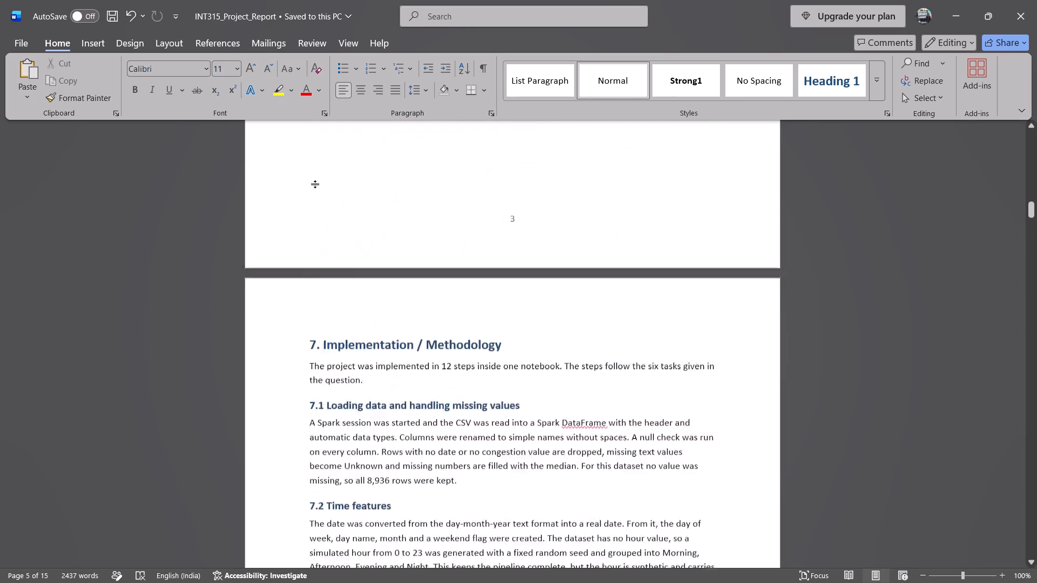
scroll(315, 184, "up", 8)
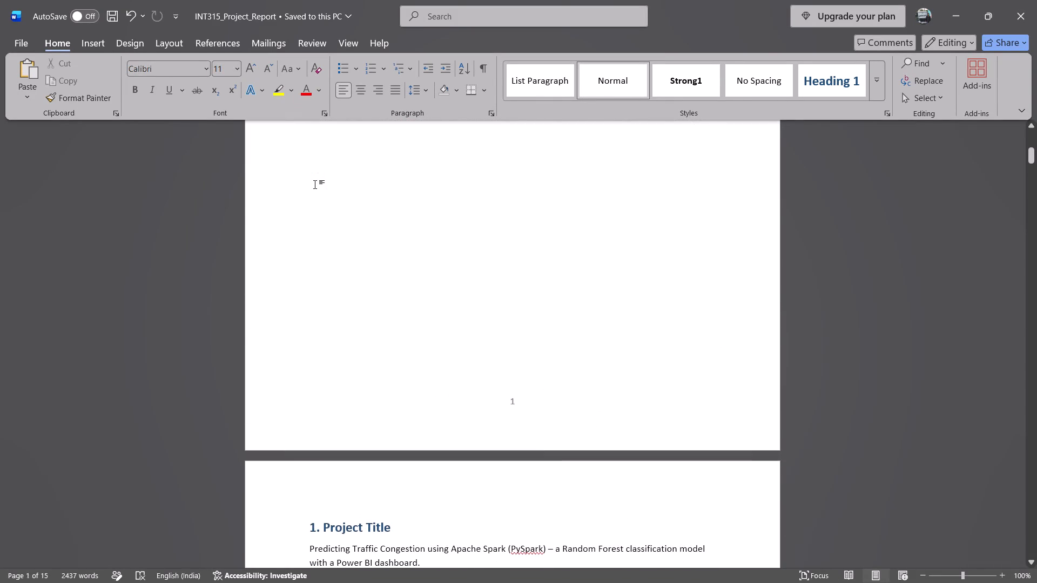
scroll(315, 184, "down", 1)
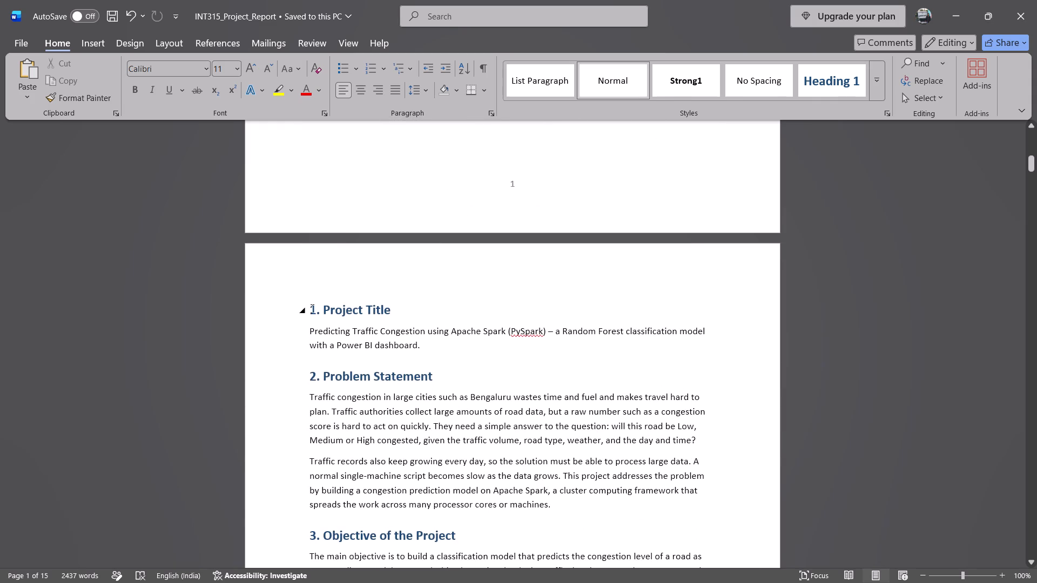
left_click_drag(311, 310, 390, 582)
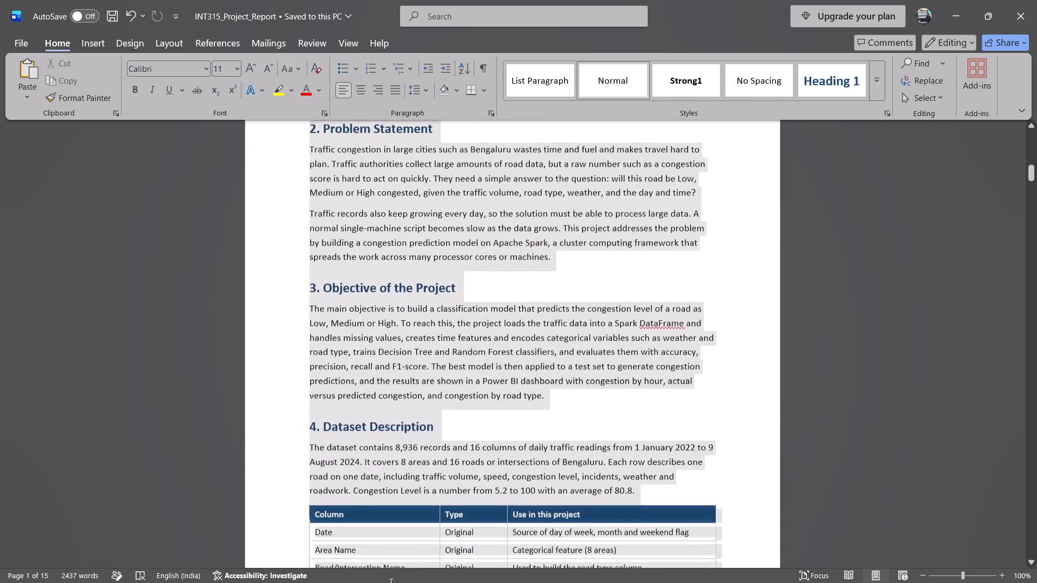
left_click_drag(390, 582, 394, 578)
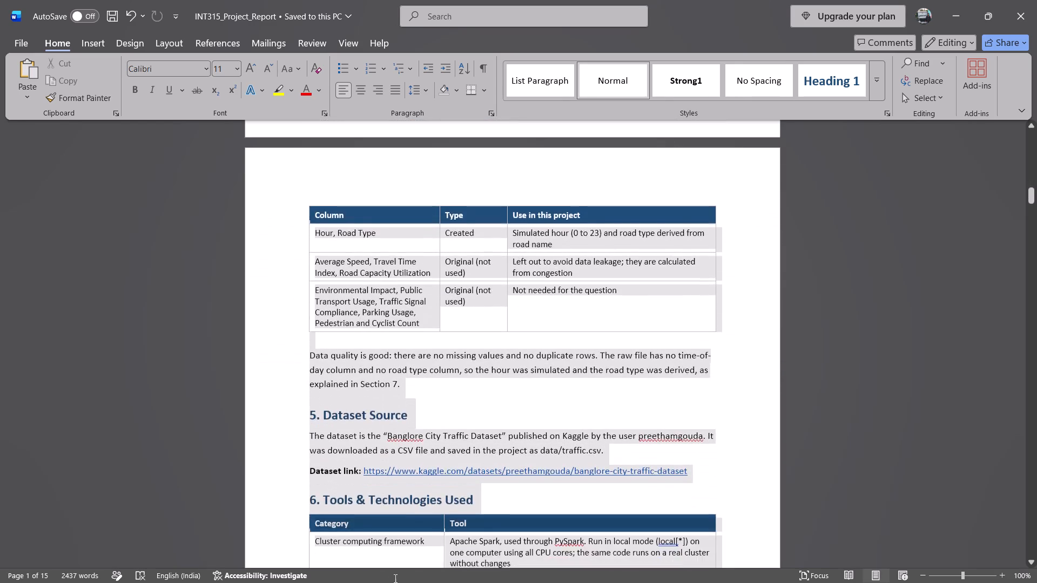
left_click_drag(394, 578, 410, 564)
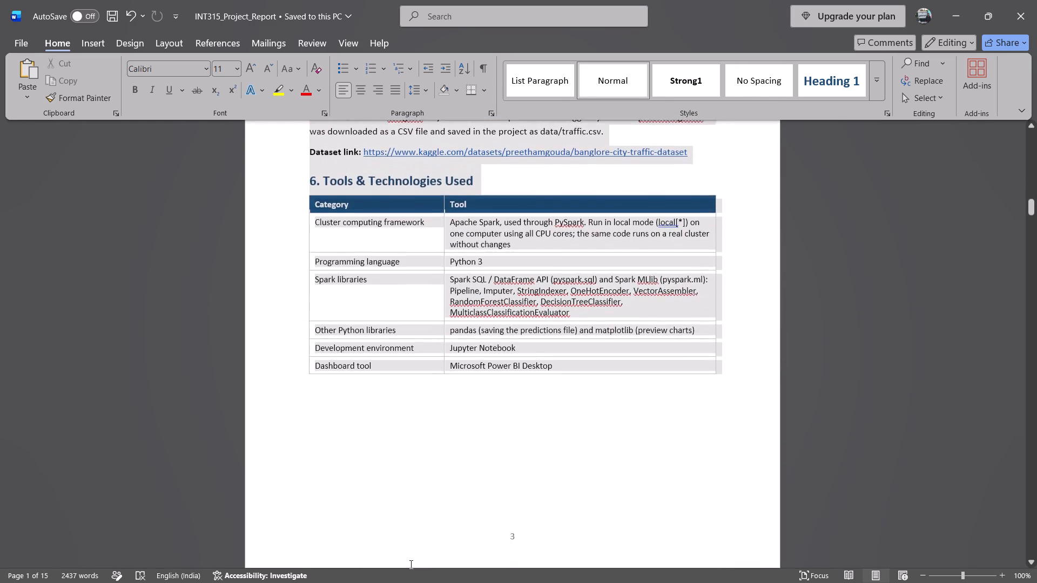
left_click_drag(410, 564, 419, 581)
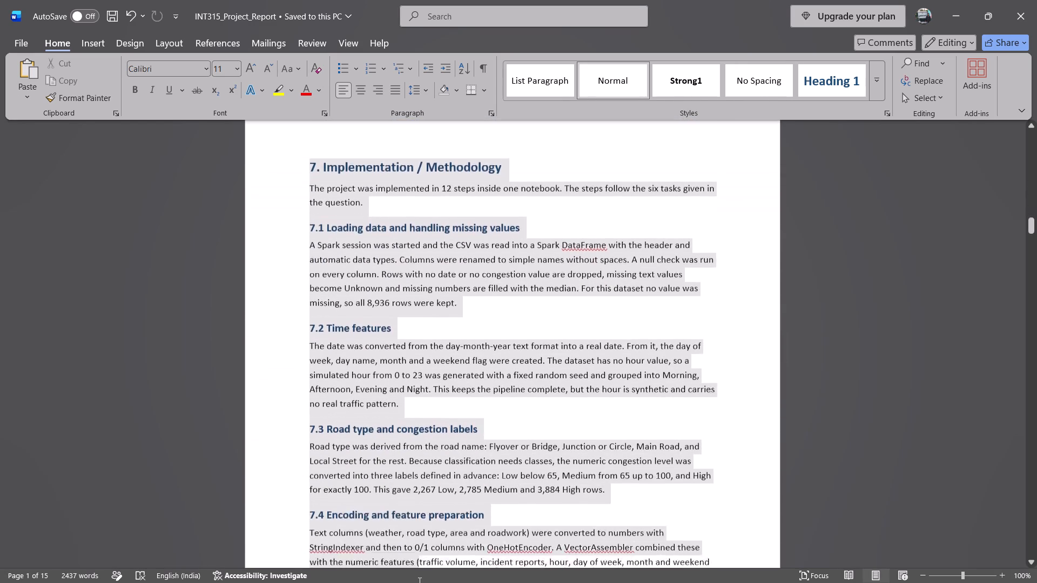
left_click_drag(419, 581, 422, 564)
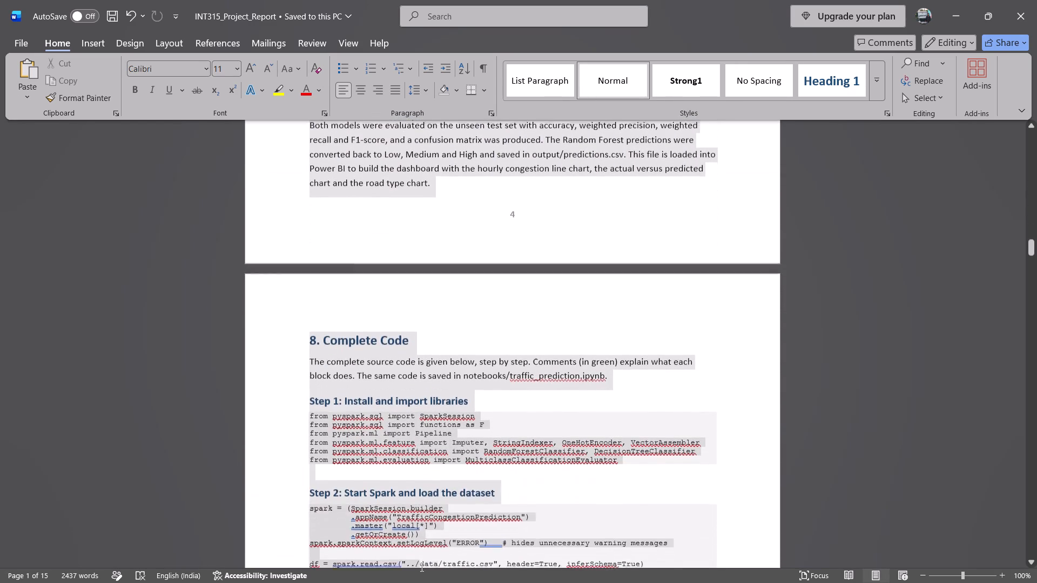
left_click_drag(422, 564, 614, 368)
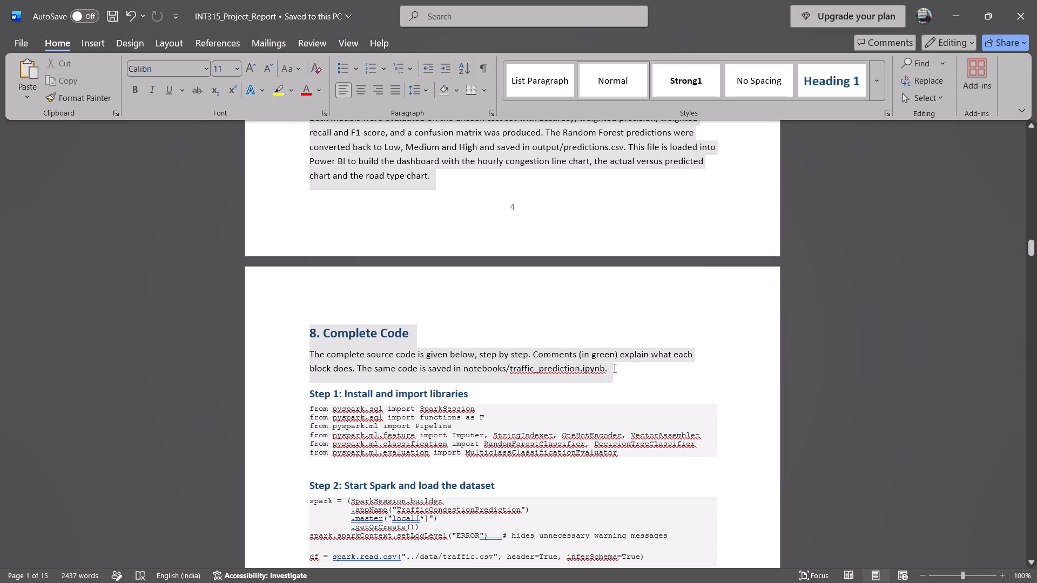
left_click_drag(614, 368, 613, 377)
left_click(653, 339)
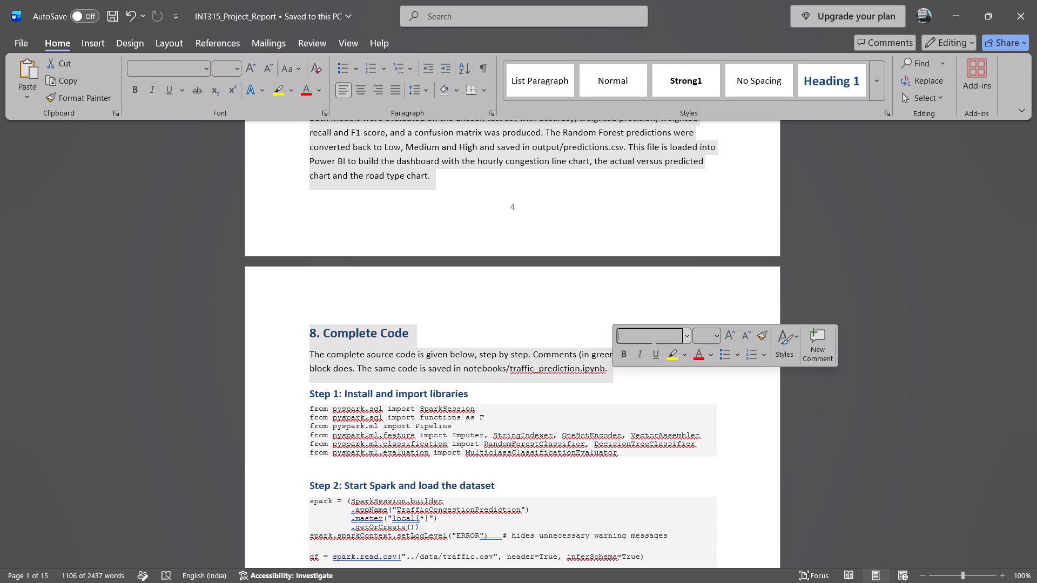
type("times")
key("Return")
left_click(556, 279)
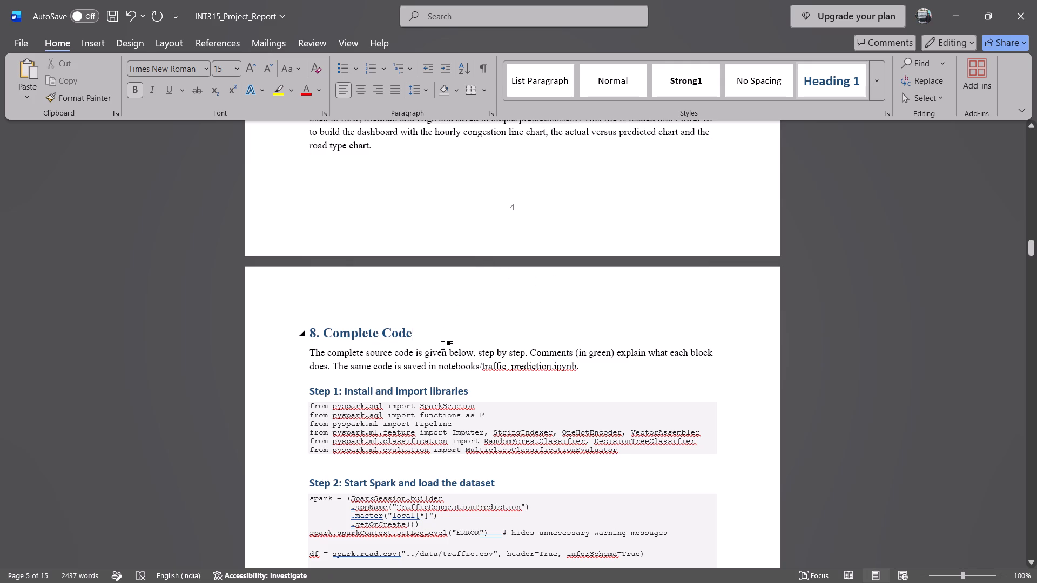
left_click(588, 365)
Check the font and layout of the restyled sections before "8. Complete Code", including the dataset and tools tables.
scroll(588, 365, "up", 2)
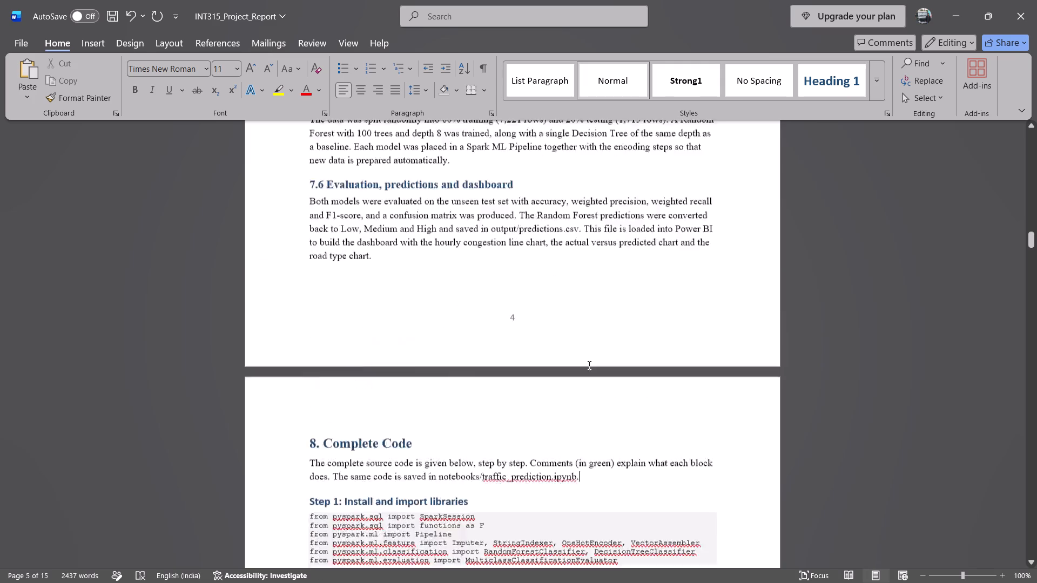
scroll(588, 365, "up", 7)
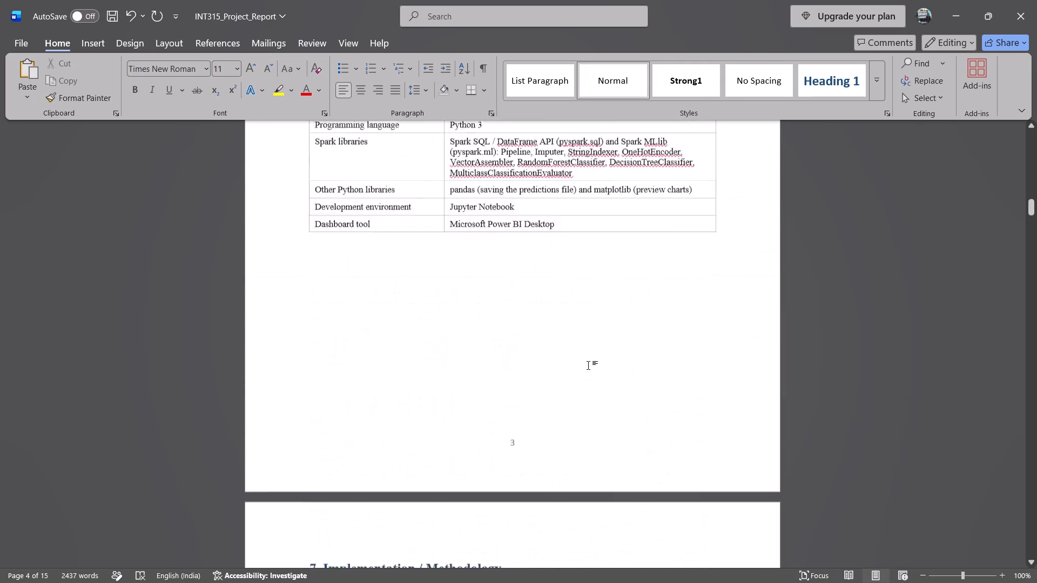
scroll(588, 365, "up", 2)
scroll(588, 365, "down", 1)
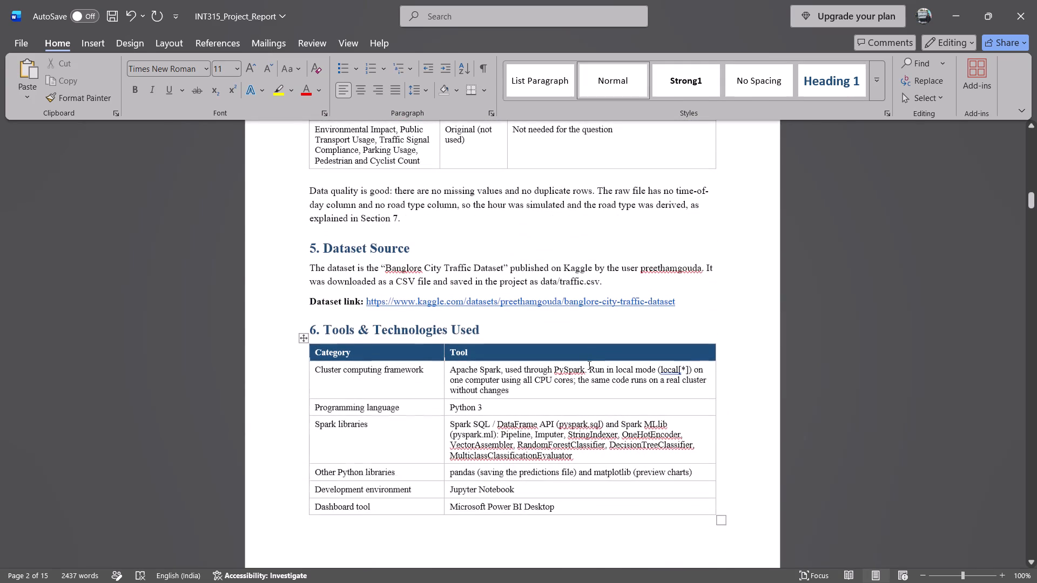
scroll(588, 365, "up", 2)
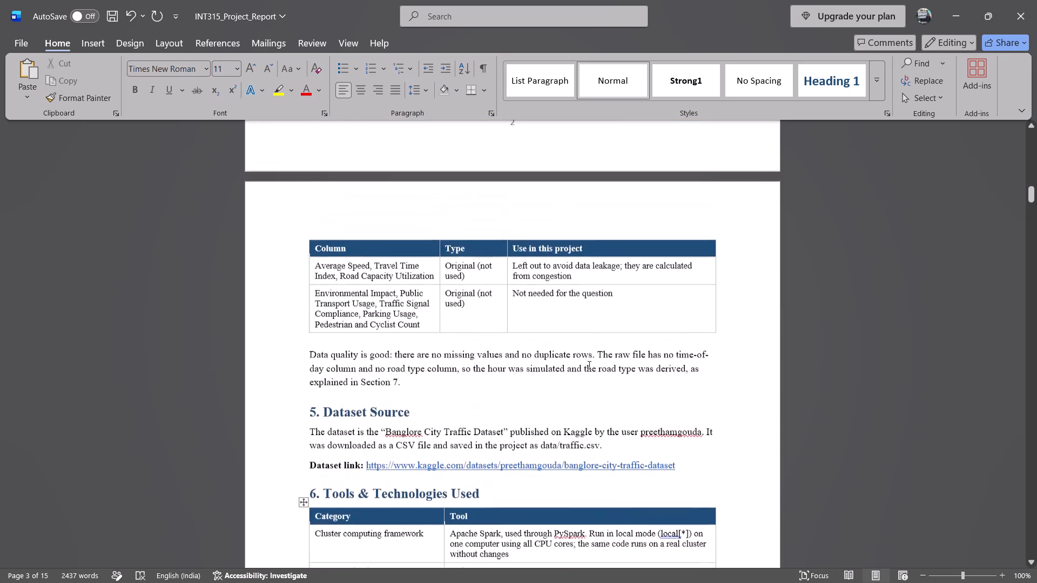
Justify the body paragraphs under "1. Project Title", "2. Problem Statement" and "3. Objective of the Project".
scroll(588, 365, "up", 4)
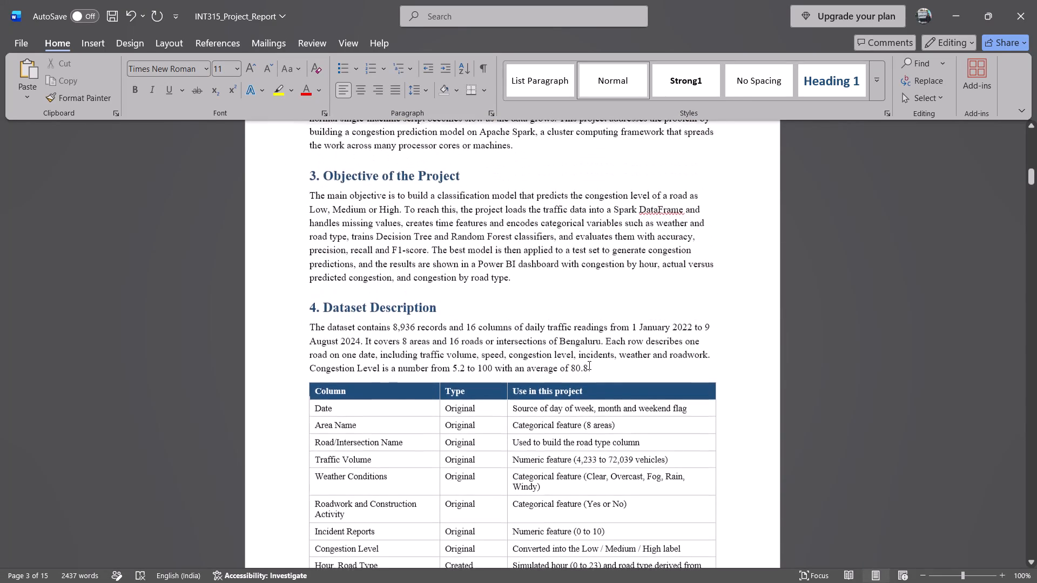
scroll(588, 365, "up", 2)
scroll(588, 365, "down", 3)
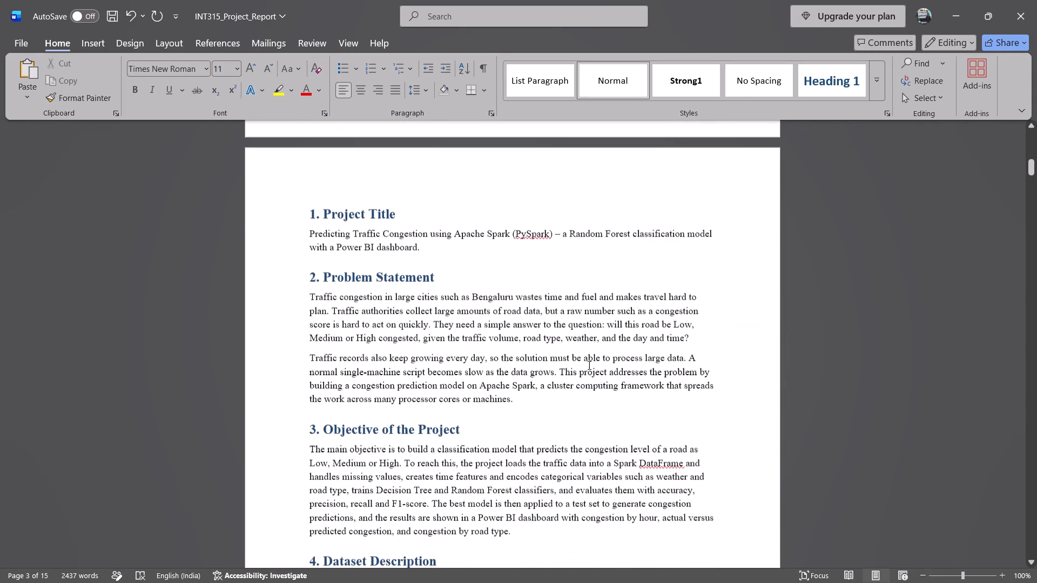
left_click_drag(427, 241, 306, 222)
key("ctrl+j")
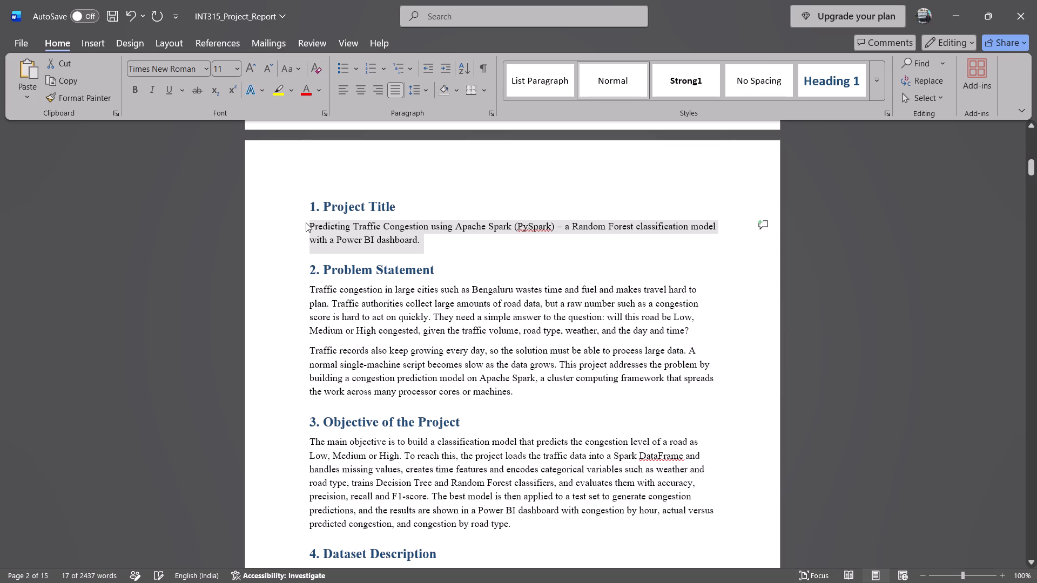
left_click_drag(309, 286, 533, 395)
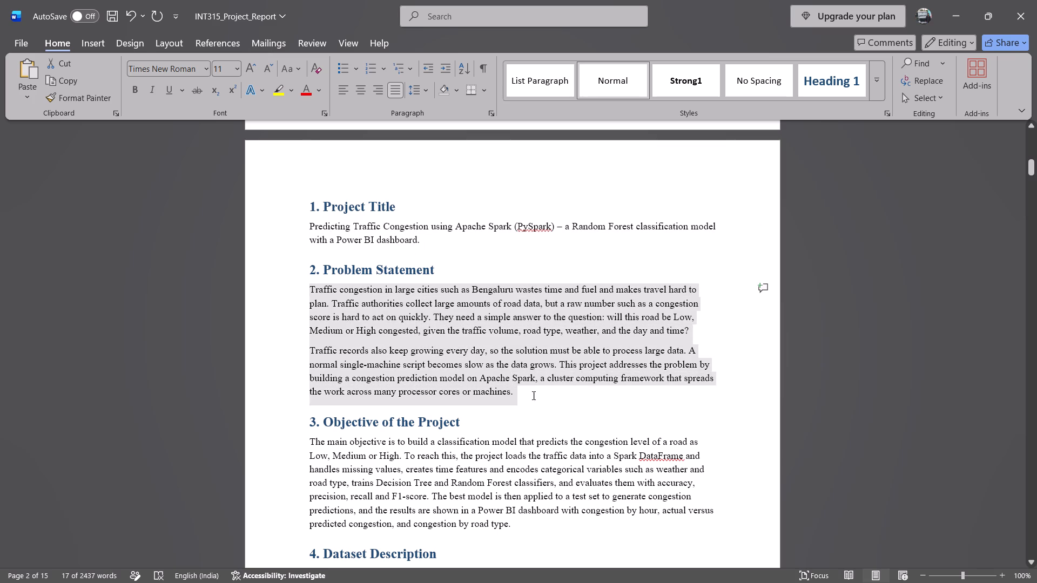
left_click_drag(533, 395, 542, 399)
key("ctrl+j")
scroll(470, 444, "down", 1)
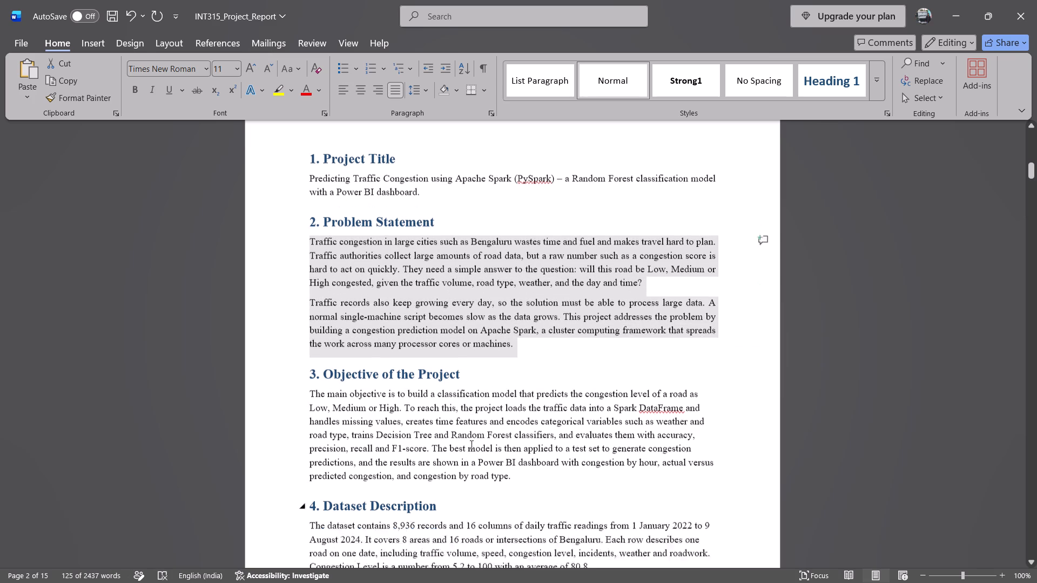
scroll(470, 444, "down", 1)
left_click_drag(519, 408, 313, 322)
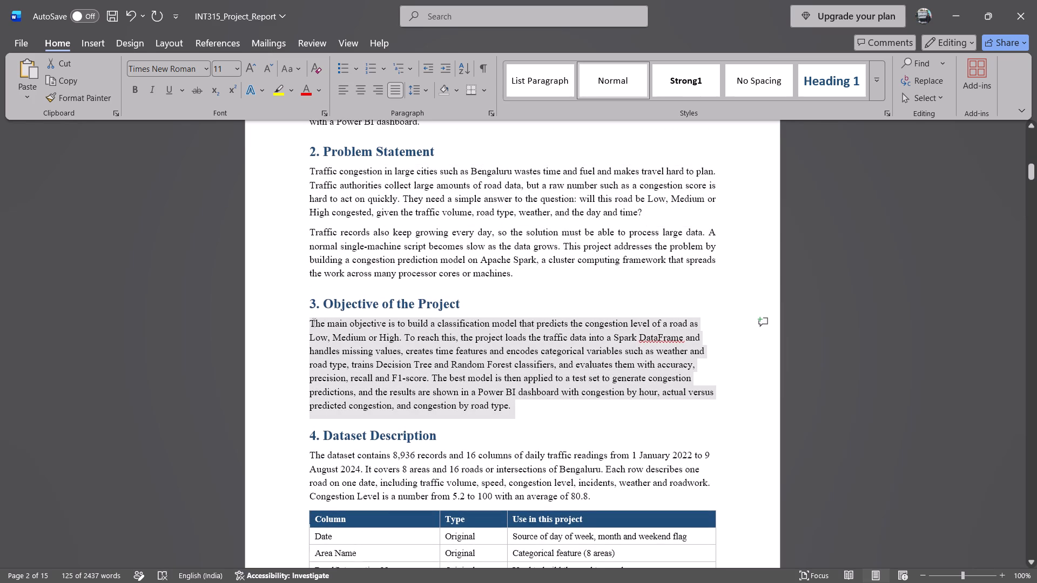
left_click_drag(313, 322, 309, 320)
key("ctrl+j")
Justify the paragraphs before and after the table in "4. Dataset Description" and the opening paragraph of "5. Dataset Source".
scroll(309, 320, "down", 2)
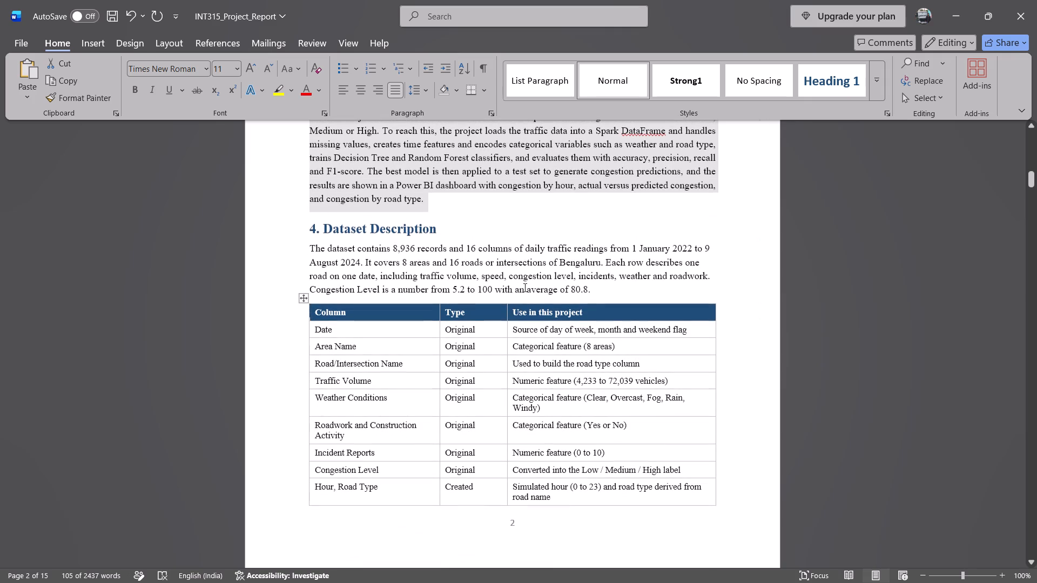
left_click_drag(606, 287, 298, 245)
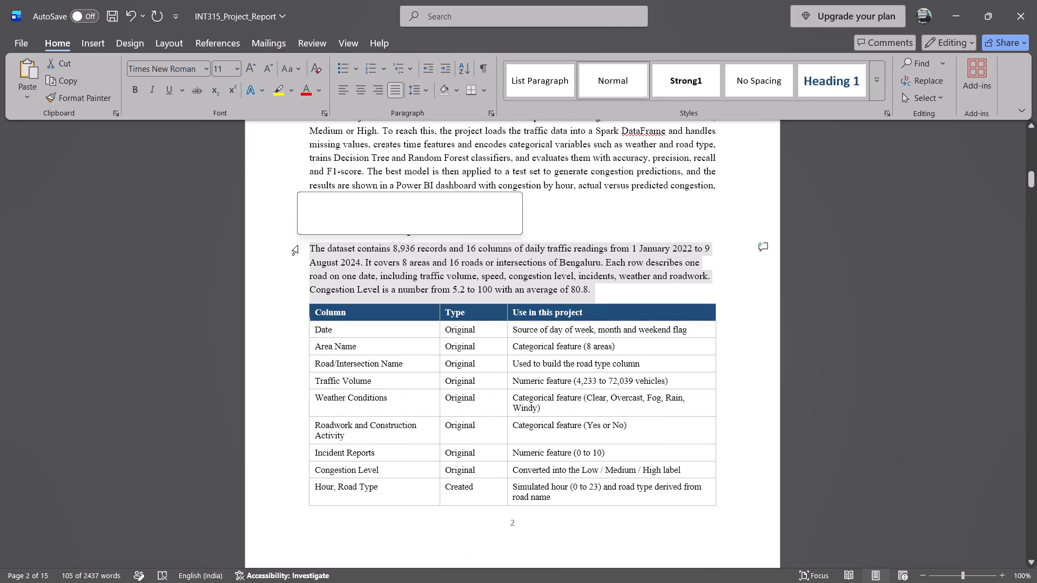
key("ctrl+j")
scroll(362, 364, "down", 1)
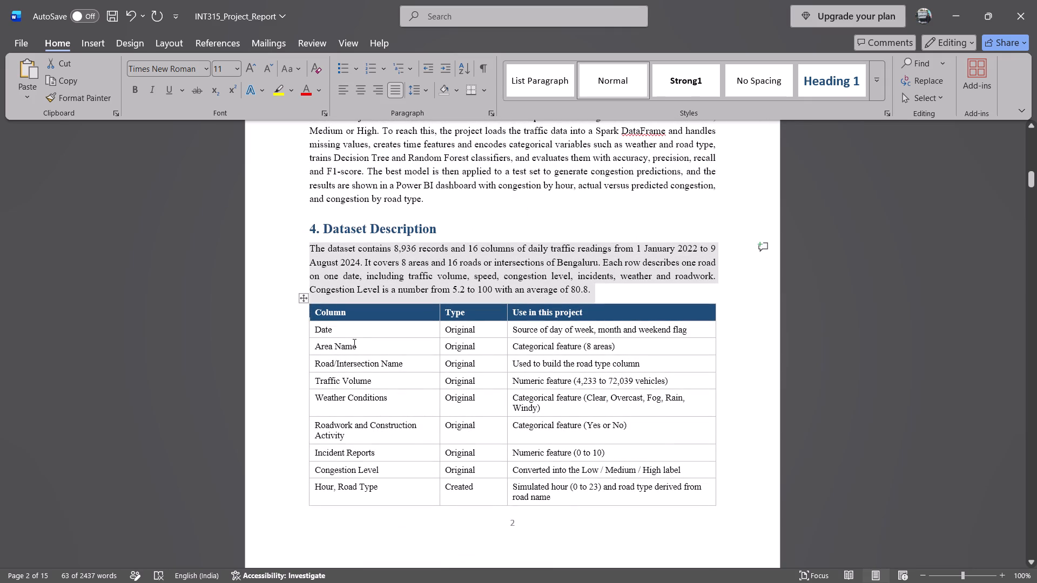
scroll(289, 410, "down", 2)
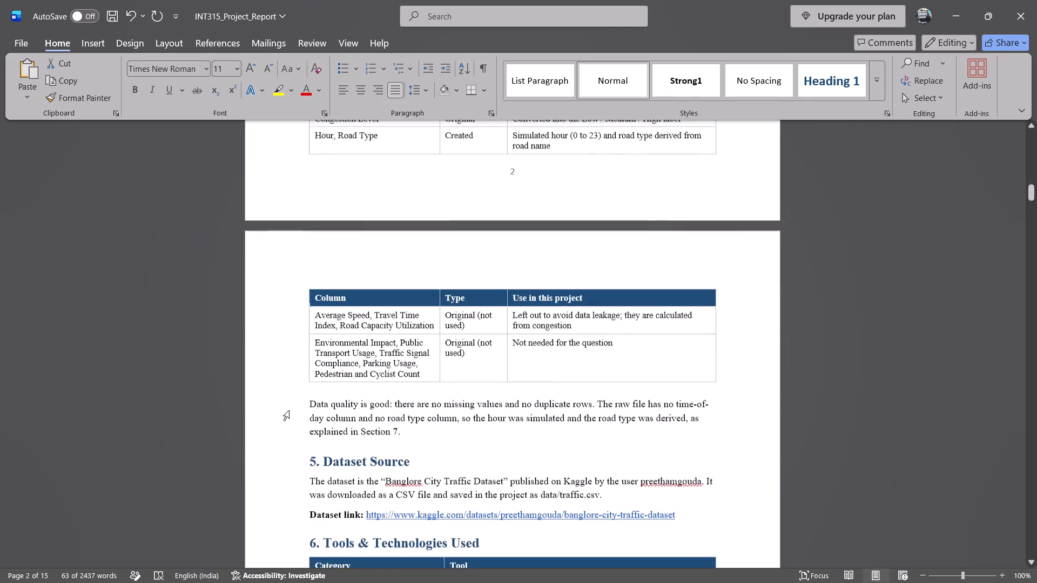
scroll(289, 410, "down", 1)
left_click_drag(404, 420, 299, 391)
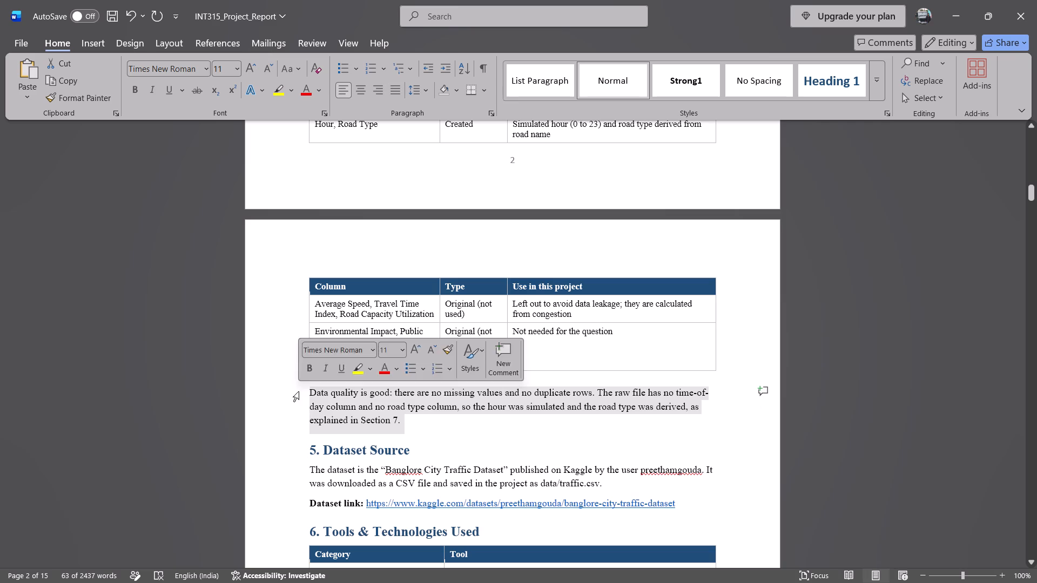
key("ctrl+j")
scroll(299, 391, "down", 2)
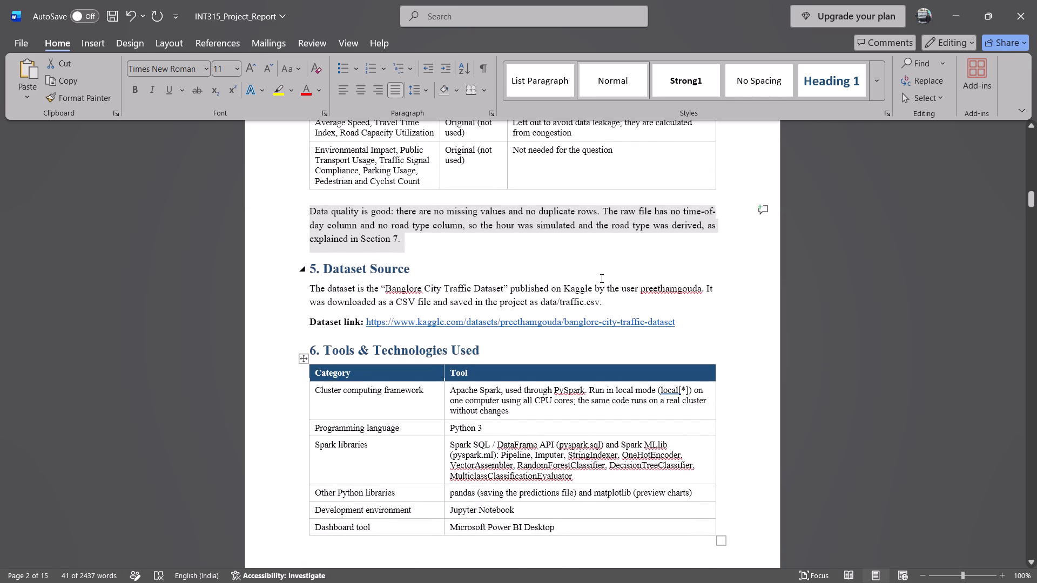
left_click_drag(610, 302, 315, 290)
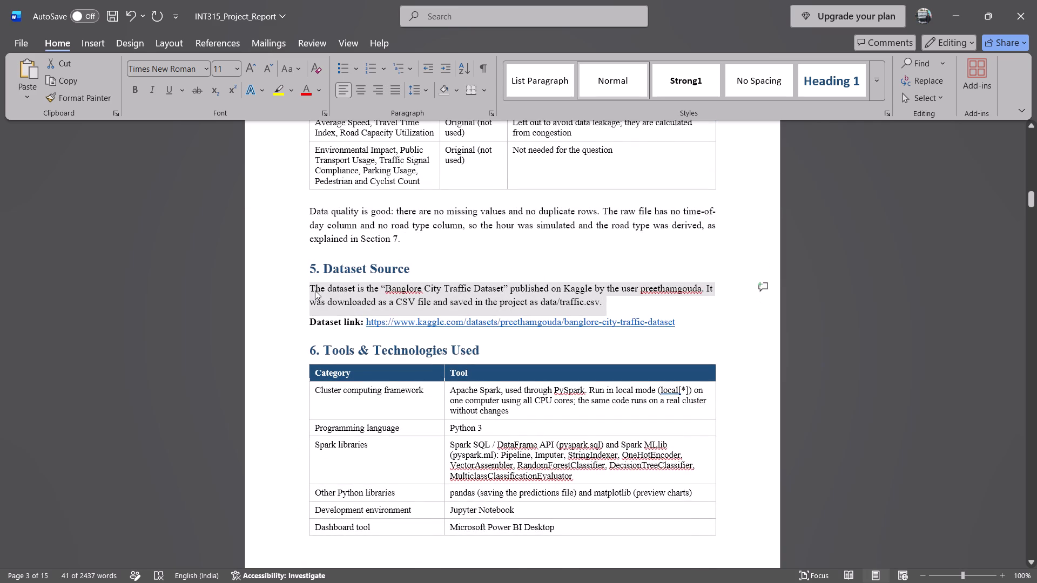
key("ctrl+j")
Justify the introductory paragraph of "7. Implementation / Methodology" and the paragraphs of subsections 7.1 and 7.2.
scroll(315, 290, "down", 3)
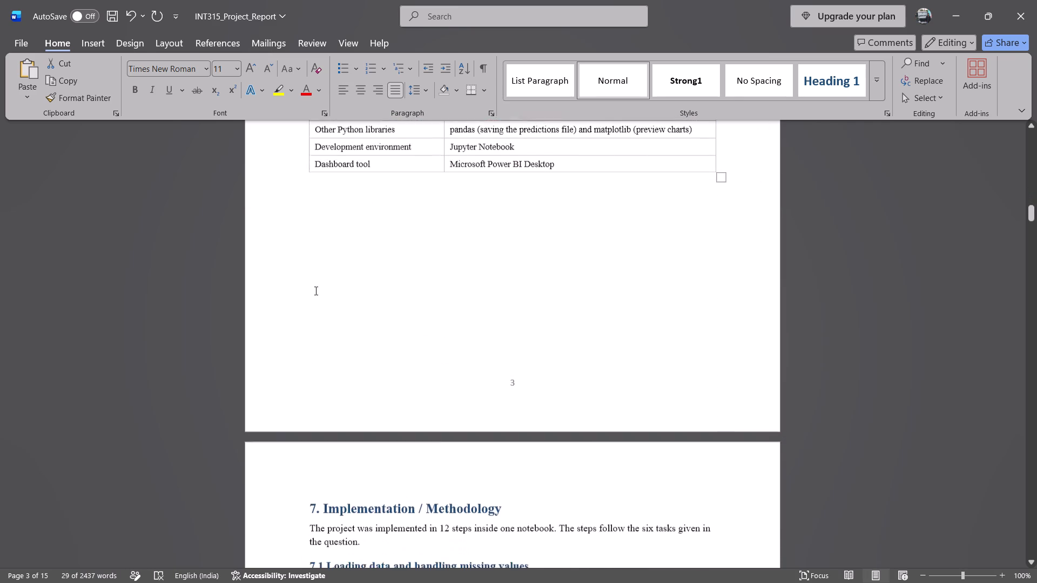
scroll(315, 290, "down", 2)
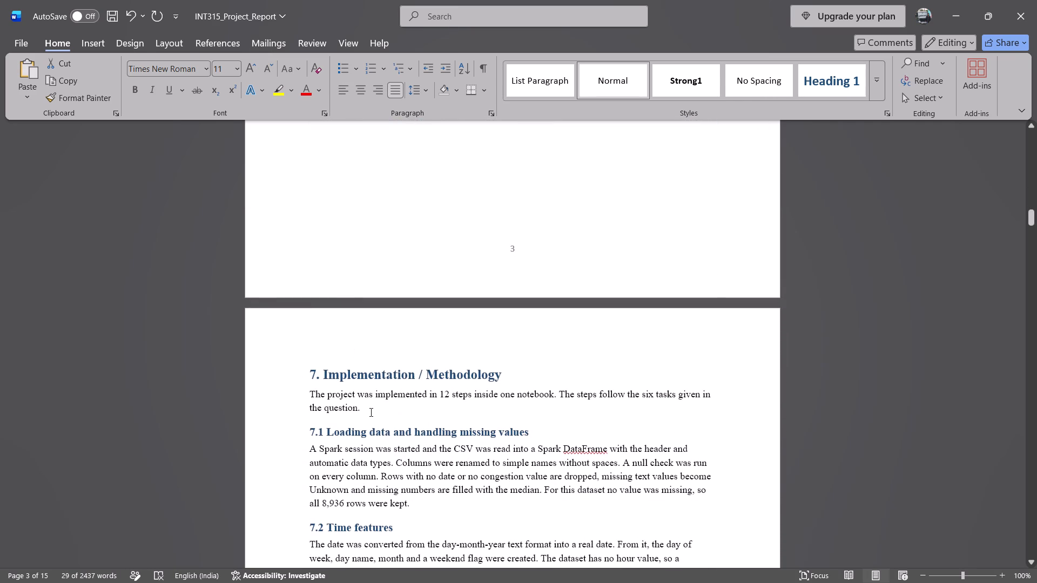
left_click_drag(370, 412, 303, 397)
key("ctrl+j")
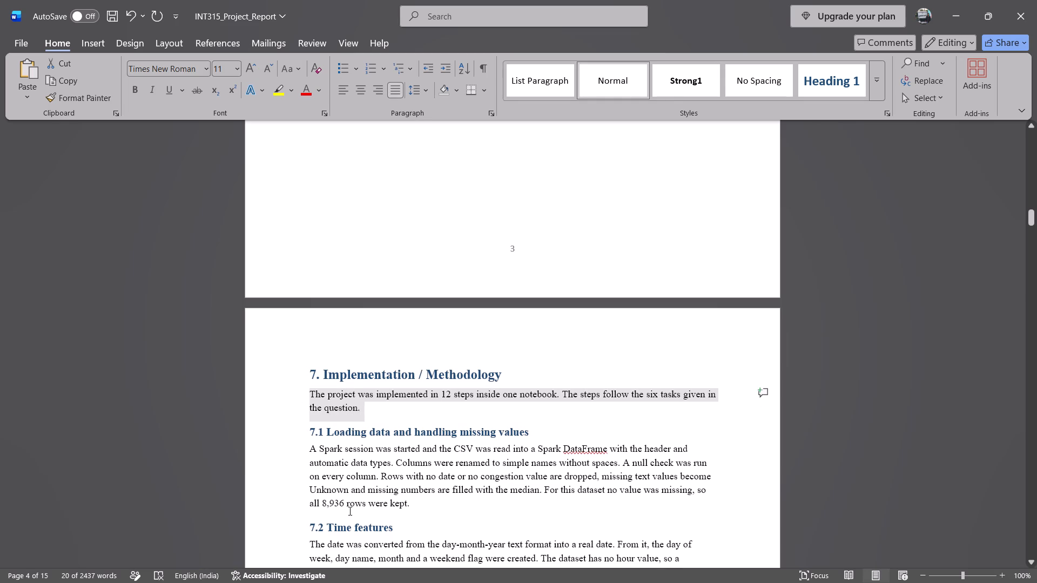
left_click(416, 492)
left_click_drag(416, 500, 328, 471)
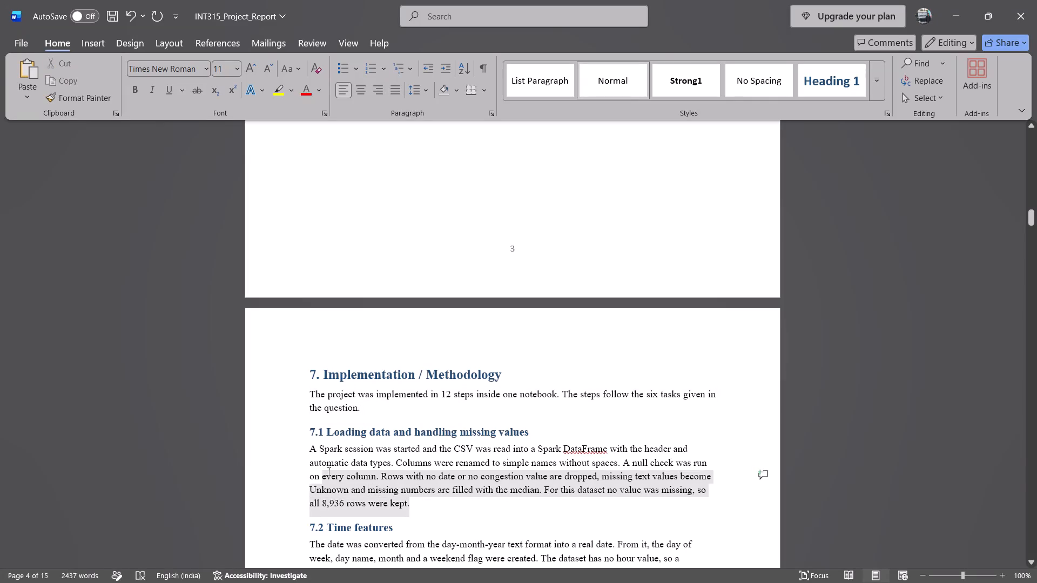
left_click_drag(328, 471, 307, 451)
key("ctrl+j")
scroll(307, 451, "down", 1)
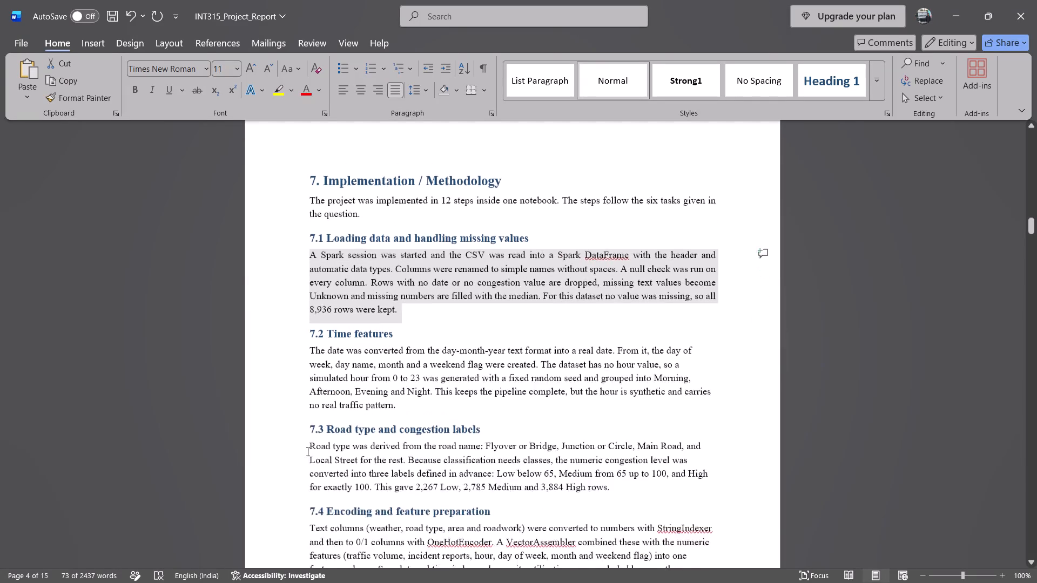
scroll(307, 451, "down", 1)
left_click_drag(399, 372, 314, 320)
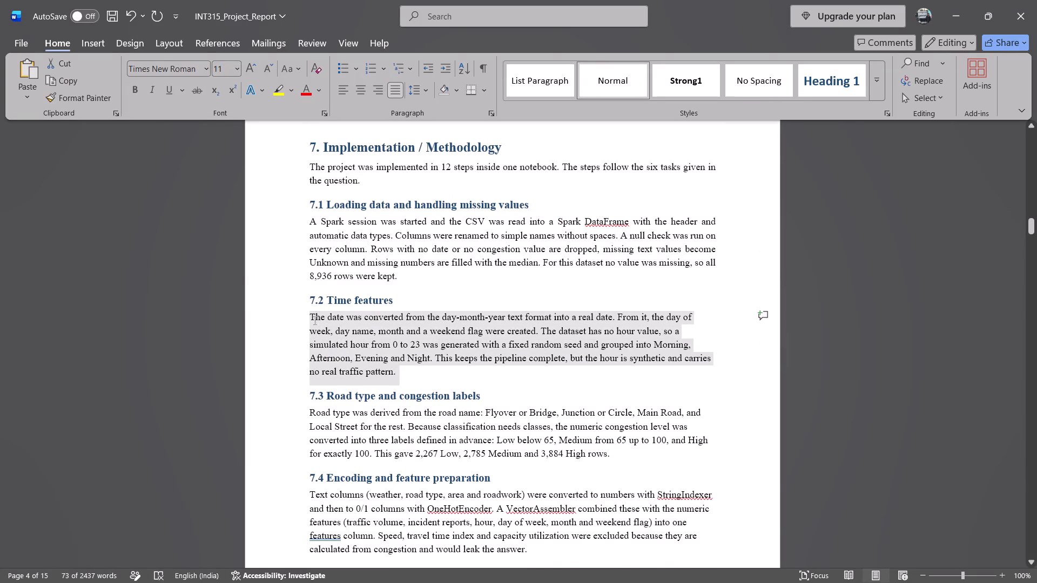
left_click_drag(314, 320, 314, 319)
key("ctrl+j")
Justify the body paragraphs of subsections 7.3 through 7.6, from road type and congestion labels to evaluation, predictions and dashboard.
scroll(314, 319, "down", 1)
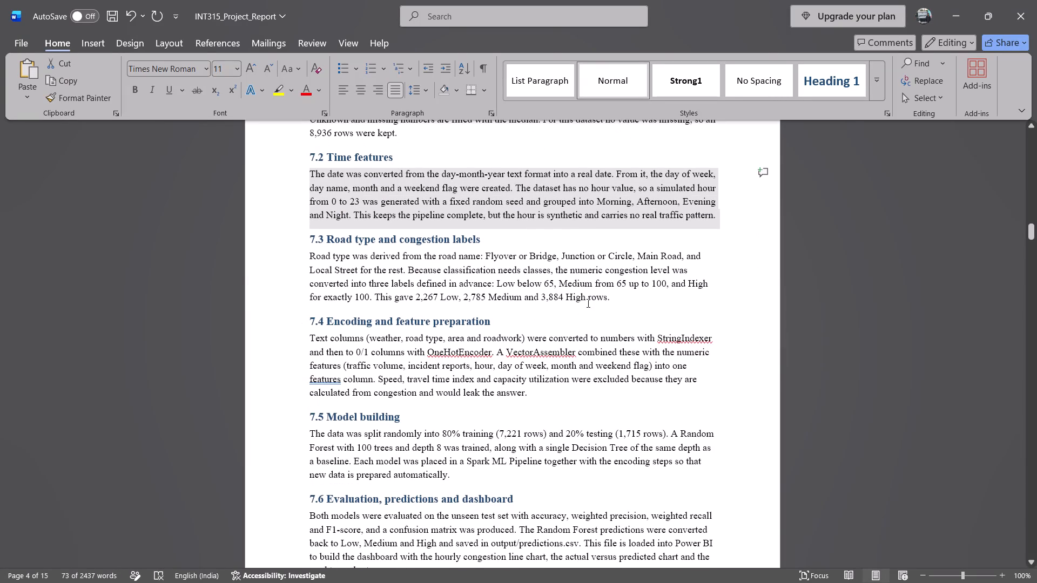
left_click_drag(618, 303, 305, 259)
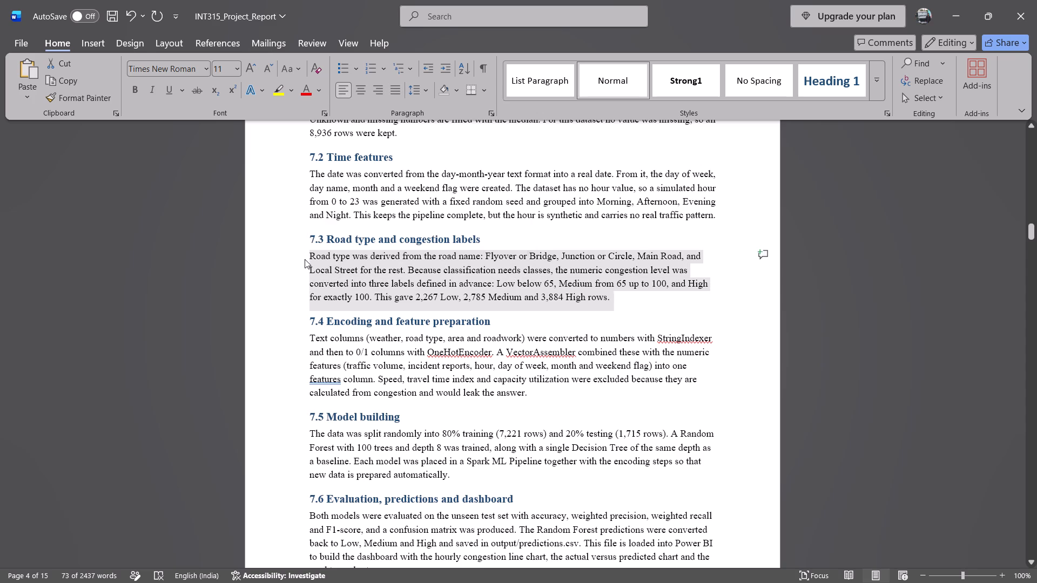
key("ctrl+j")
left_click_drag(541, 394, 541, 395)
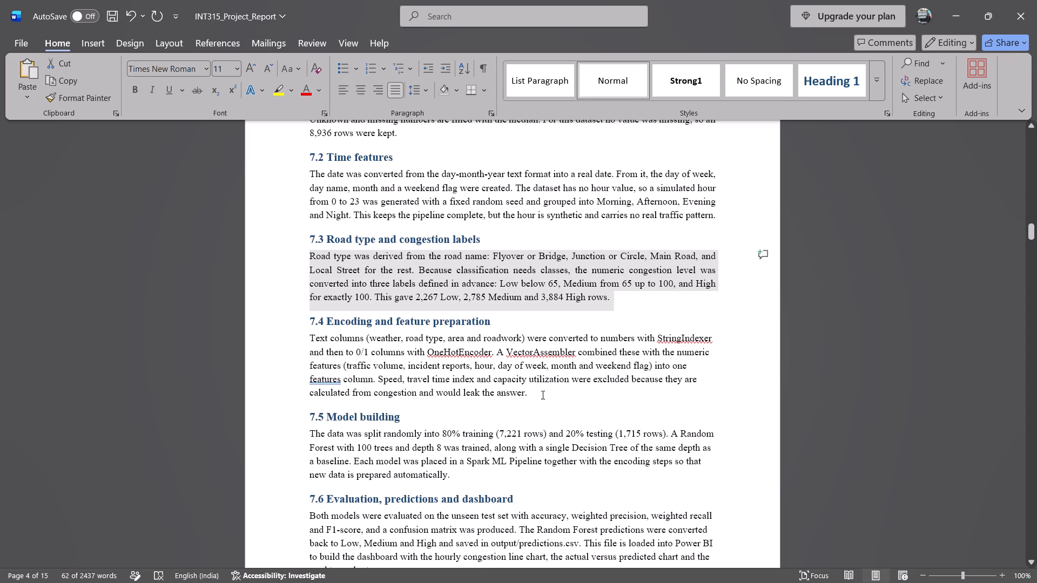
left_click_drag(541, 395, 300, 337)
key("ctrl+j")
scroll(300, 337, "down", 1)
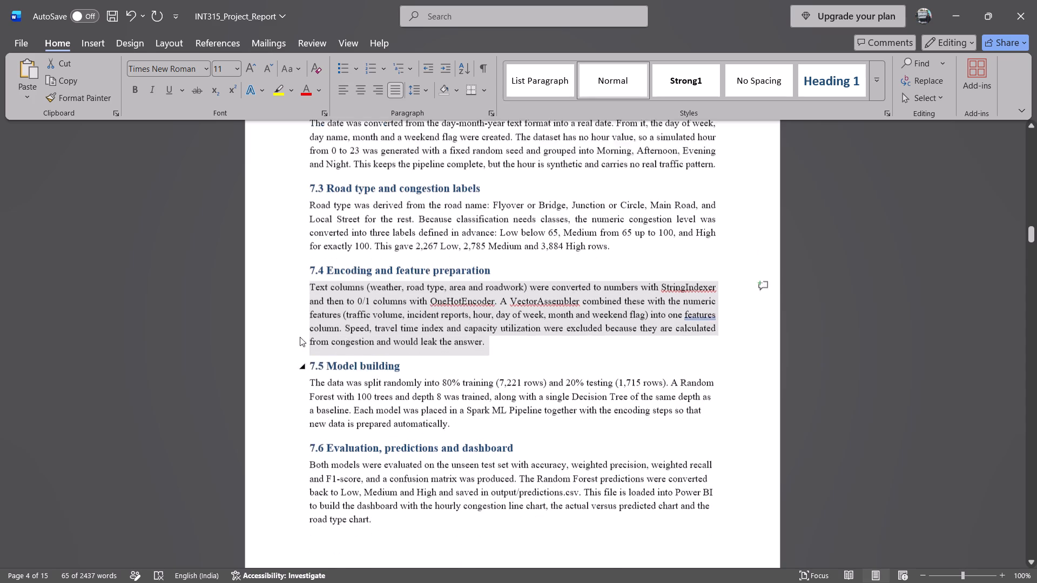
scroll(300, 337, "down", 1)
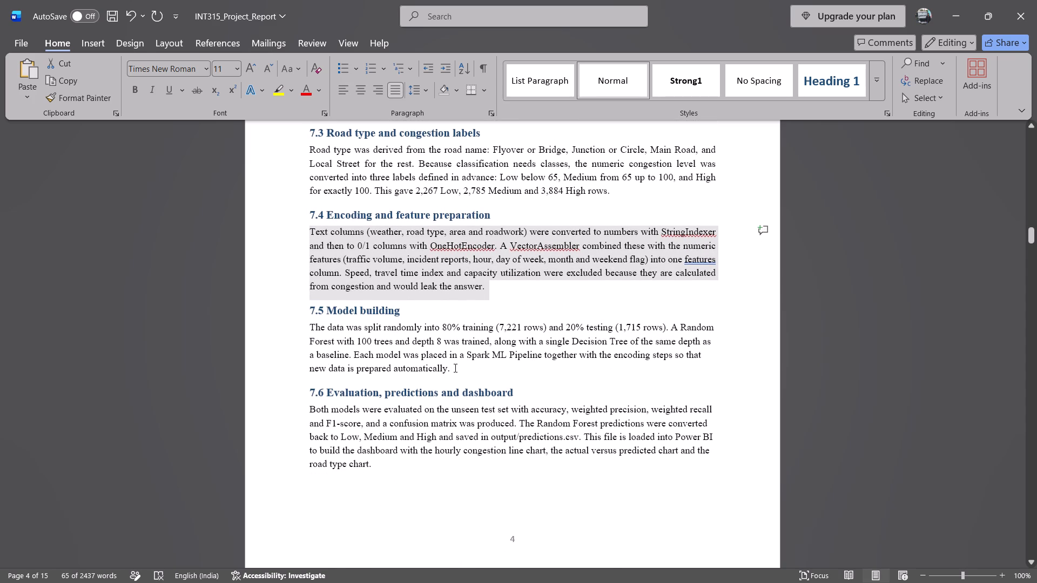
left_click_drag(460, 369, 318, 326)
key("ctrl+j")
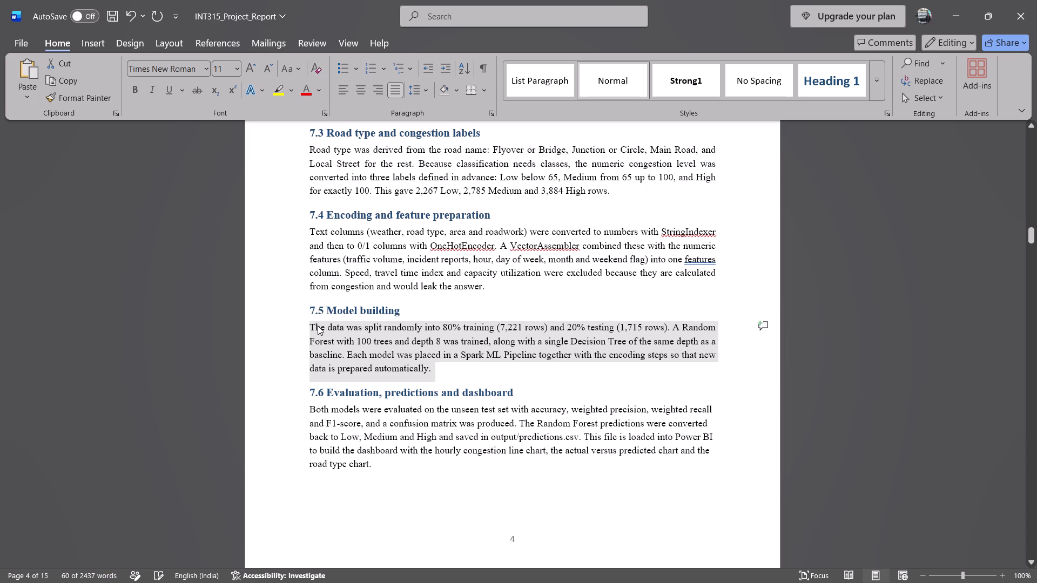
left_click_drag(375, 458, 316, 415)
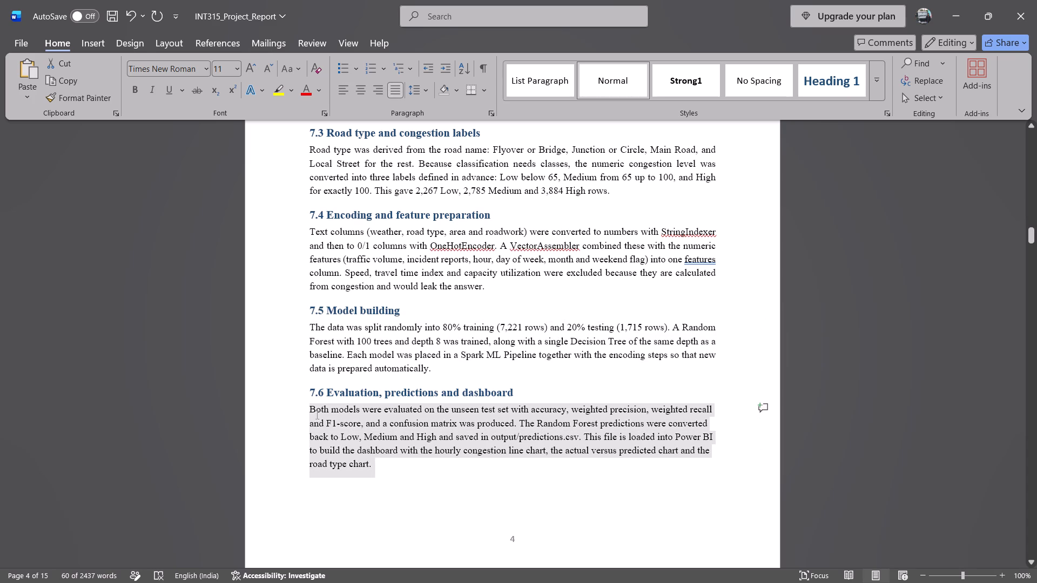
left_click_drag(316, 415, 312, 411)
key("ctrl+j")
Justify the introductory paragraph of "8. Complete Code".
scroll(312, 411, "down", 1)
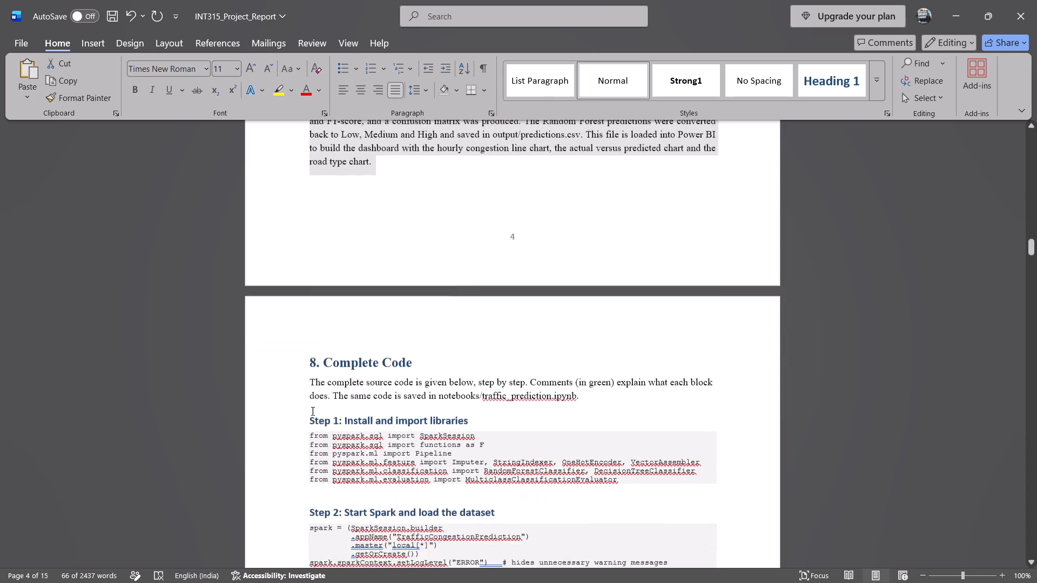
scroll(312, 411, "down", 1)
left_click_drag(596, 383, 288, 374)
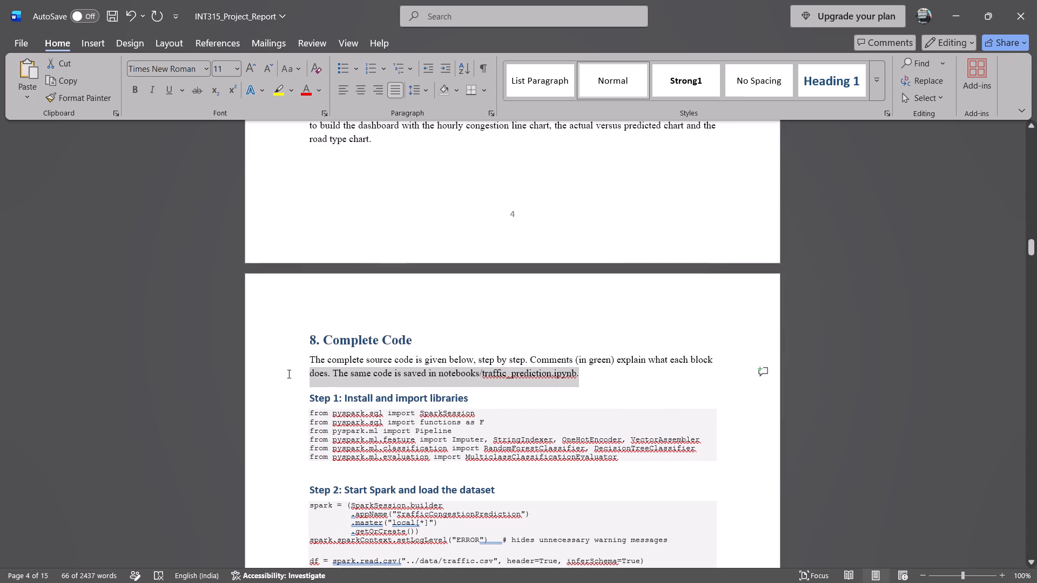
left_click_drag(288, 374, 286, 358)
key("ctrl+j")
Look over the code blocks of "8. Complete Code" from Step 1 through Step 12 and the page after them.
scroll(286, 358, "down", 2)
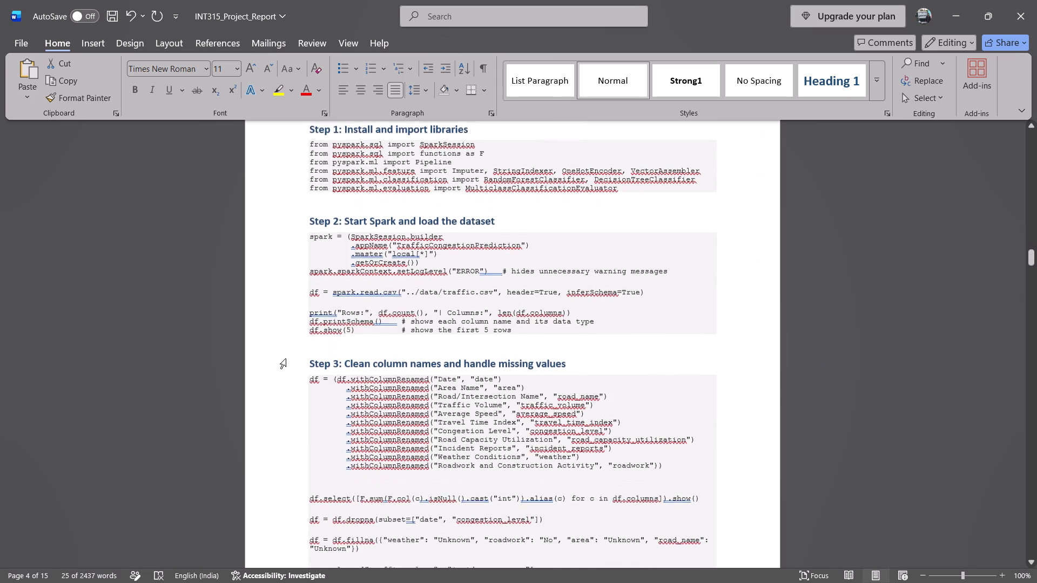
scroll(286, 358, "up", 1)
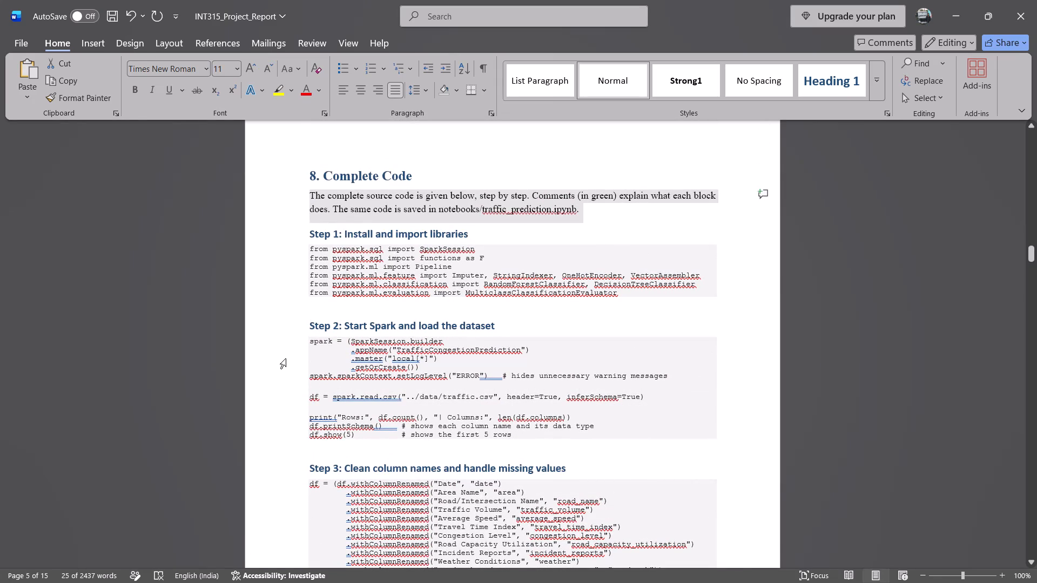
scroll(286, 358, "down", 1)
scroll(514, 343, "down", 1)
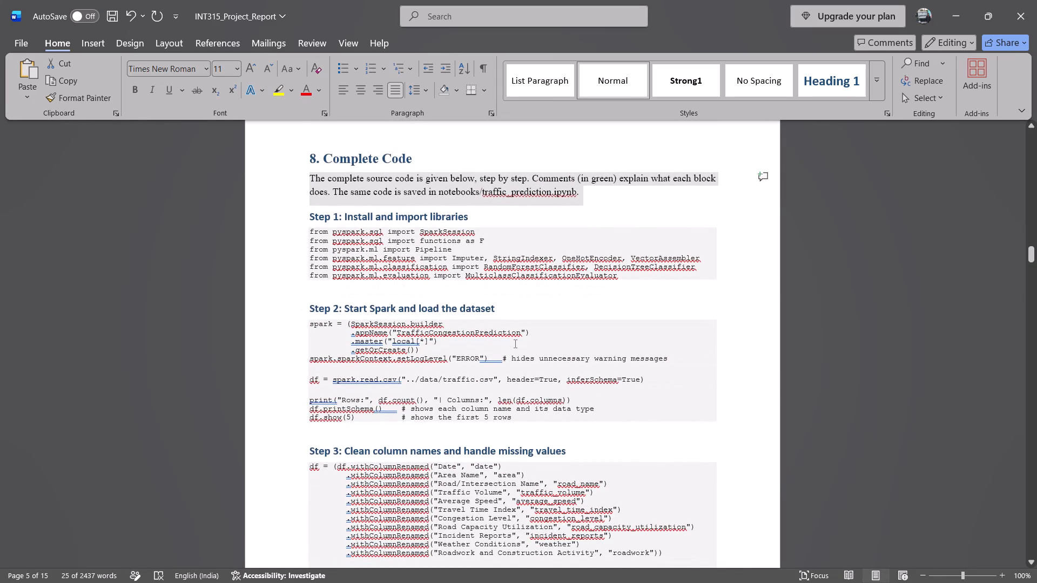
scroll(514, 343, "down", 5)
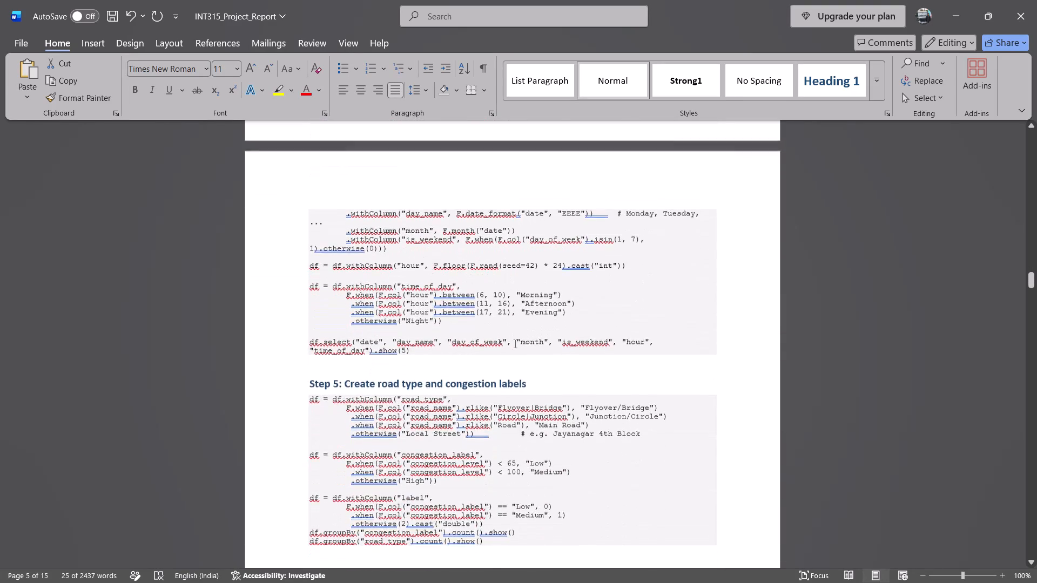
scroll(514, 343, "down", 5)
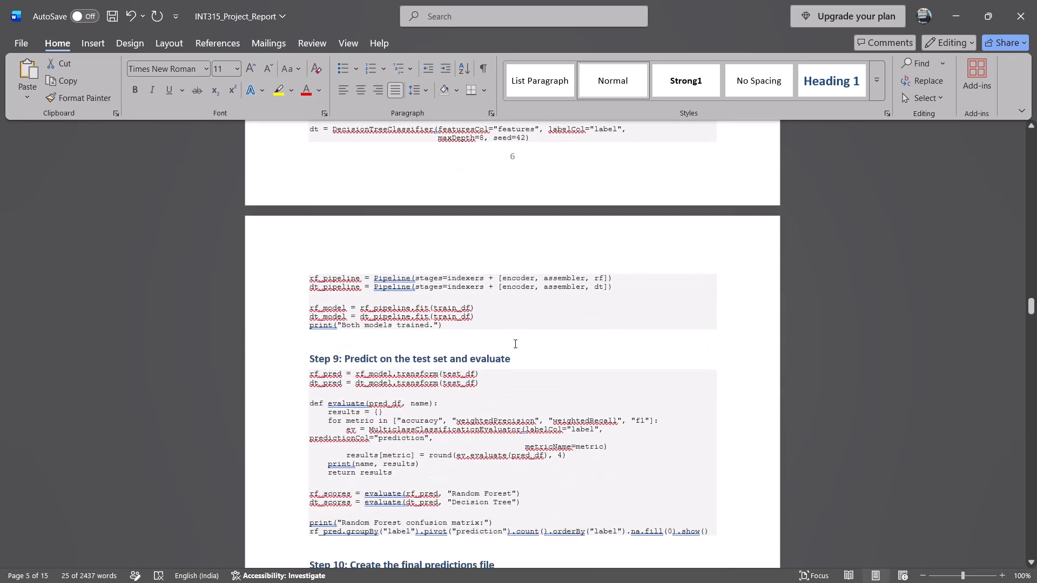
scroll(514, 343, "down", 5)
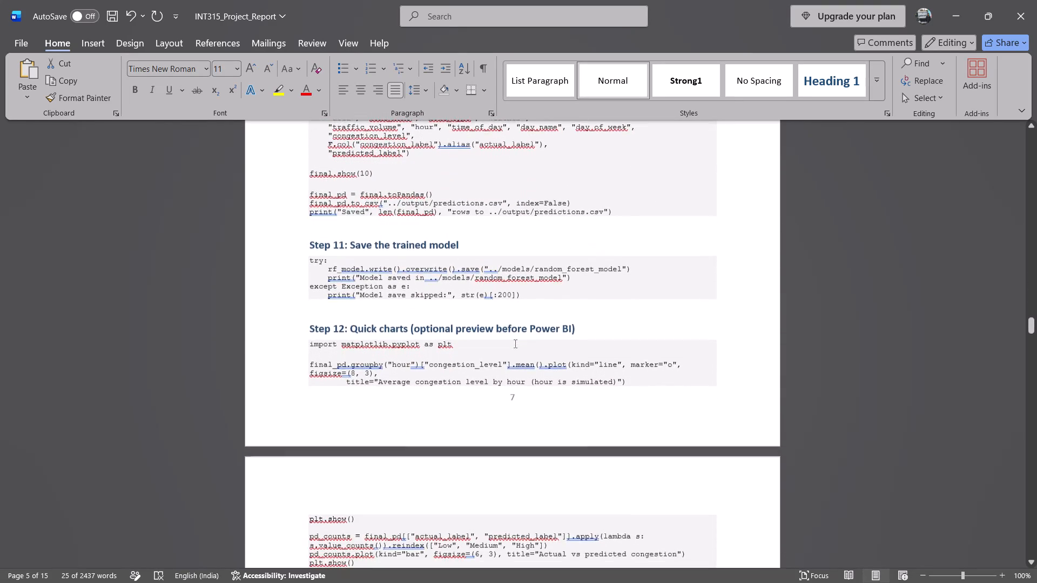
scroll(514, 343, "down", 5)
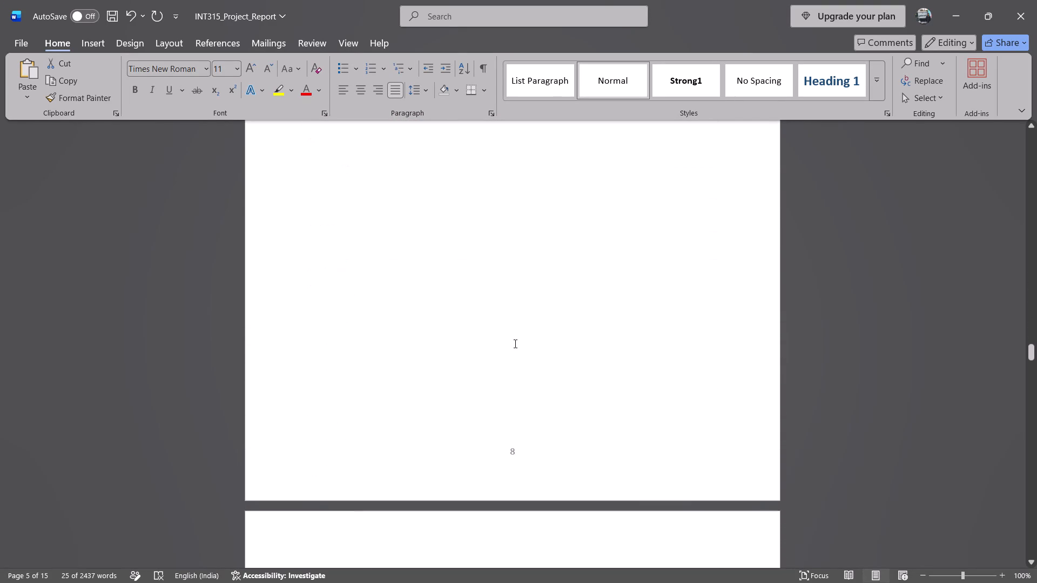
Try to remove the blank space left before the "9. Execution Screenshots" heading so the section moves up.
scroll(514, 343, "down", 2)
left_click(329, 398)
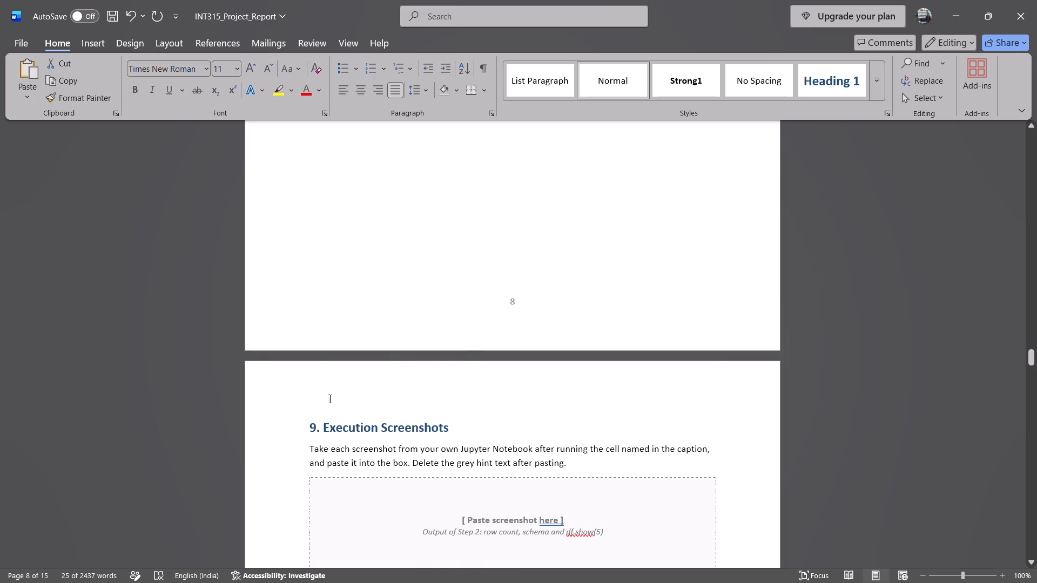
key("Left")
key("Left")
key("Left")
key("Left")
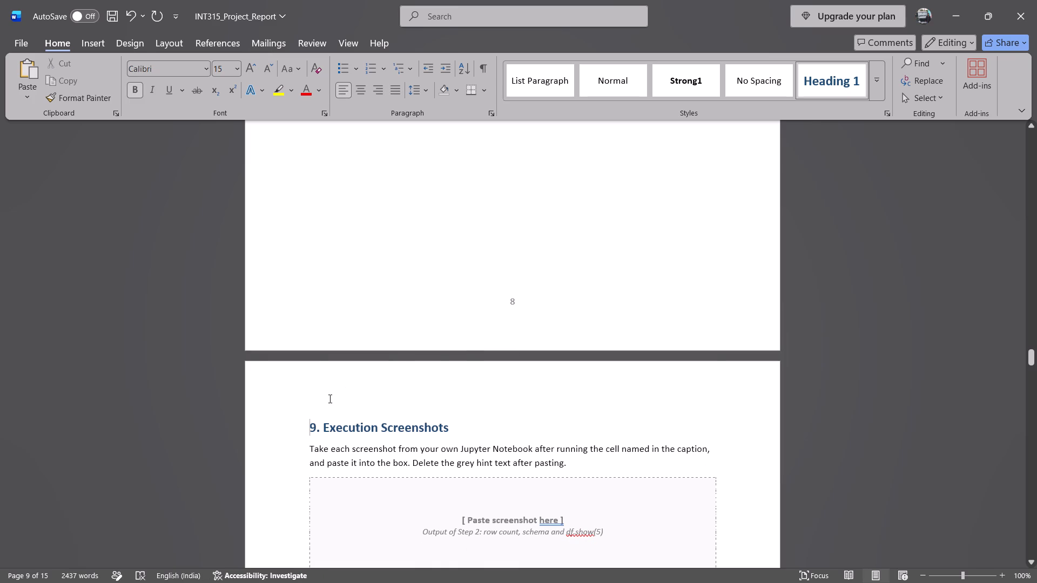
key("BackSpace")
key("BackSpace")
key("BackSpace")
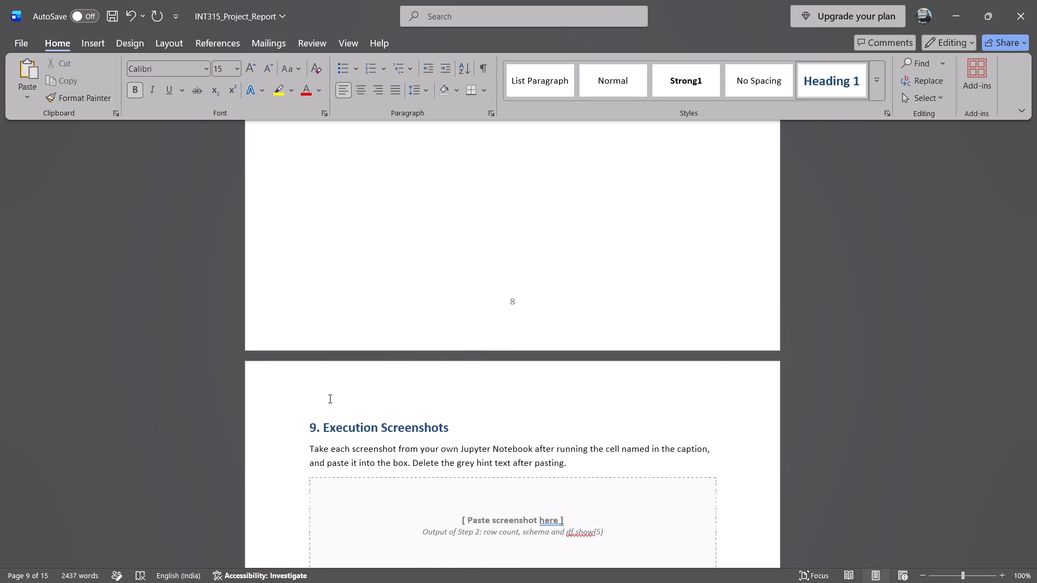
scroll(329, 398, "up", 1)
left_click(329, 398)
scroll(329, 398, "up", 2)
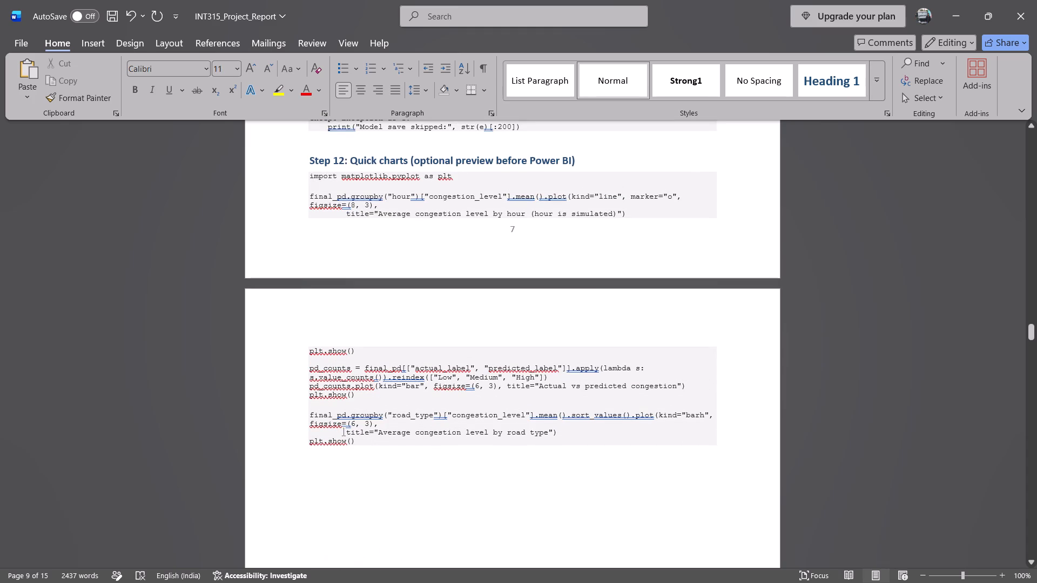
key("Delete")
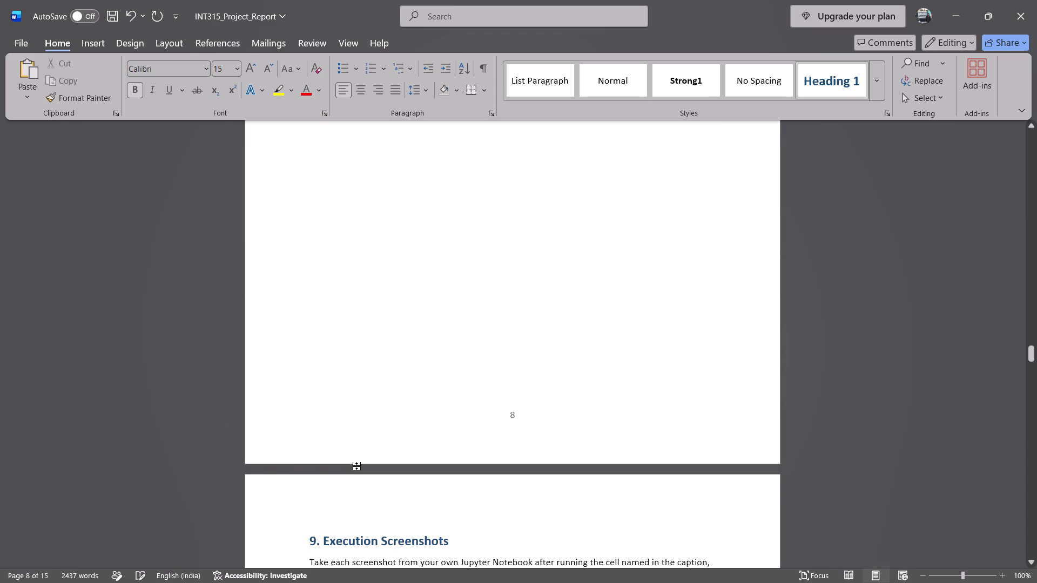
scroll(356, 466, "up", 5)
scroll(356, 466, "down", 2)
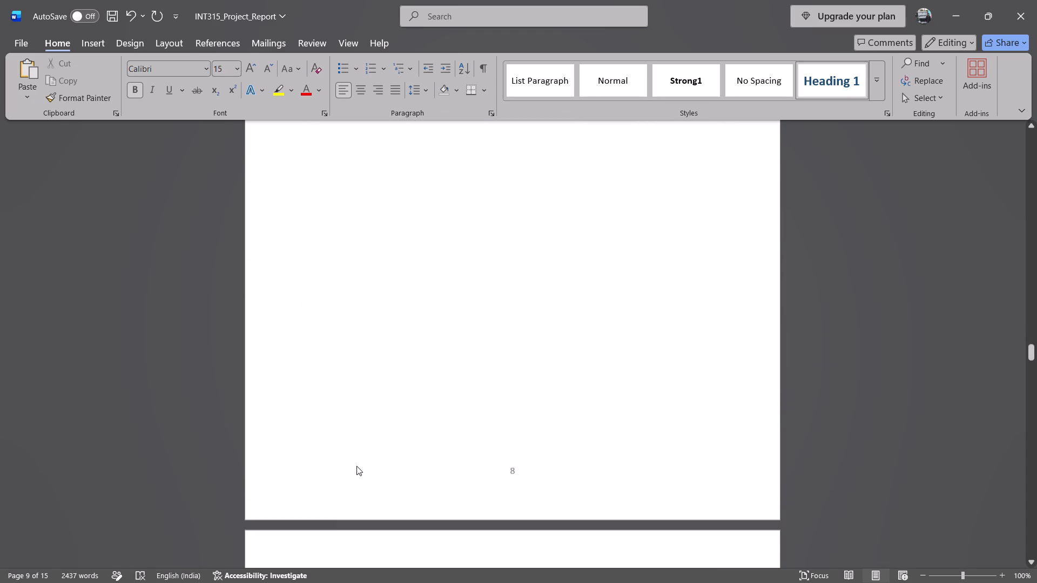
Set the font to Times New Roman for everything from the "9. Execution Screenshots" heading through the plagiarism report caption at the document's end.
scroll(356, 466, "down", 5)
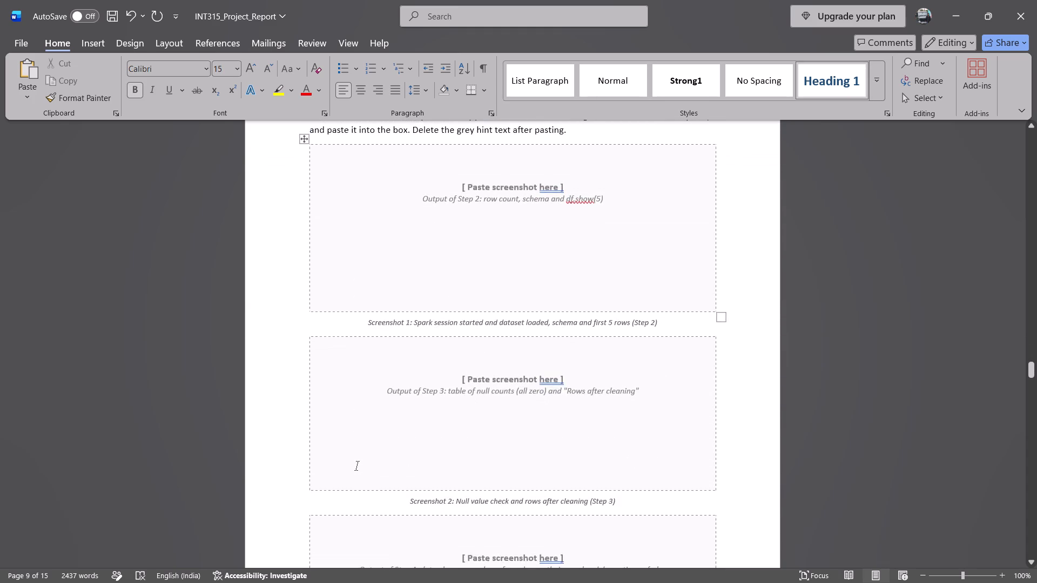
scroll(356, 466, "up", 1)
left_click_drag(309, 212, 383, 360)
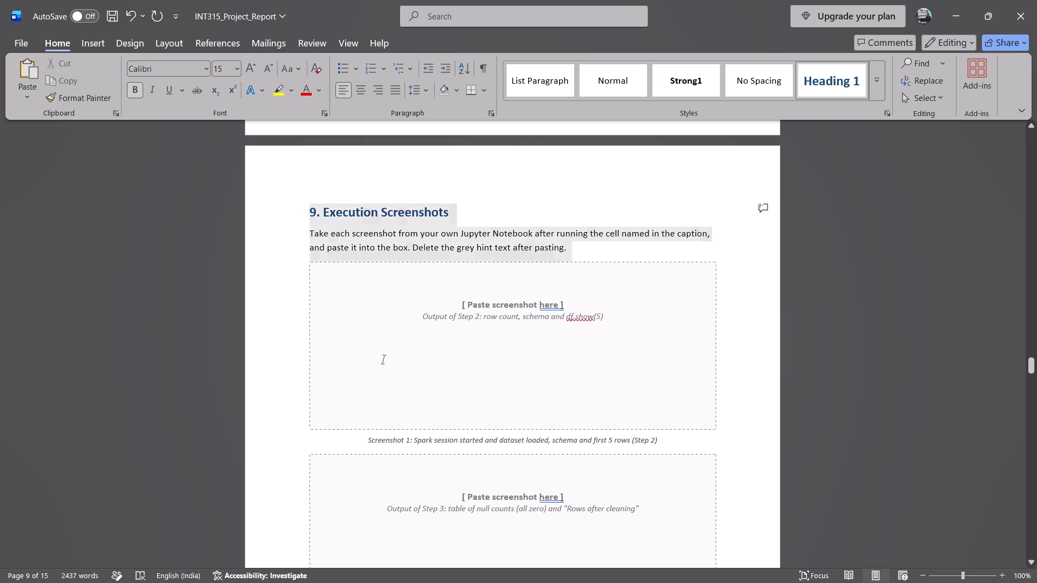
left_click_drag(383, 360, 452, 582)
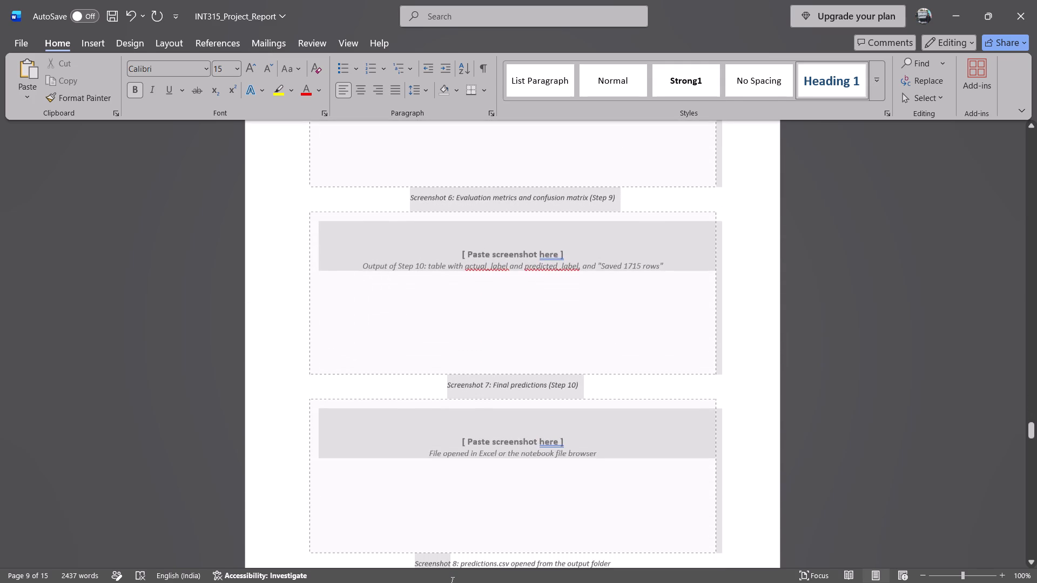
left_click_drag(452, 582, 455, 578)
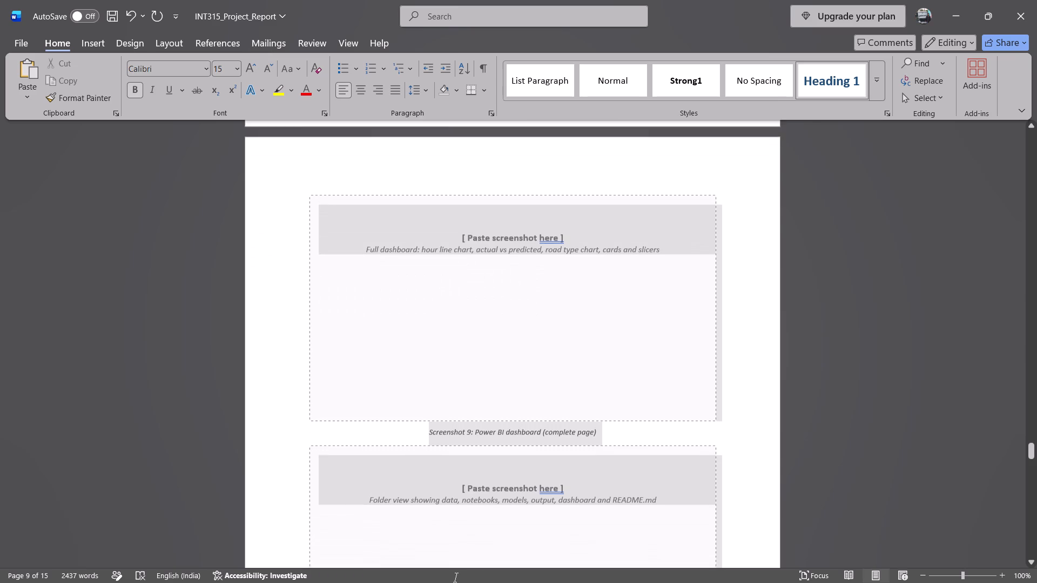
left_click_drag(455, 578, 455, 576)
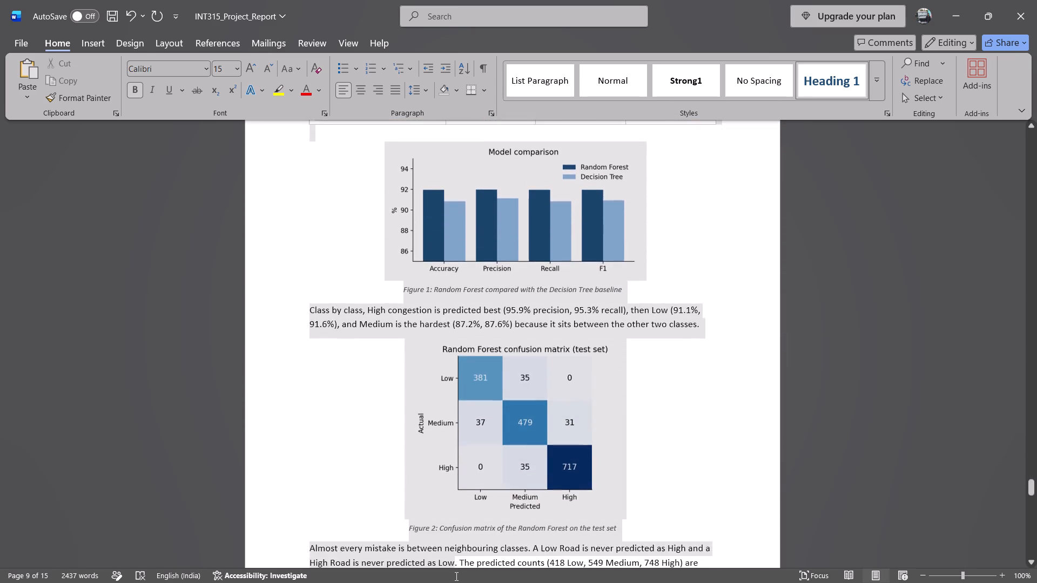
left_click_drag(455, 576, 455, 577)
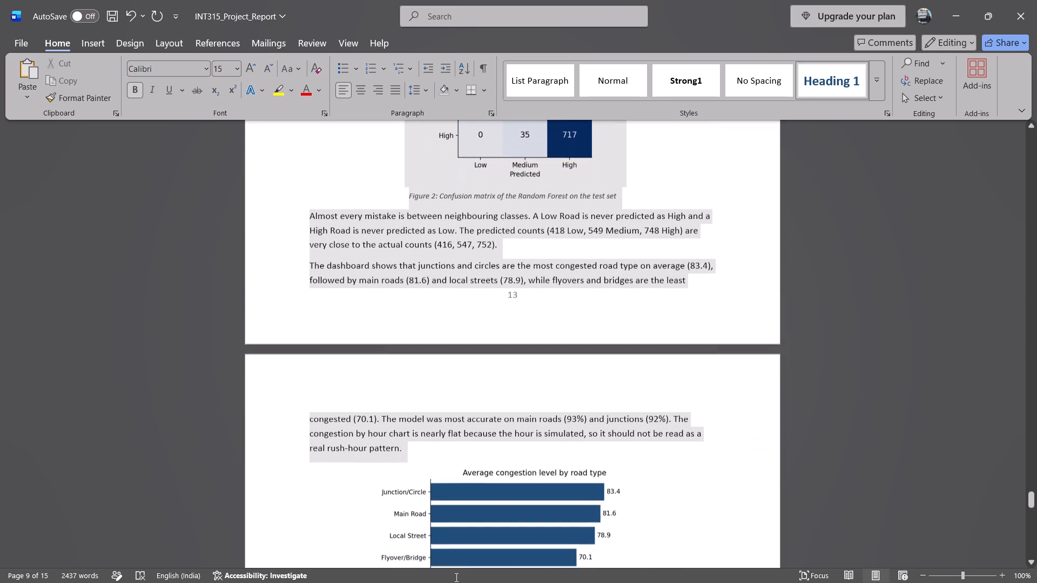
left_click_drag(455, 577, 459, 577)
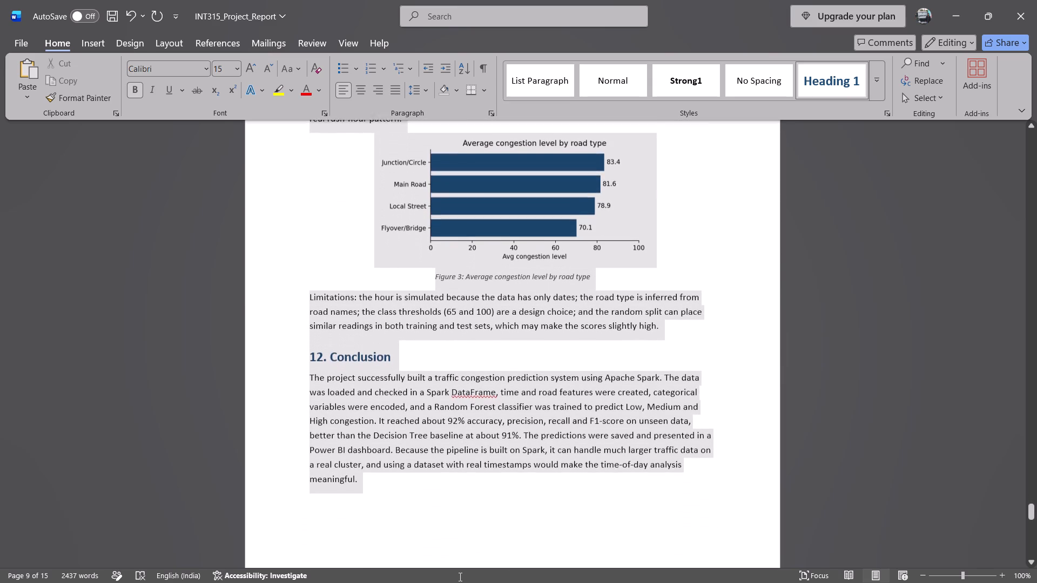
left_click_drag(459, 577, 459, 575)
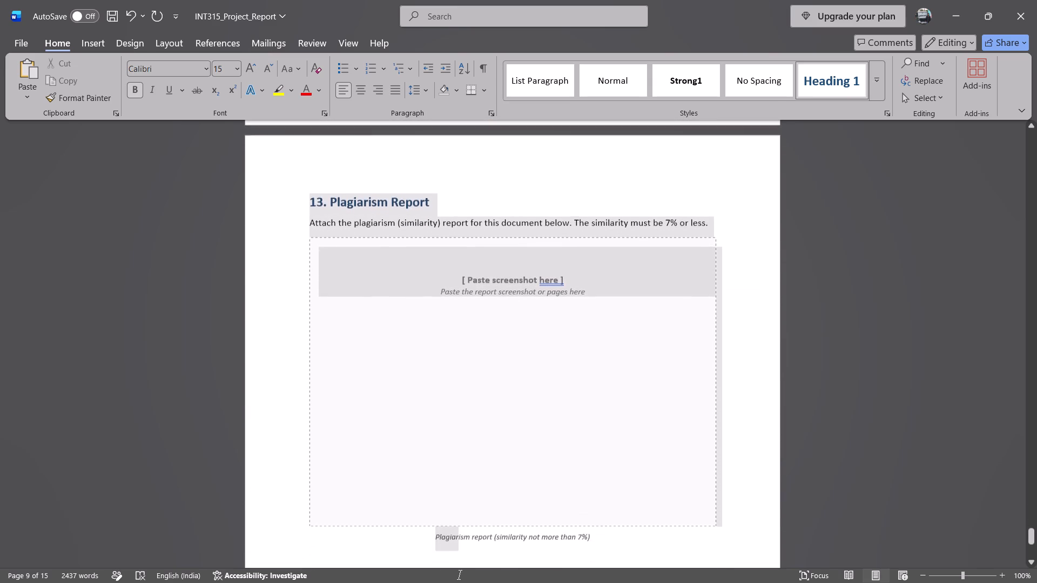
left_click_drag(459, 575, 611, 306)
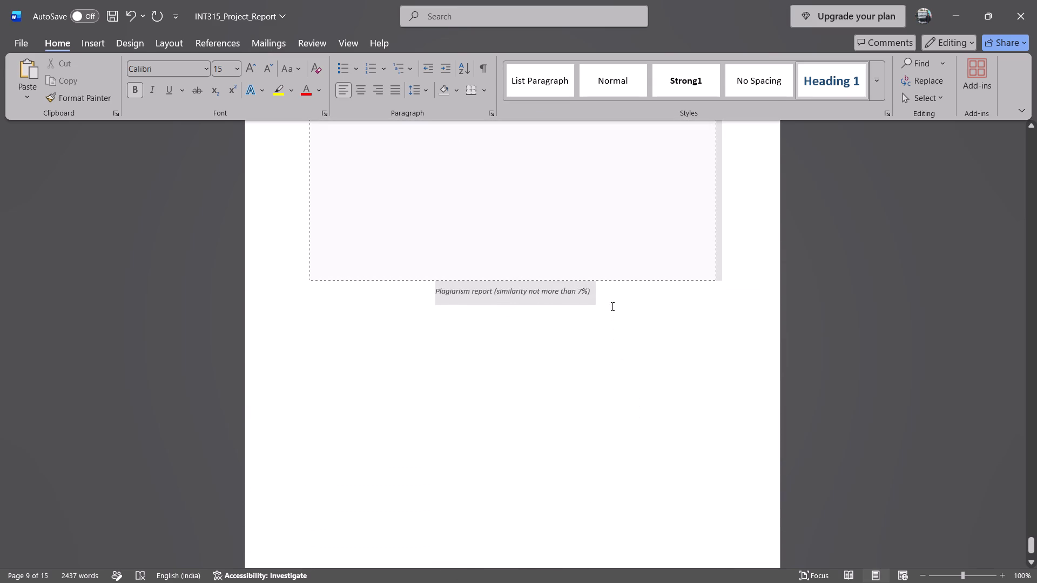
left_click_drag(611, 306, 612, 302)
left_click(663, 257)
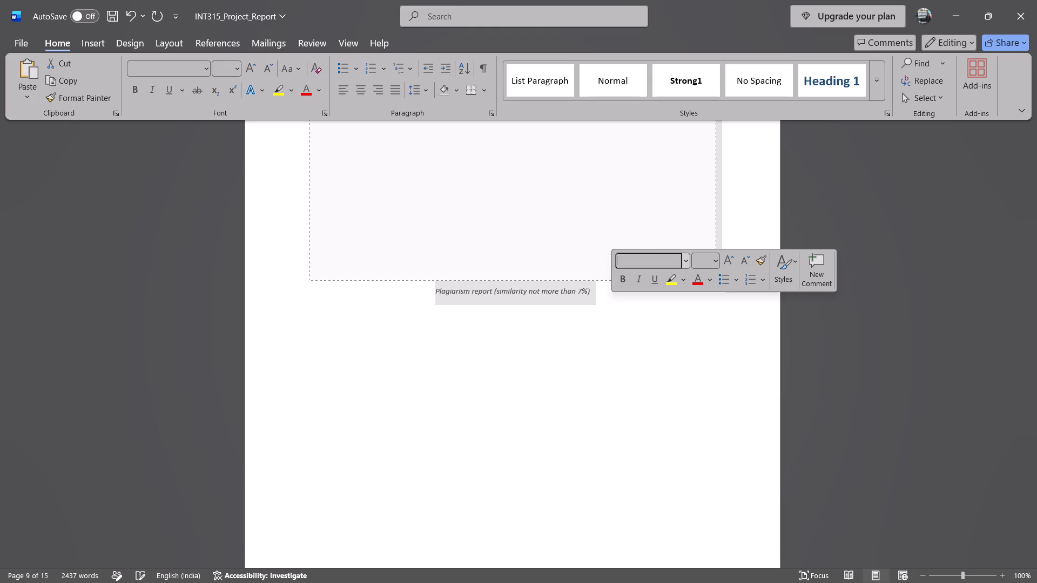
type("tim")
key("Return")
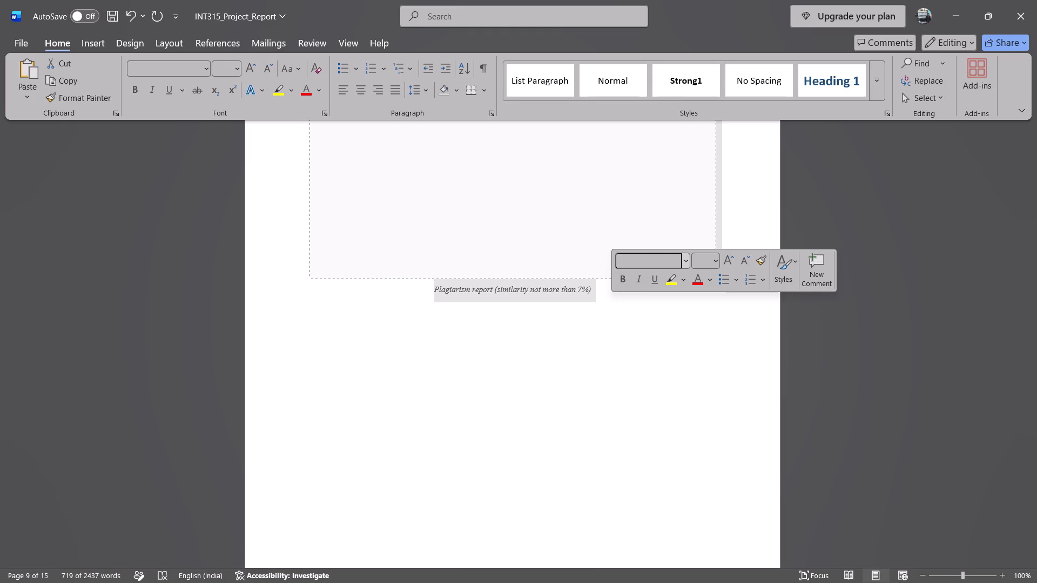
left_click(543, 381)
Justify the body paragraph of "12. Conclusion" and the Limitations paragraph below Figure 3.
scroll(543, 381, "up", 5)
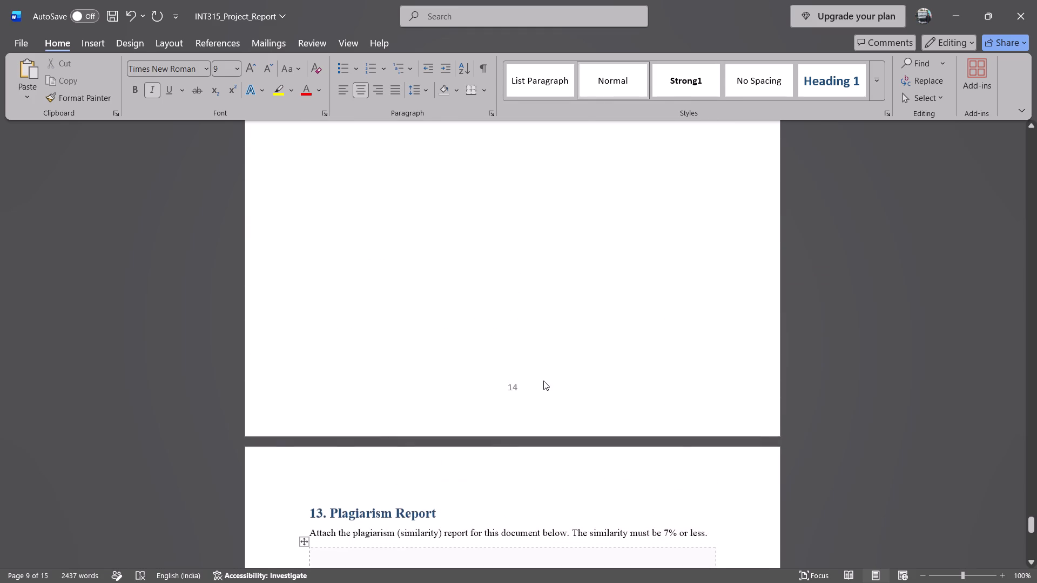
scroll(543, 381, "up", 4)
scroll(543, 381, "down", 1)
scroll(543, 381, "up", 1)
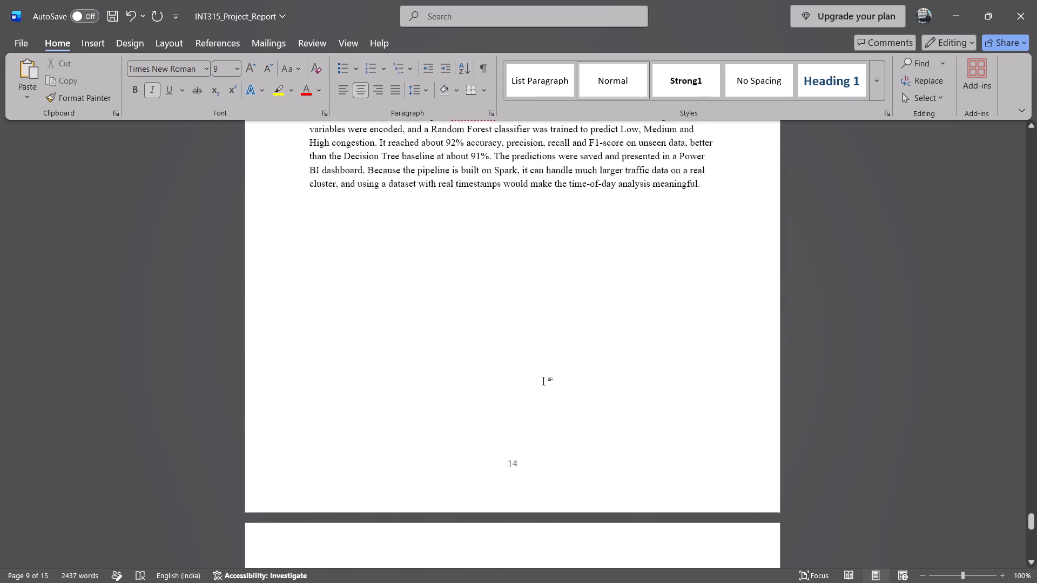
scroll(543, 381, "up", 1)
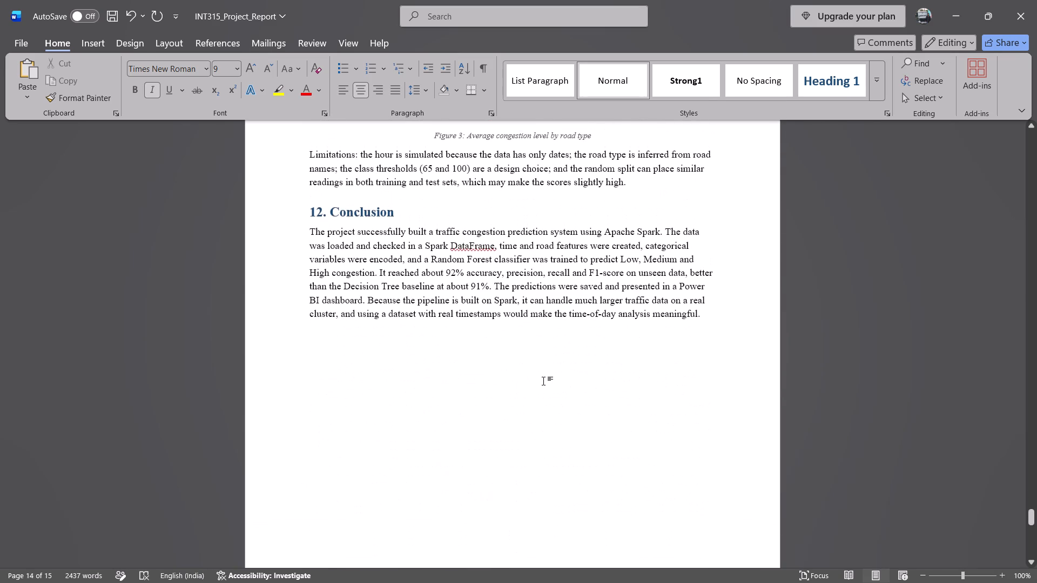
left_click_drag(706, 317, 403, 252)
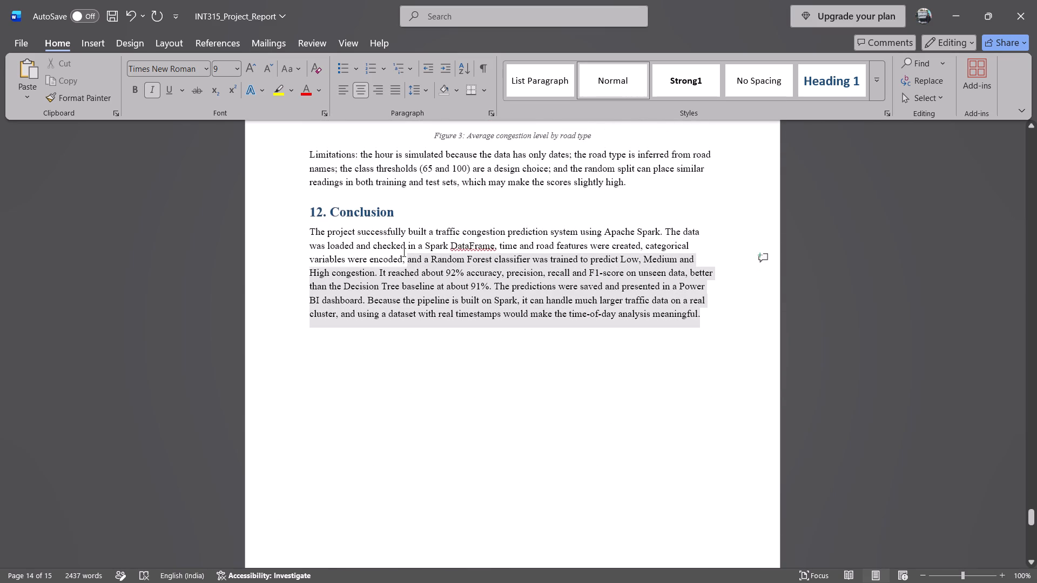
left_click_drag(403, 252, 315, 227)
key("ctrl+j")
scroll(315, 227, "up", 1)
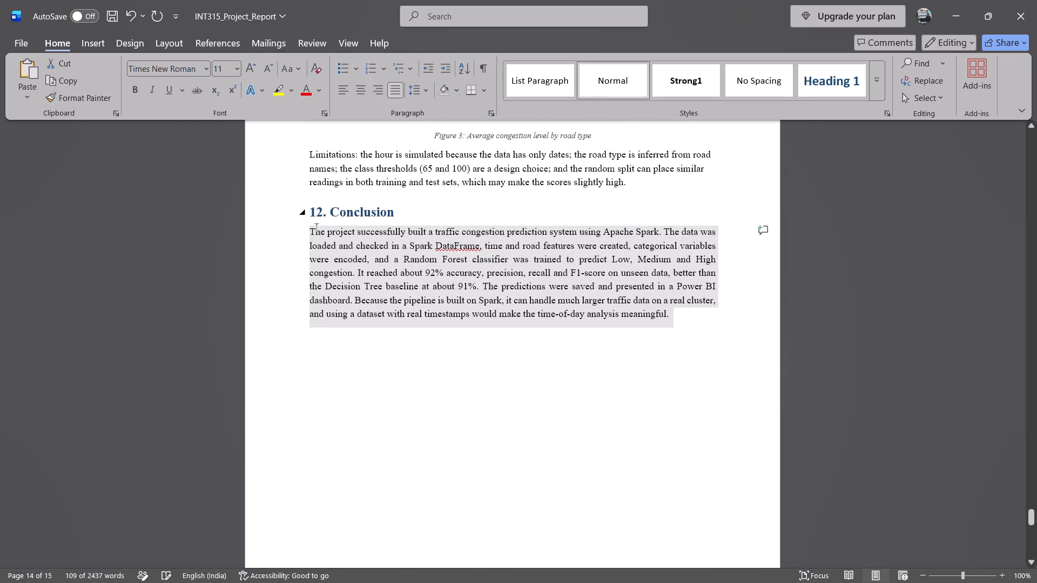
scroll(315, 227, "up", 1)
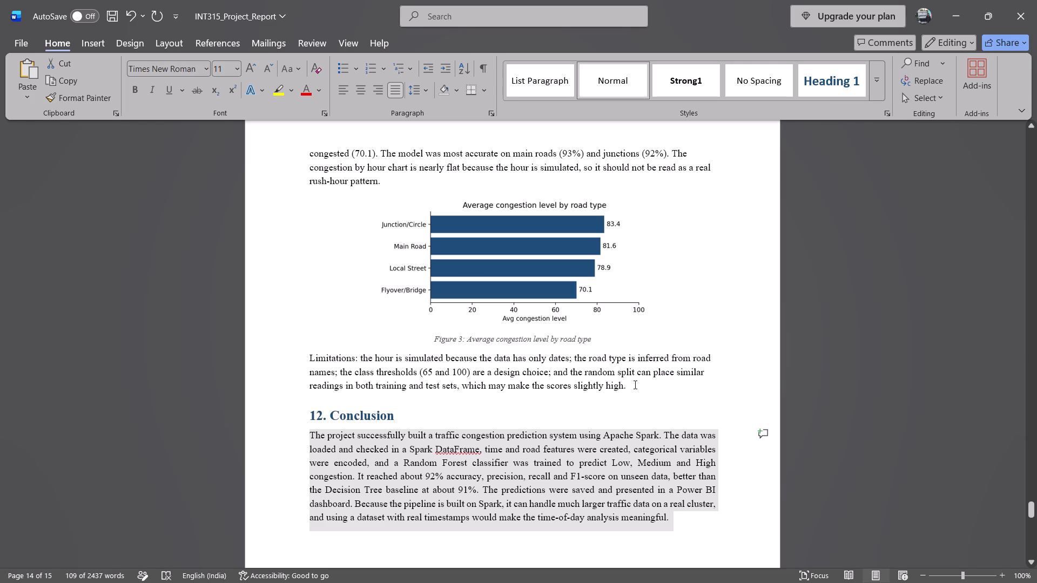
left_click_drag(634, 383, 304, 366)
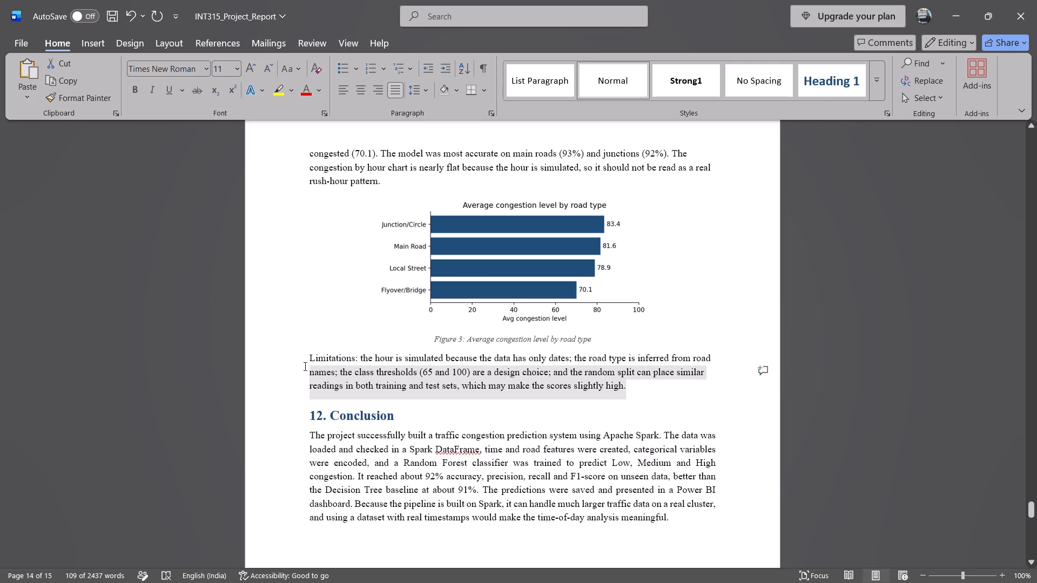
left_click_drag(304, 366, 305, 354)
key("ctrl+j")
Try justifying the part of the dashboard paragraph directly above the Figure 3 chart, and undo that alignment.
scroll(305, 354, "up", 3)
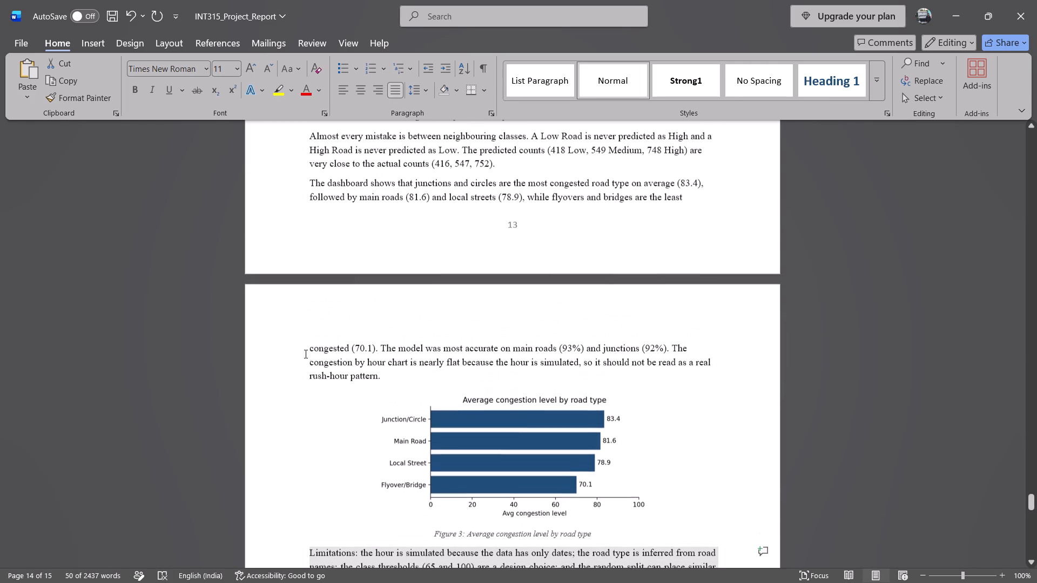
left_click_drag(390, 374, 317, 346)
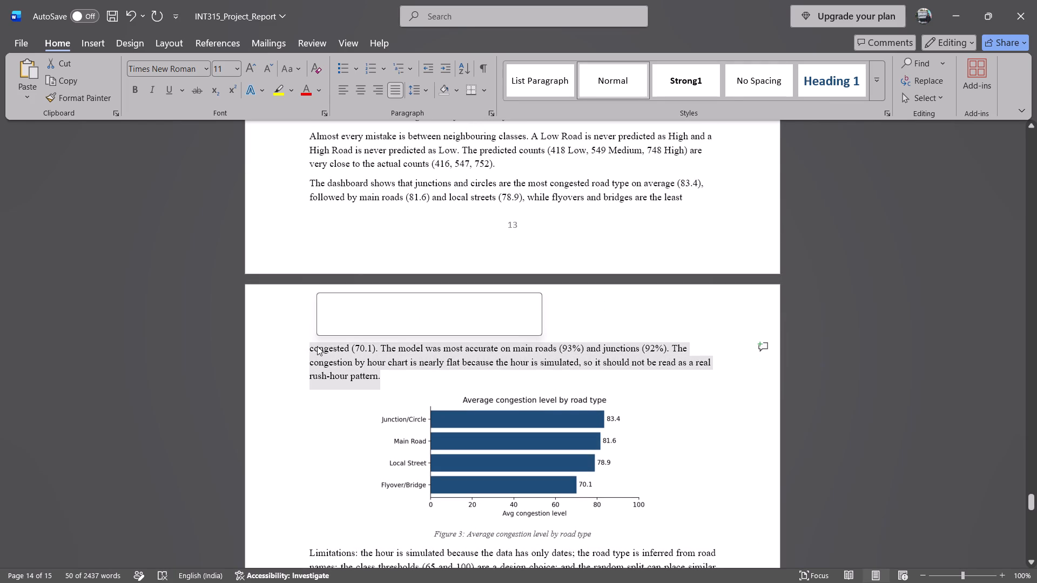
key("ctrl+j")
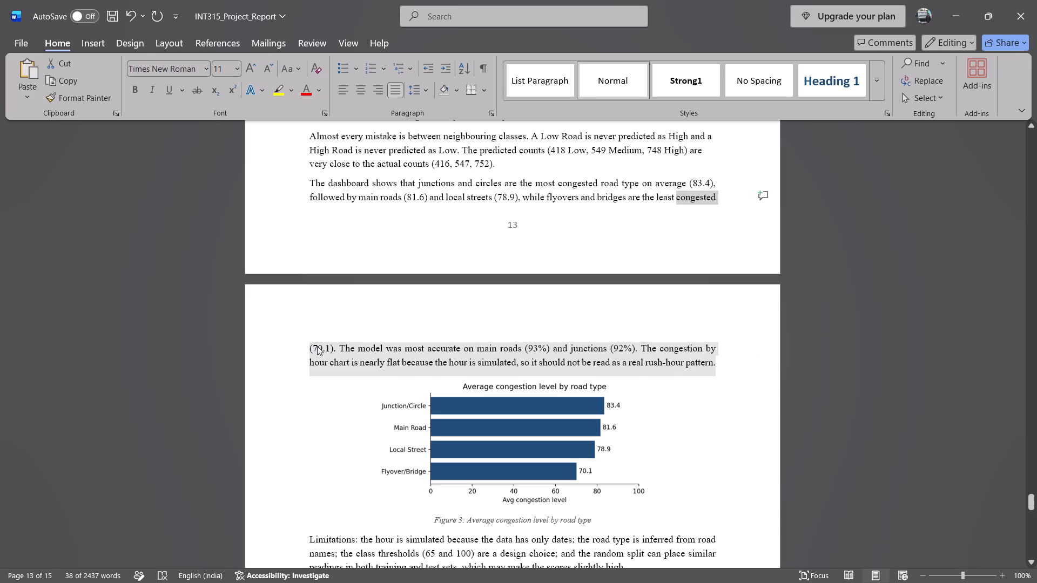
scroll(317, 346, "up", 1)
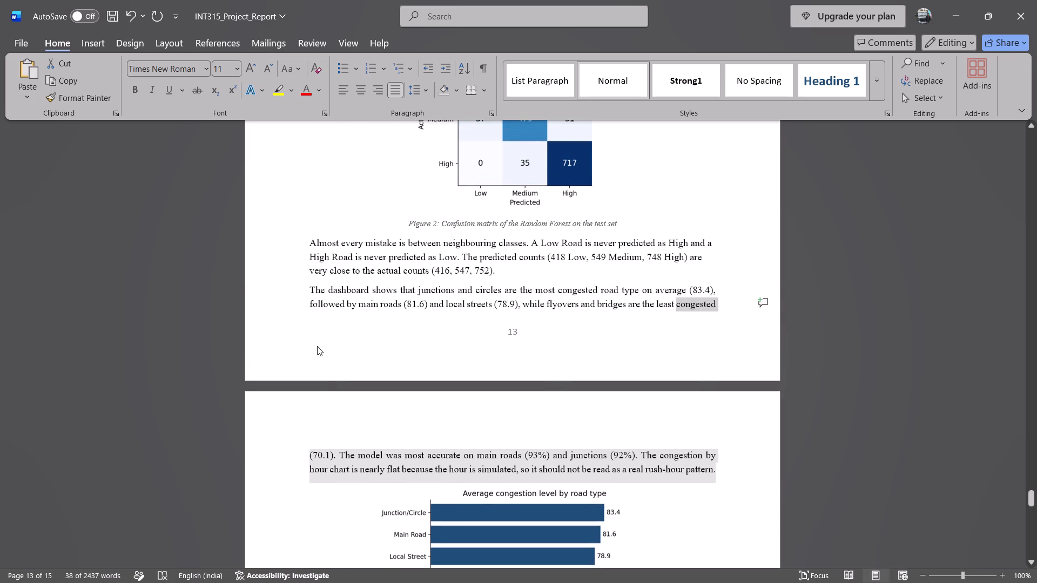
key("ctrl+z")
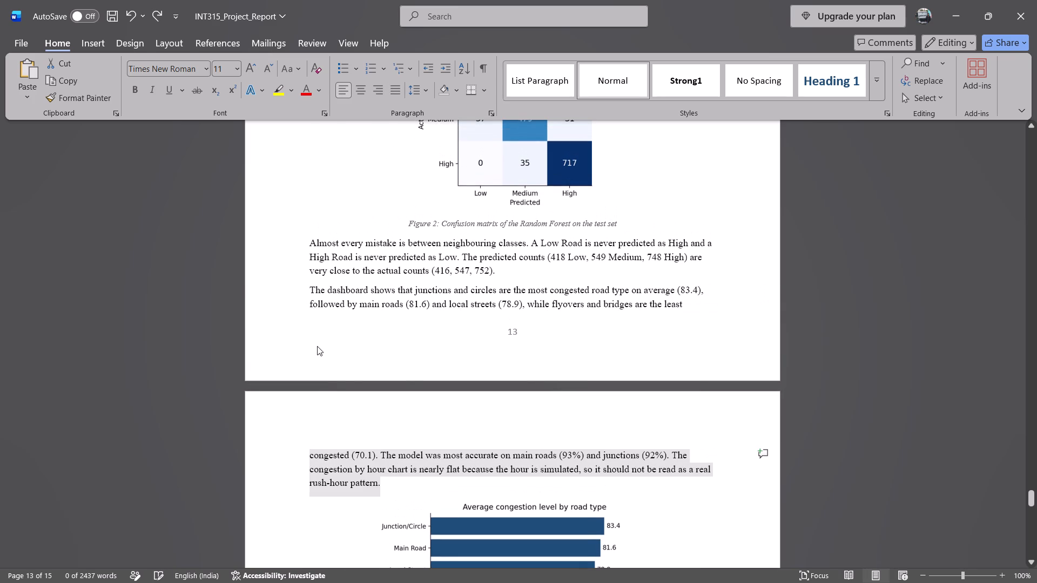
Justify the two paragraphs between Figure 2 and the Figure 3 chart, and the "Class by class" paragraph below Figure 1.
left_click(390, 485)
left_click_drag(390, 485, 388, 482)
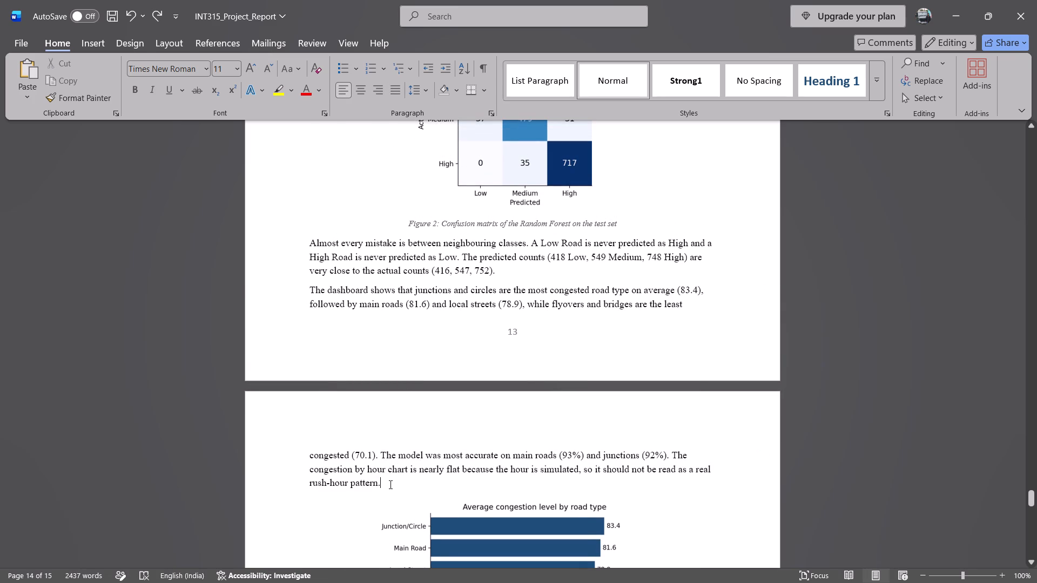
left_click_drag(388, 482, 311, 246)
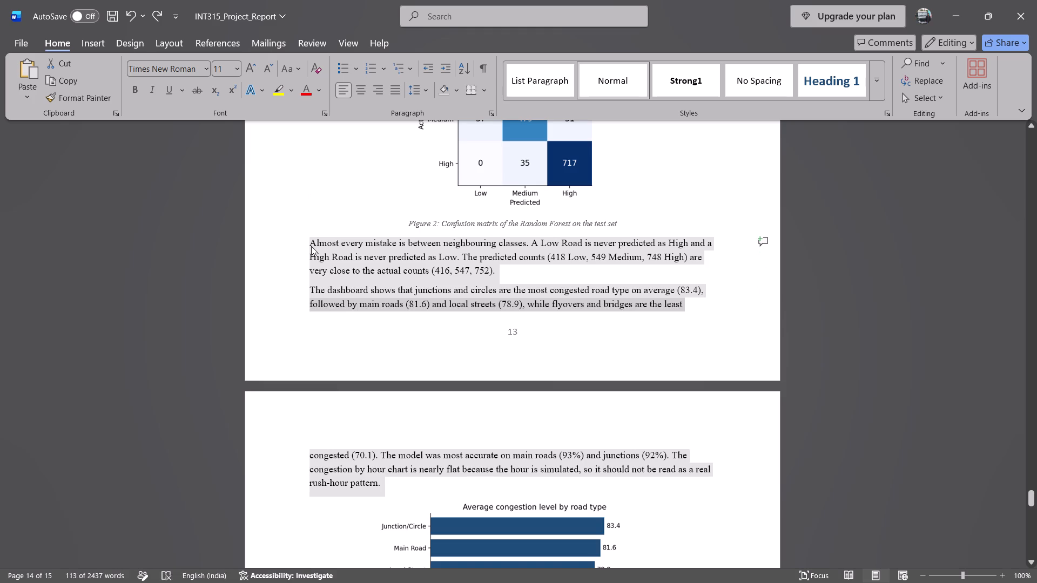
key("ctrl+j")
left_click(424, 337)
scroll(424, 337, "up", 1)
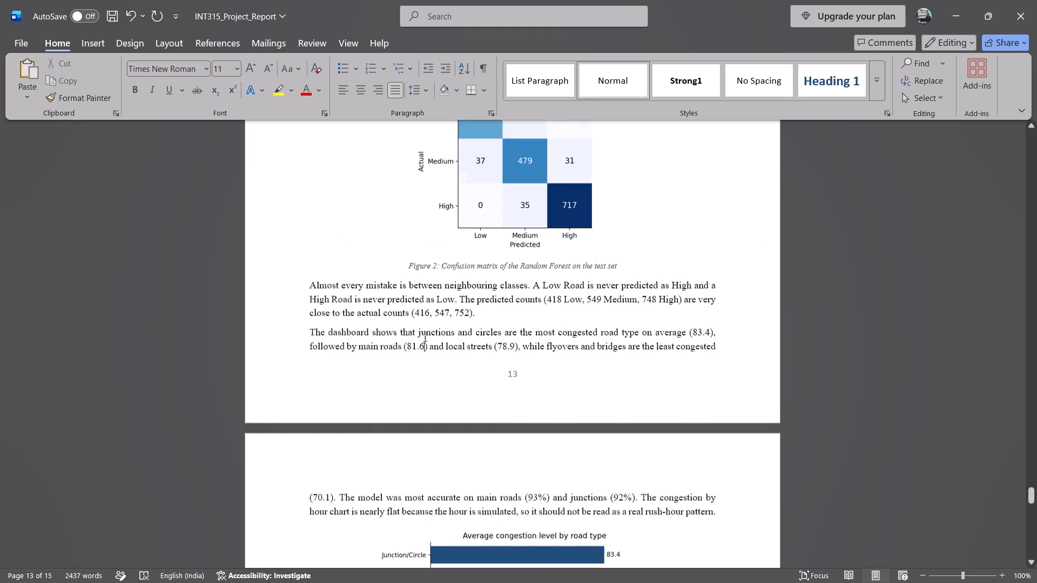
scroll(424, 337, "up", 2)
left_click_drag(706, 293, 295, 283)
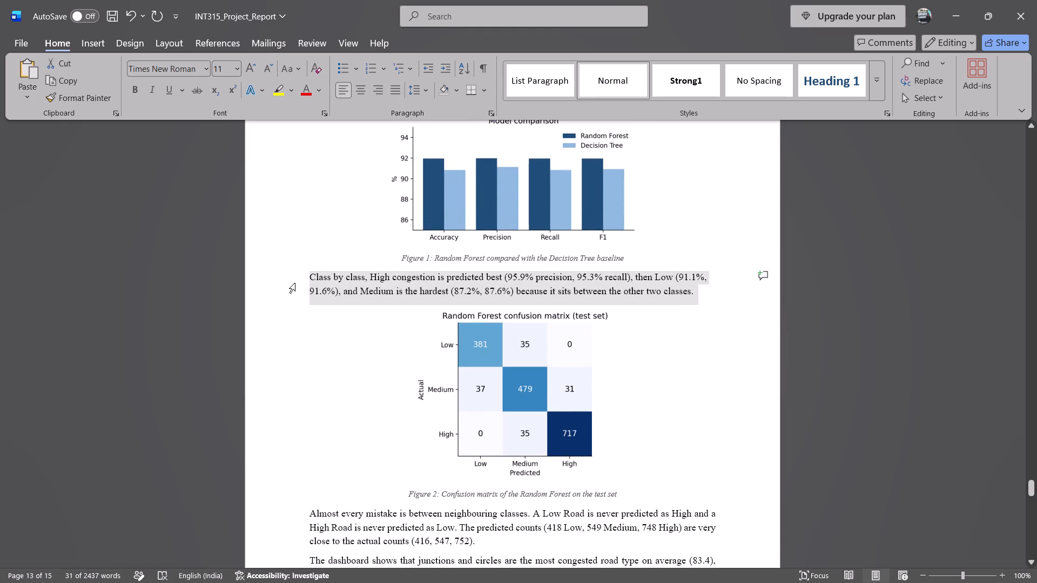
key("ctrl+j")
scroll(295, 283, "up", 2)
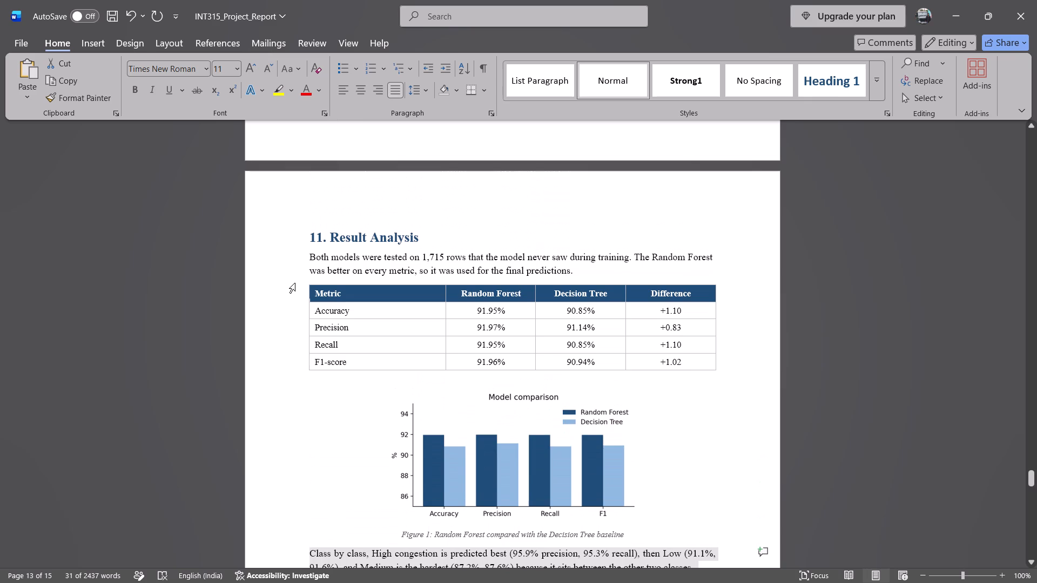
Justify the introductory paragraph under the "11. Result Analysis" heading, above the metrics table.
scroll(295, 283, "up", 2)
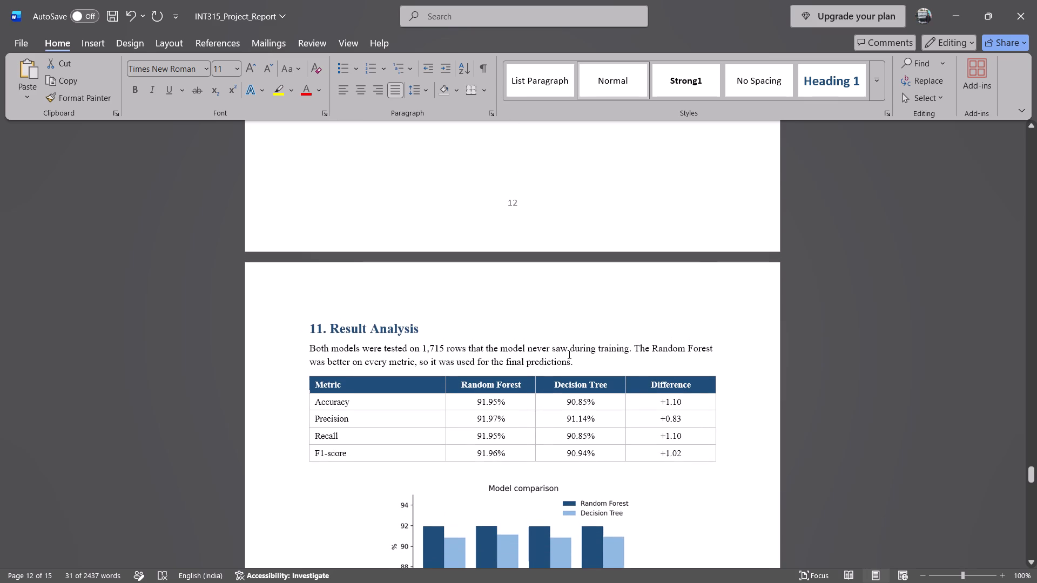
left_click_drag(578, 356, 299, 346)
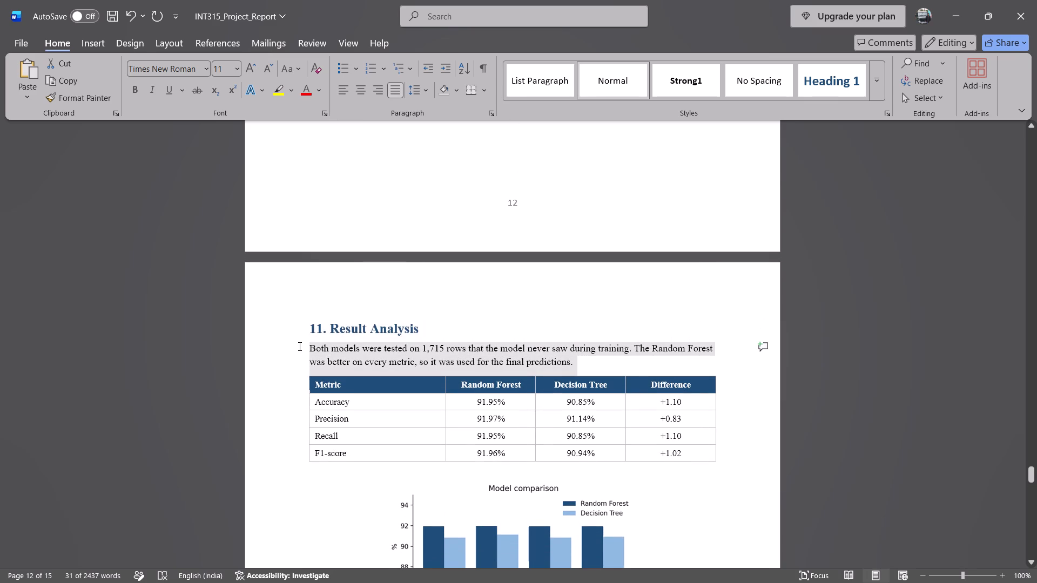
left_click_drag(299, 346, 300, 344)
key("ctrl+j")
Justify the instruction paragraph under the "9. Execution Screenshots" heading and save the document.
scroll(300, 344, "up", 12)
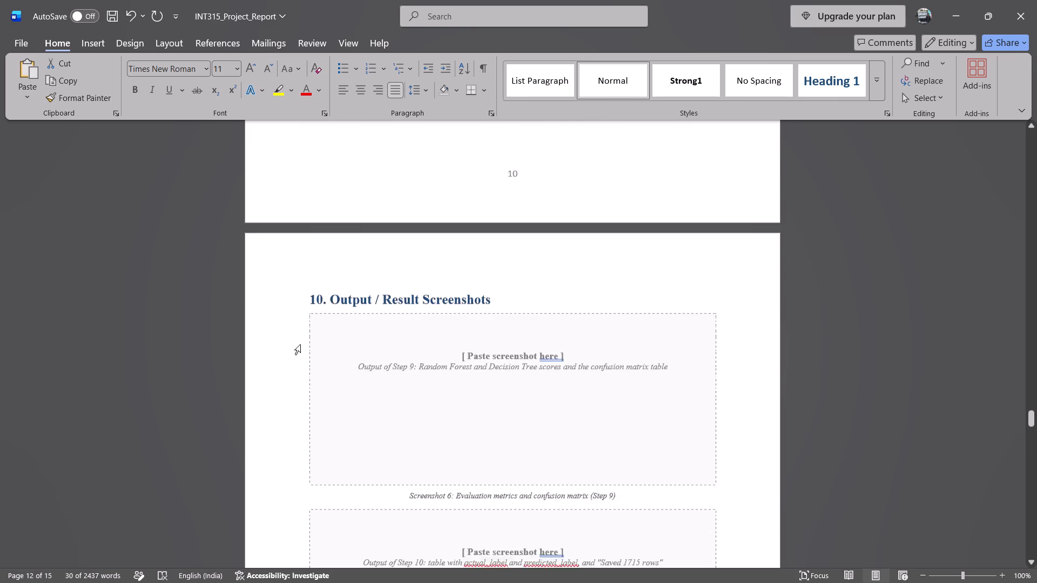
scroll(300, 344, "up", 8)
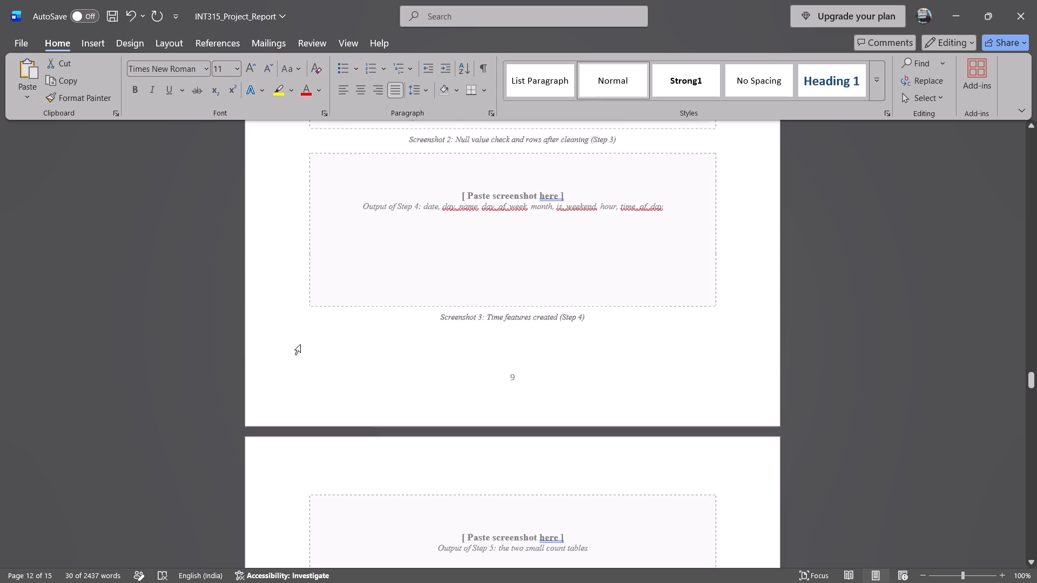
scroll(300, 344, "up", 5)
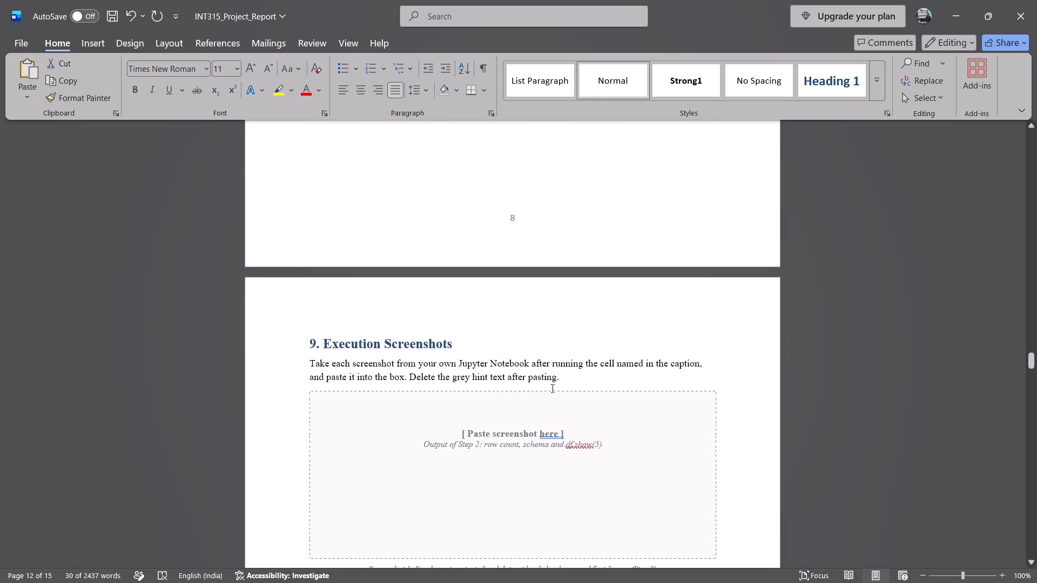
left_click_drag(564, 379, 308, 367)
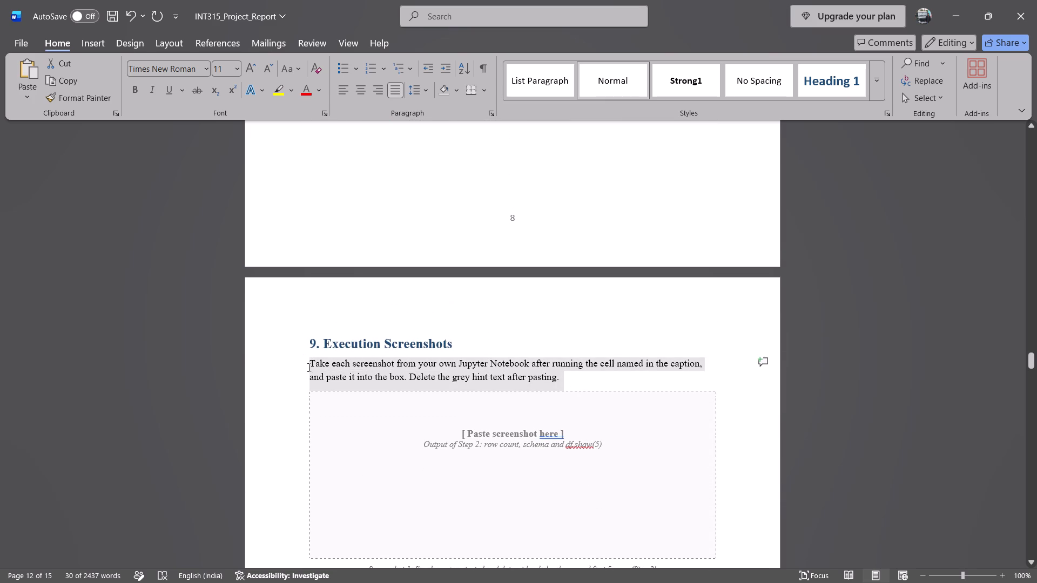
left_click_drag(308, 367, 308, 365)
key("ctrl+j")
left_click(385, 254)
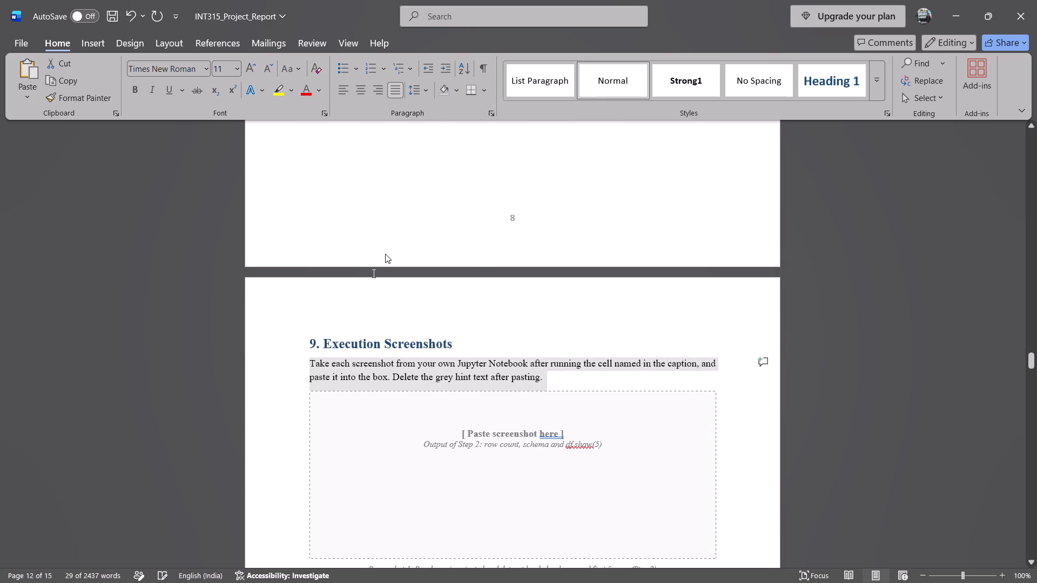
key("ctrl+s")
Insert a blank line between the "6. Tools & Technologies Used" heading and the table below it.
scroll(385, 254, "up", 3)
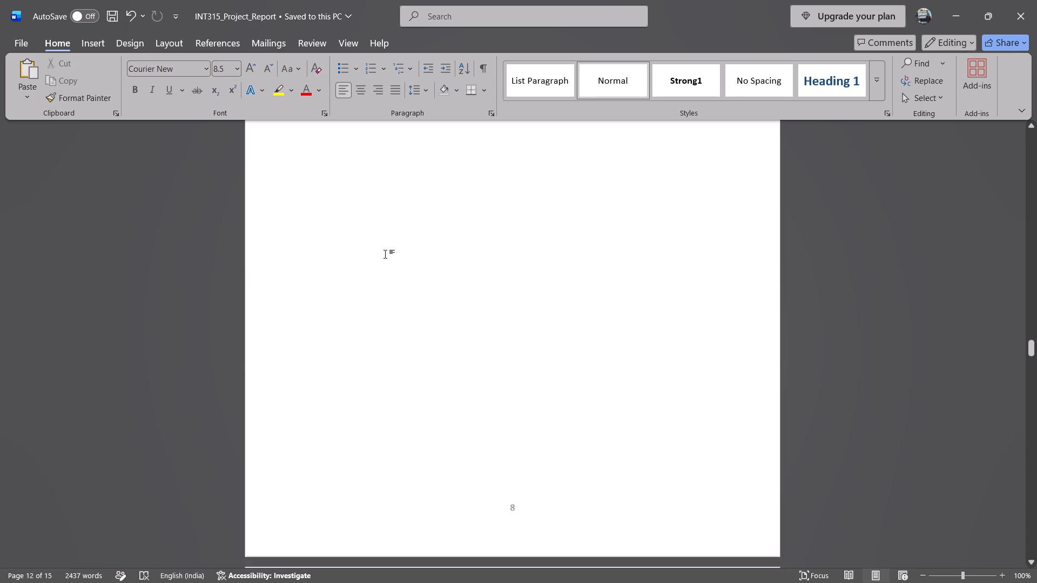
scroll(385, 254, "up", 11)
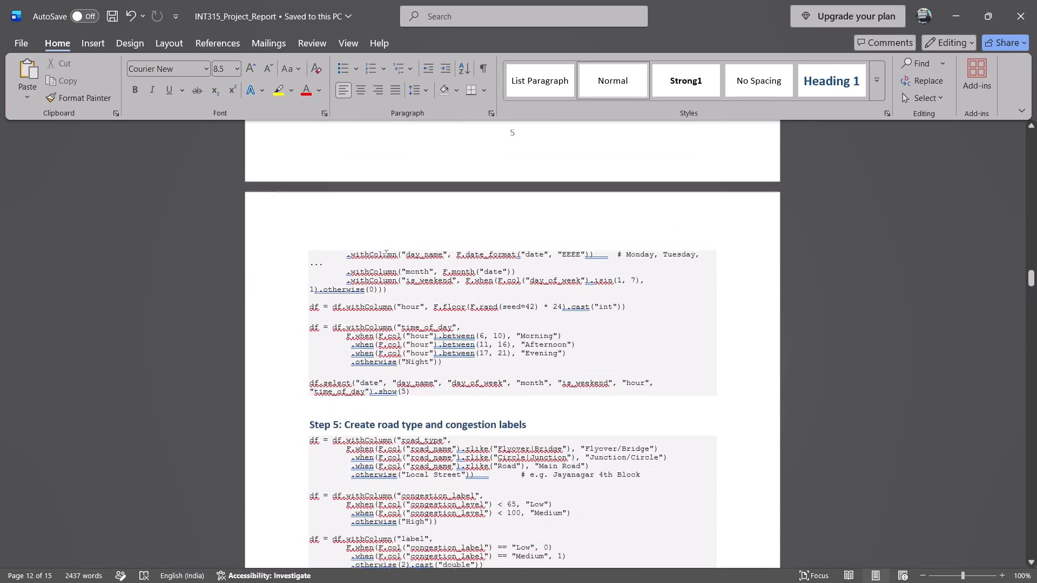
scroll(385, 254, "up", 8)
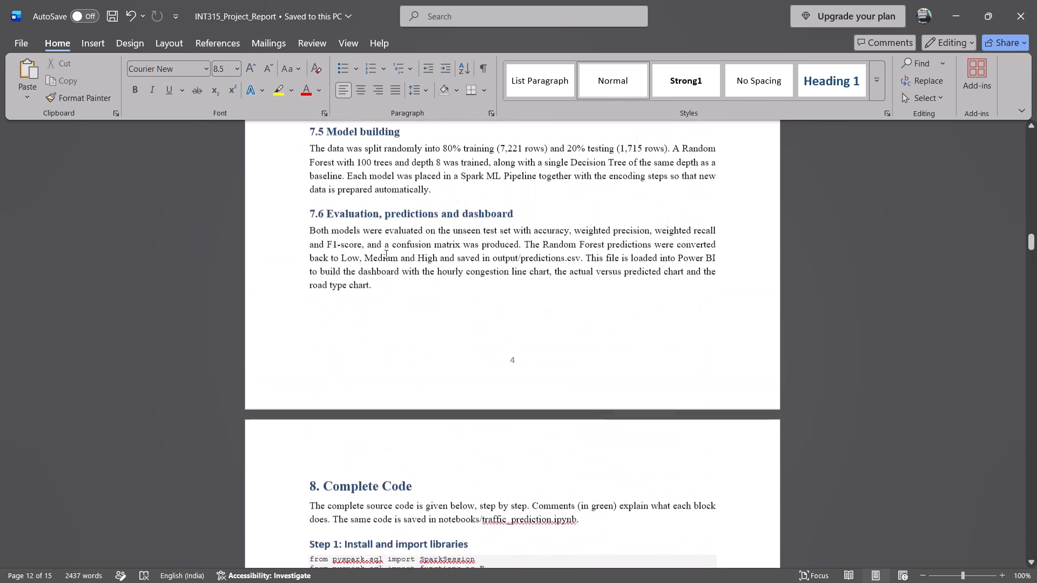
scroll(385, 254, "up", 5)
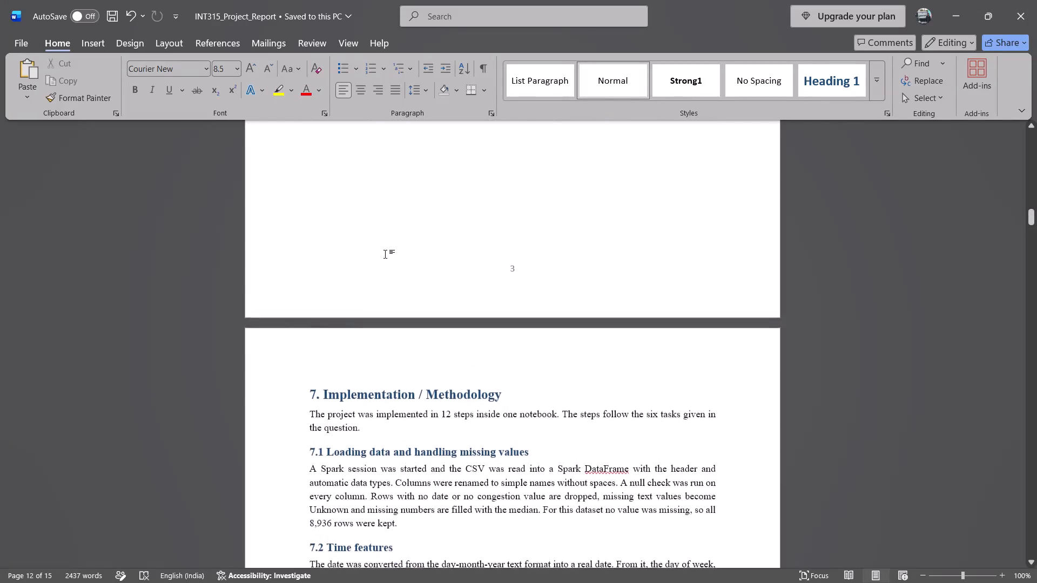
scroll(385, 254, "up", 4)
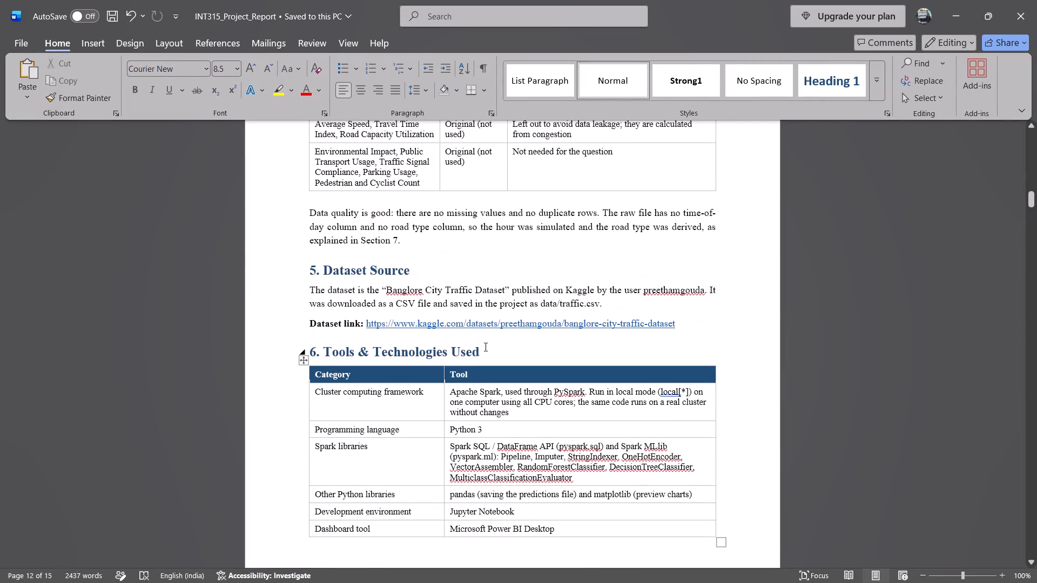
left_click(503, 352)
key("Return")
scroll(503, 352, "down", 1)
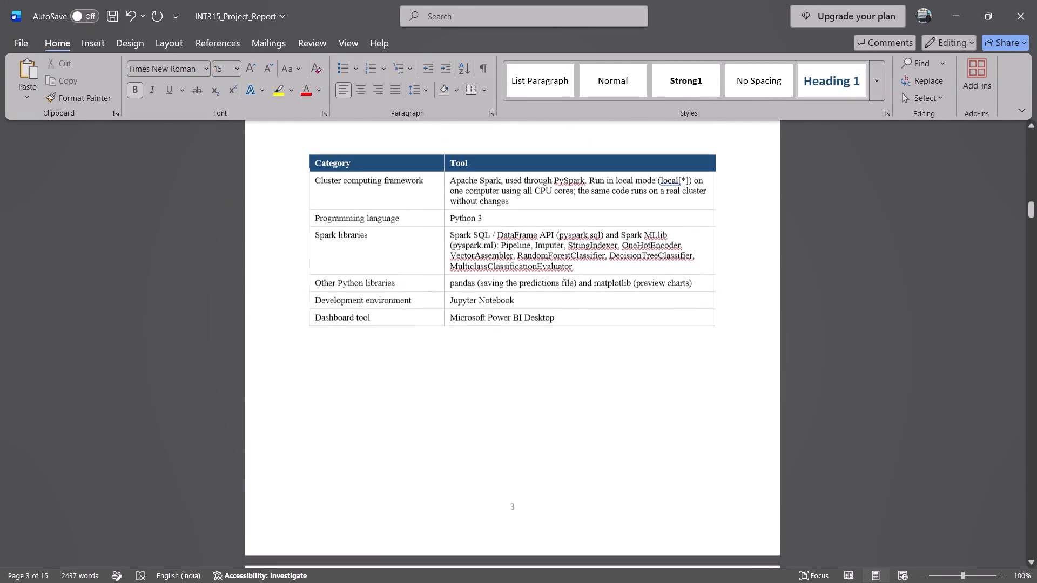
scroll(503, 352, "down", 1)
left_click(516, 321)
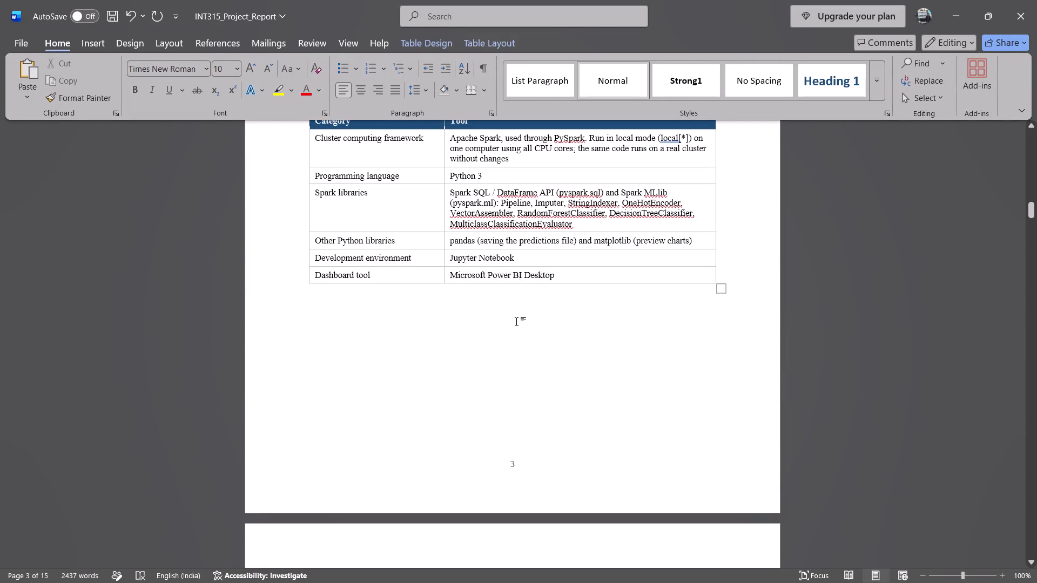
scroll(516, 321, "up", 1)
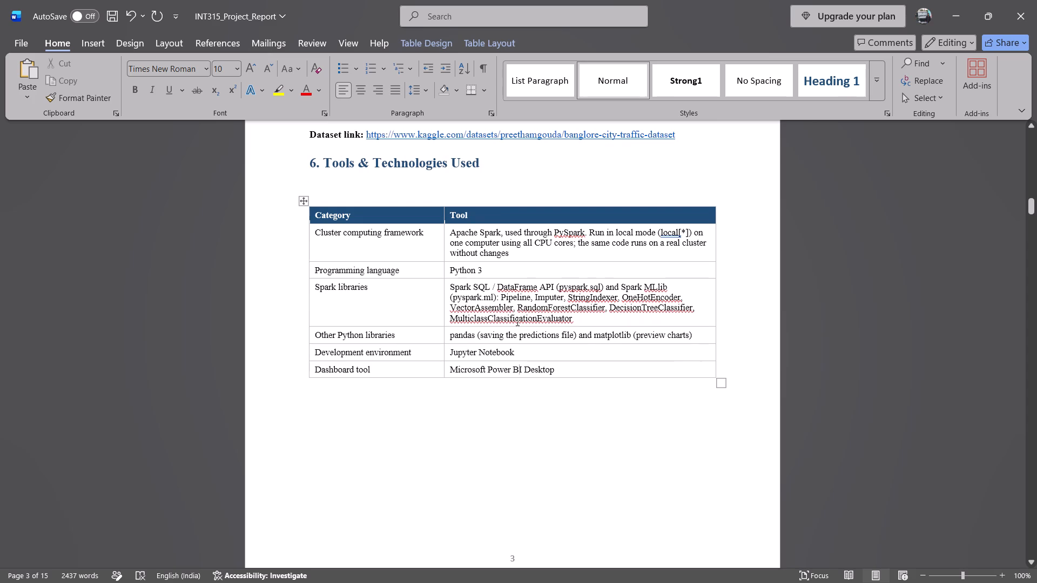
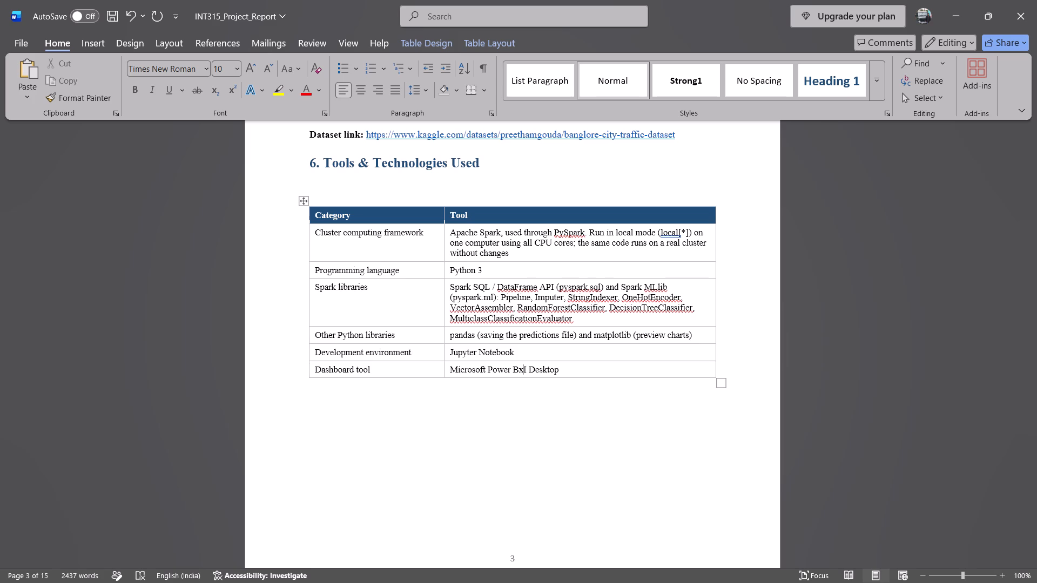
Save the report document.
scroll(919, 544, "down", 2)
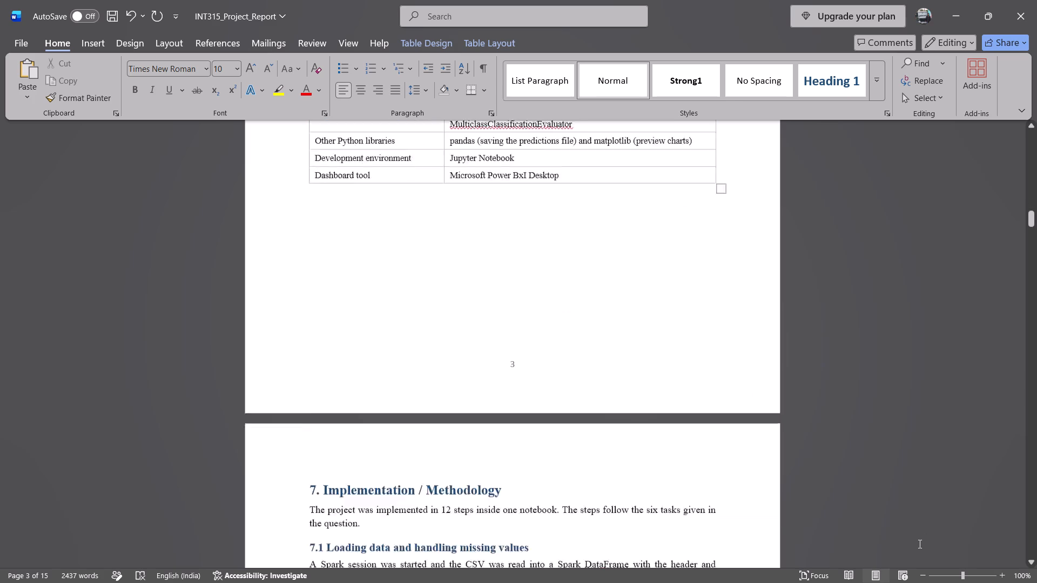
scroll(919, 544, "down", 8)
key("ctrl+s")
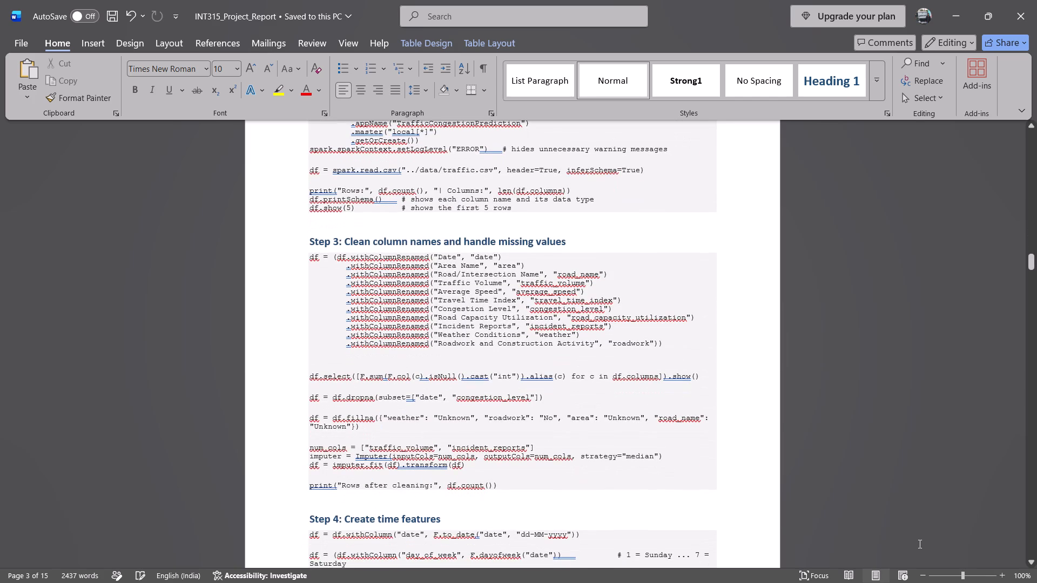
Review the source code listings from Step 4 through Step 10 for formatting and leftover comments.
scroll(793, 533, "down", 3)
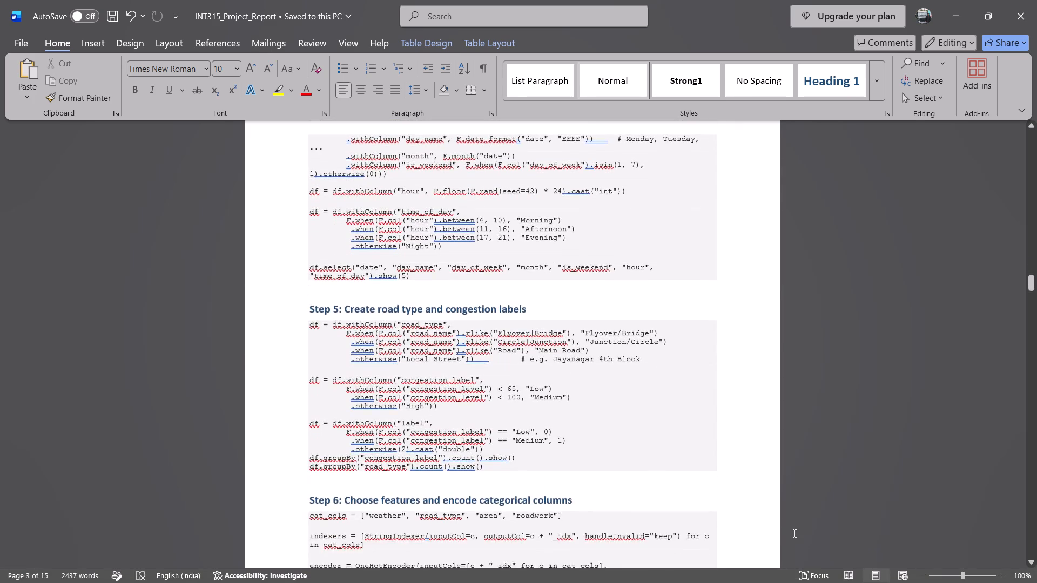
scroll(793, 533, "down", 3)
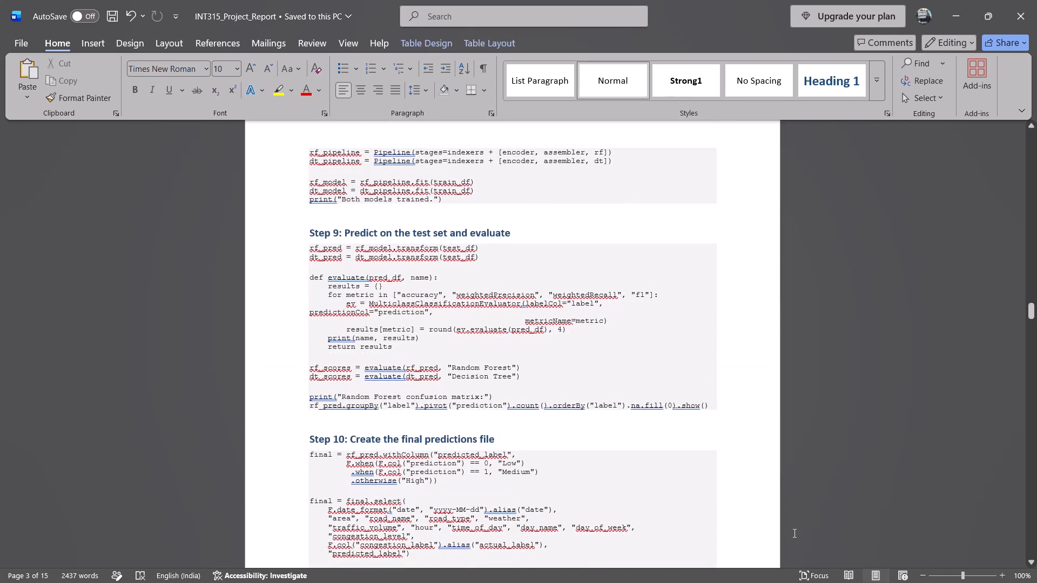
scroll(793, 533, "down", 3)
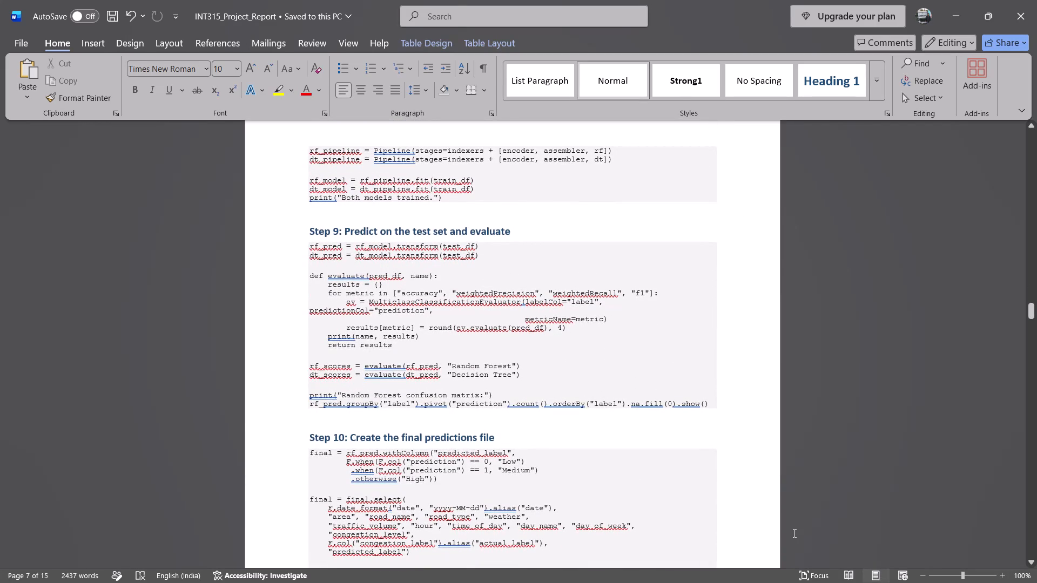
scroll(793, 533, "down", 2)
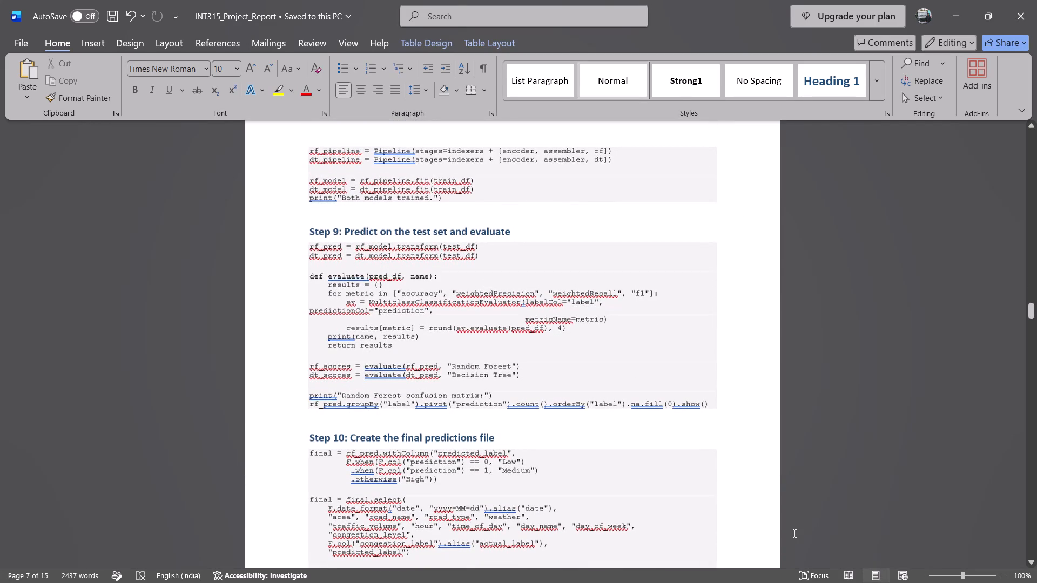
scroll(793, 533, "down", 1)
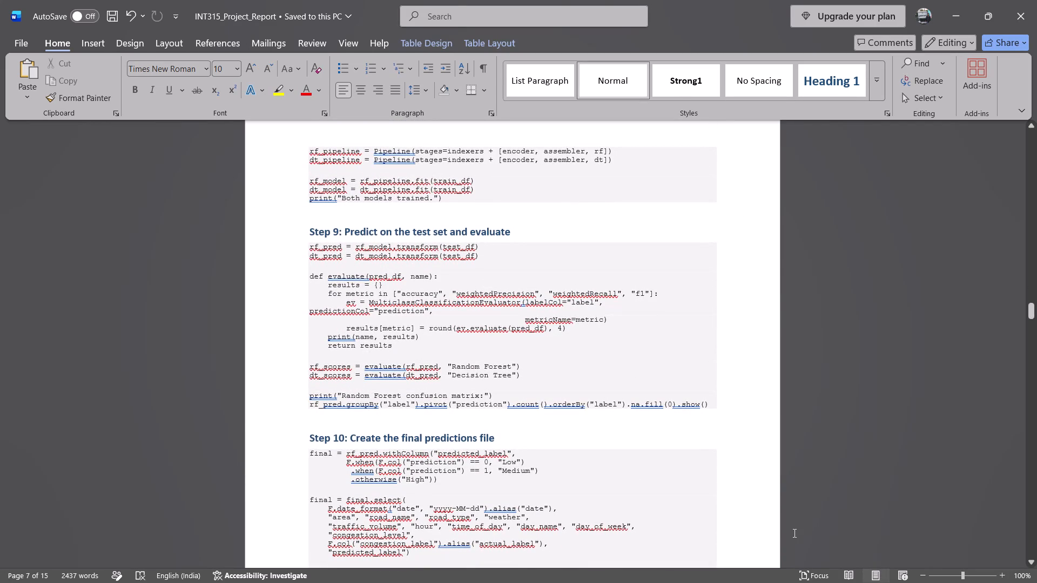
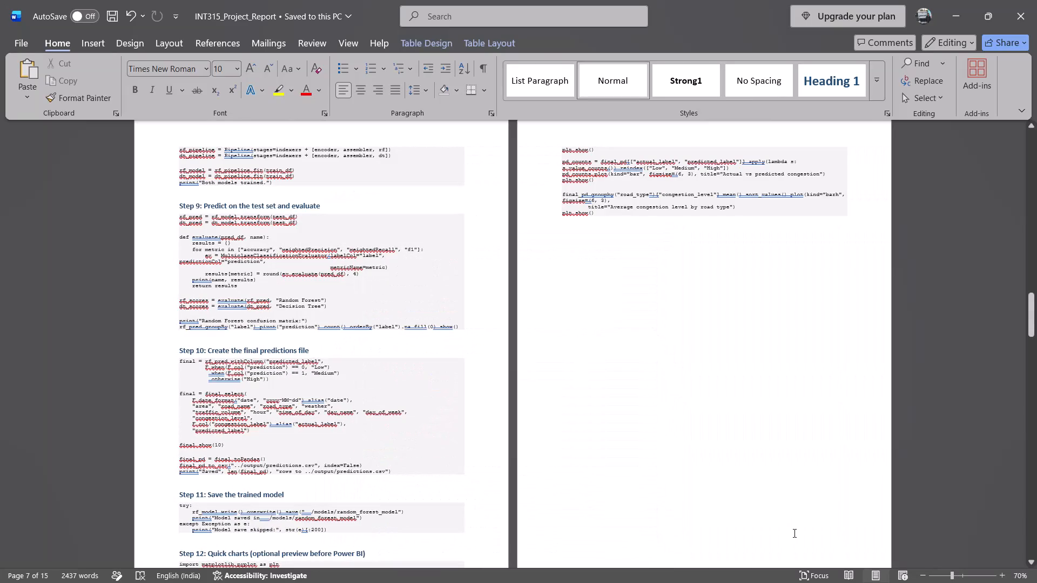
Review the report at 96% zoom from the Step 11 and 12 code listings through the placeholders in section 9, Execution Screenshots.
left_click(961, 575)
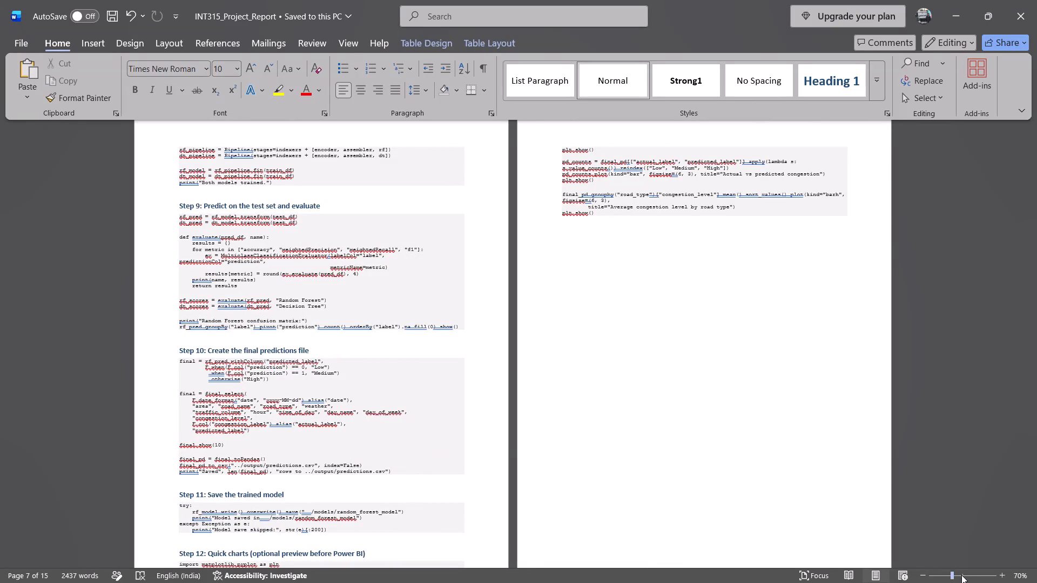
scroll(551, 442, "down", 4)
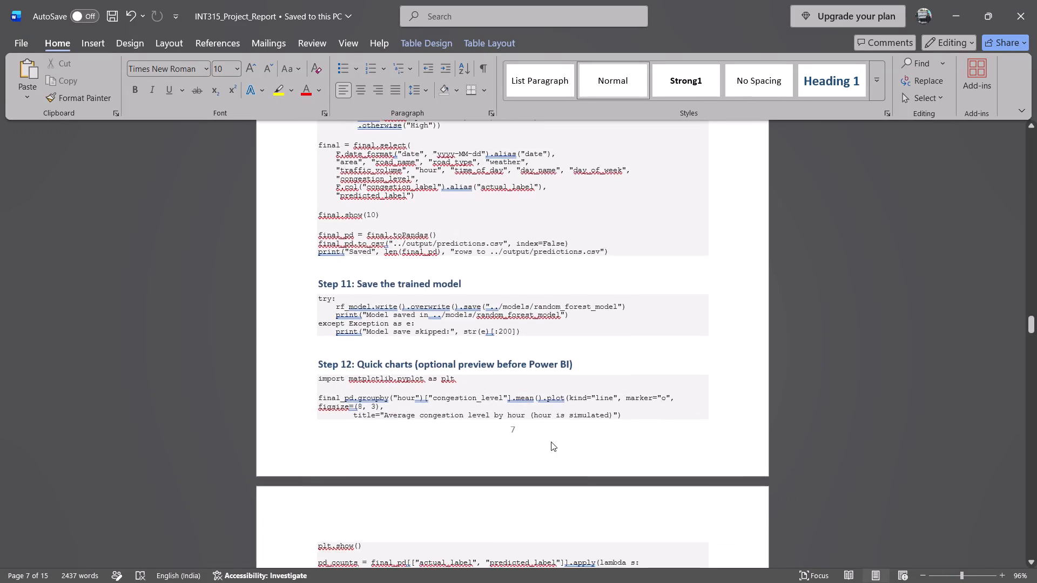
scroll(551, 442, "down", 6)
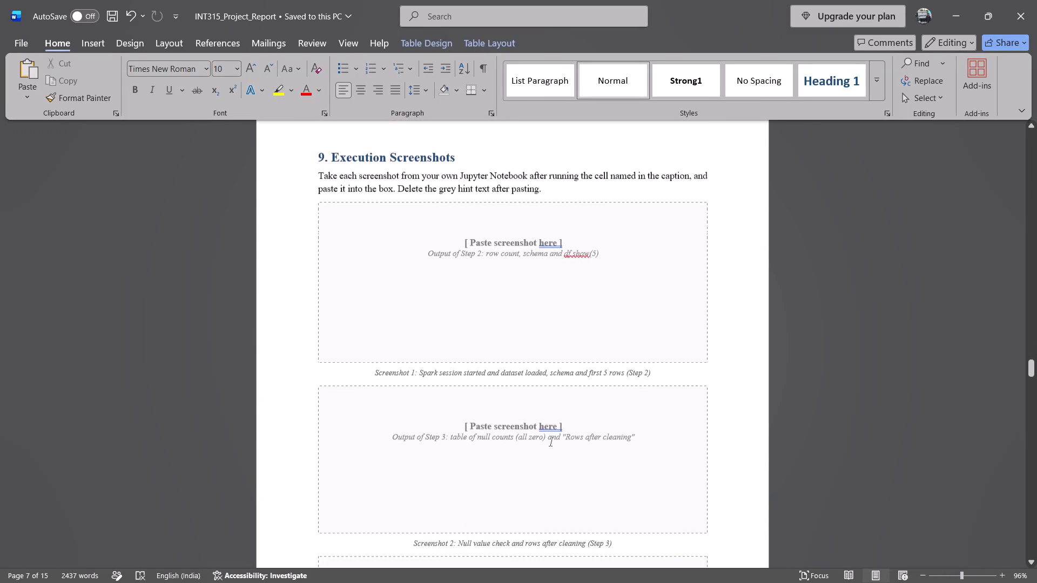
scroll(551, 442, "down", 4)
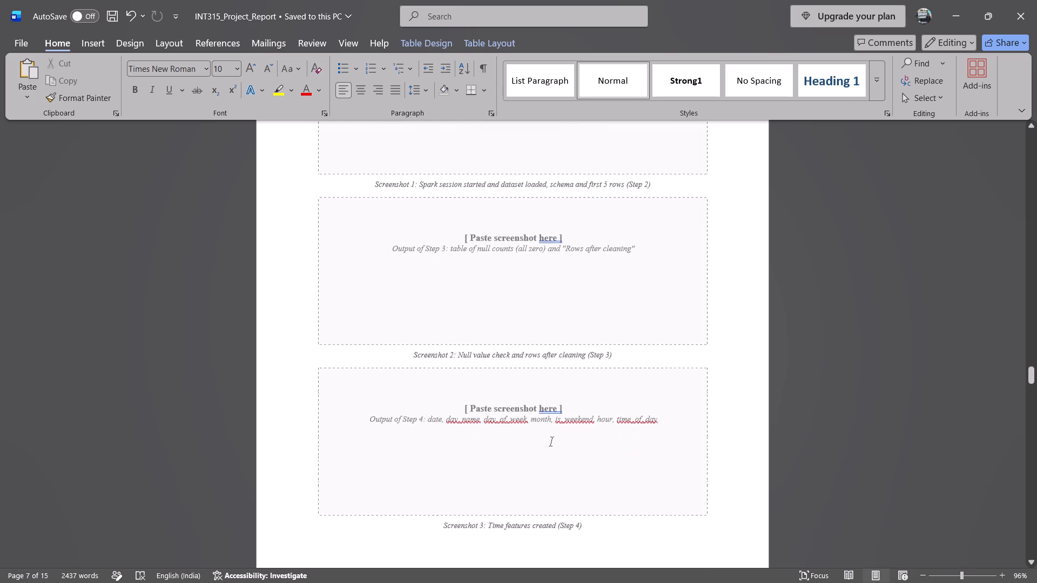
scroll(551, 442, "up", 1)
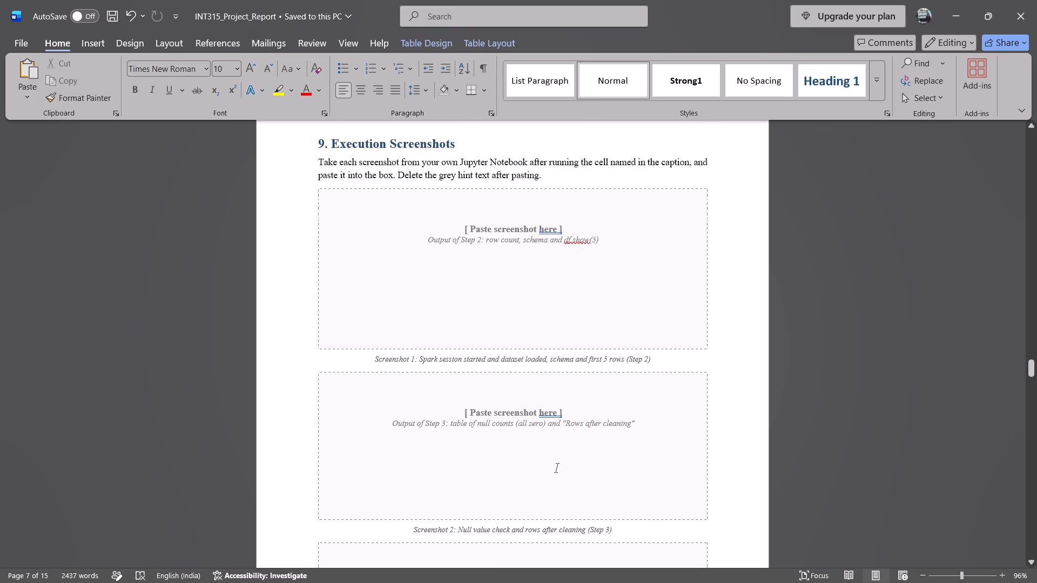
scroll(557, 468, "up", 1)
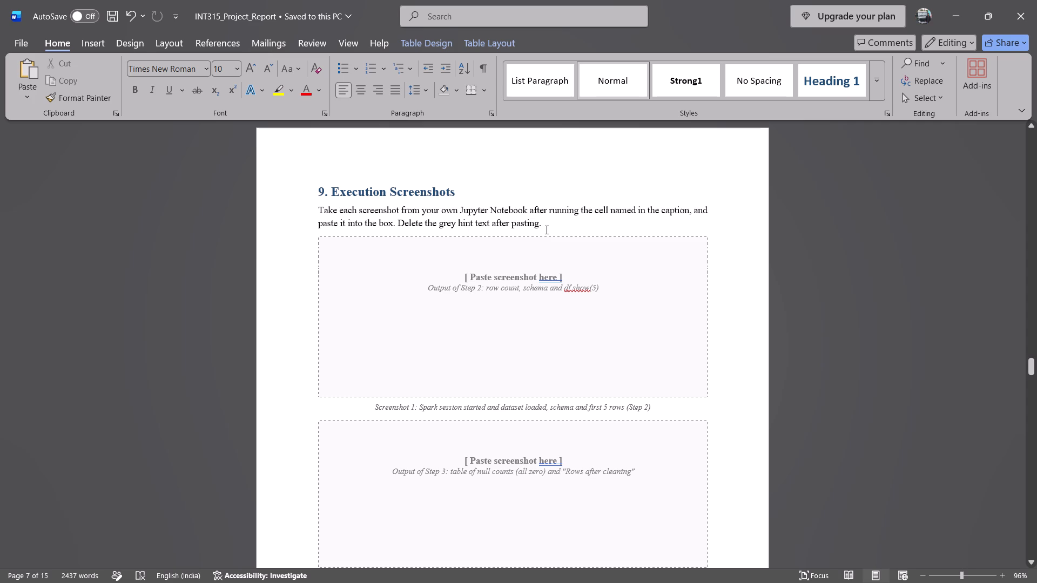
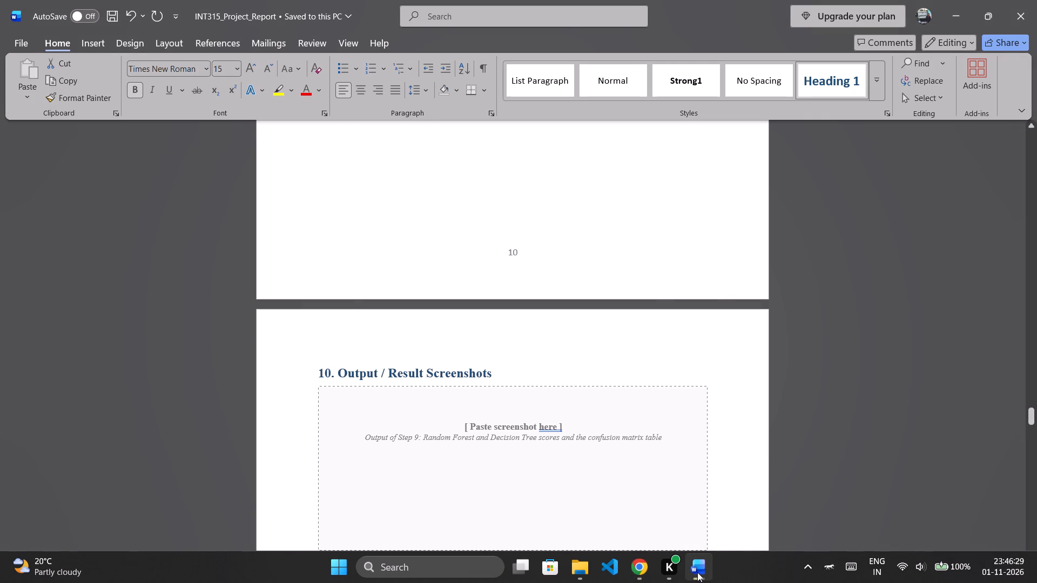
scroll(697, 572, "up", 1)
scroll(655, 307, "up", 5)
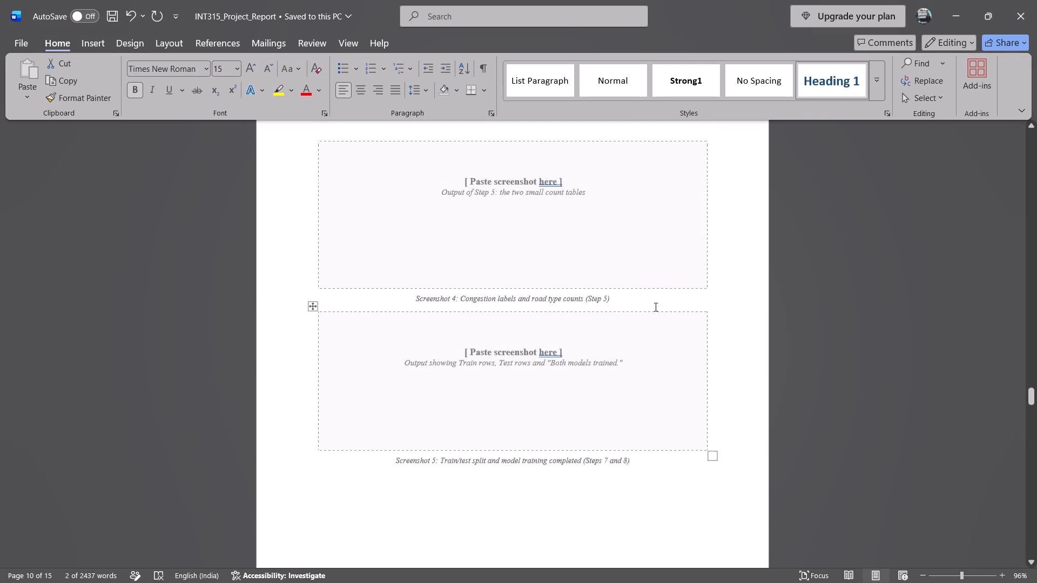
scroll(655, 307, "up", 6)
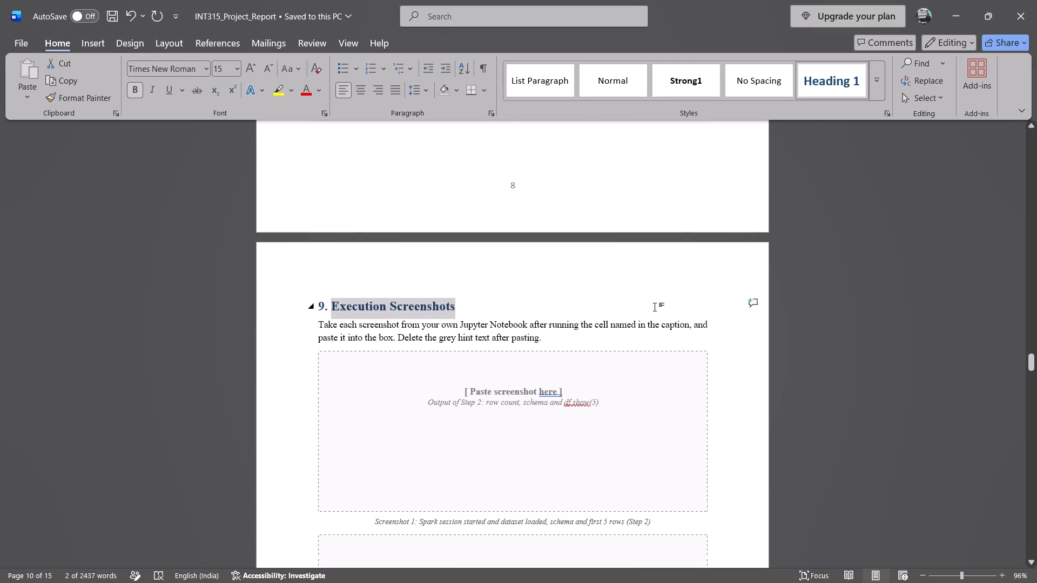
left_click(605, 295)
scroll(605, 295, "up", 4)
scroll(605, 295, "down", 1)
scroll(605, 295, "up", 1)
scroll(605, 295, "down", 1)
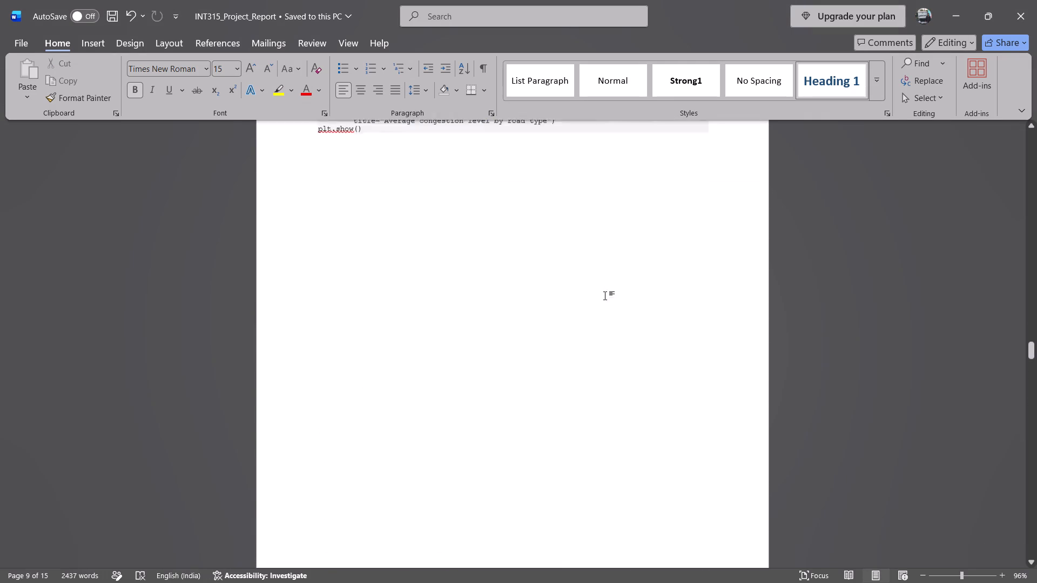
scroll(605, 295, "down", 2)
left_click(543, 378)
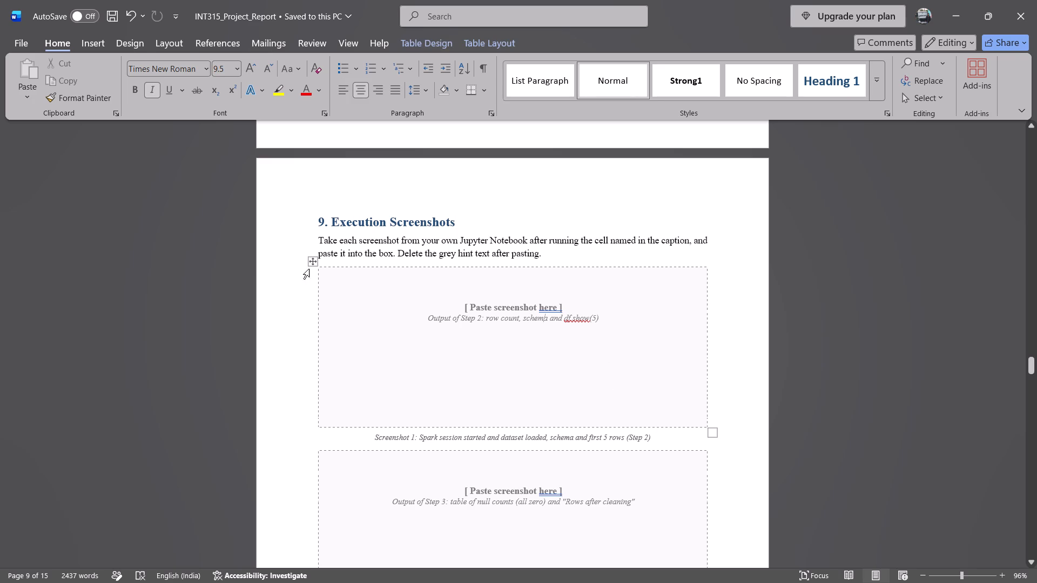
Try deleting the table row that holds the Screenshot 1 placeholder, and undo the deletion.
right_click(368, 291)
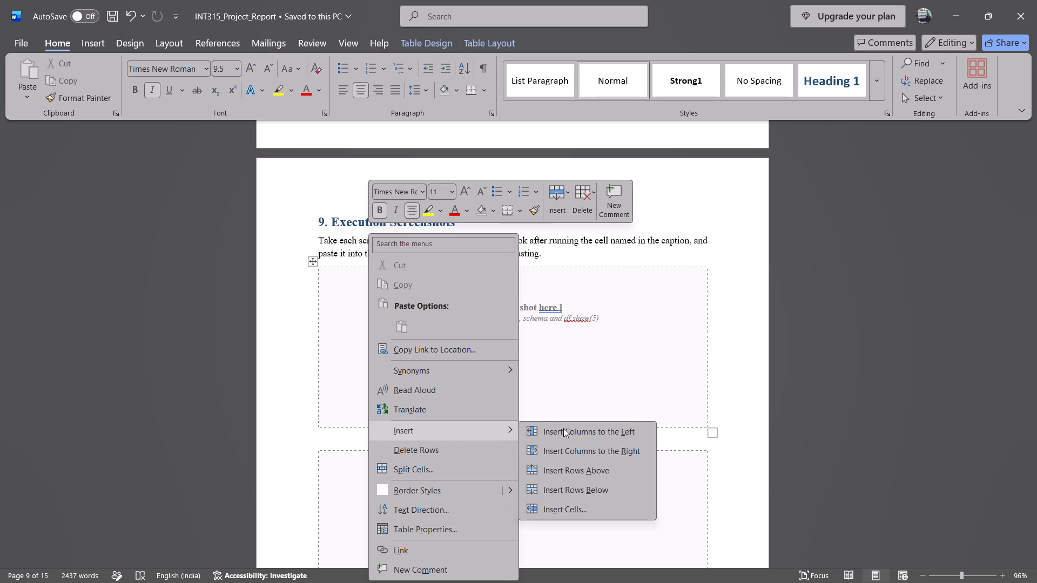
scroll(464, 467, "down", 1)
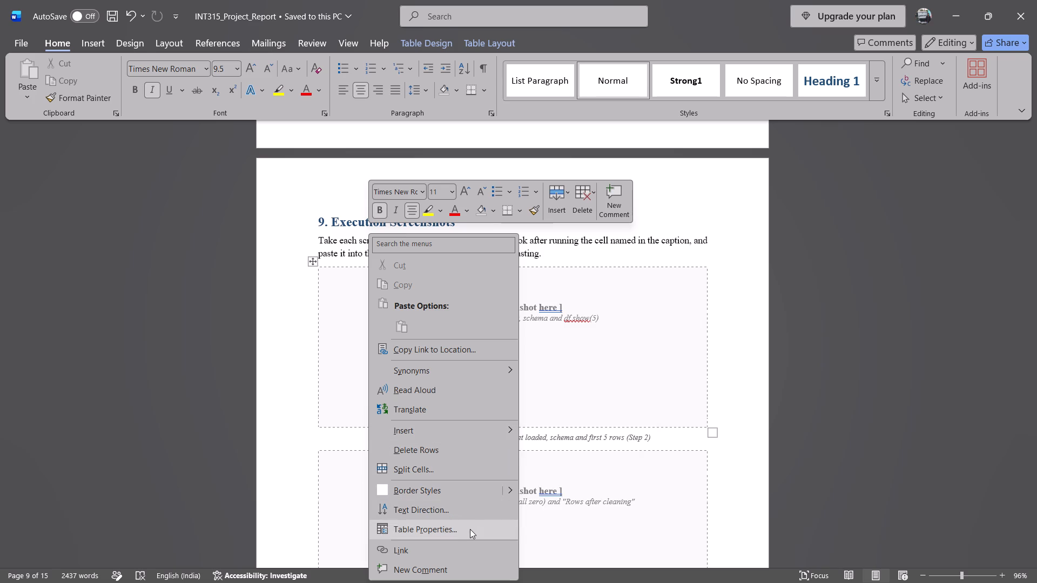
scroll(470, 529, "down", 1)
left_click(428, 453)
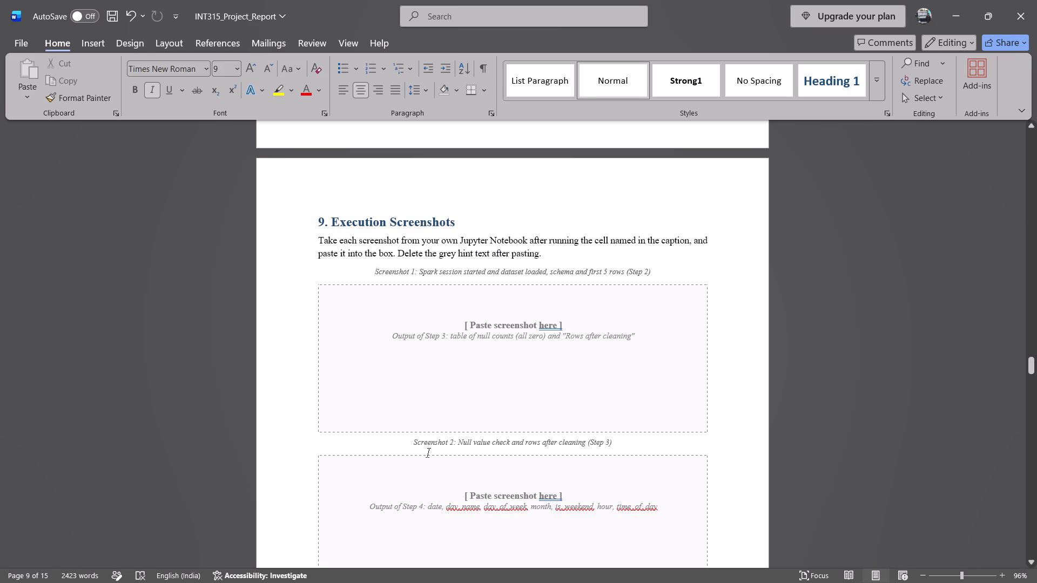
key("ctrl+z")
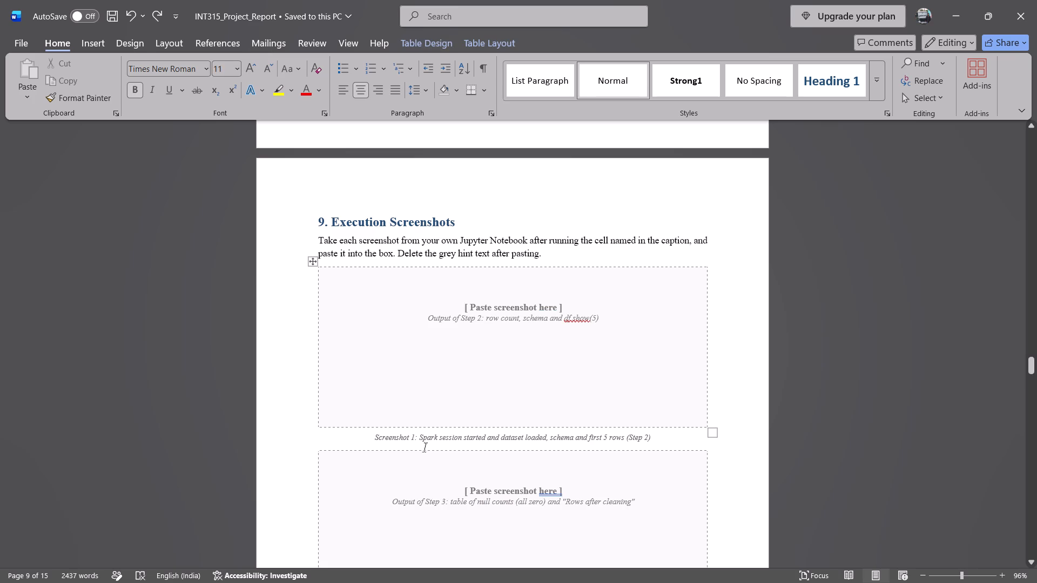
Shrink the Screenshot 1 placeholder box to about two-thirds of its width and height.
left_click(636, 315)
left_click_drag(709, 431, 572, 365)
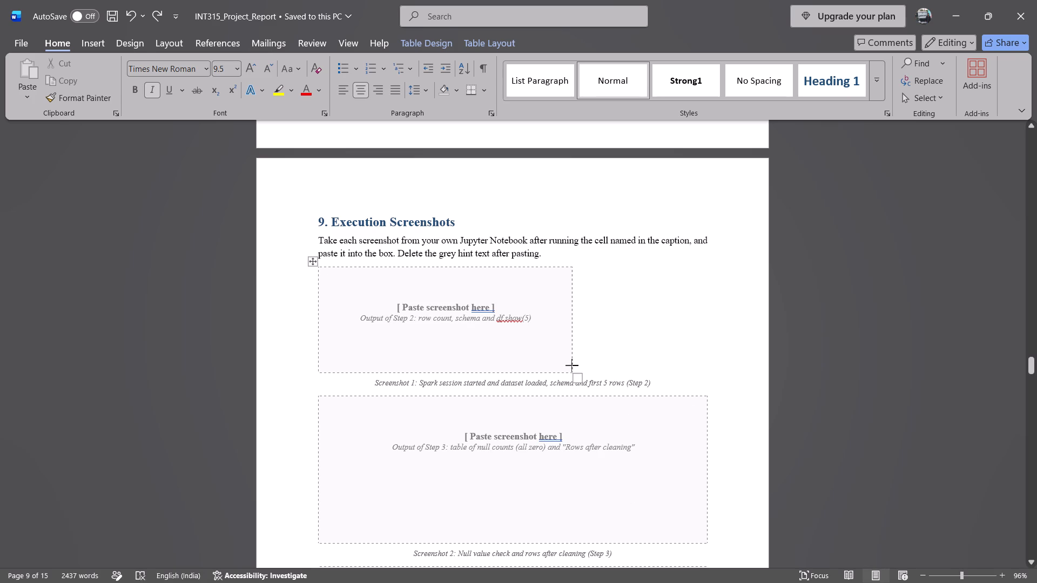
Delete most of the "[ Paste screenshot here ]" hint text in the Screenshot 1 placeholder box.
key("Delete")
key("Delete")
key("Delete")
key("Delete")
key("Delete")
key("Delete")
key("Delete")
key("Delete")
key("Delete")
key("Delete")
key("Delete")
key("Delete")
key("Delete")
key("Delete")
key("Delete")
key("Delete")
key("Delete")
key("Delete")
key("Delete")
key("Delete")
key("Delete")
key("Delete")
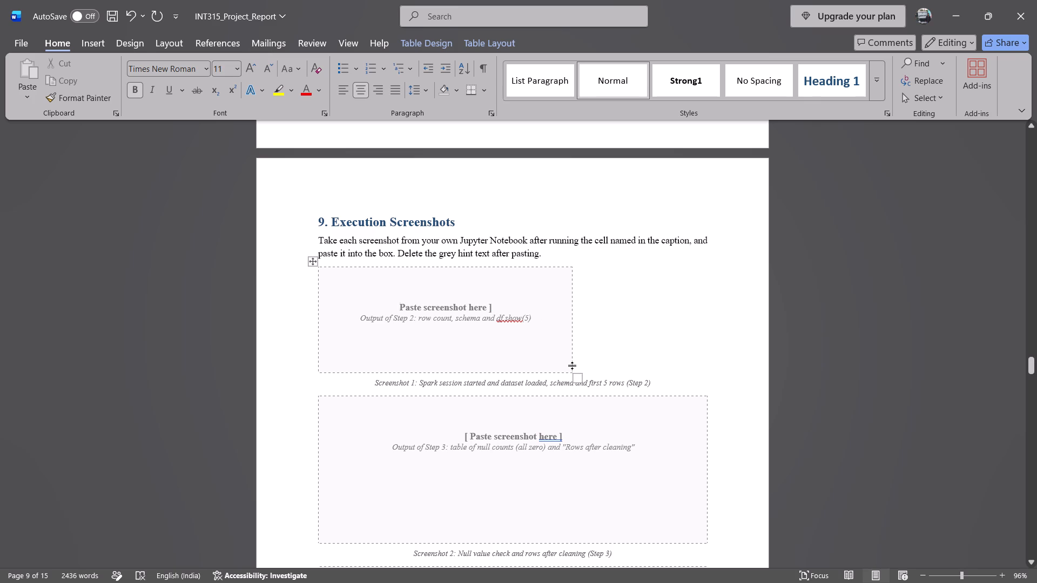
right_click(520, 298)
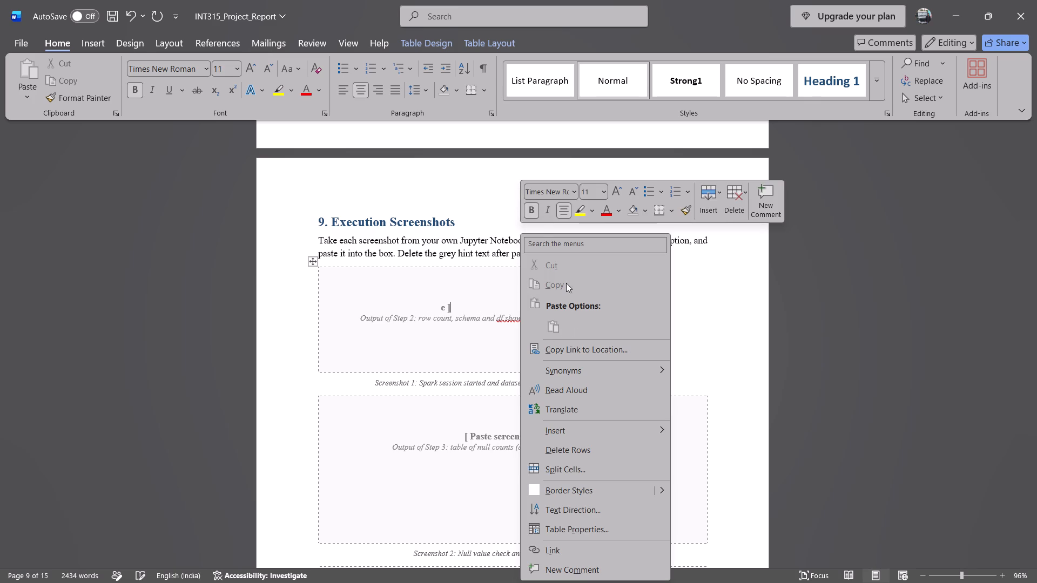
left_click(562, 268)
left_click(562, 268)
key("Delete")
key("Delete")
Move the Screenshot 1 placeholder box to the horizontal centre of the page, just below the section's introductory paragraph.
left_click(312, 260)
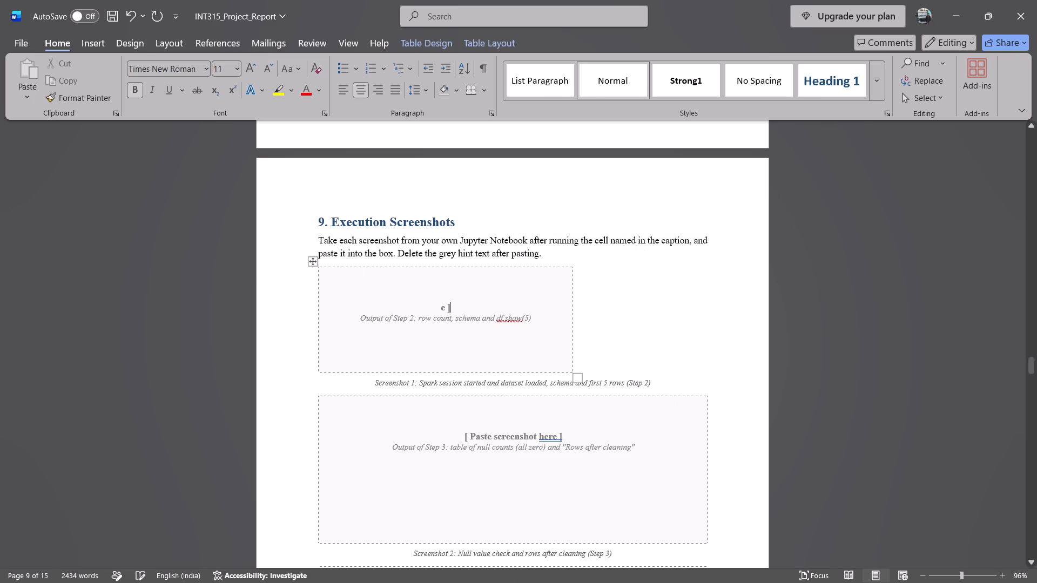
left_click_drag(312, 260, 377, 315)
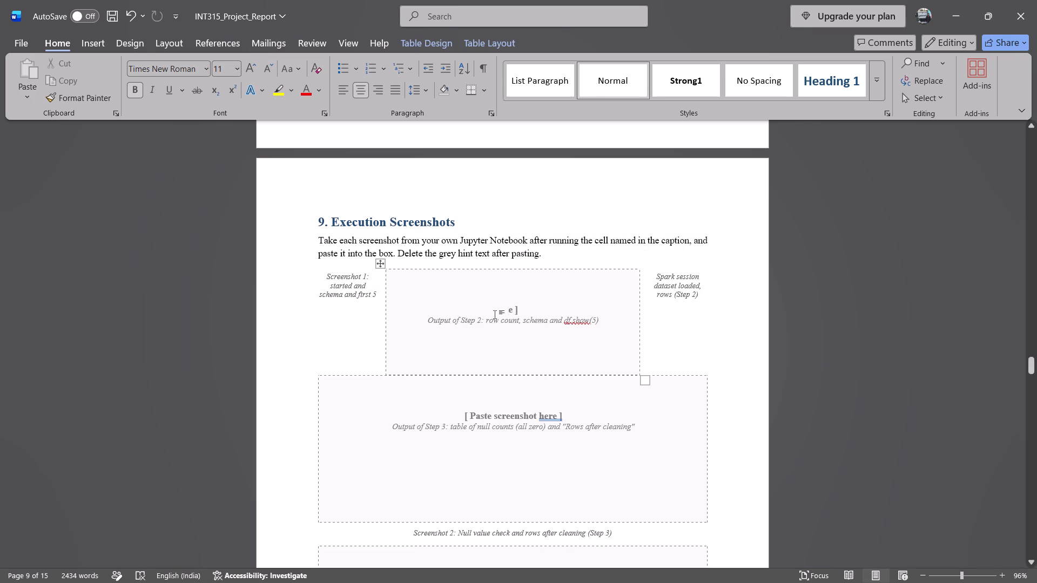
Clear all remaining hint text from the Screenshot 1 placeholder box, including the "Output of Step 2" line.
key("Delete")
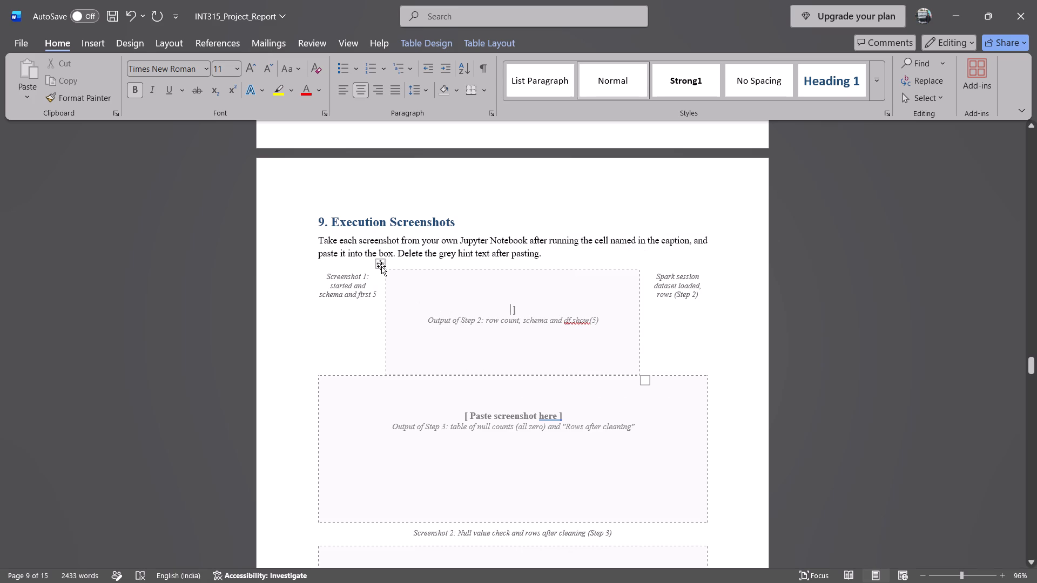
left_click(383, 267)
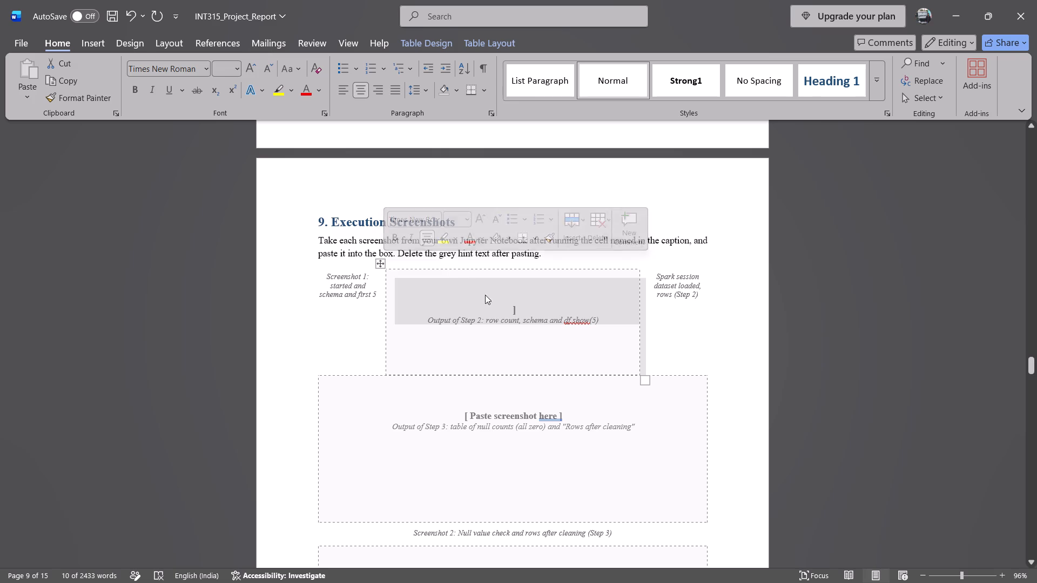
type("hjbyuhjbhkn")
key("BackSpace")
key("BackSpace")
key("BackSpace")
key("BackSpace")
key("BackSpace")
key("BackSpace")
key("BackSpace")
key("BackSpace")
key("BackSpace")
key("BackSpace")
key("BackSpace")
key("BackSpace")
key("BackSpace")
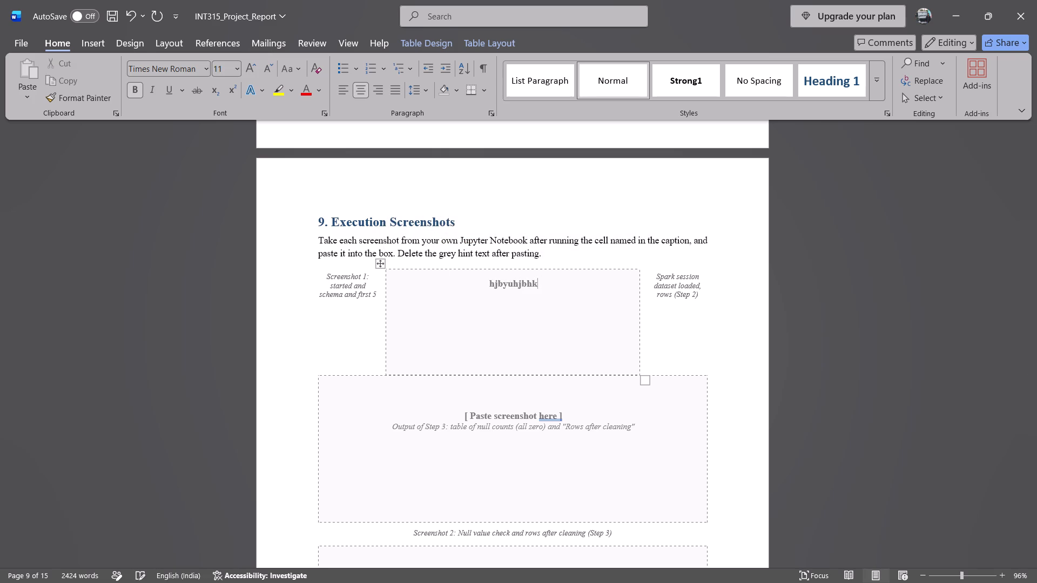
key("BackSpace")
key("BackSpace")
key("BackSpace")
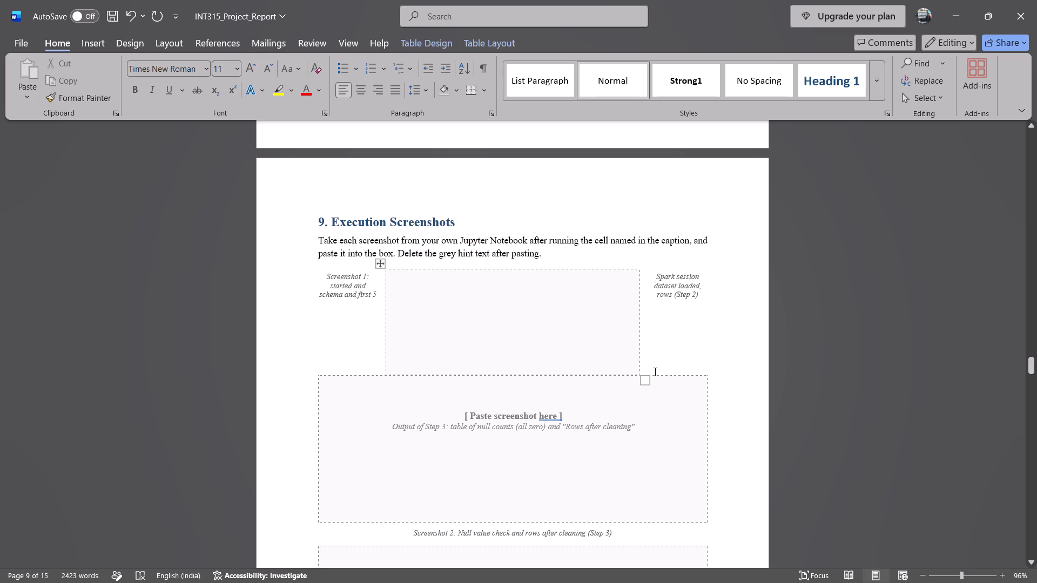
Shrink the emptied Screenshot 1 placeholder box to its smallest size.
left_click_drag(643, 384, 703, 389)
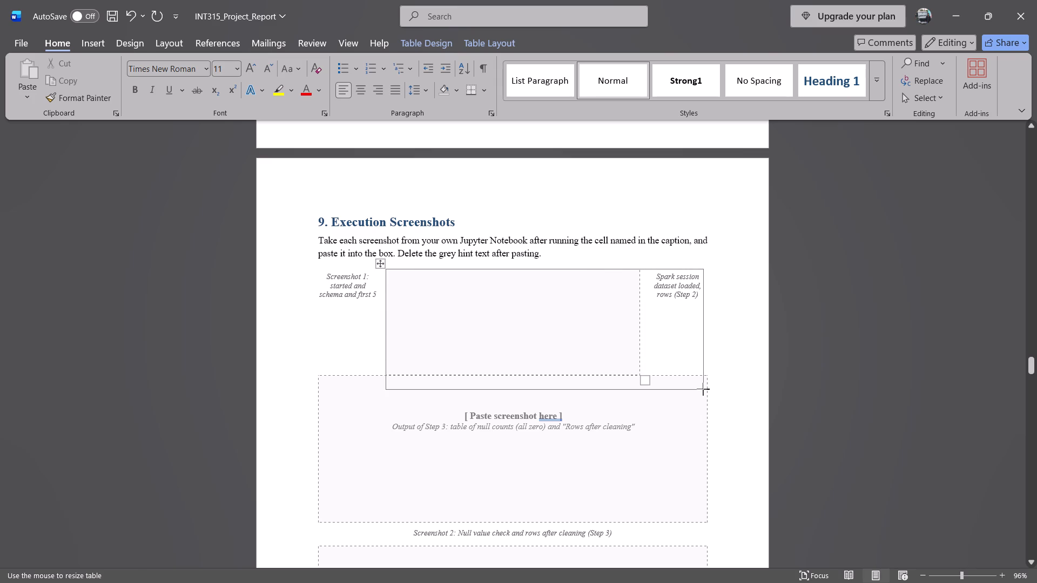
left_click_drag(703, 389, 383, 270)
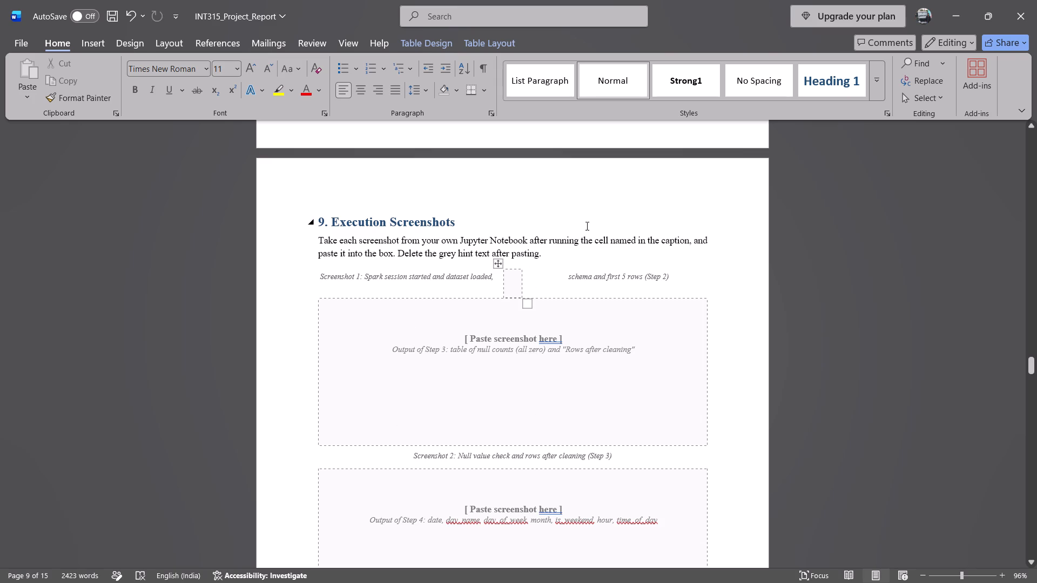
left_click(599, 197)
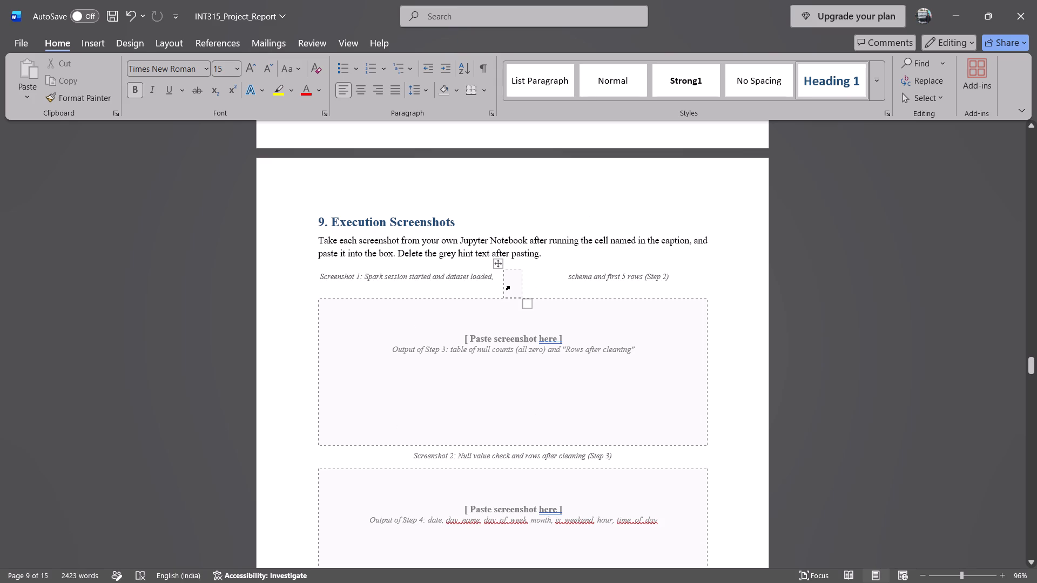
left_click_drag(508, 286, 555, 357)
left_click(568, 430)
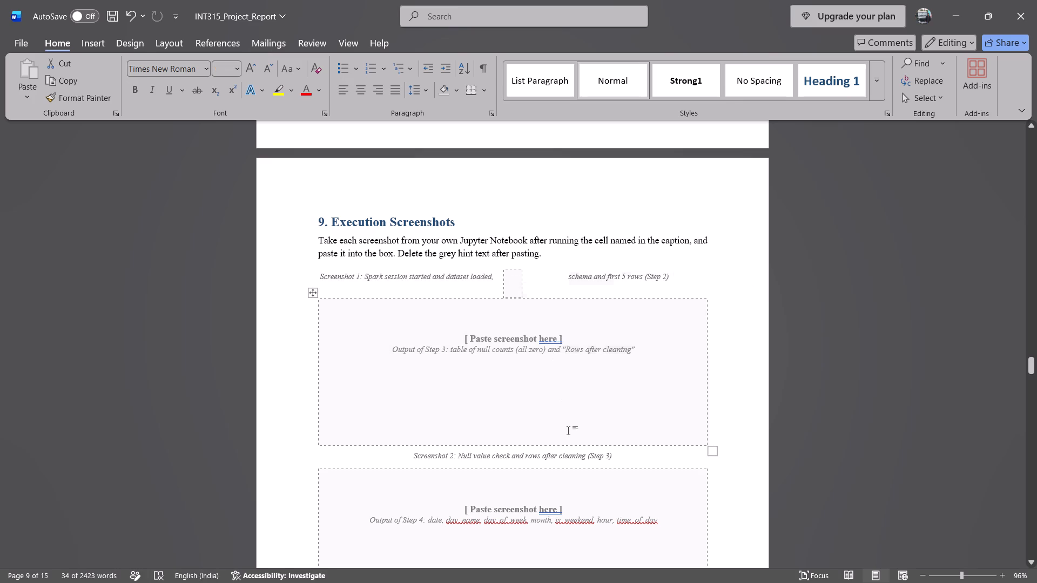
Delete the Screenshot 1 caption text around the shrunken box in section 9.
scroll(568, 430, "right", 1)
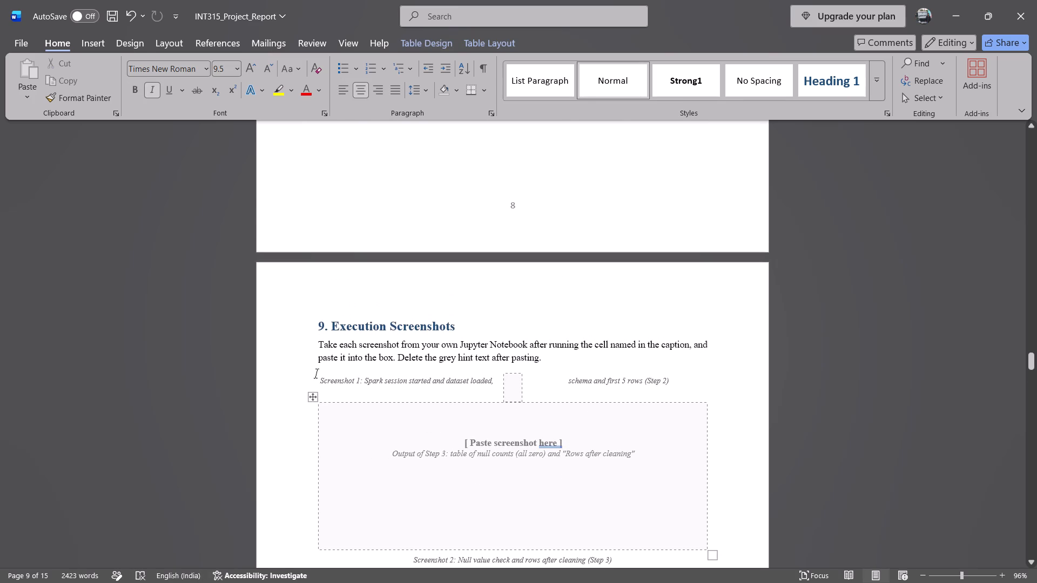
left_click(315, 374)
key("Delete")
key("Delete")
key("Delete")
key("Delete")
key("Delete")
key("Delete")
key("Delete")
key("Delete")
key("Delete")
key("Delete")
key("Delete")
key("Delete")
key("Delete")
key("Delete")
key("Delete")
key("Delete")
key("Delete")
key("Delete")
key("Delete")
key("Delete")
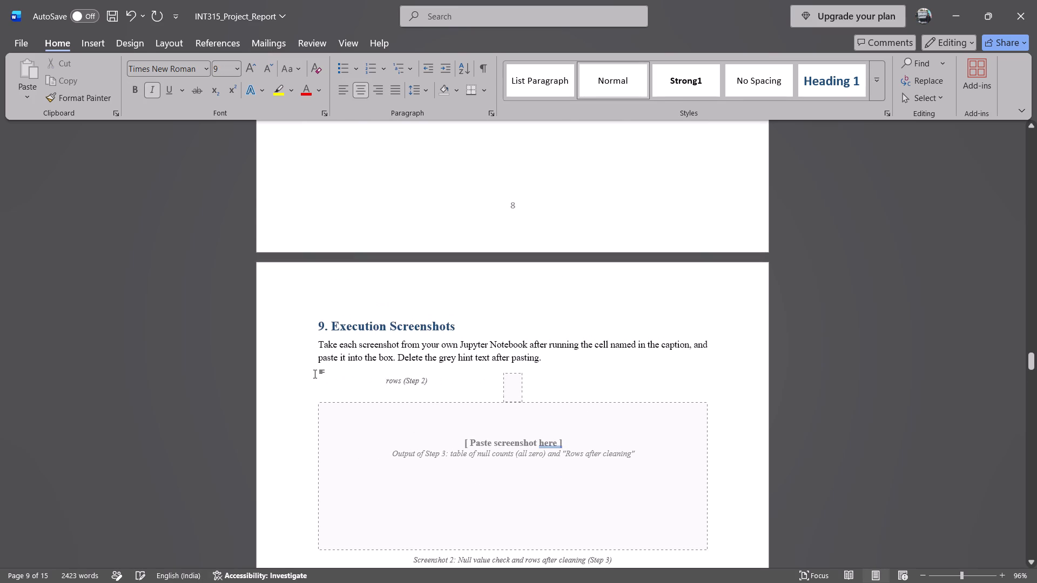
key("Delete")
key("Delete")
key("Delete")
Delete the rest of the Screenshot 1 caption and all hint text inside the Screenshot 2 placeholder box.
key("Delete")
key("Delete")
key("Delete")
key("Delete")
key("Delete")
key("Delete")
key("Delete")
key("Delete")
key("Delete")
key("Delete")
key("Delete")
key("Delete")
key("Delete")
key("Delete")
key("Delete")
key("Delete")
key("Delete")
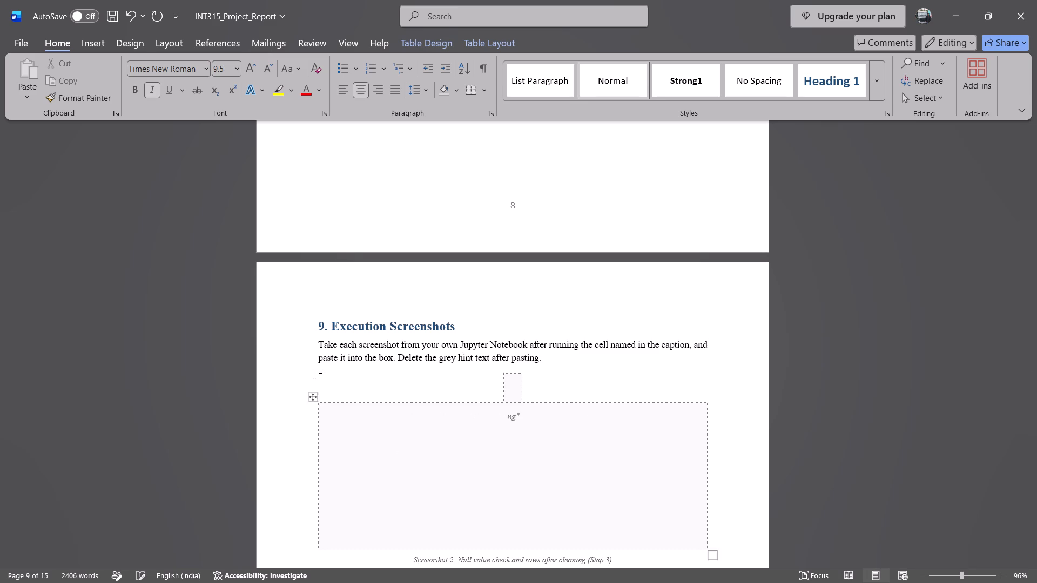
key("Delete")
key("Delete")
key("Delete")
key("Delete")
key("Delete")
key("Delete")
key("Delete")
key("Delete")
key("Delete")
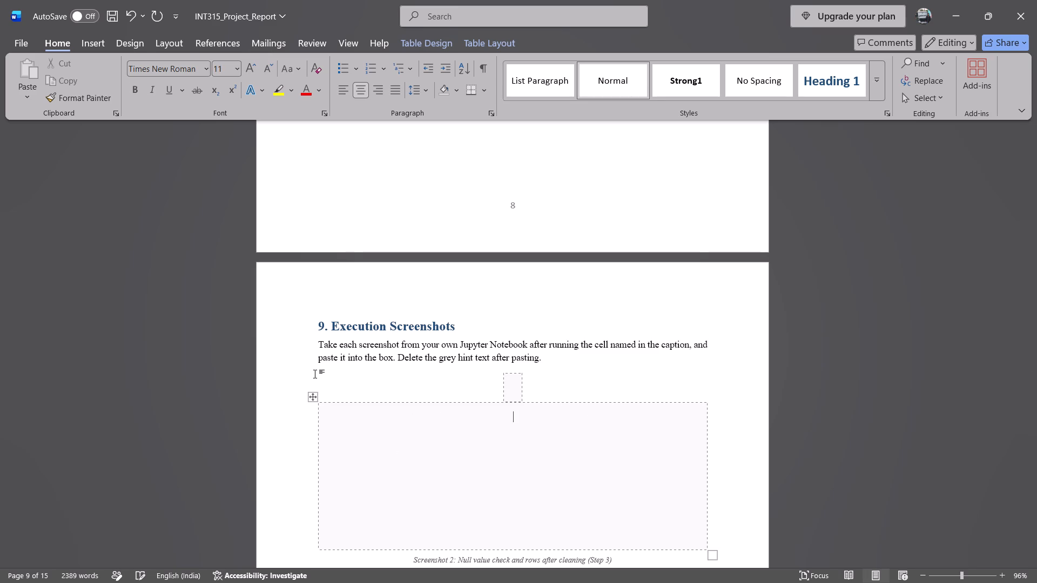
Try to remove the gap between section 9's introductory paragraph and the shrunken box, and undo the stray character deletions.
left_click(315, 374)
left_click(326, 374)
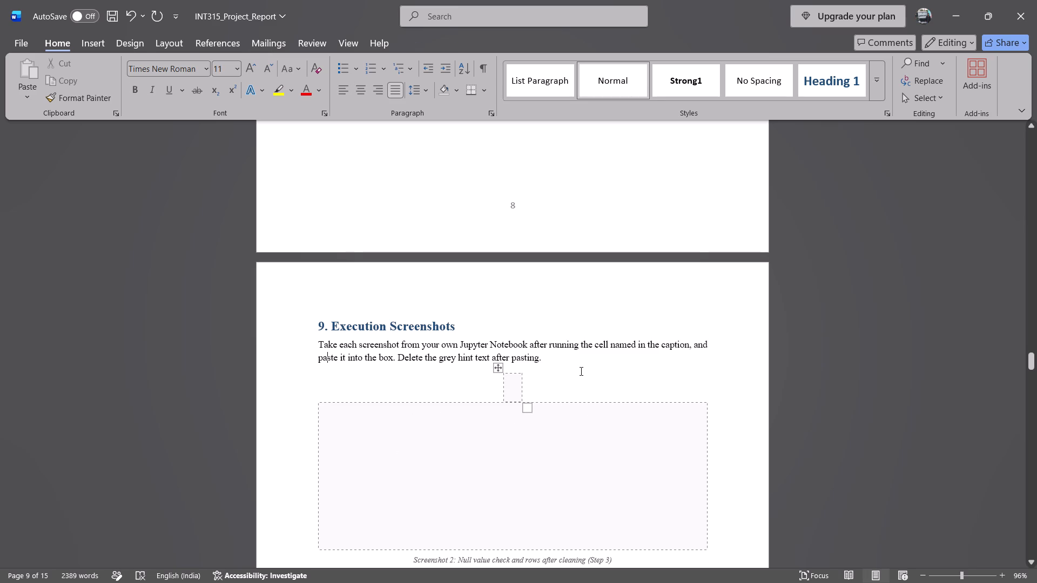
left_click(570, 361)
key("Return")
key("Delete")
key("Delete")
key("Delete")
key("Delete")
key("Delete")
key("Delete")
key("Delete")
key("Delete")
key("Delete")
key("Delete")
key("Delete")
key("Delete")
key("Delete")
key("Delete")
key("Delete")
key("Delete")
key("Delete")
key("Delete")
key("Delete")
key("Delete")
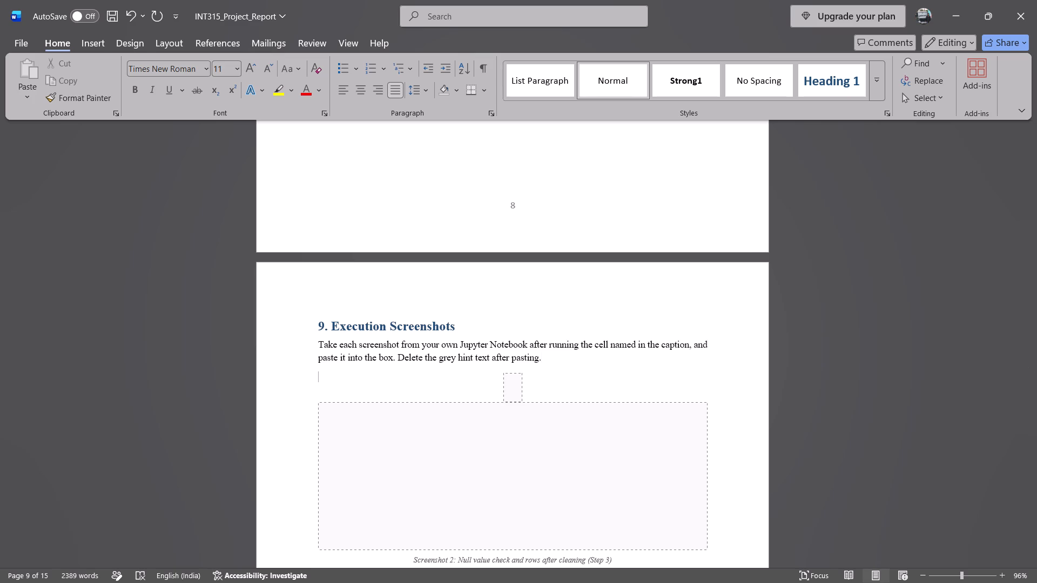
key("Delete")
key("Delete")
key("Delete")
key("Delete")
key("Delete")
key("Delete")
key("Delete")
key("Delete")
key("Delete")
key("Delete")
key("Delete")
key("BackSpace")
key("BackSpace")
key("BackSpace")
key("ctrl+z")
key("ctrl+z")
Delete the entire introductory instruction paragraph under the "9. Execution Screenshots" heading.
key("BackSpace")
key("BackSpace")
key("BackSpace")
key("BackSpace")
key("BackSpace")
key("BackSpace")
key("BackSpace")
key("BackSpace")
key("BackSpace")
key("BackSpace")
key("BackSpace")
key("BackSpace")
key("BackSpace")
key("BackSpace")
key("BackSpace")
key("BackSpace")
key("BackSpace")
key("BackSpace")
key("BackSpace")
key("BackSpace")
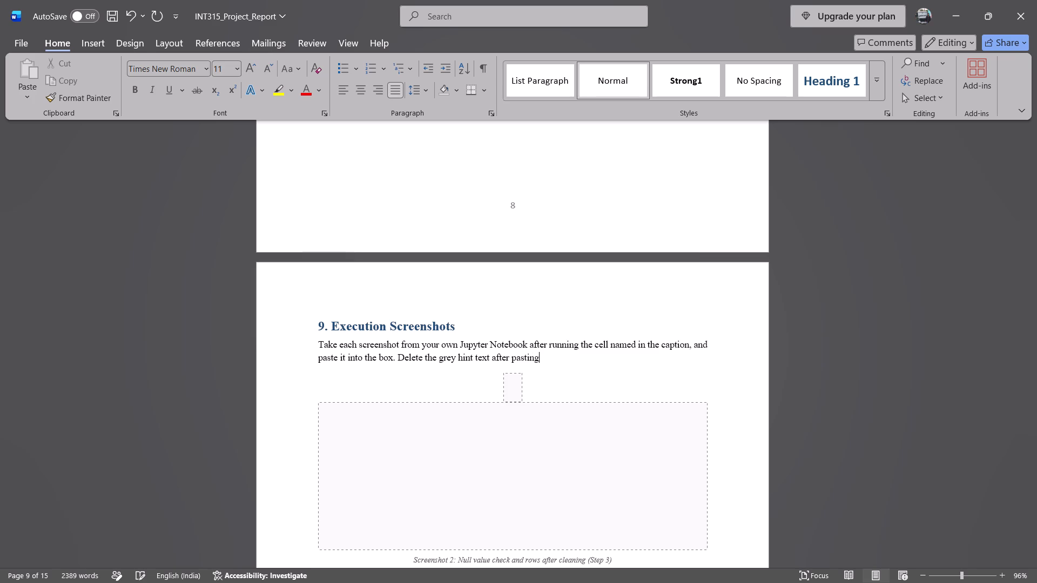
key("BackSpace")
key("BackSpace")
key("BackSpace")
key("BackSpace")
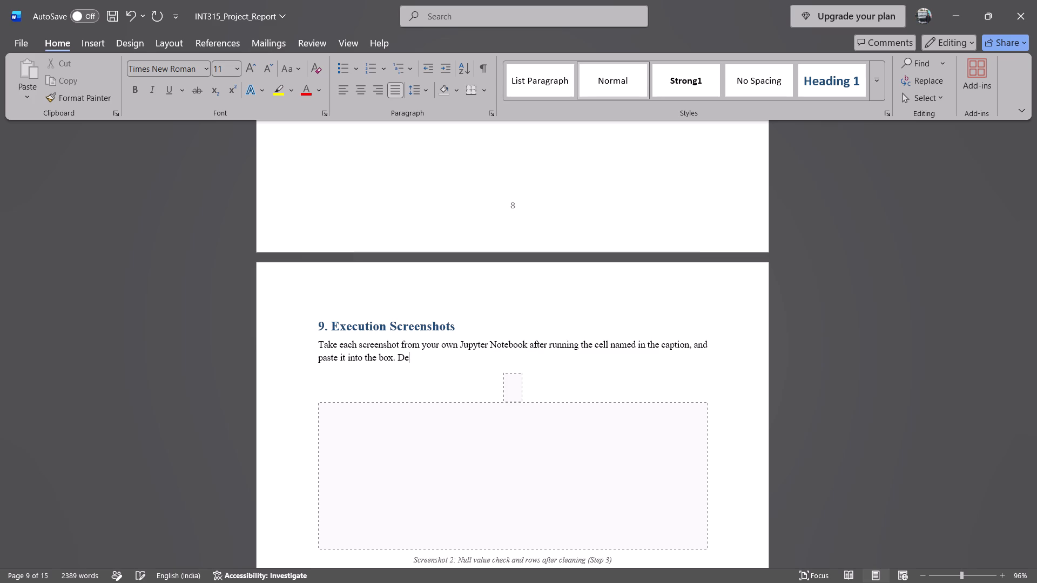
key("BackSpace")
key("BackSpace")
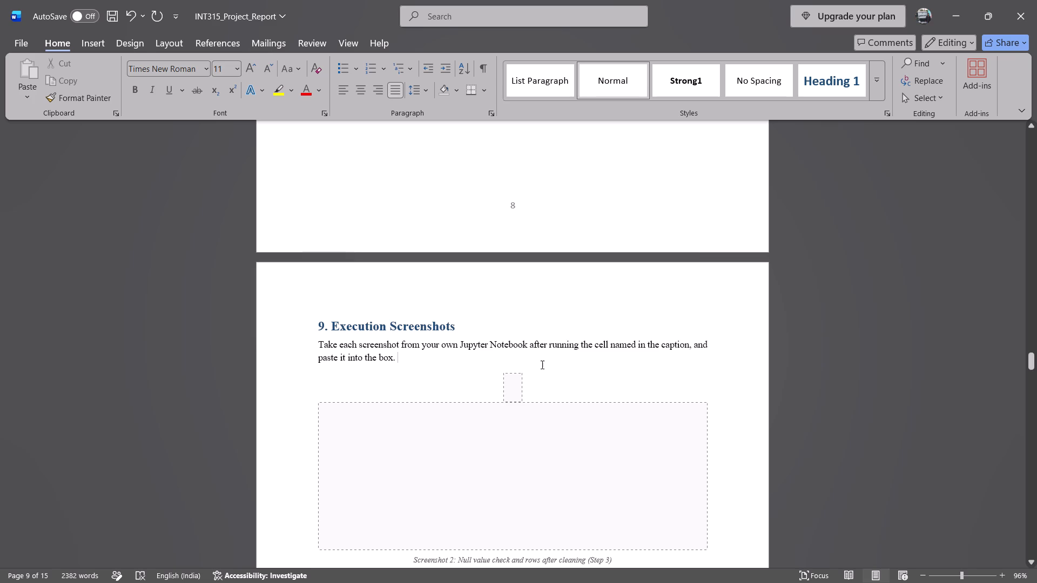
left_click_drag(423, 357, 321, 348)
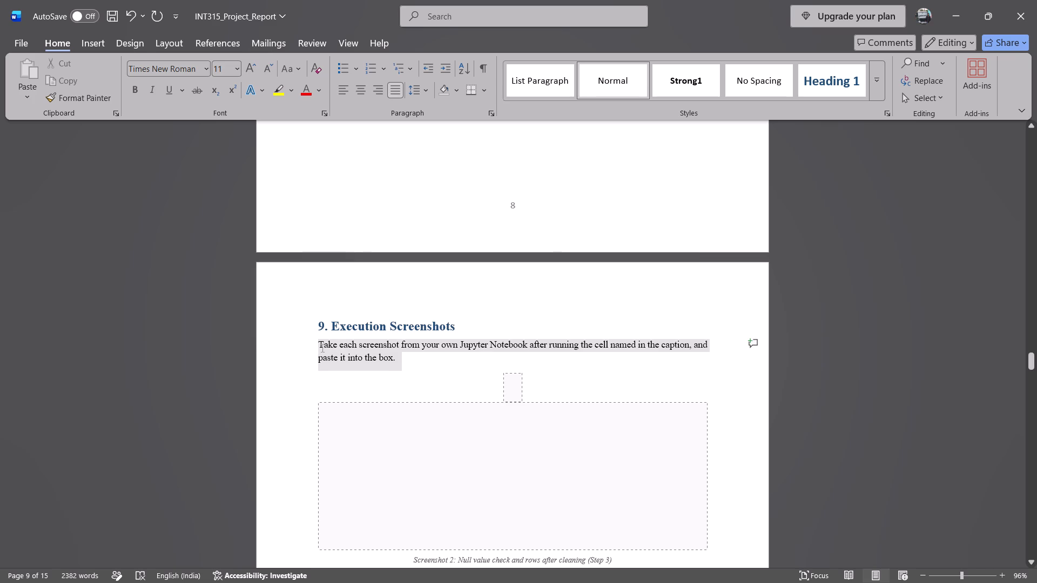
left_click_drag(321, 348, 322, 348)
key("Delete")
key("BackSpace")
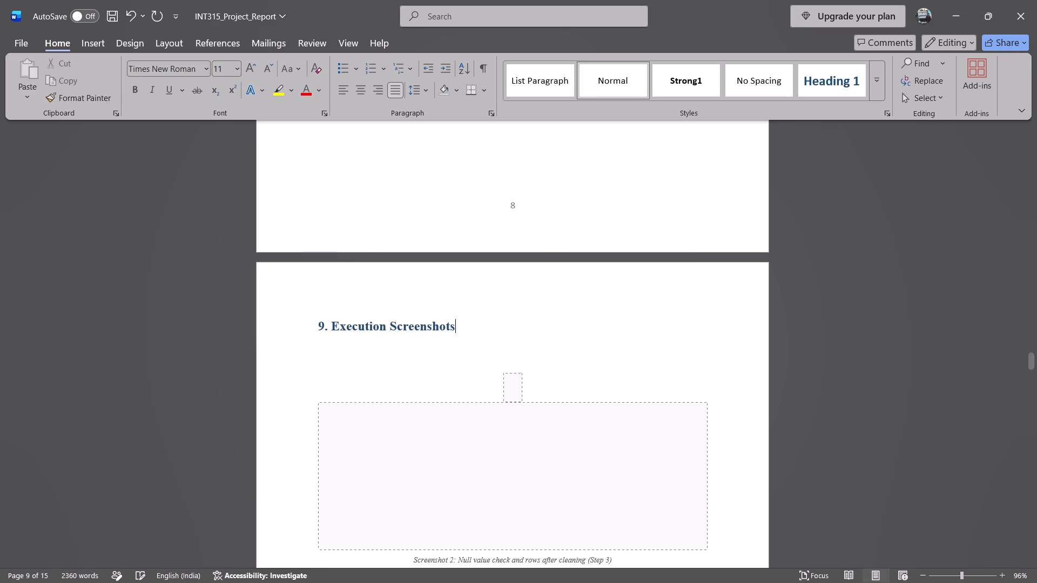
Review the report from the dataset column table through the tools, methodology and code sections to the Execution Screenshots placeholders.
key("Up")
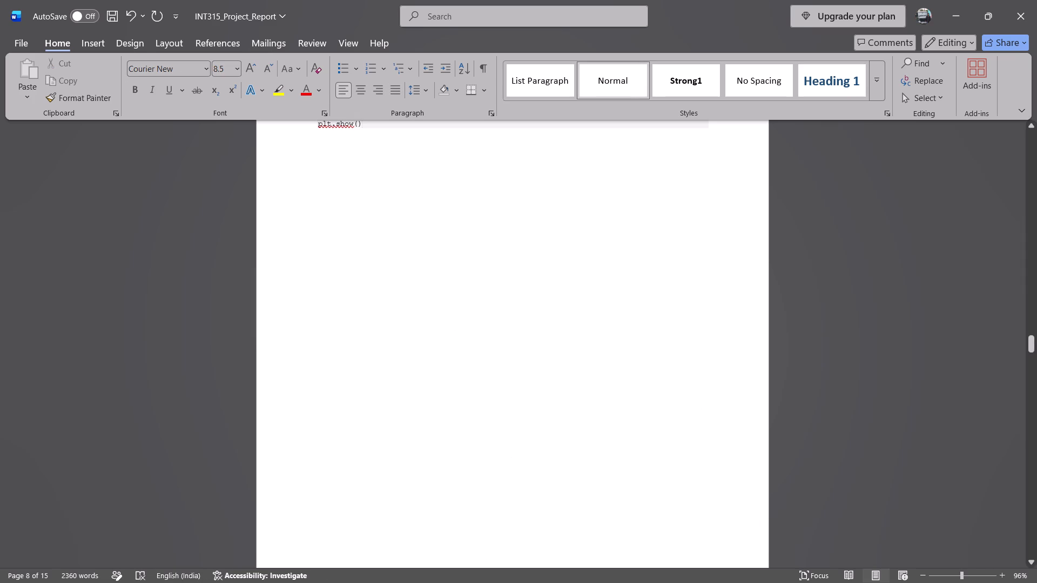
scroll(322, 348, "up", 2)
scroll(322, 348, "down", 8)
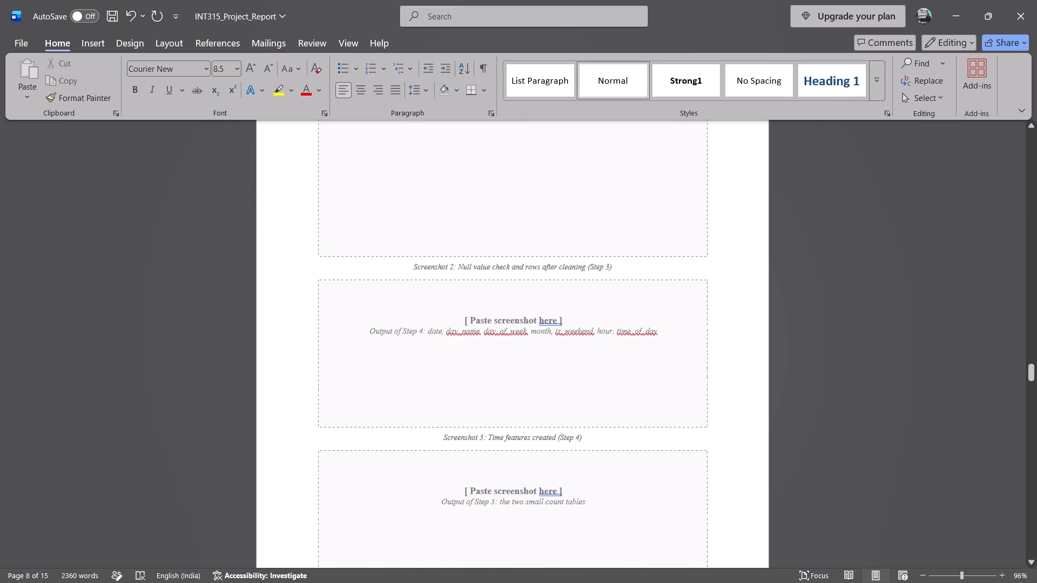
scroll(326, 416, "up", 11)
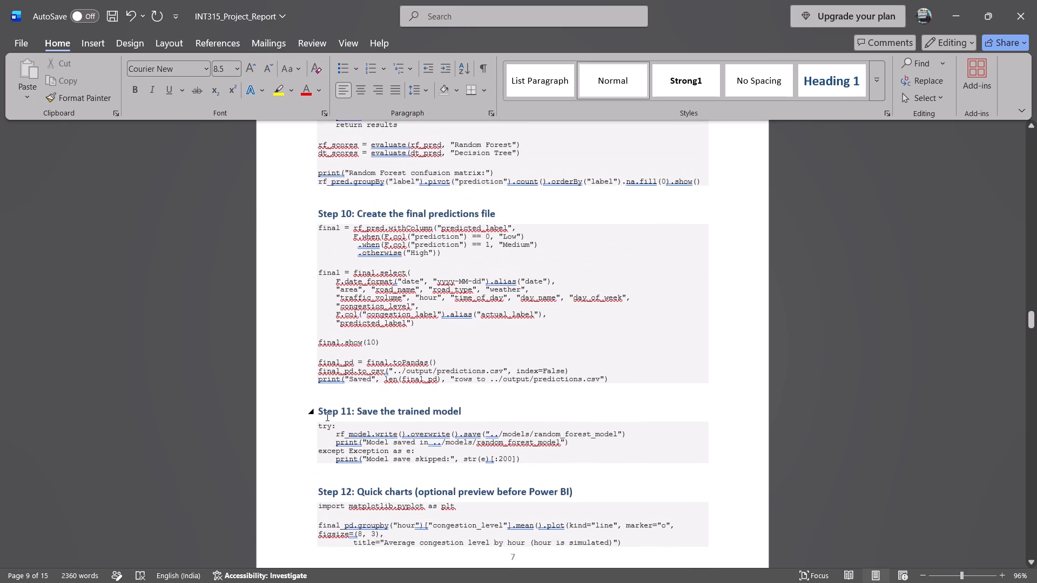
scroll(326, 416, "up", 6)
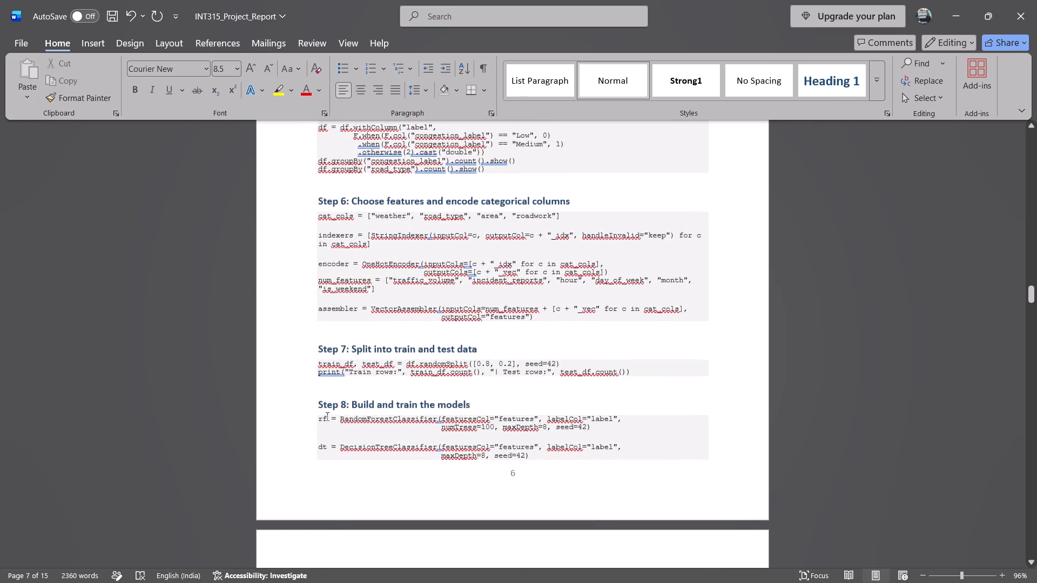
scroll(326, 416, "up", 10)
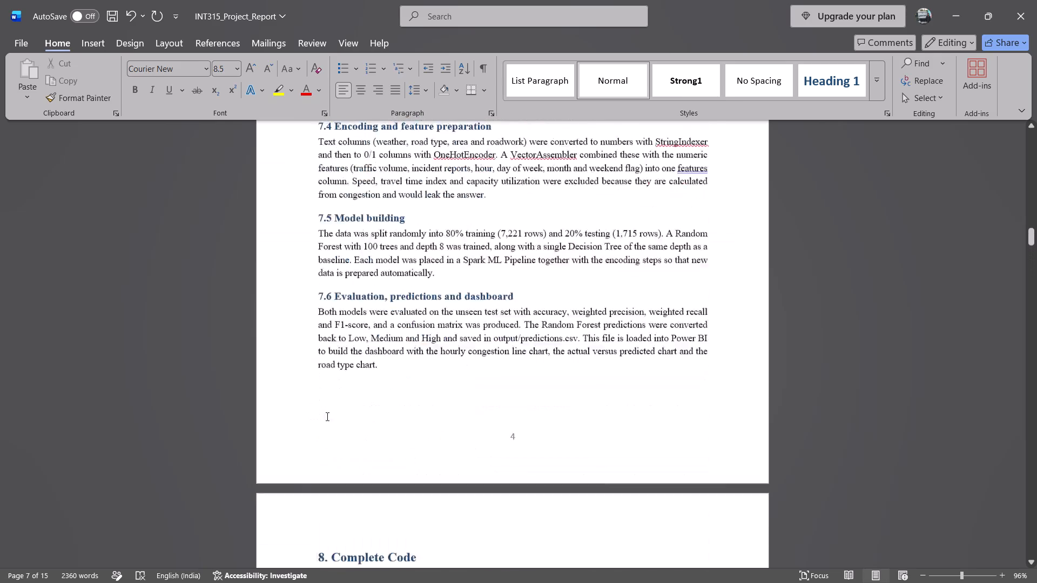
scroll(326, 416, "up", 1)
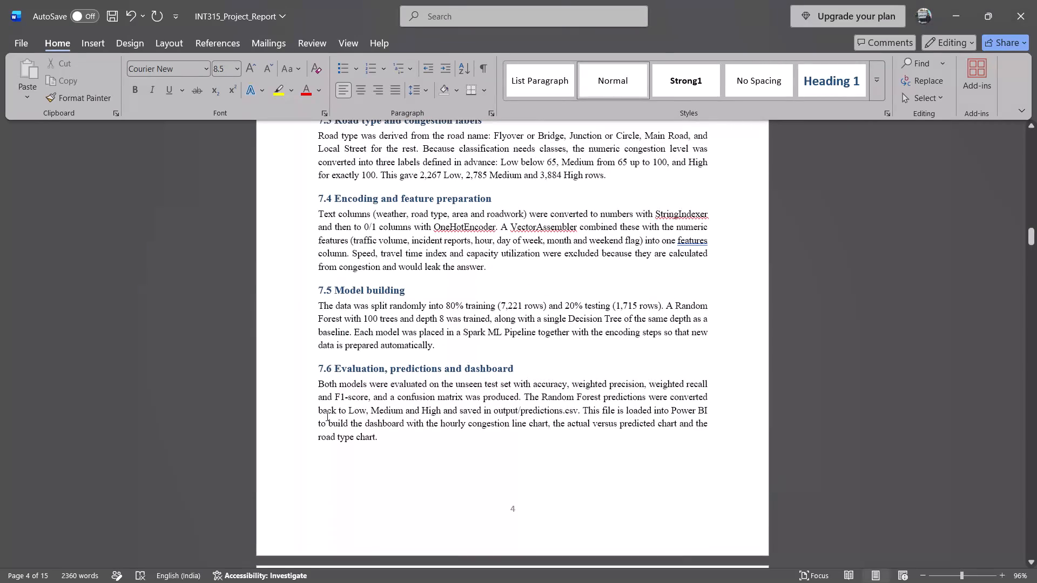
scroll(326, 416, "up", 4)
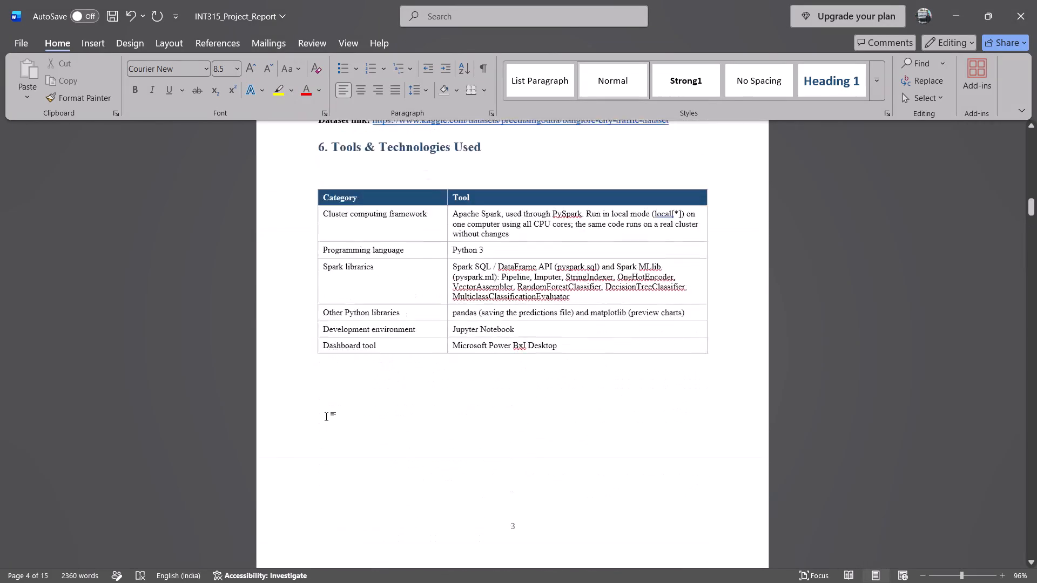
scroll(326, 416, "up", 4)
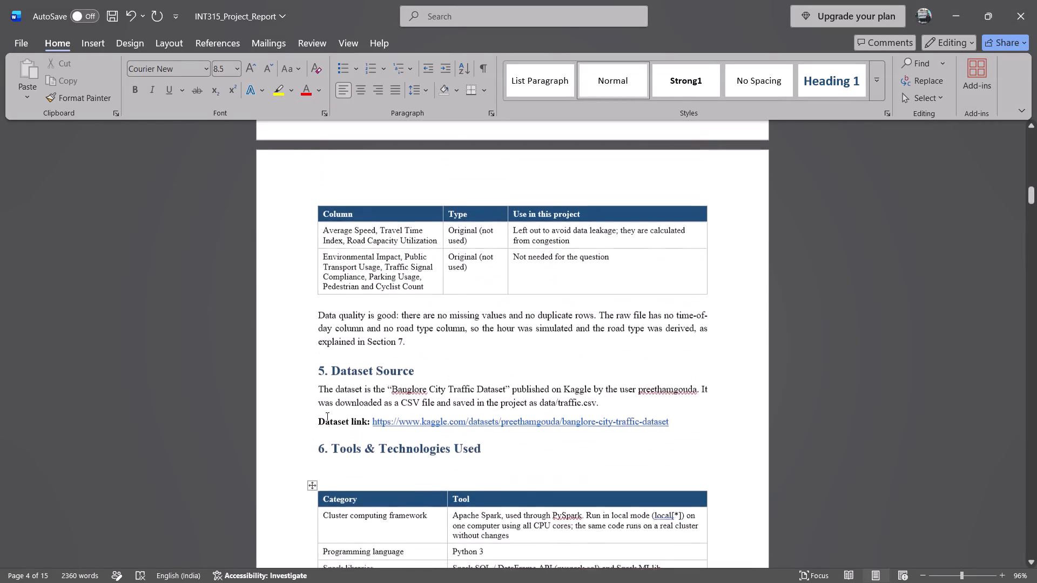
scroll(326, 416, "up", 1)
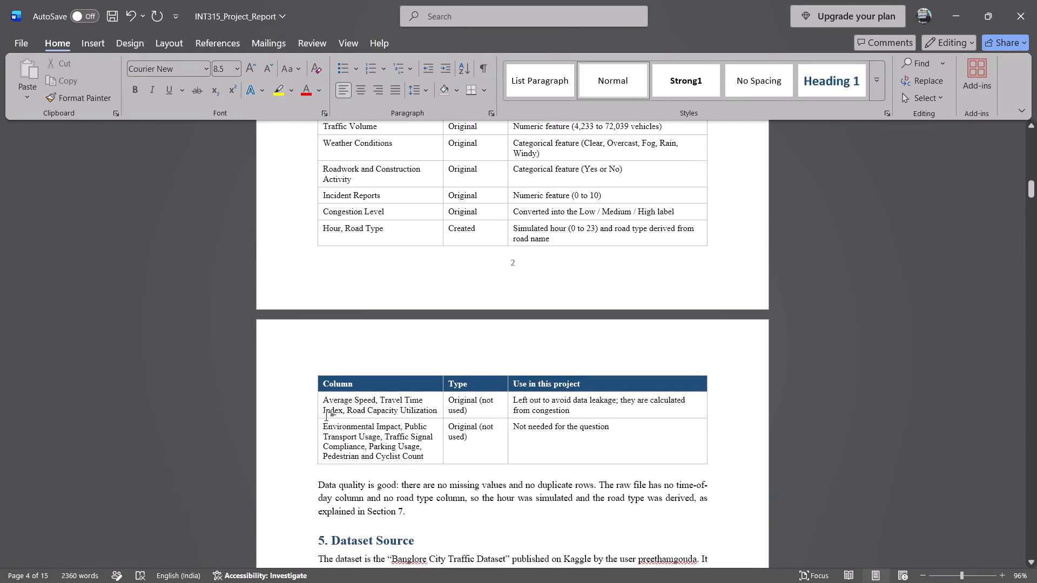
scroll(326, 416, "down", 1)
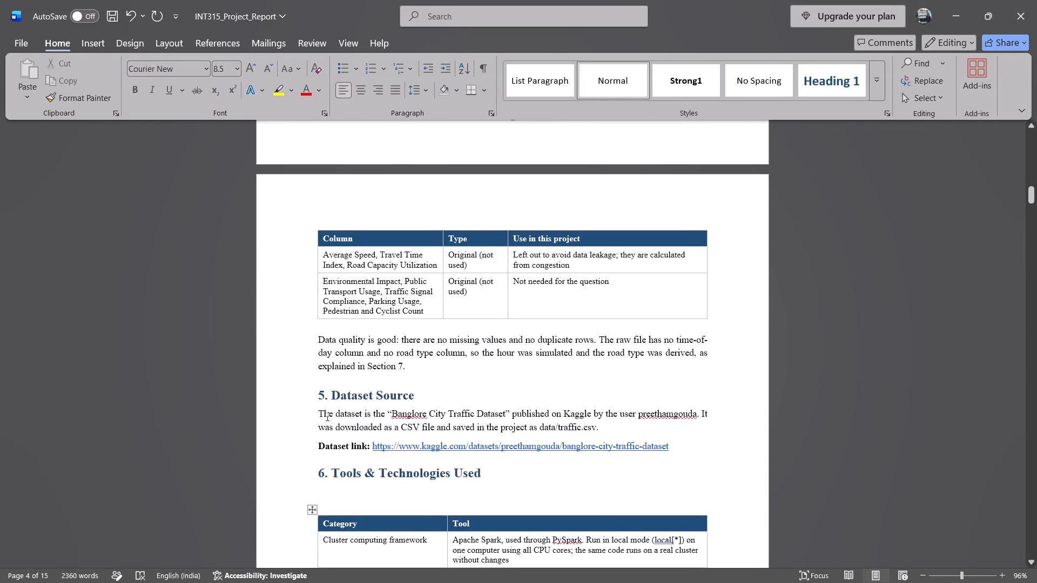
scroll(326, 416, "down", 2)
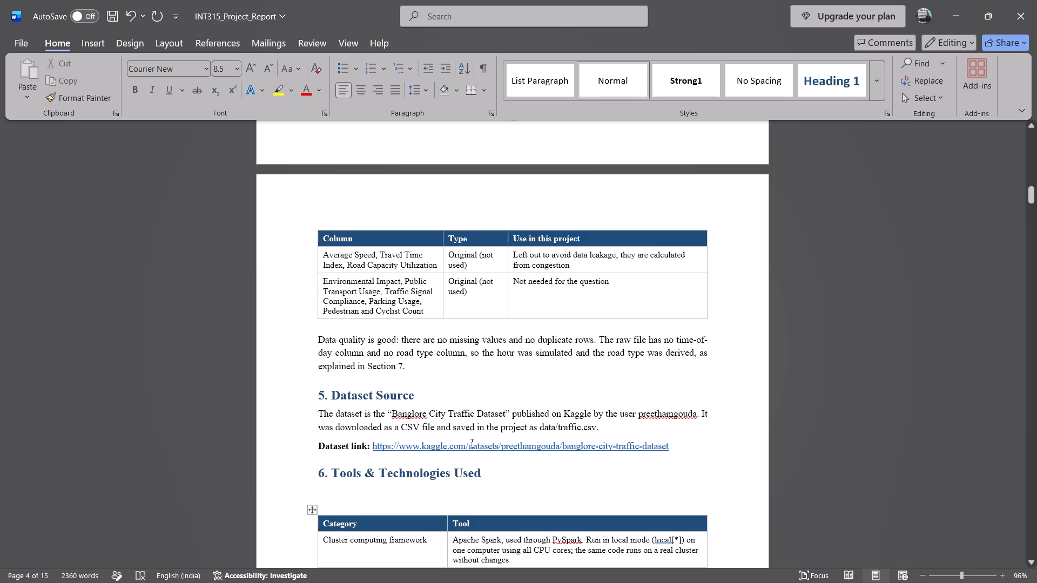
scroll(486, 448, "down", 8)
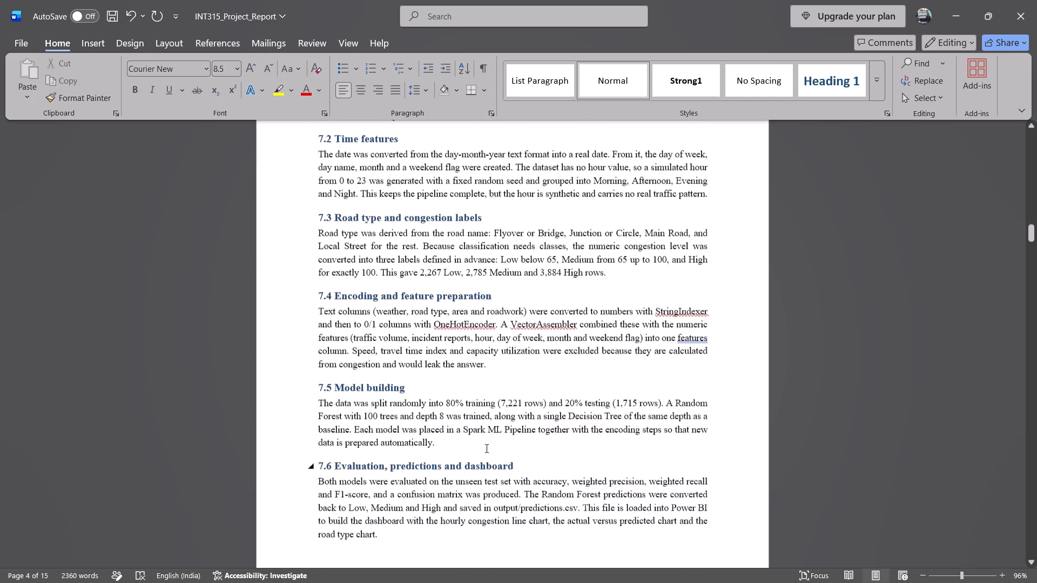
scroll(486, 448, "down", 7)
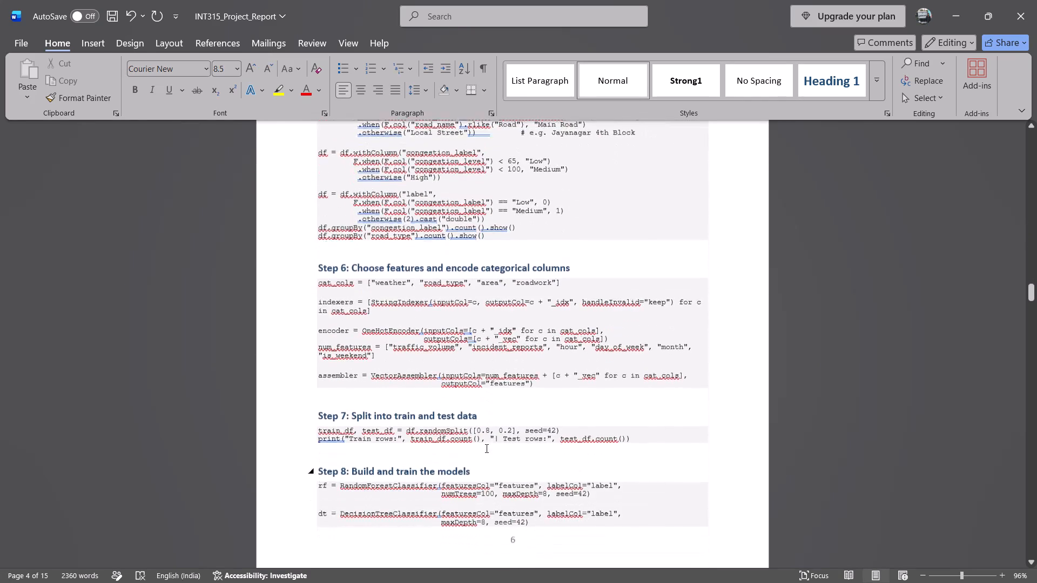
scroll(486, 448, "down", 10)
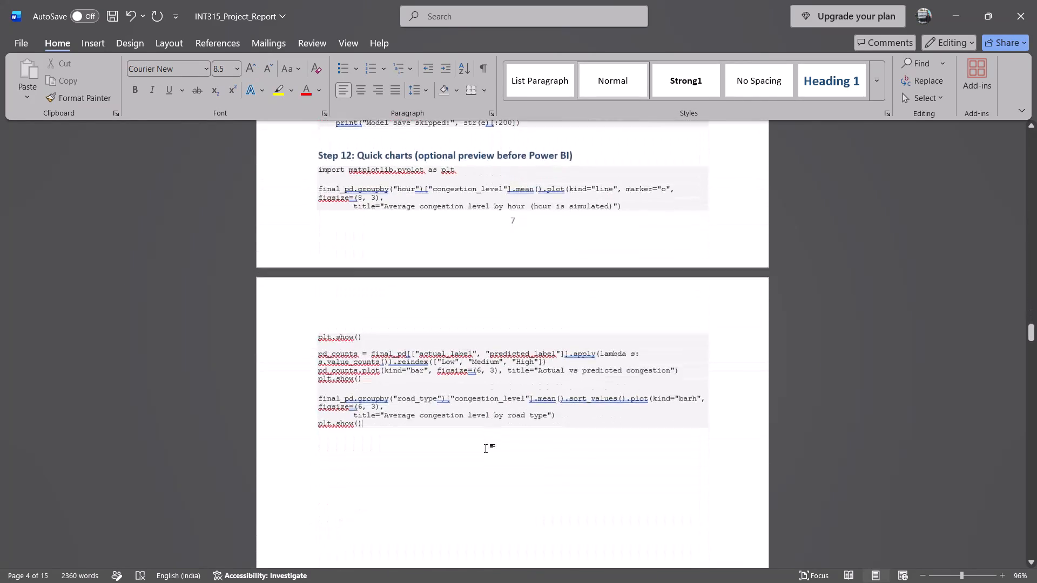
scroll(486, 448, "down", 8)
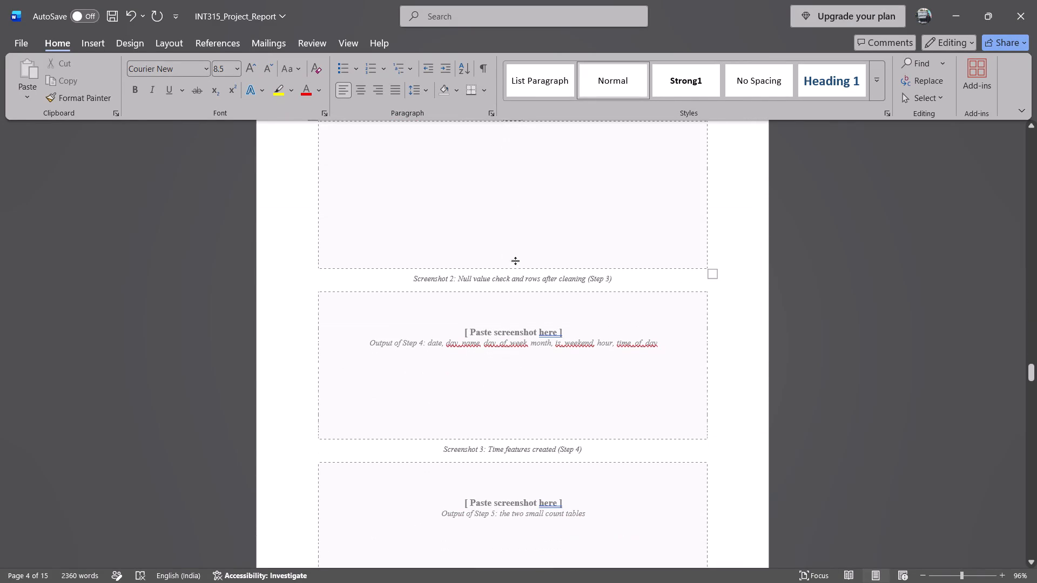
Delete the emptied Screenshot 2 placeholder box by deleting its cell with Shift cells left.
scroll(517, 257, "up", 1)
left_click(517, 257)
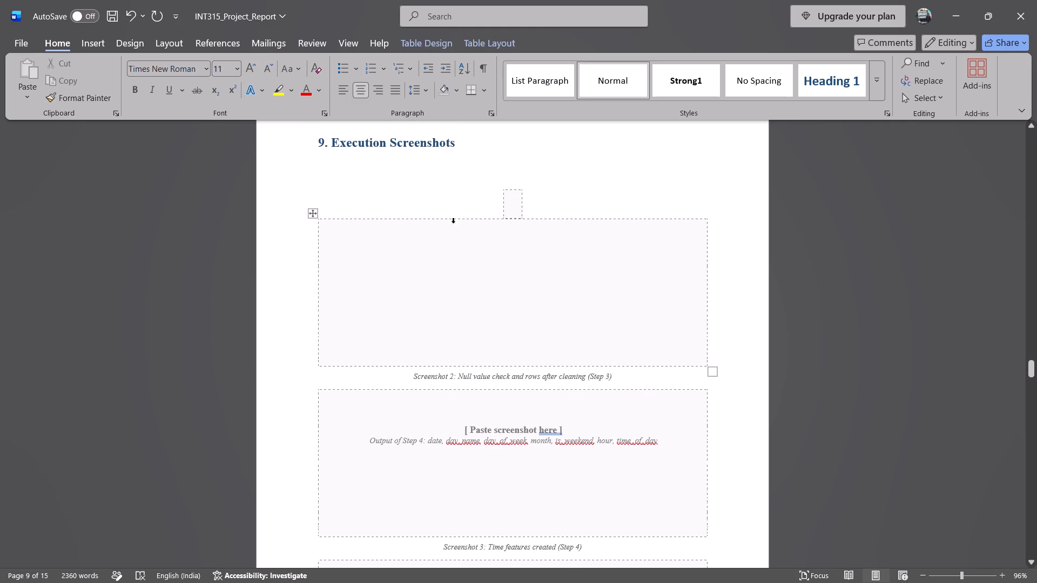
left_click(309, 216)
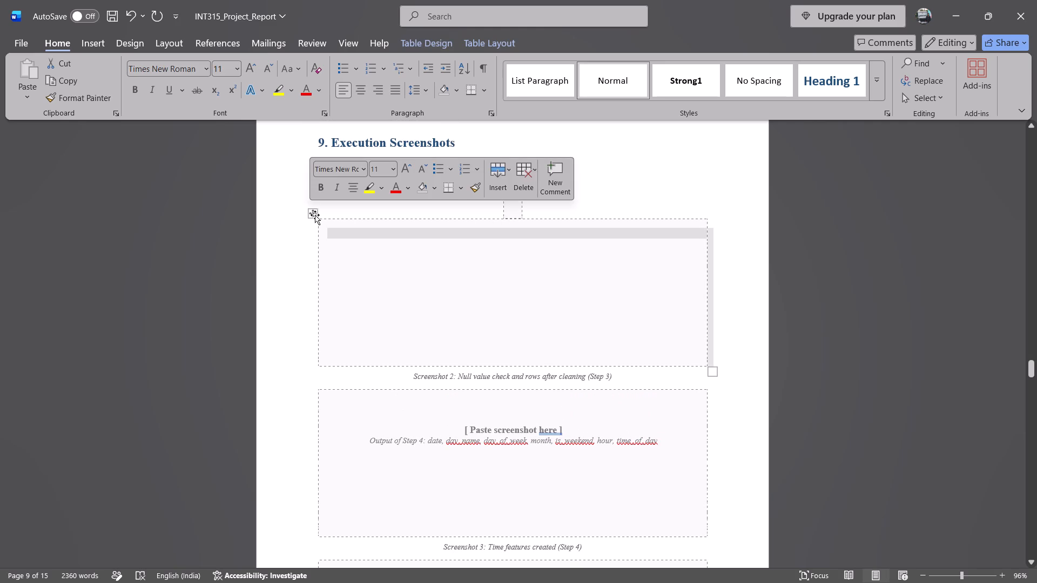
left_click(526, 181)
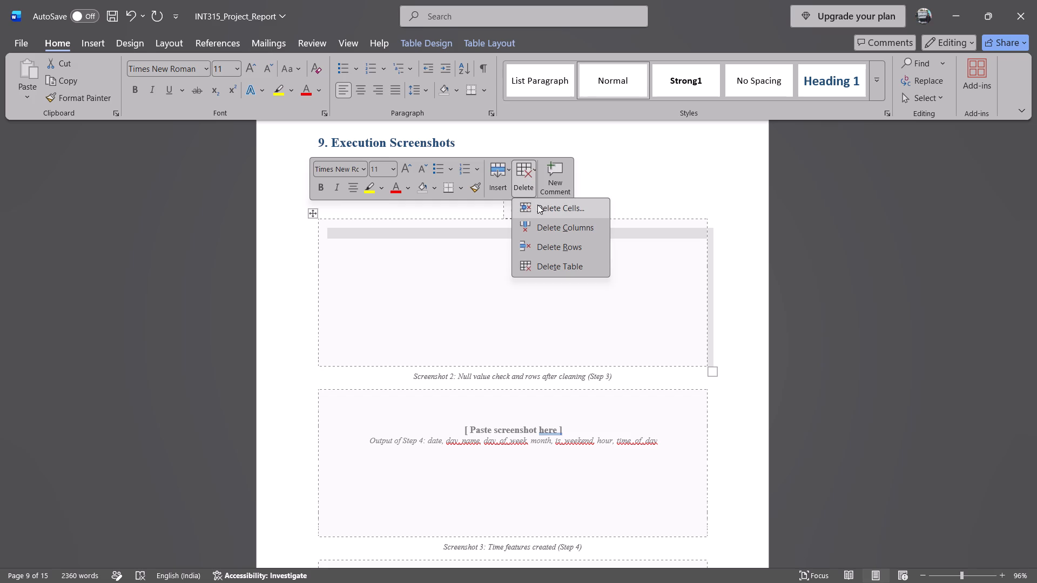
left_click(537, 205)
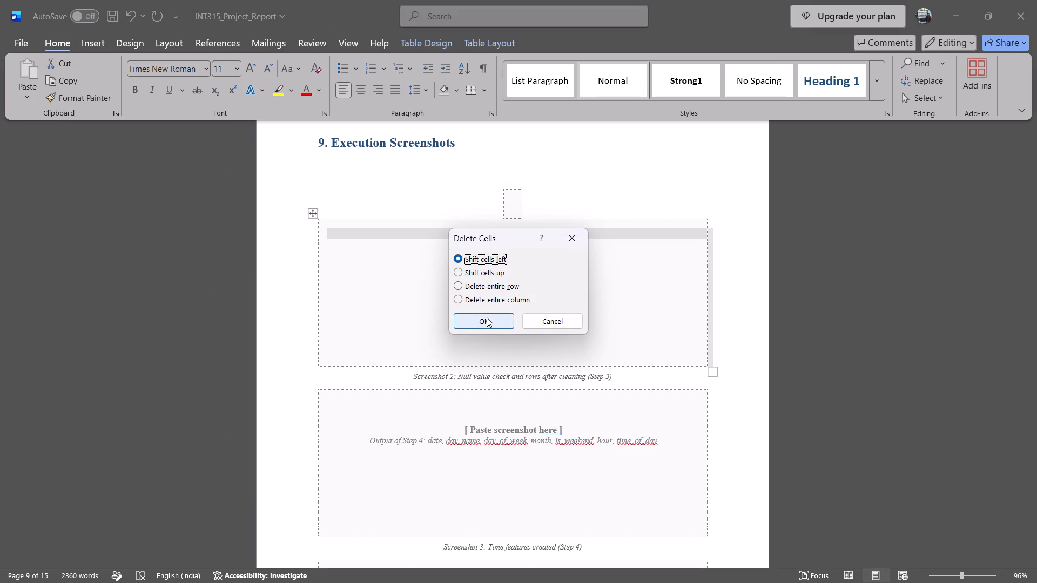
left_click(485, 317)
Delete the Screenshot 3 placeholder box for the Step 4 output by deleting its cell with Shift cells left.
scroll(509, 249, "up", 1)
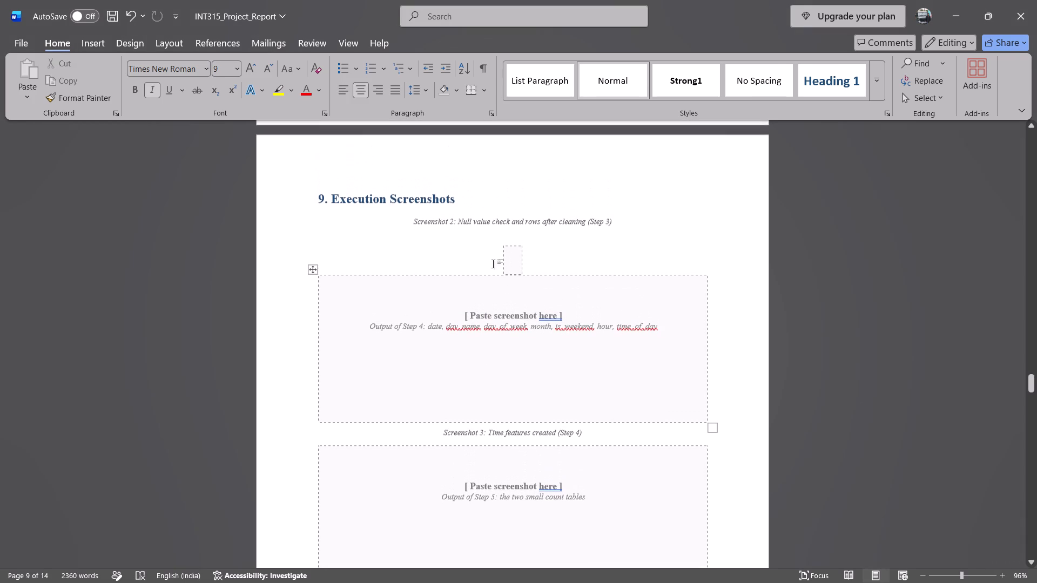
right_click(313, 269)
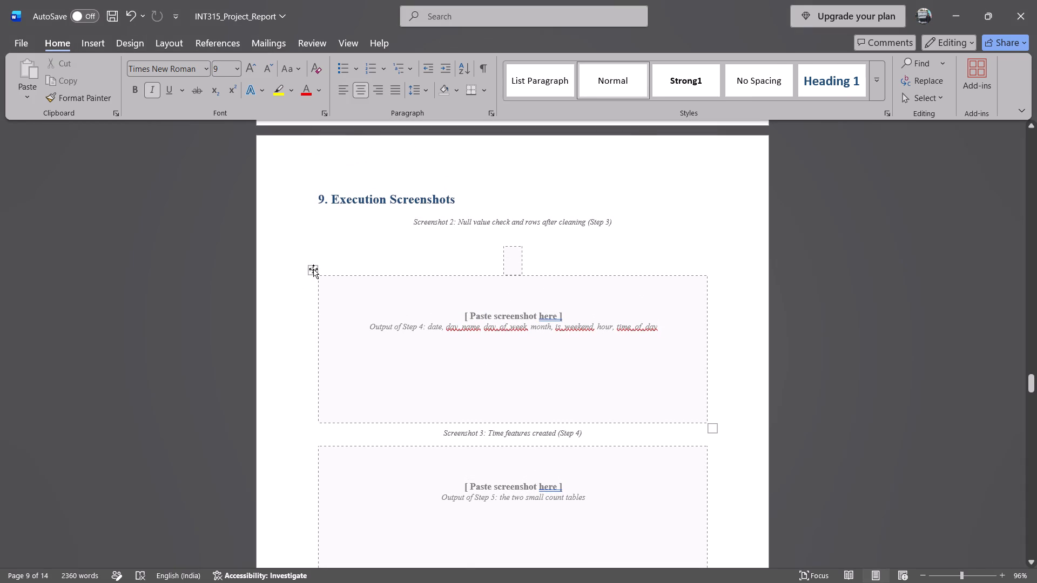
left_click(514, 235)
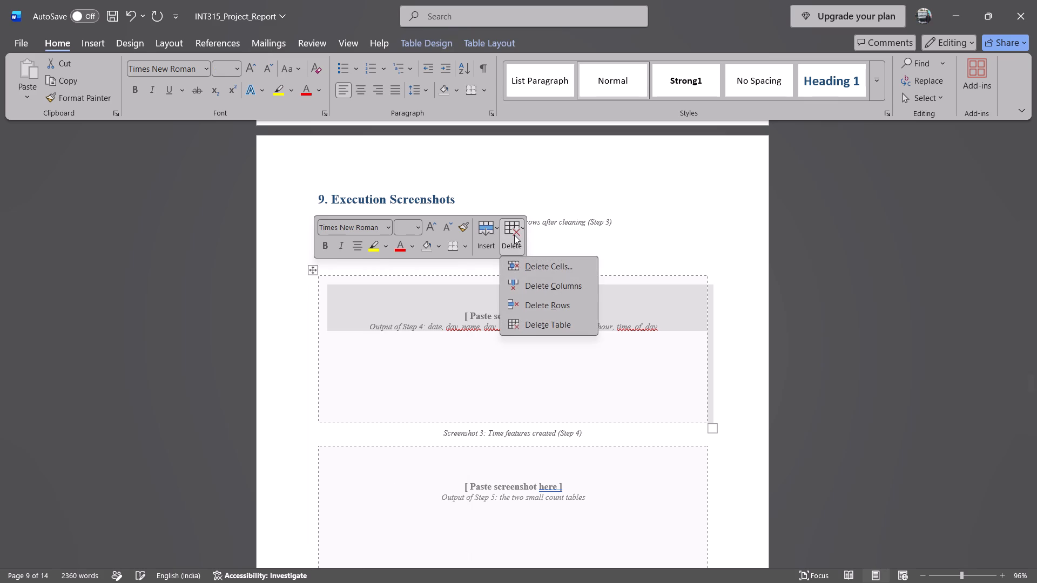
left_click(534, 269)
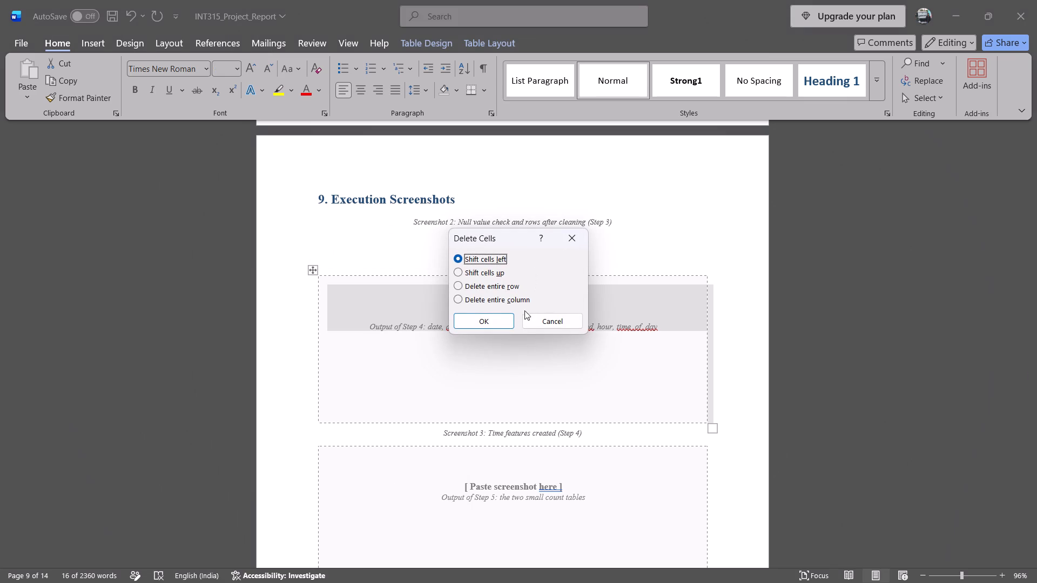
left_click(509, 318)
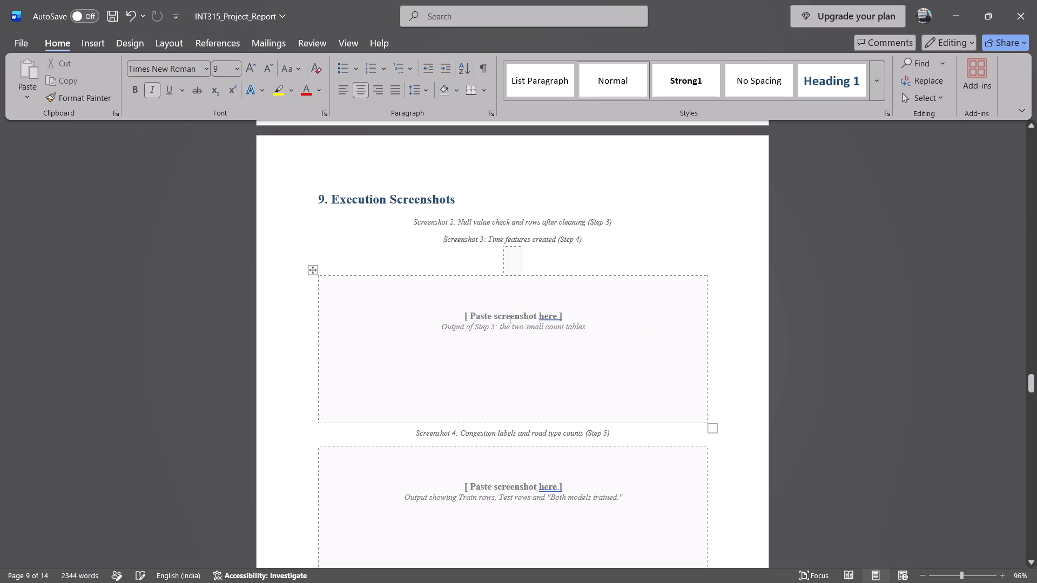
Delete the Screenshot 4 placeholder box for the Step 5 count tables by deleting its cell with Shift cells left.
scroll(407, 302, "down", 3)
scroll(407, 302, "up", 1)
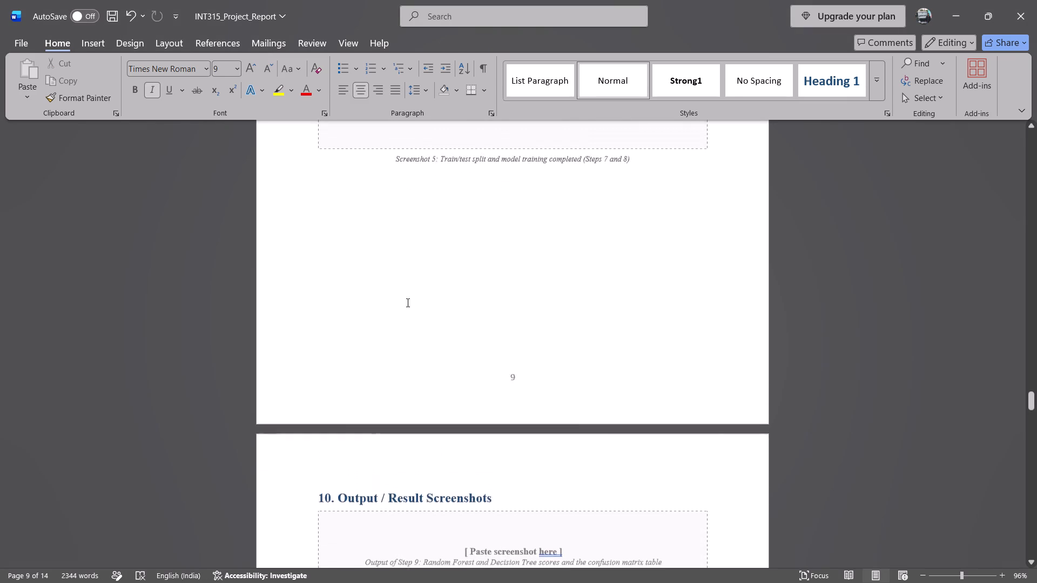
scroll(407, 302, "up", 1)
left_click(407, 302)
scroll(407, 302, "up", 3)
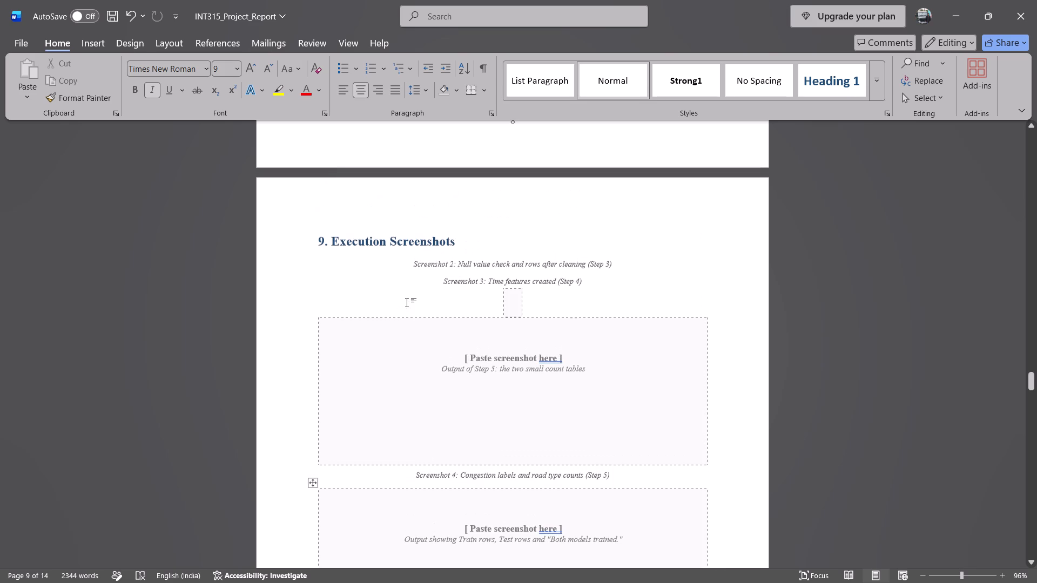
left_click(362, 339)
right_click(362, 339)
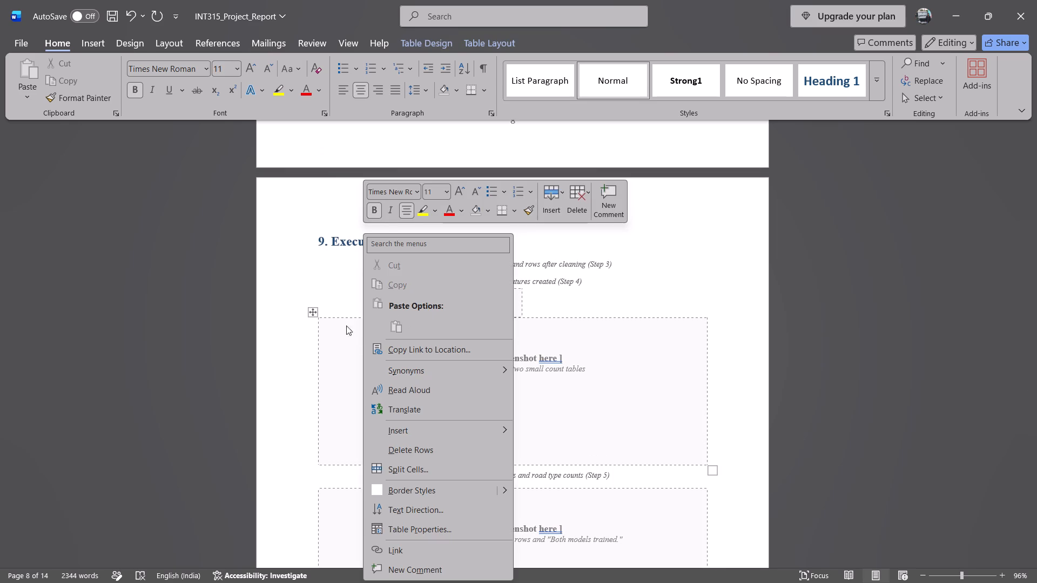
left_click(577, 203)
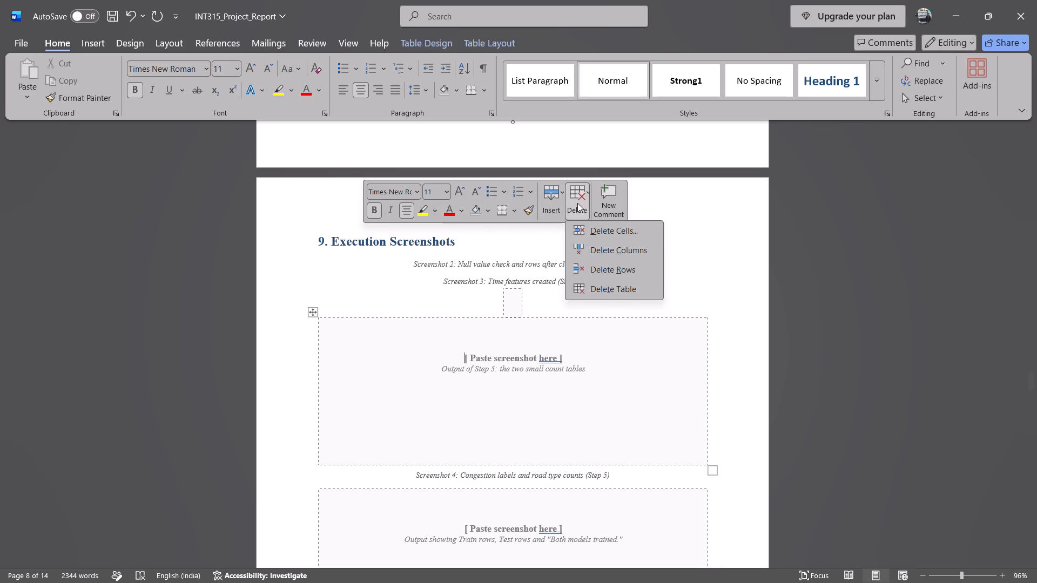
left_click(628, 228)
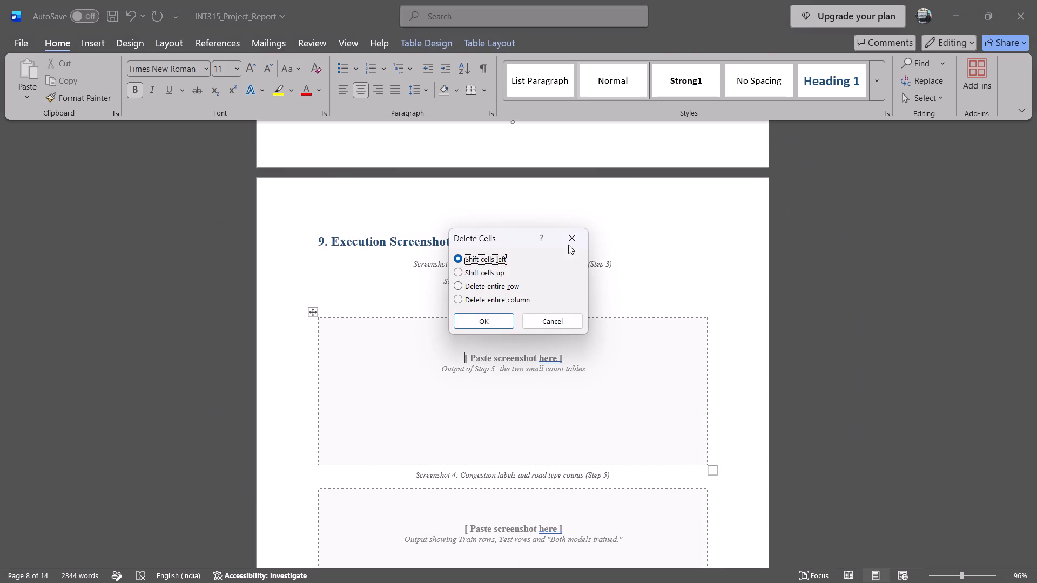
left_click(482, 318)
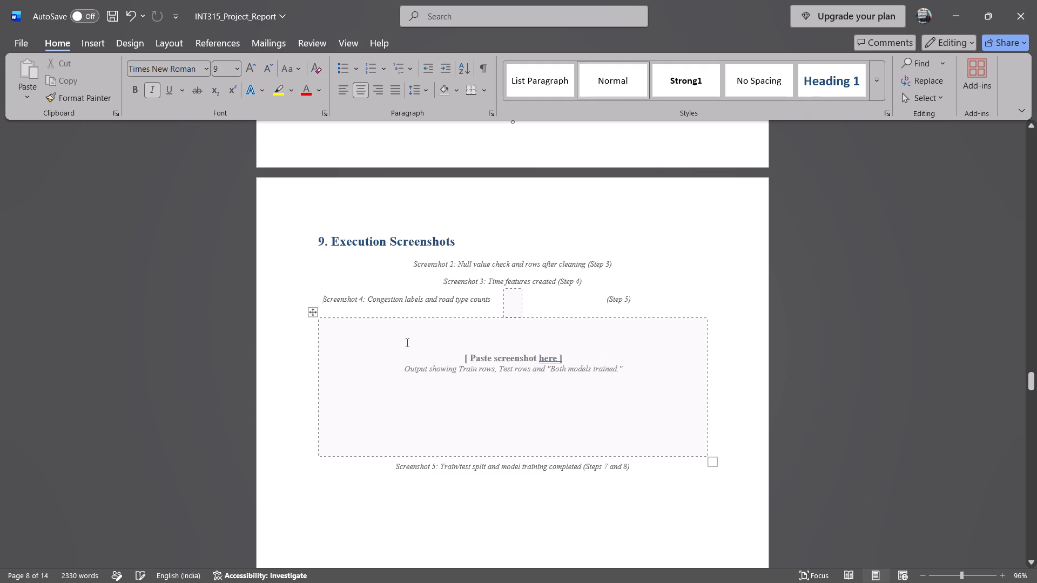
Delete the Screenshot 5 placeholder box for the model training output by deleting its cell with Shift cells left.
right_click(406, 368)
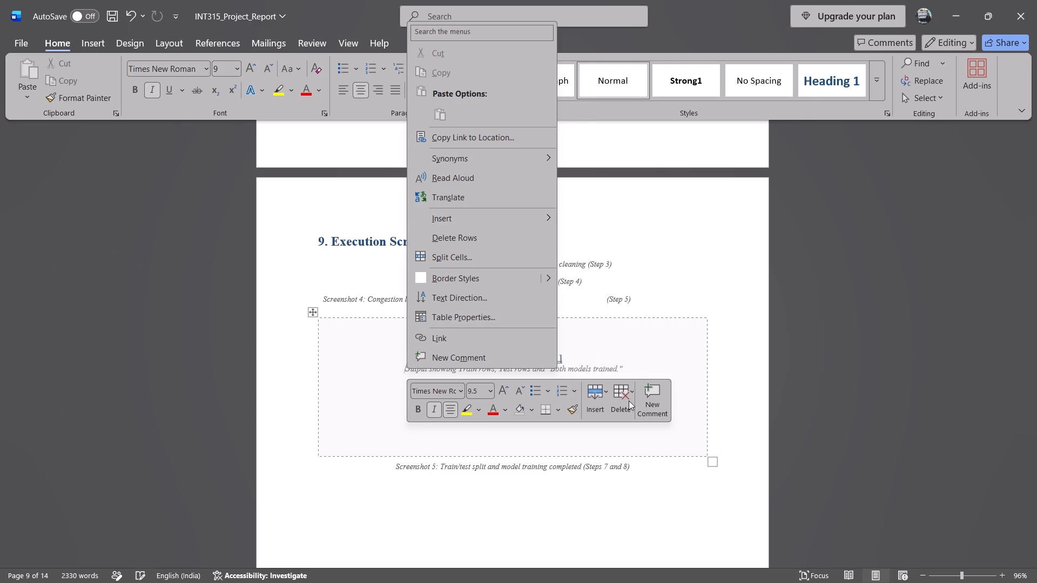
left_click(626, 404)
left_click(632, 432)
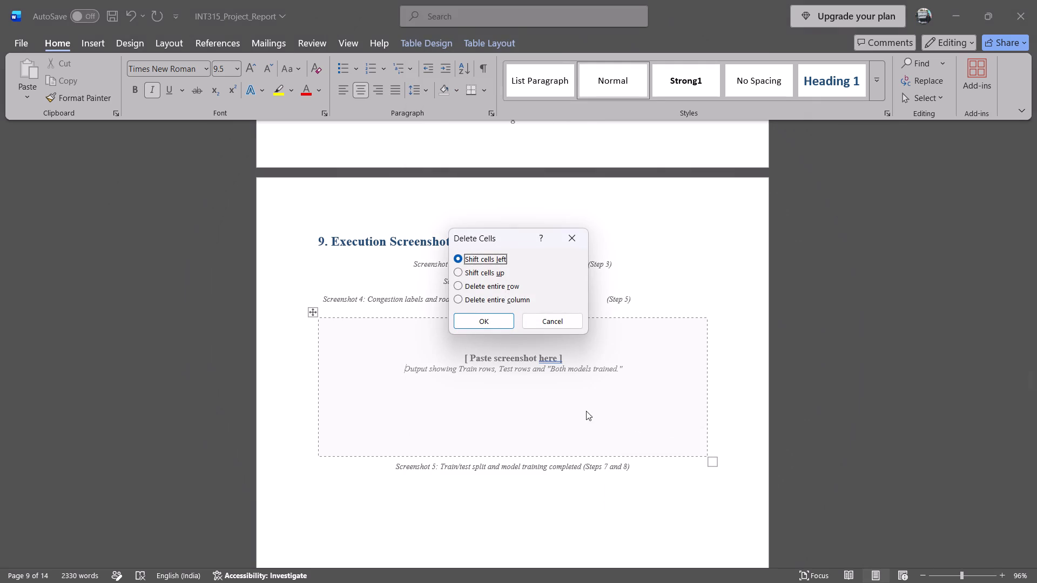
left_click(482, 315)
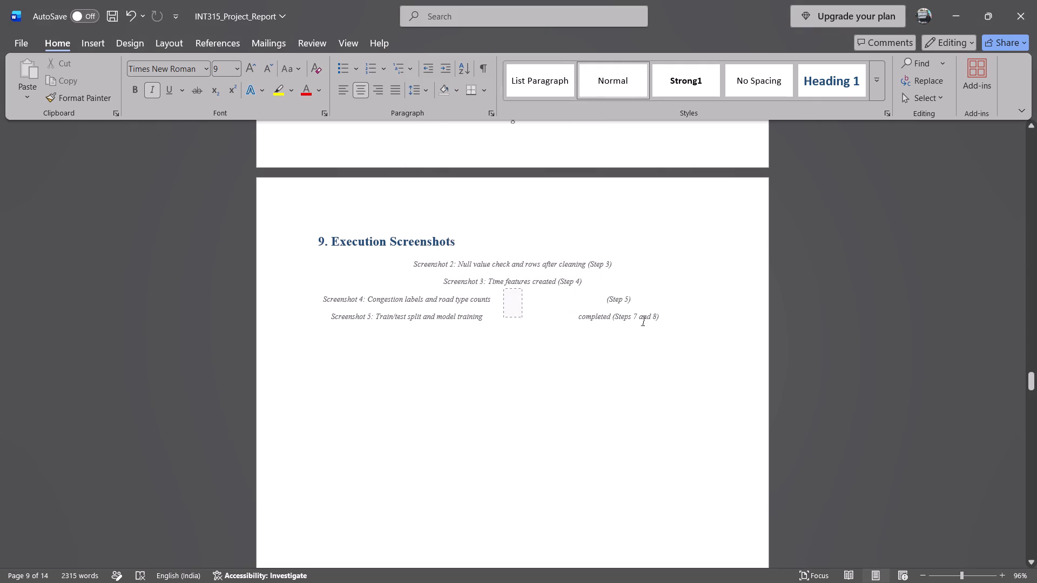
Delete the small leftover empty box among the section 9 captions by deleting its cell with Shift cells left.
left_click(510, 306)
right_click(510, 306)
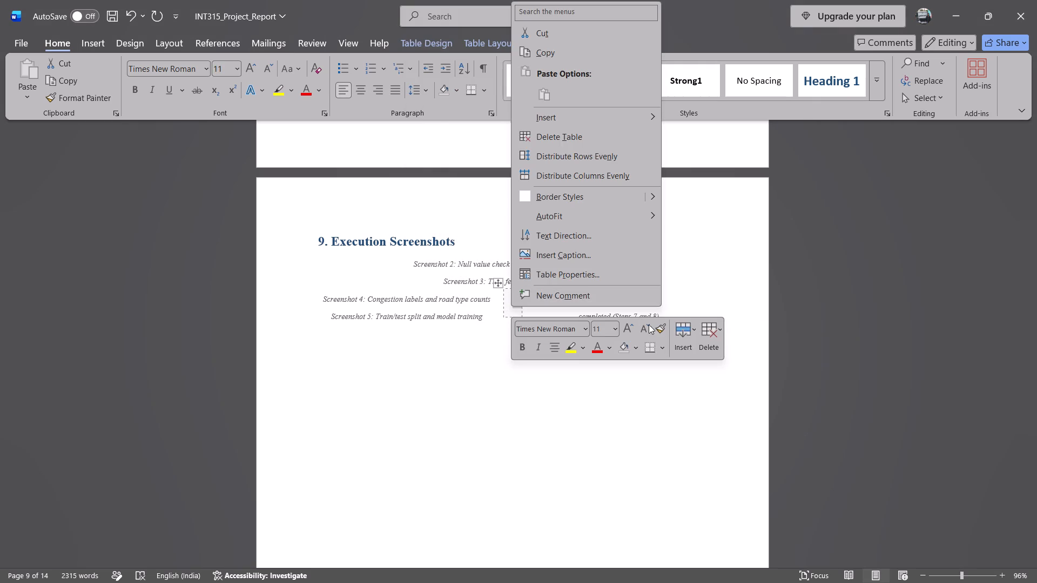
left_click(705, 338)
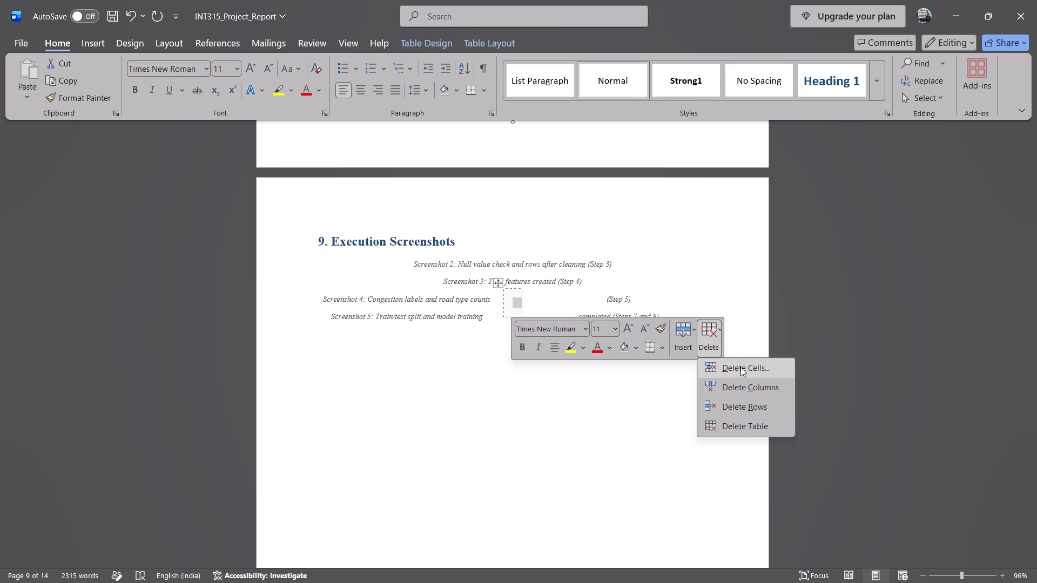
left_click(740, 368)
left_click(495, 321)
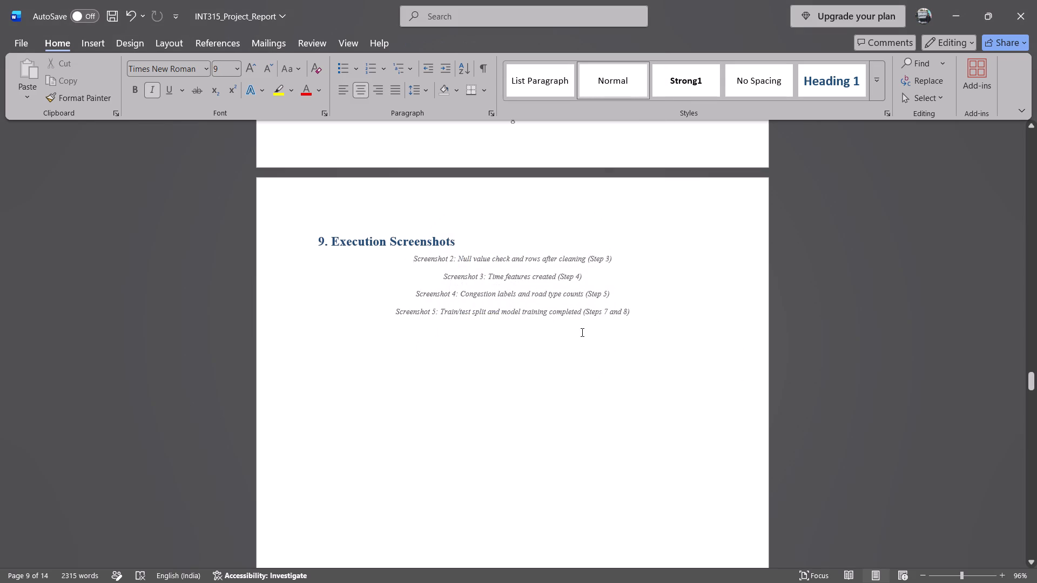
Delete the four remaining captions, Screenshot 2 through Screenshot 5, under the Execution Screenshots heading.
left_click_drag(641, 313, 502, 290)
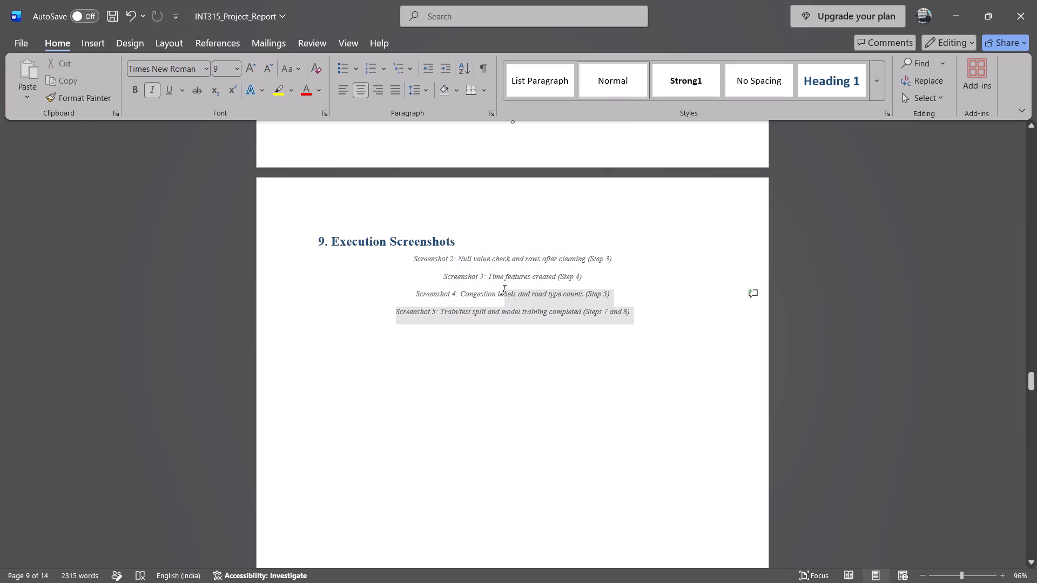
left_click_drag(502, 290, 413, 260)
key("Delete")
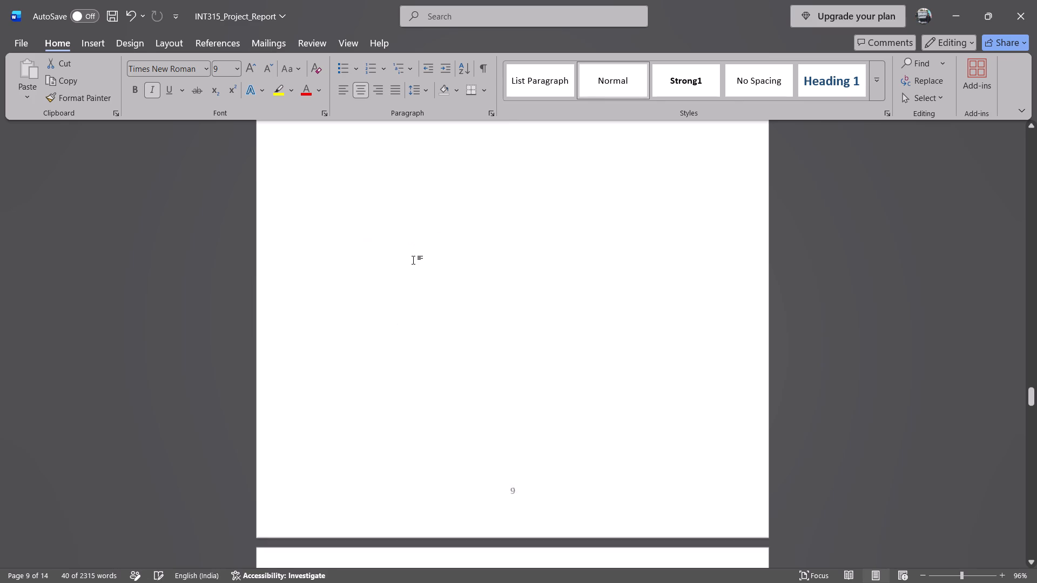
Add two empty paragraphs after the "9. Execution Screenshots" heading.
scroll(413, 260, "up", 4)
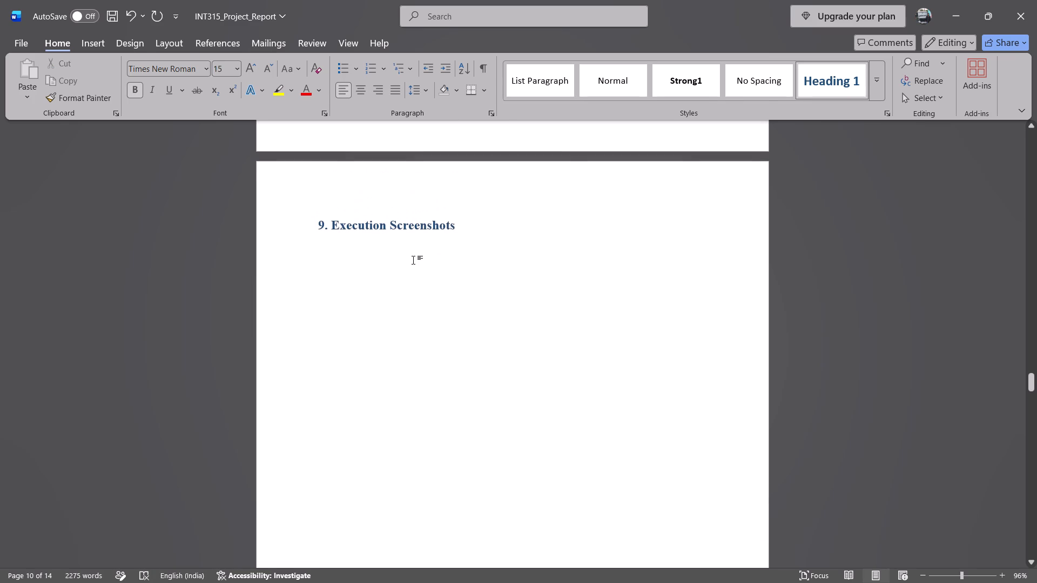
left_click(484, 226)
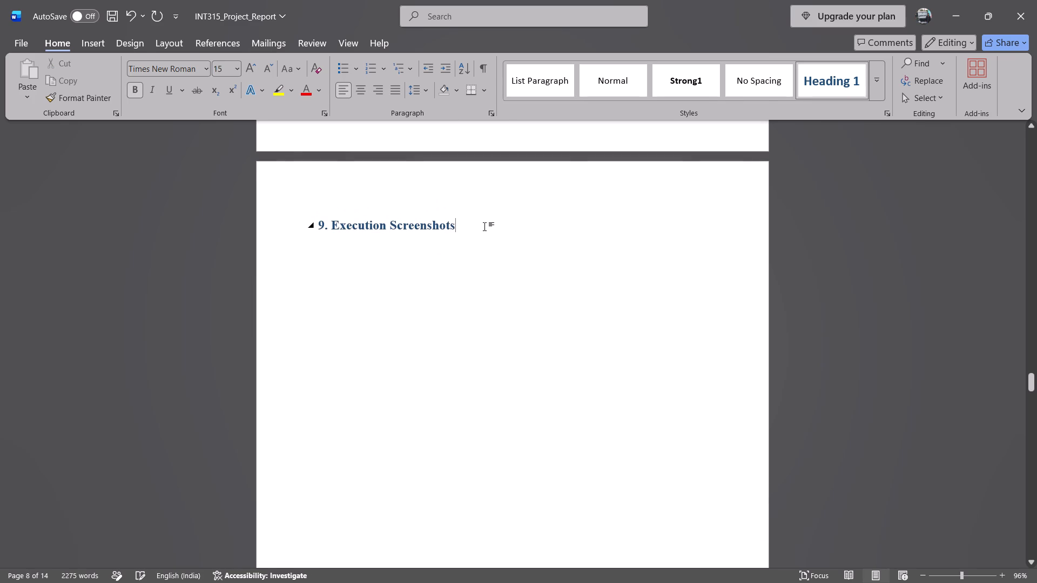
key("Return")
scroll(484, 226, "up", 3)
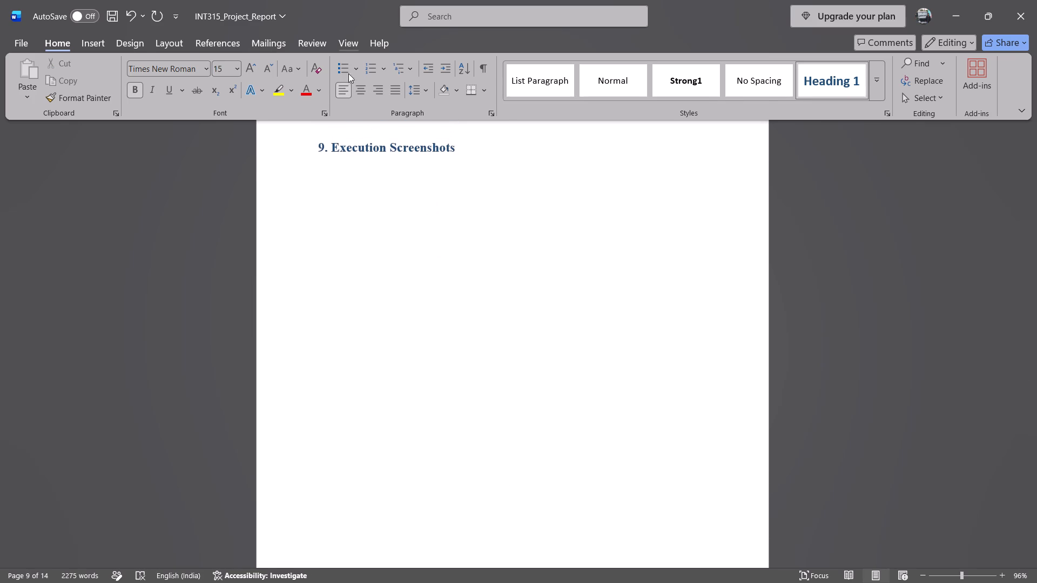
left_click(352, 164)
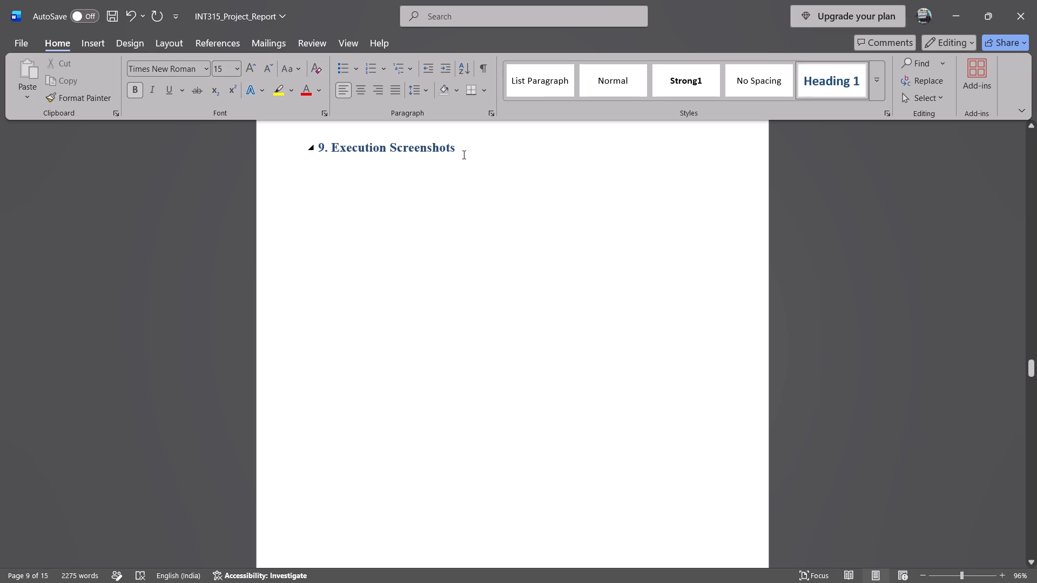
left_click(465, 153)
left_click(312, 152)
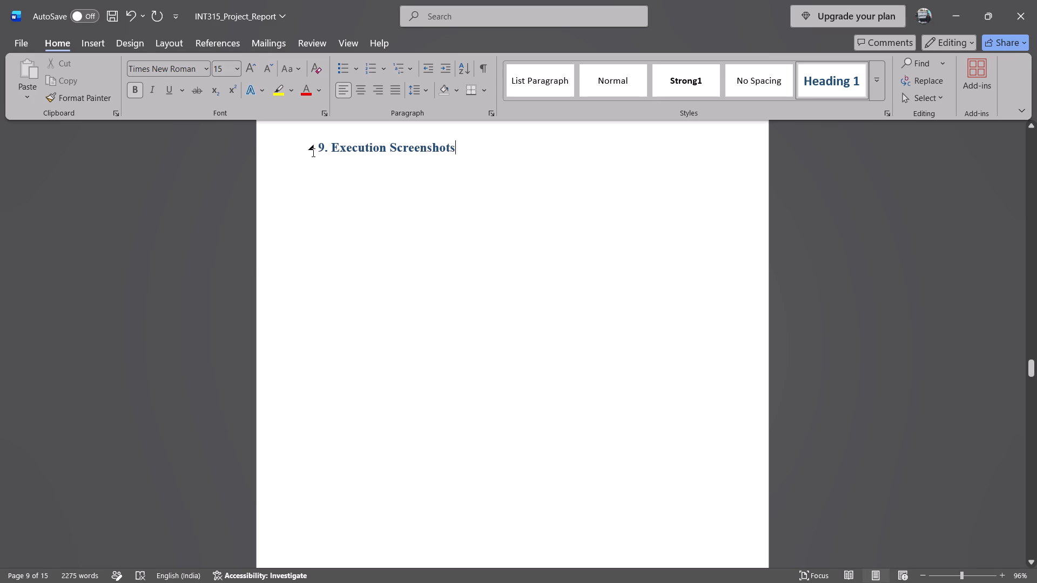
left_click(312, 150)
left_click(312, 150)
left_click(466, 145)
key("Return")
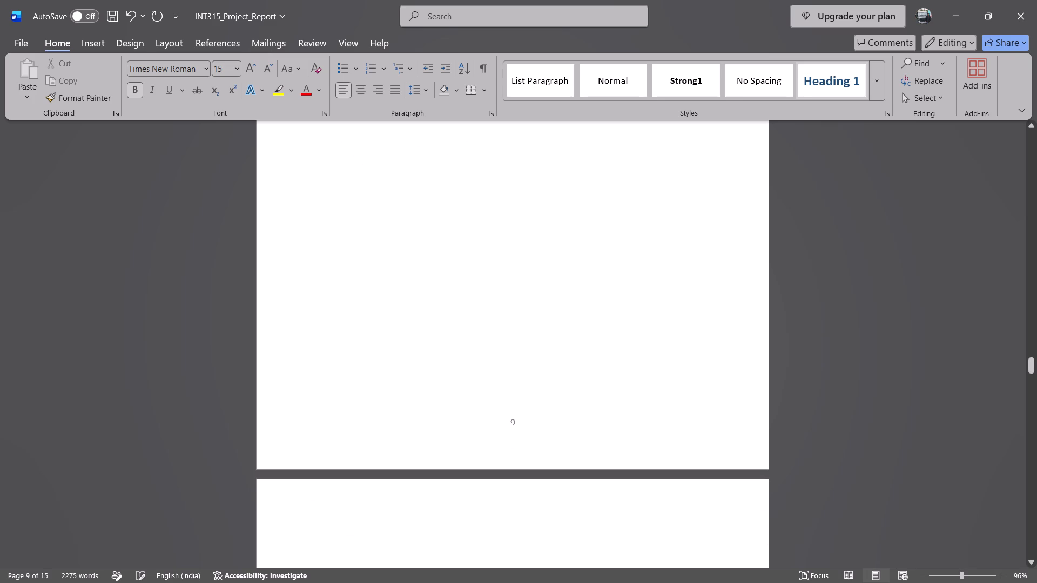
Insert the picture execution_1_spark_load_nocomments from the Downloads folder at the end of the "9. Execution Screenshots" heading.
scroll(466, 145, "down", 5)
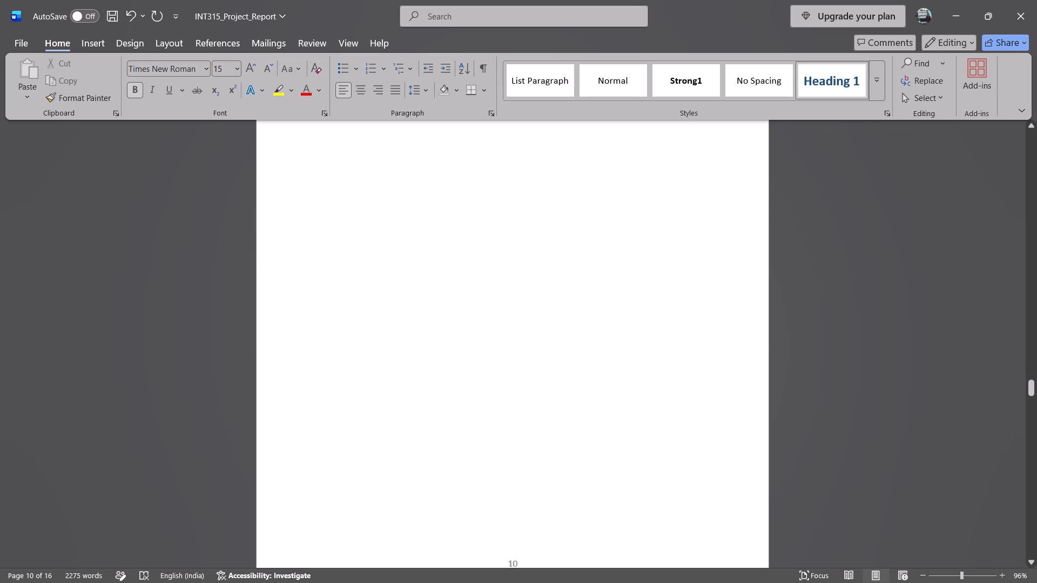
scroll(466, 145, "down", 2)
scroll(466, 145, "up", 6)
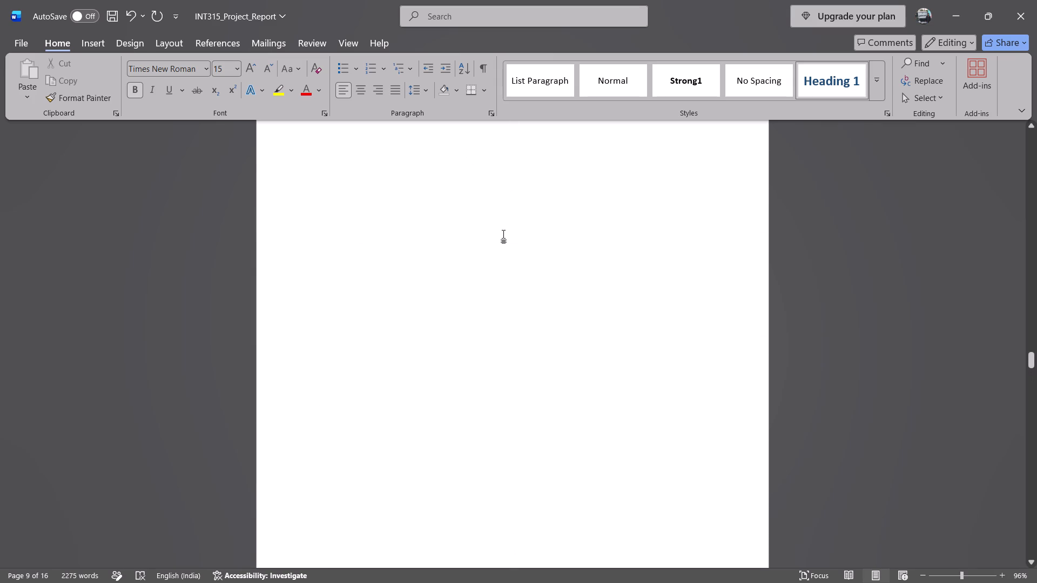
scroll(507, 225, "up", 2)
left_click(486, 286)
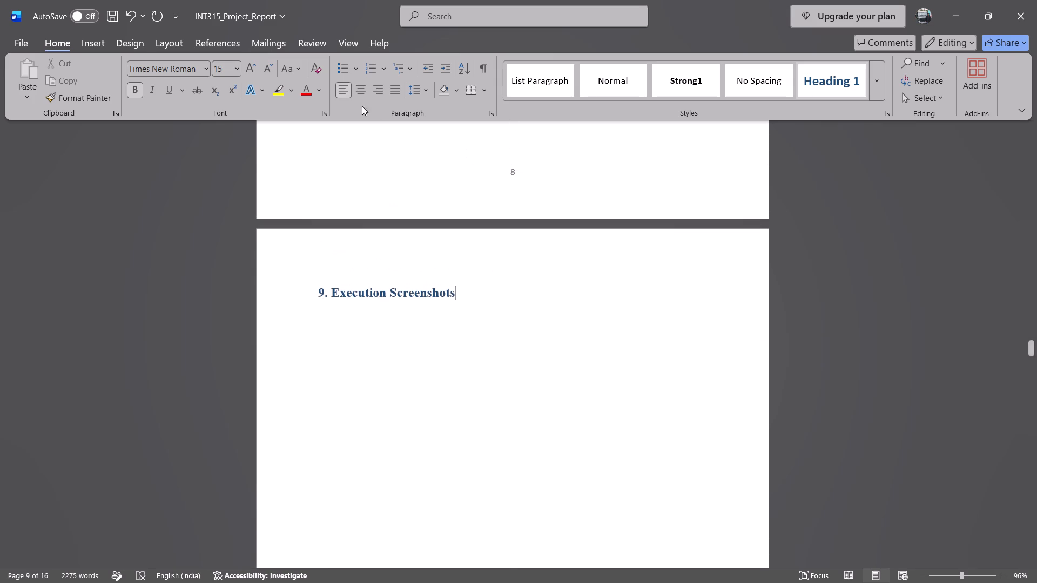
left_click(91, 47)
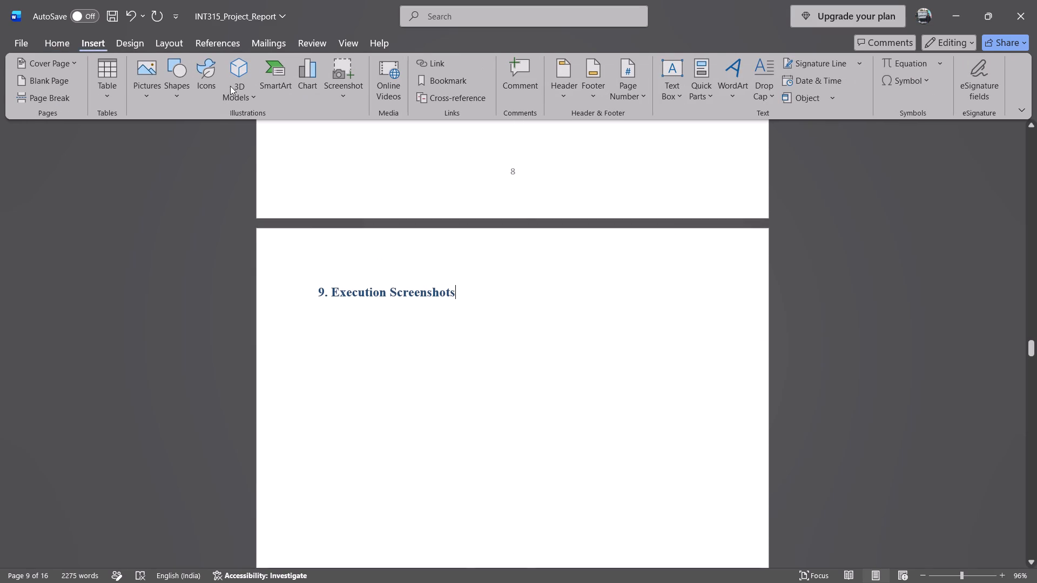
left_click(139, 94)
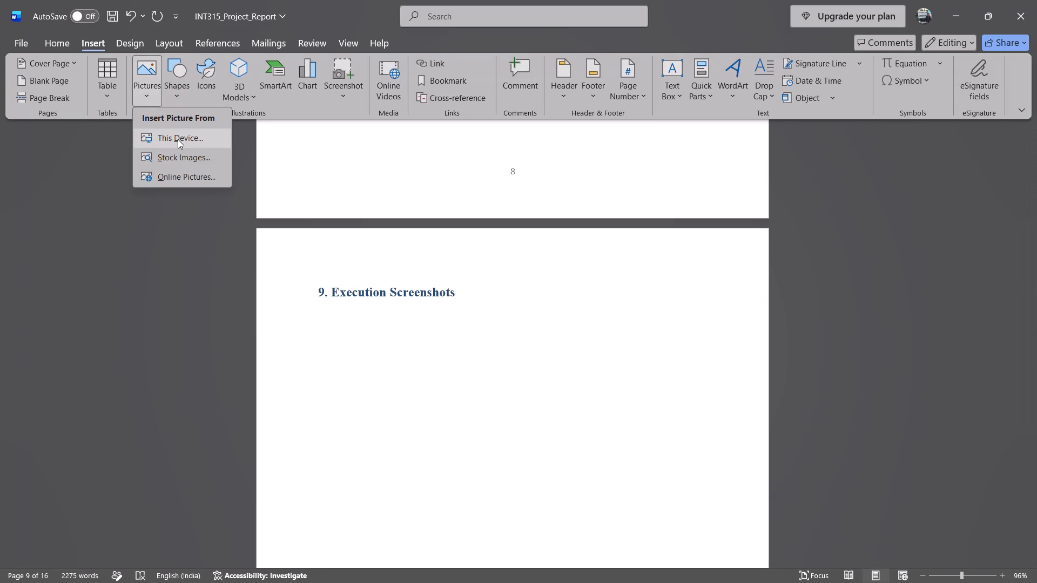
left_click(178, 139)
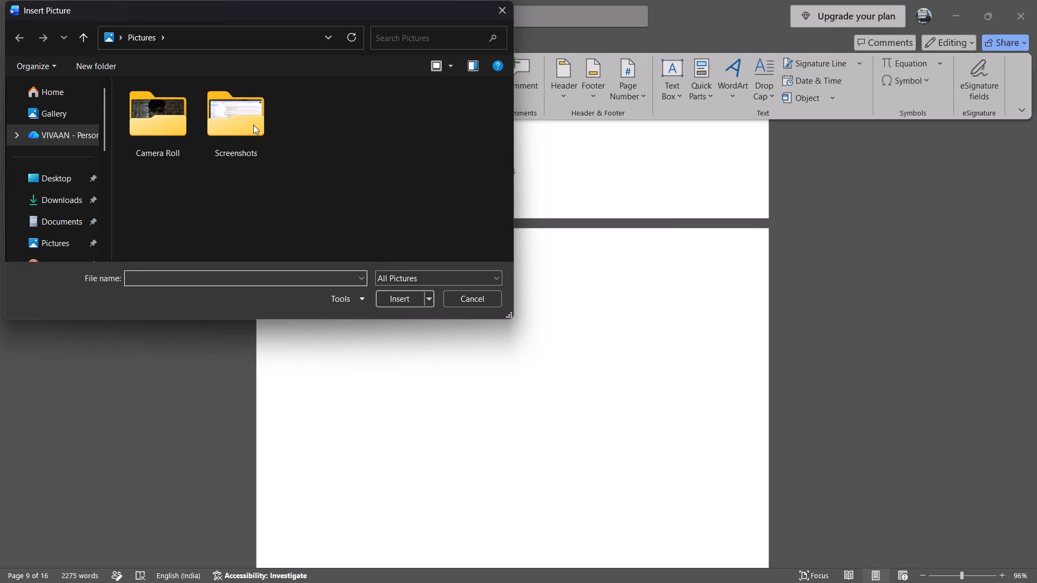
left_click(69, 203)
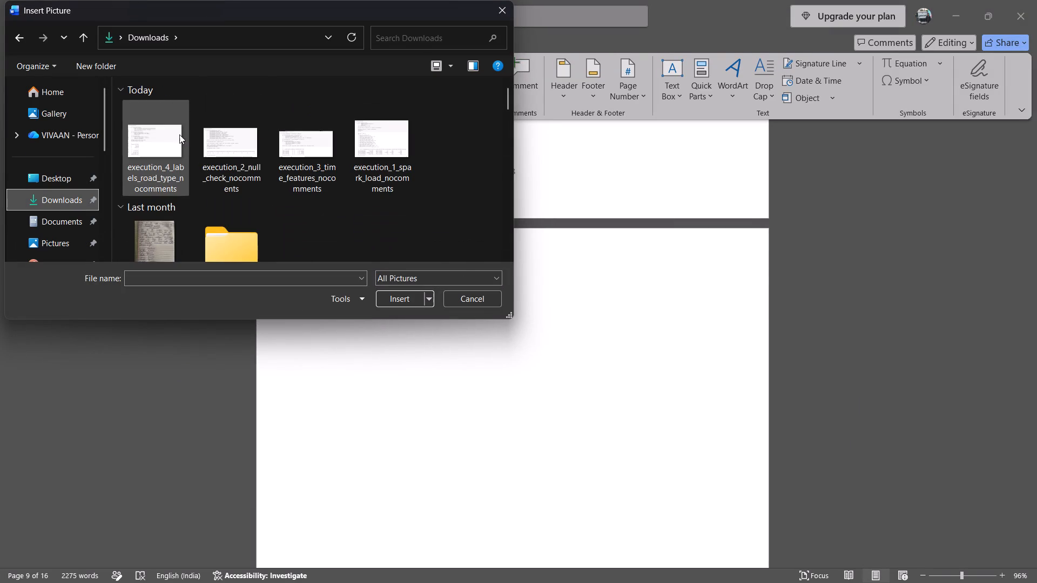
left_click(390, 174)
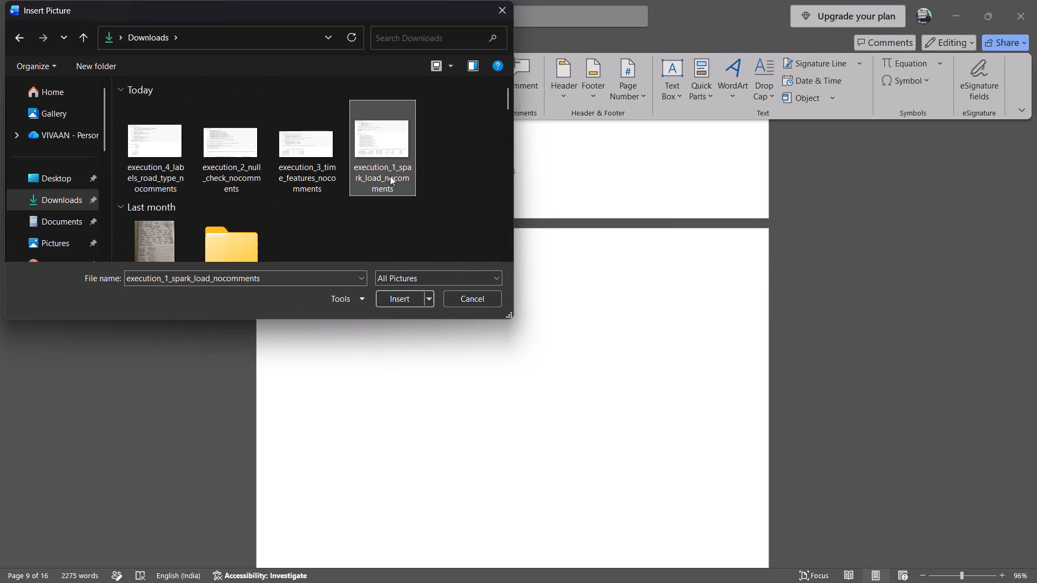
left_click(408, 299)
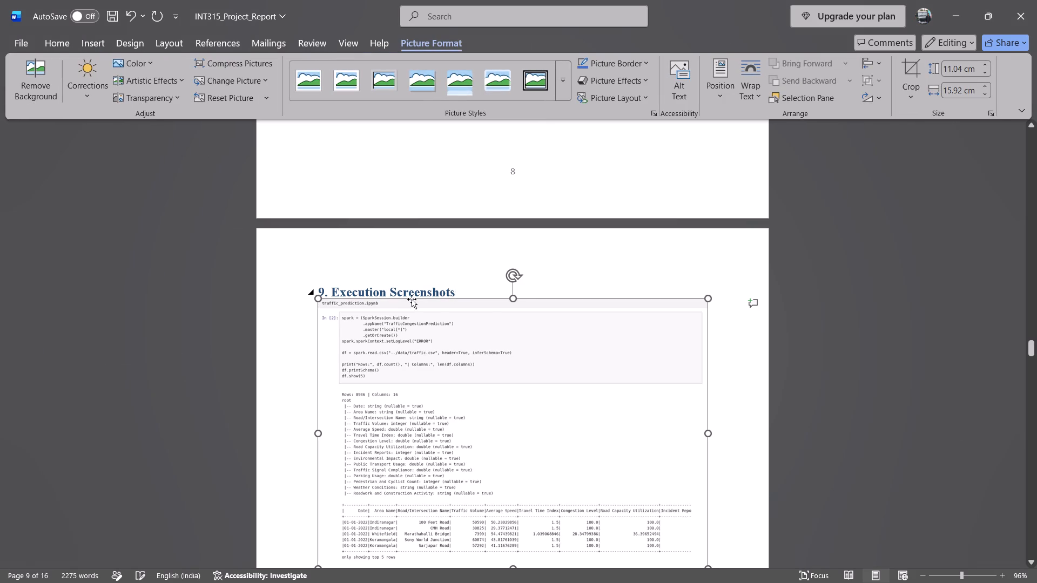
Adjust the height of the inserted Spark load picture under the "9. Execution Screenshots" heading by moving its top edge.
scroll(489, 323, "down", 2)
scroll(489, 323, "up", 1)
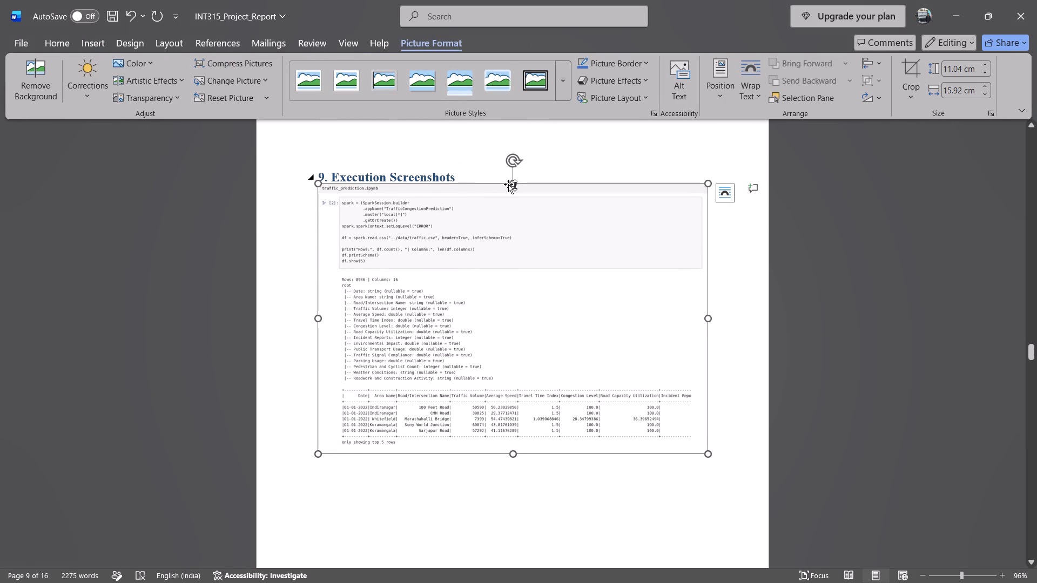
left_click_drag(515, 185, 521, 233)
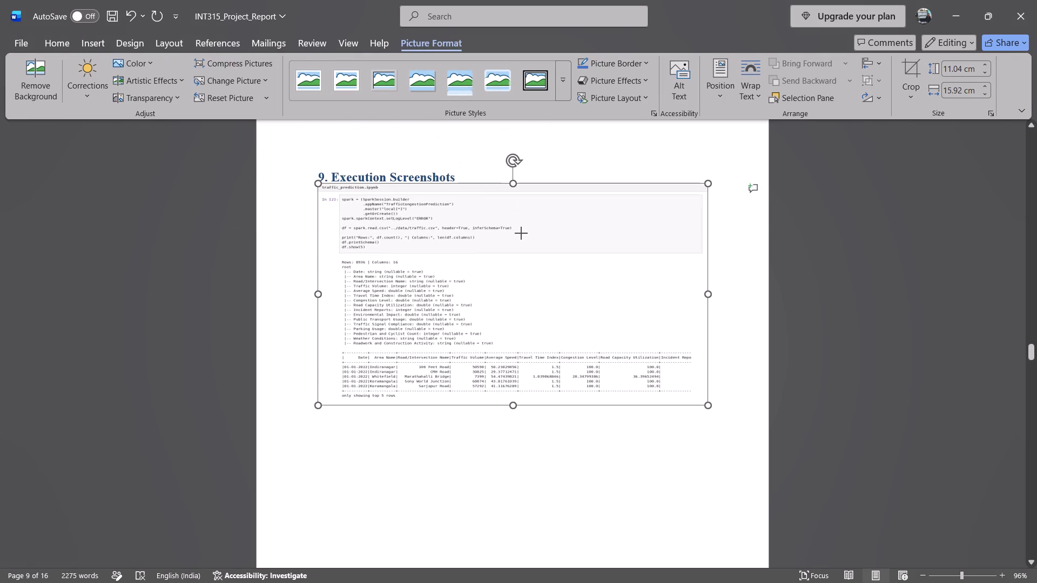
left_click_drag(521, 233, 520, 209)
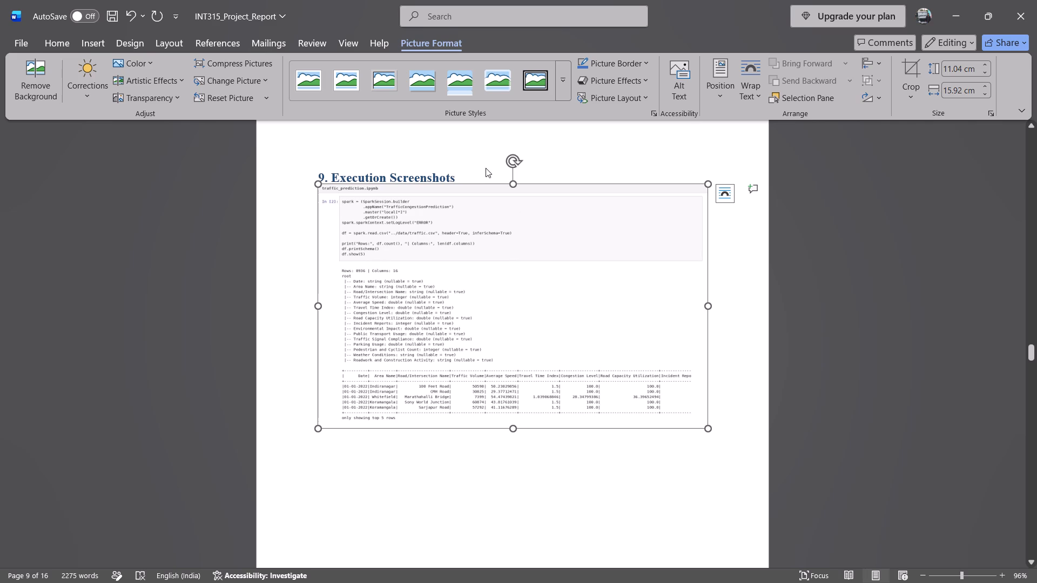
Delete the Spark load picture under the "9. Execution Screenshots" heading.
key("Down")
key("Up")
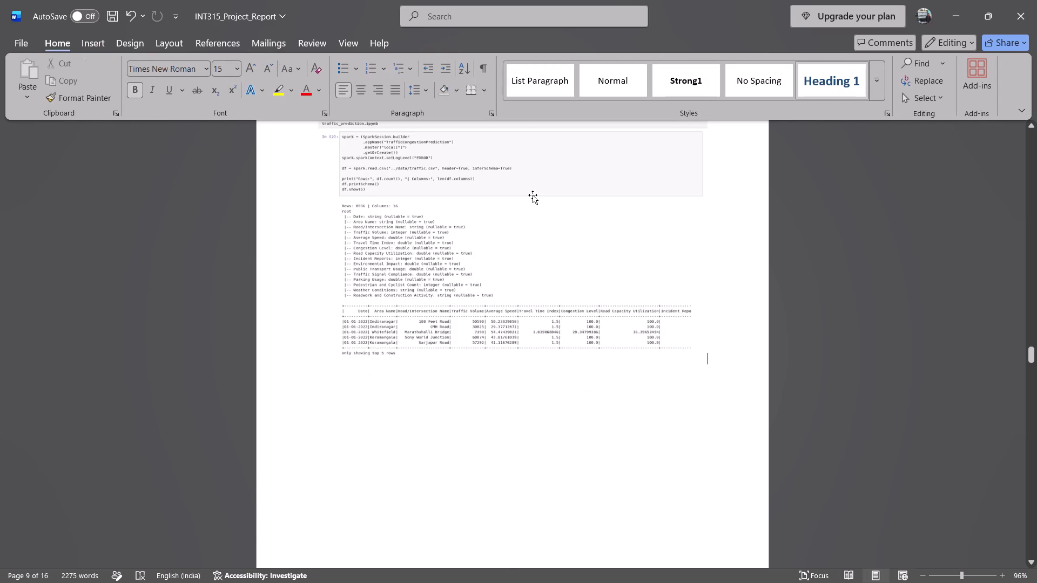
key("Up")
left_click(533, 195)
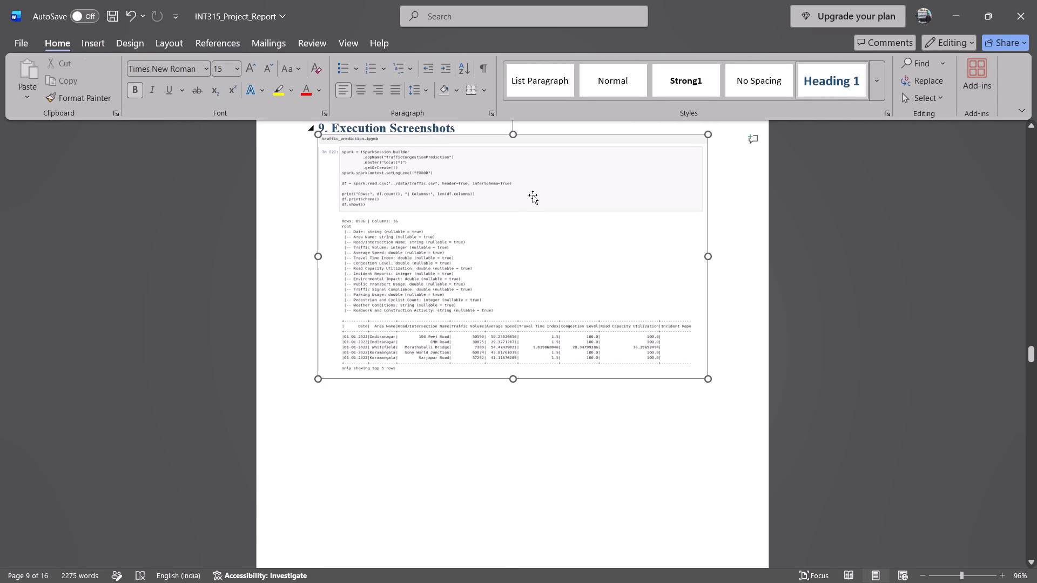
key("shift+Down")
scroll(533, 195, "up", 3)
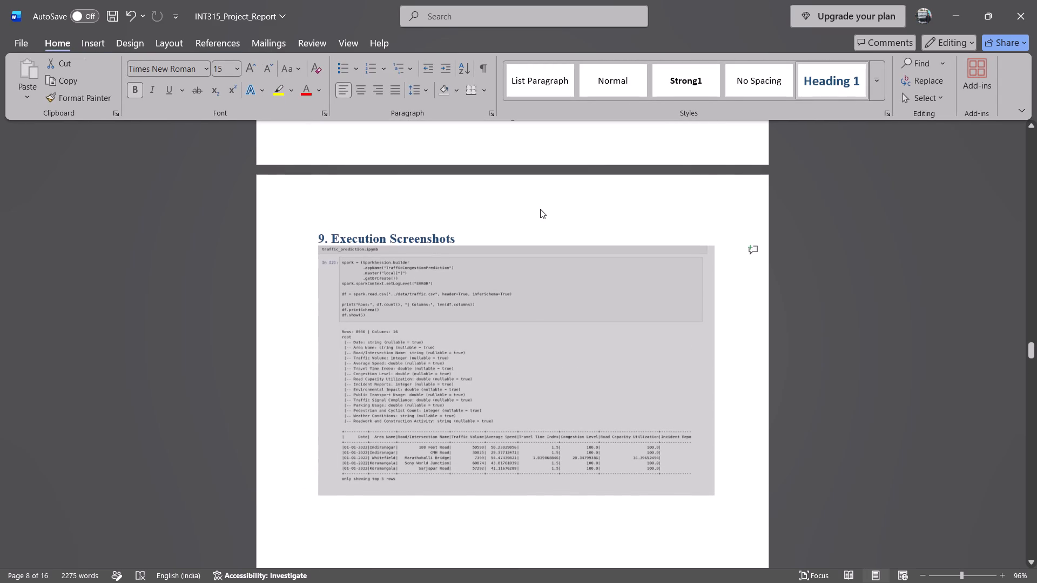
left_click(540, 209)
left_click(586, 371)
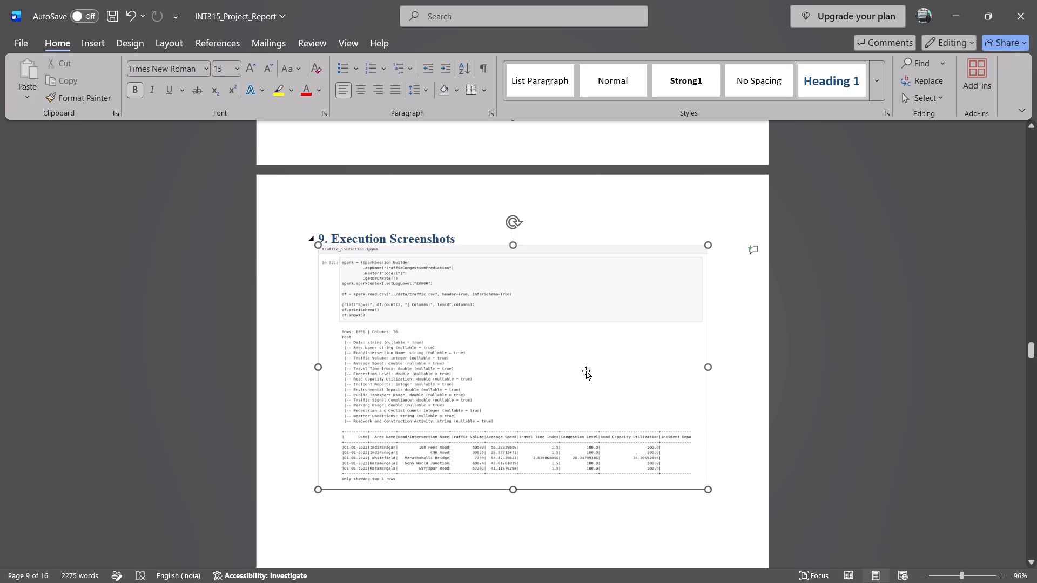
key("Delete")
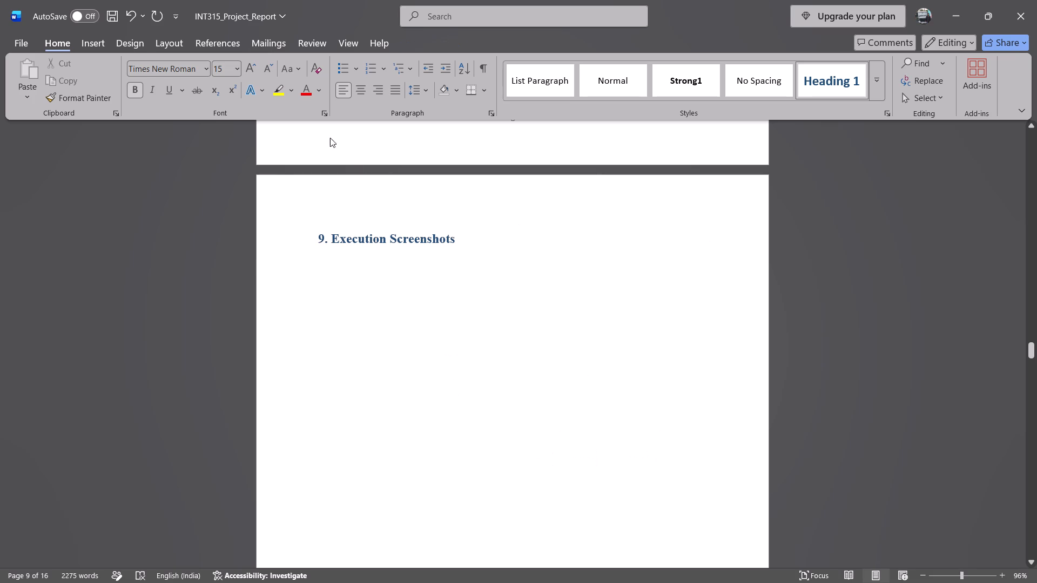
Insert all four nocomments execution pictures, execution_1 through execution_4, from the Downloads folder together under the "9. Execution Screenshots" heading.
left_click(99, 37)
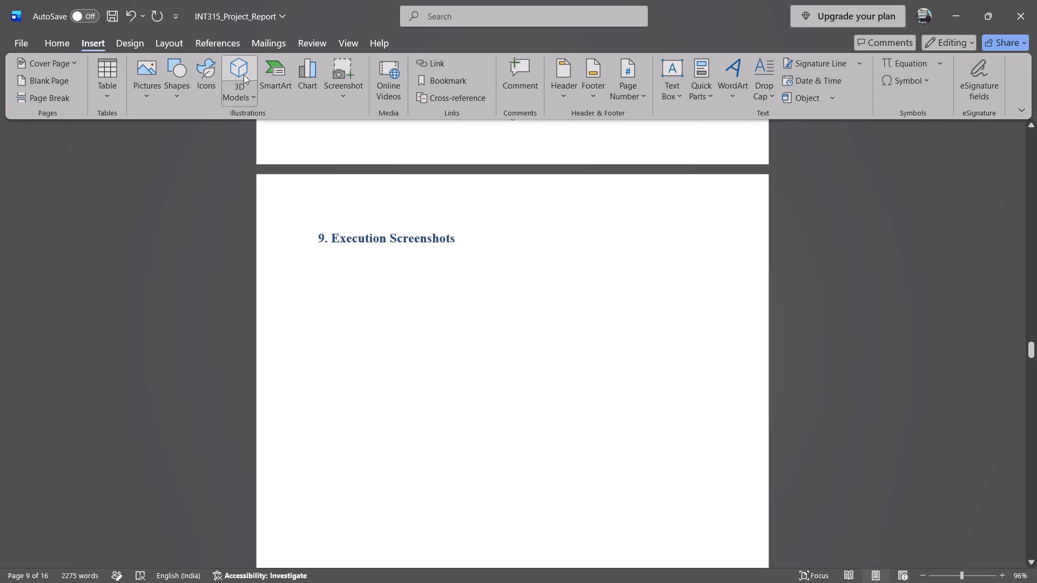
left_click(147, 96)
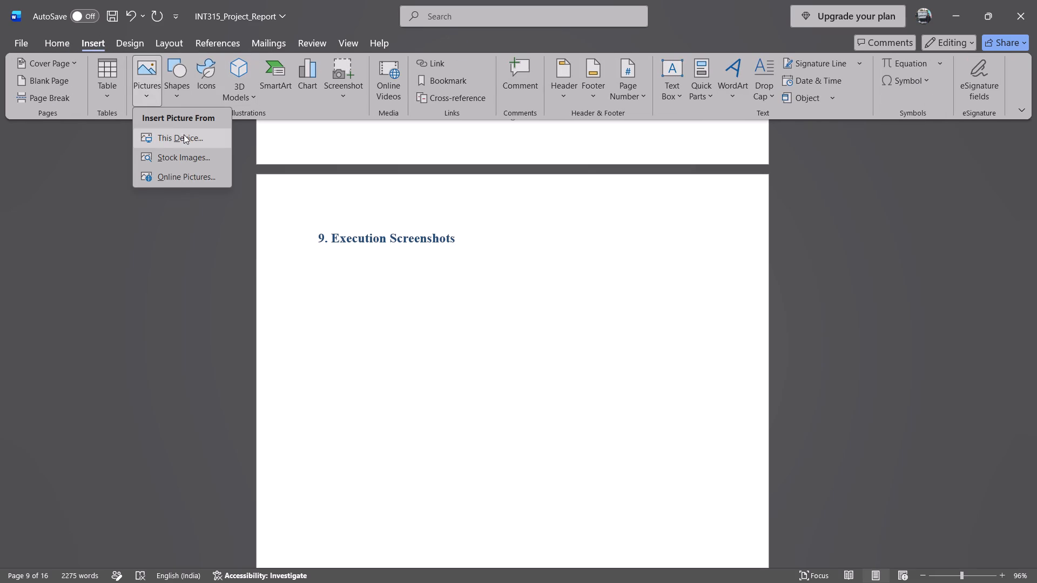
left_click(184, 134)
left_click(389, 132)
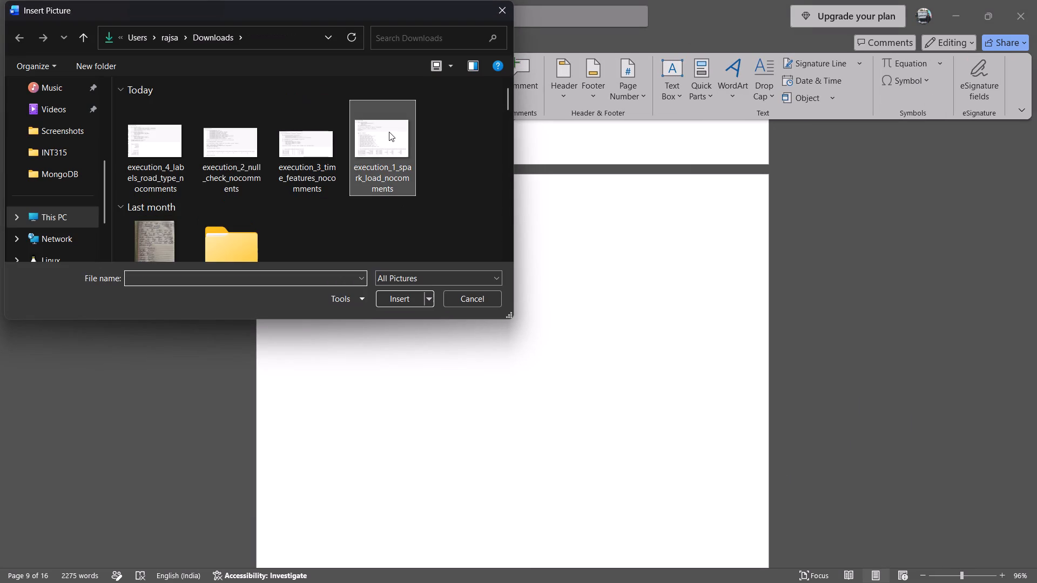
key("shift+Left")
key("shift+Left")
key("shift+Left")
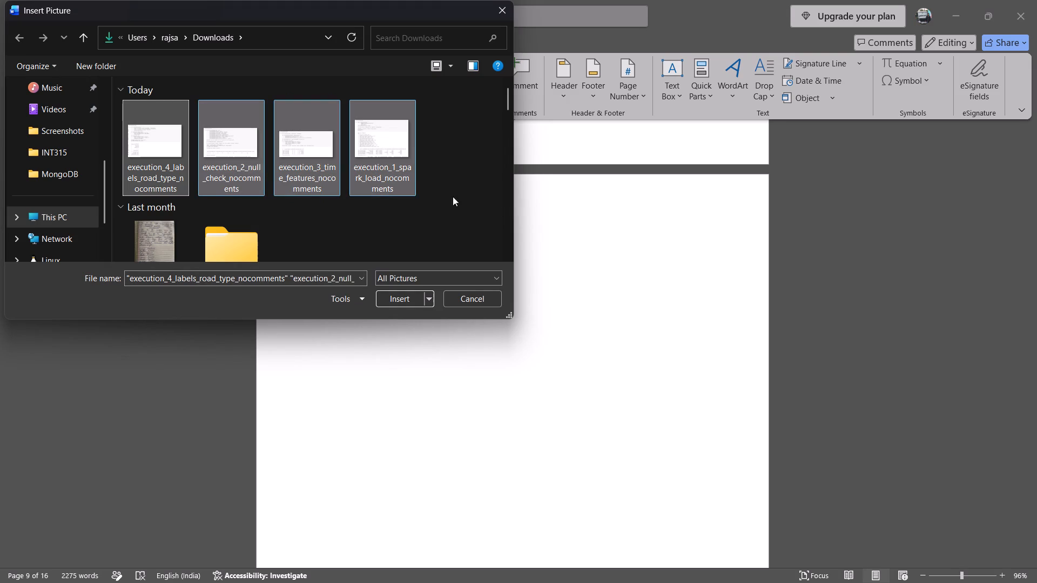
left_click(410, 299)
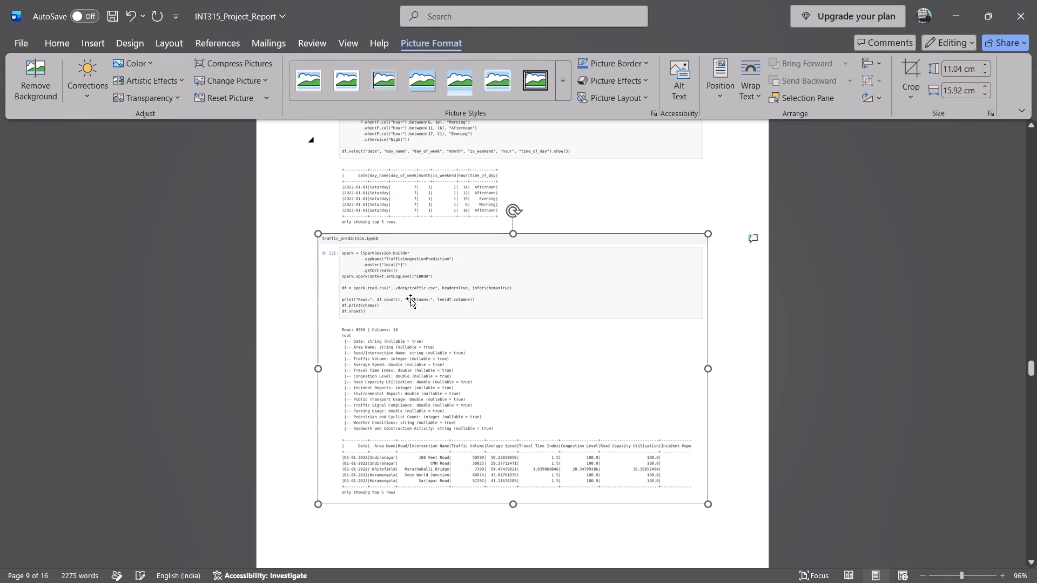
Remove the blank space between the inserted execution pictures and the "10. Output / Result Screenshots" heading by deleting the empty paragraphs.
scroll(410, 299, "down", 4)
scroll(410, 299, "up", 4)
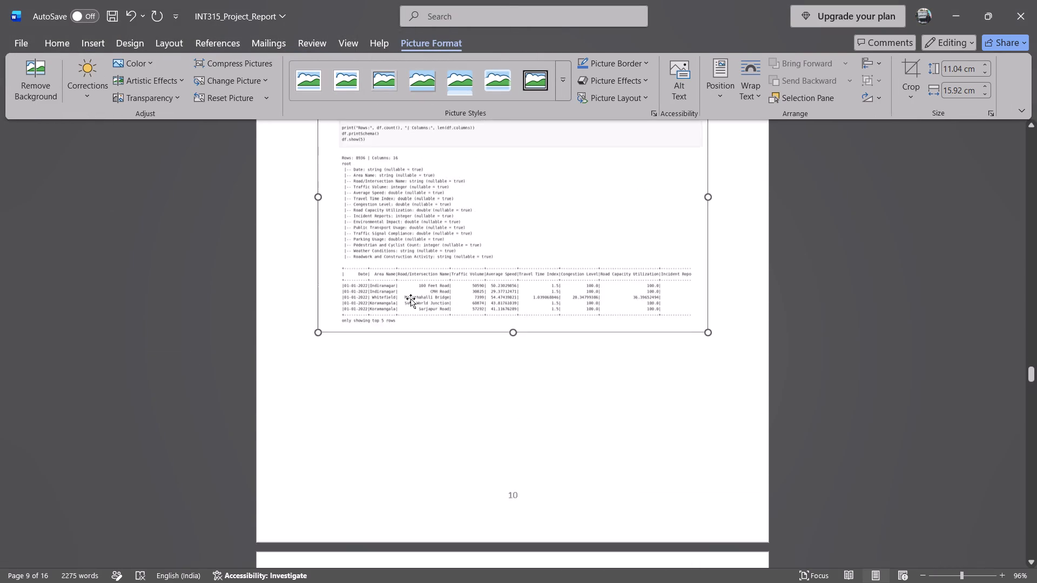
scroll(410, 299, "up", 5)
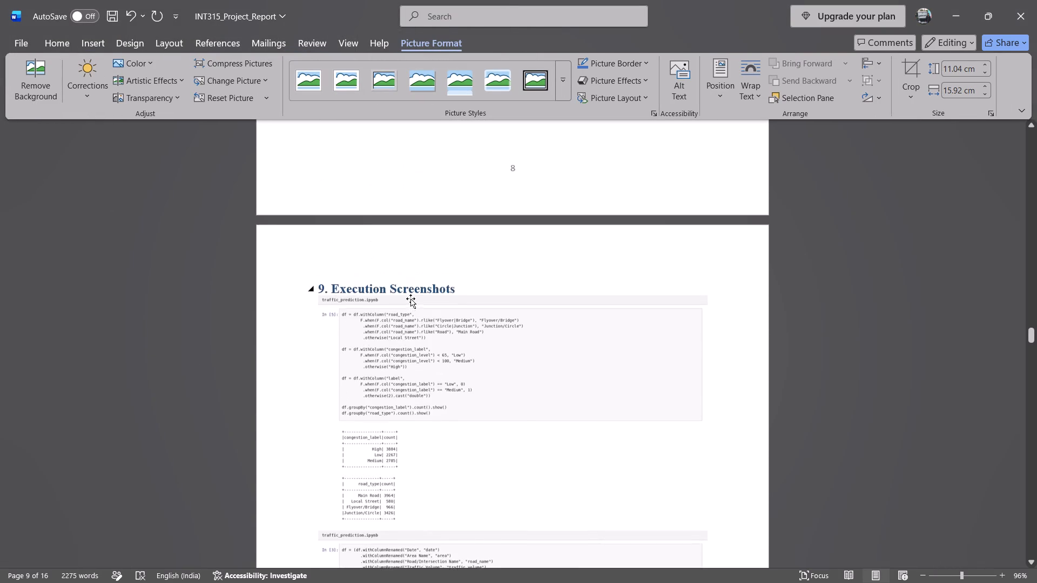
scroll(410, 299, "down", 7)
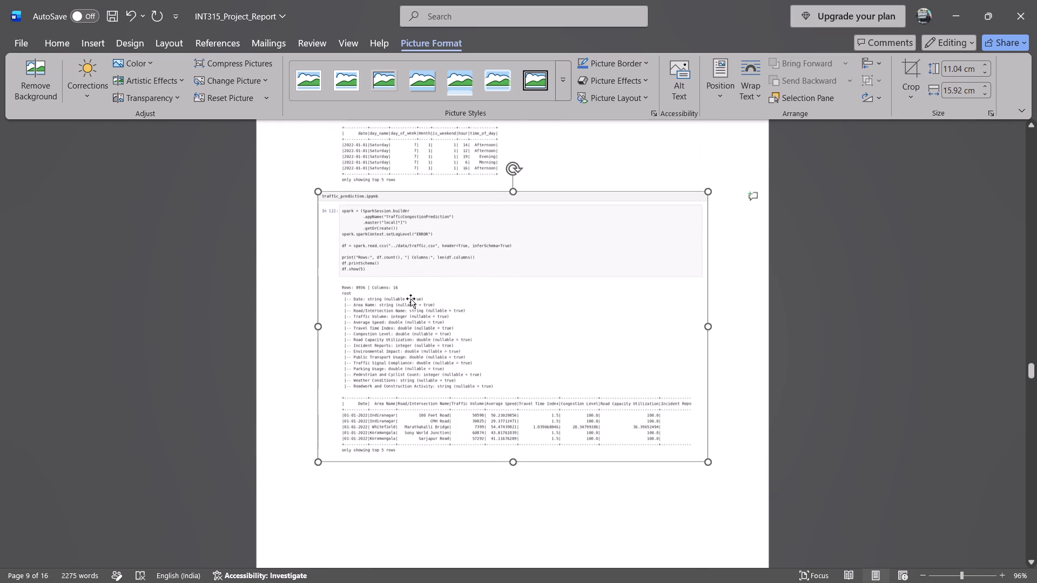
scroll(410, 299, "down", 6)
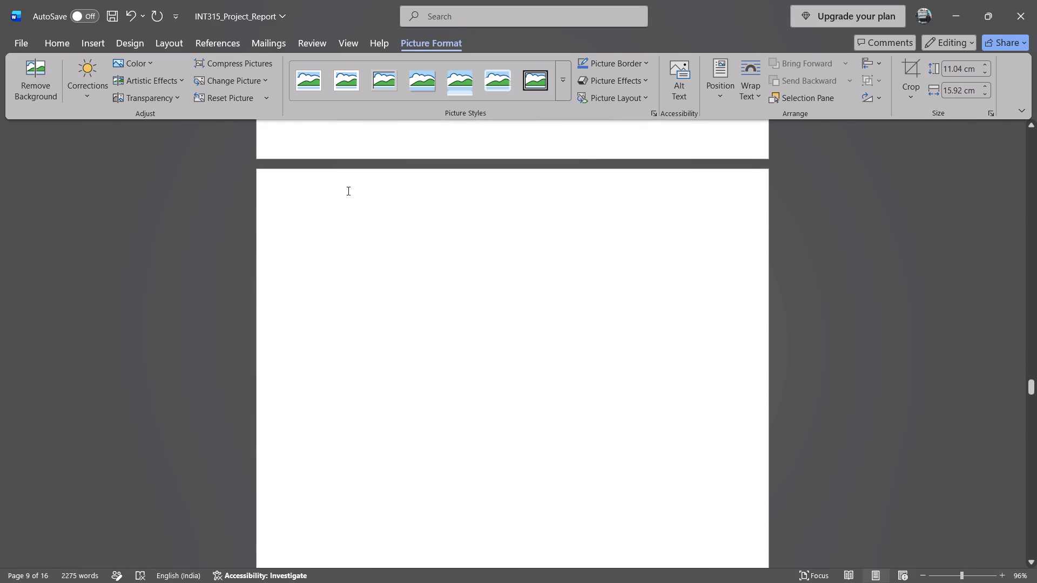
left_click(344, 187)
key("Delete")
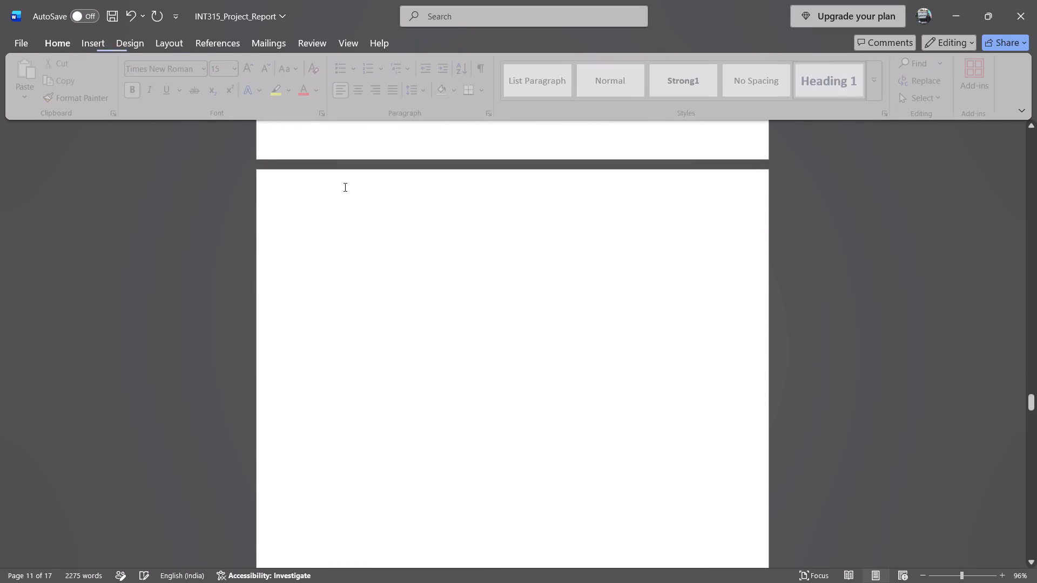
key("Delete")
scroll(344, 187, "up", 4)
scroll(344, 187, "down", 1)
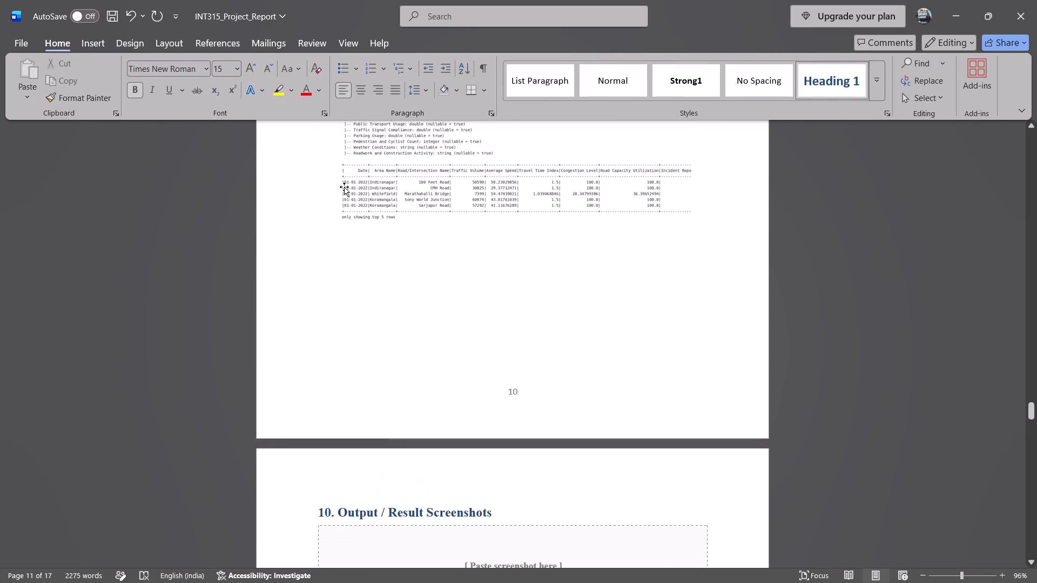
Delete the first two placeholder boxes in section 10, for Step 9 and Step 10 outputs, using Delete Cells with Shift cells left.
scroll(344, 187, "down", 3)
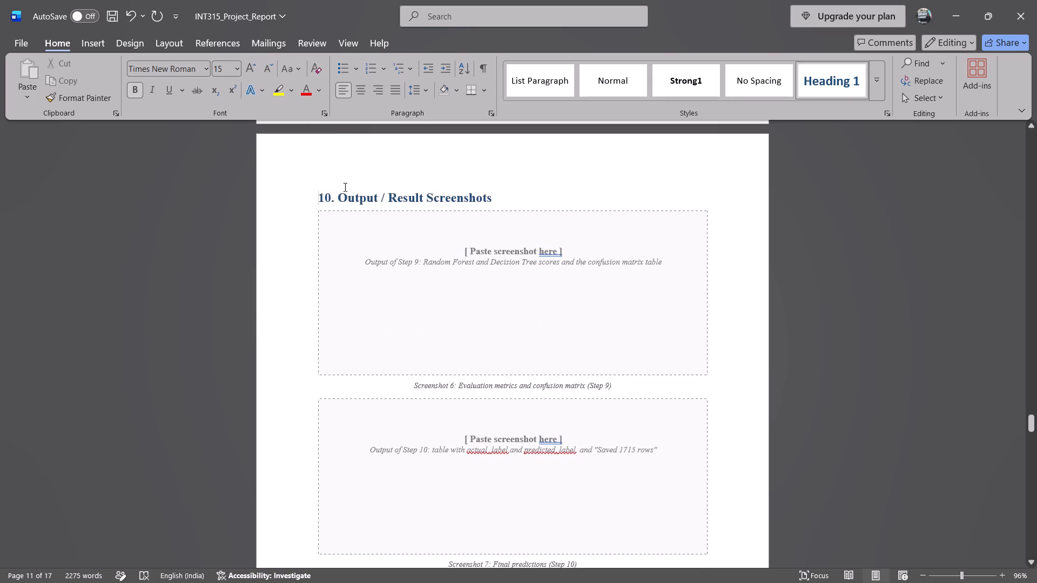
left_click(334, 232)
right_click(334, 232)
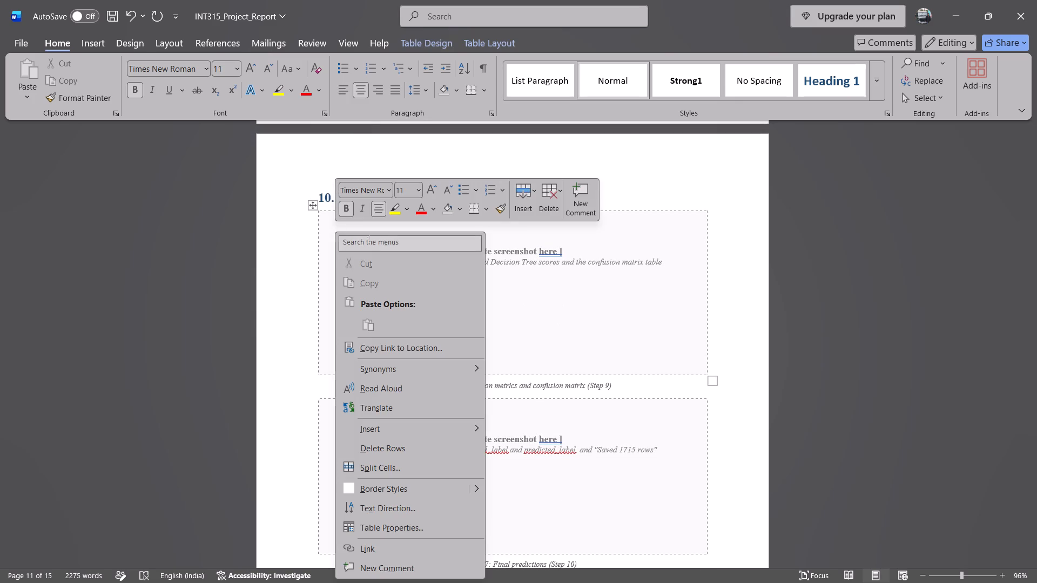
left_click(551, 197)
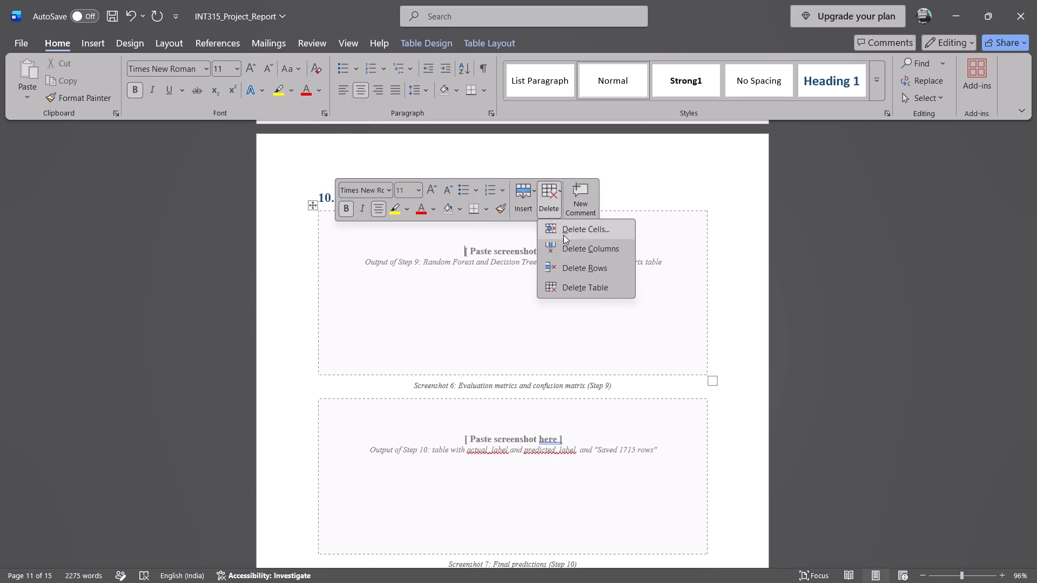
left_click(574, 224)
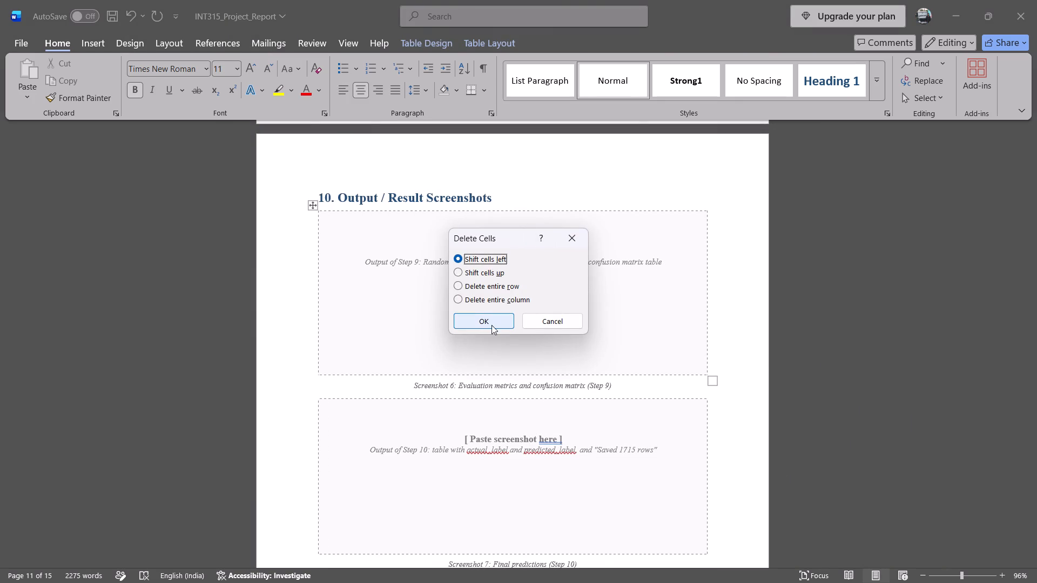
left_click(491, 325)
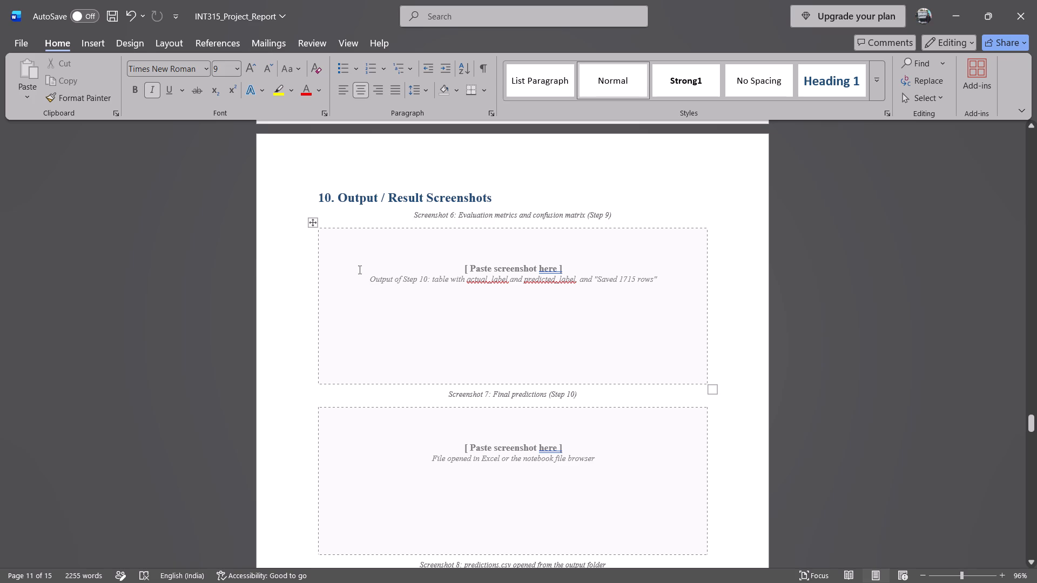
right_click(358, 268)
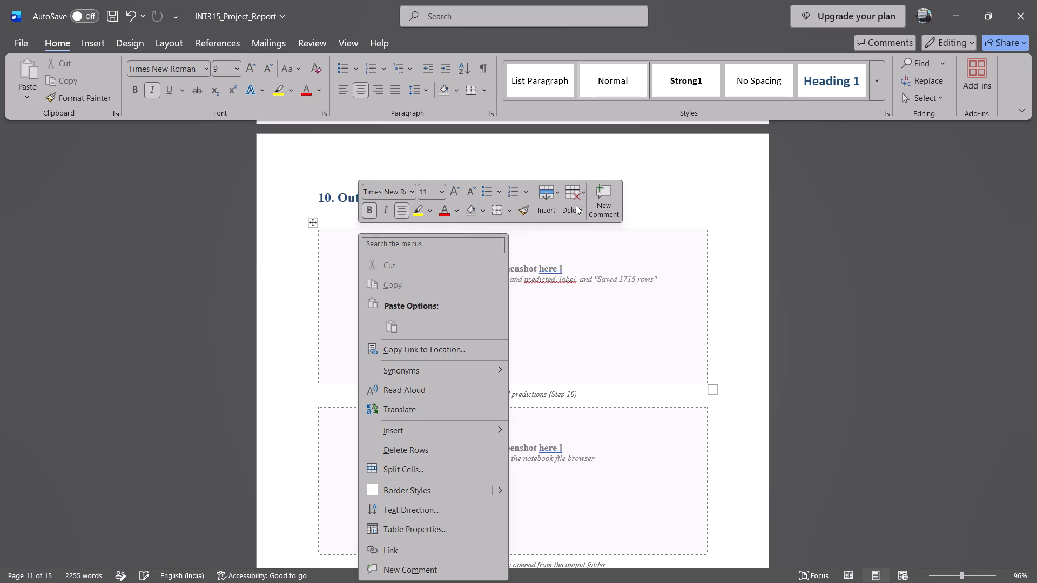
left_click(567, 206)
left_click(580, 232)
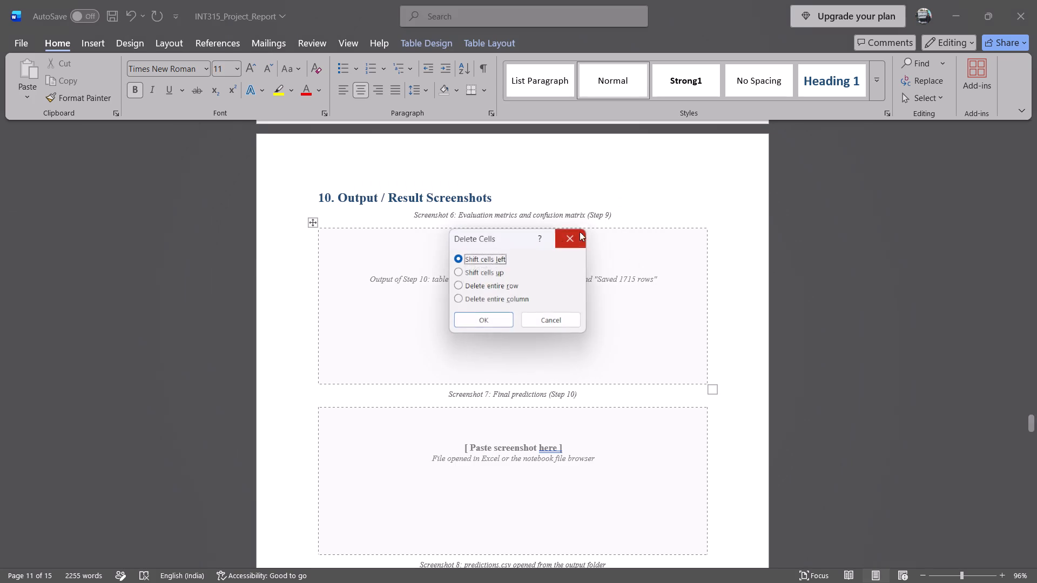
left_click(482, 321)
Delete the three remaining section 10 placeholder boxes, for predictions.csv, the dashboard and the folder view, by deleting their columns.
right_click(409, 303)
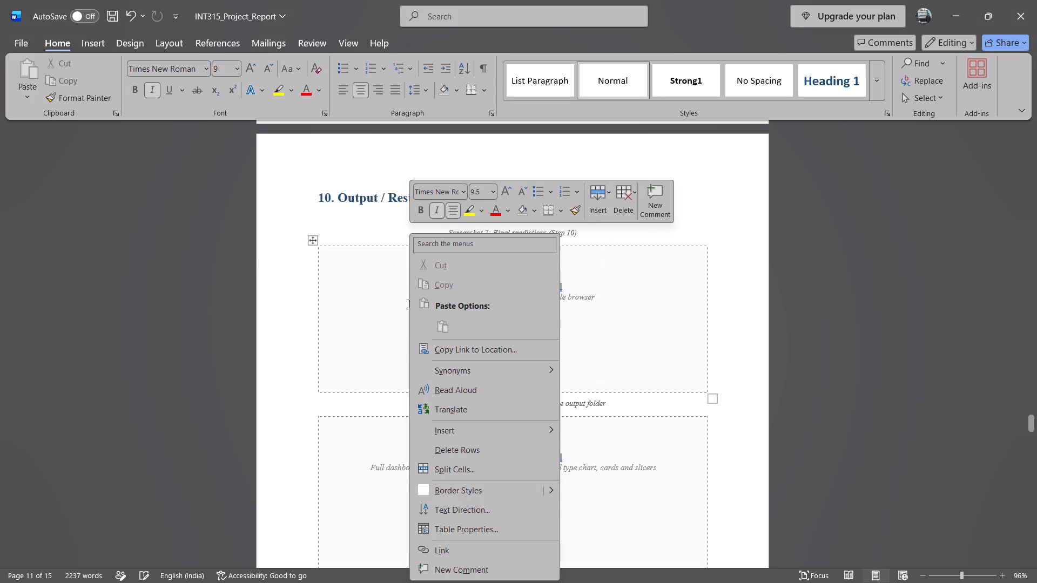
left_click(621, 202)
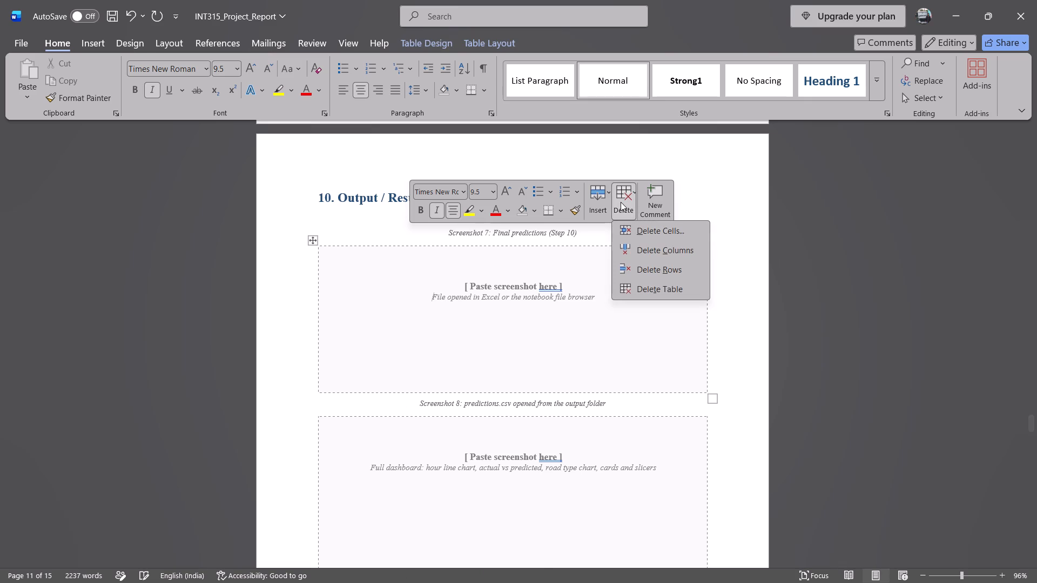
left_click(630, 253)
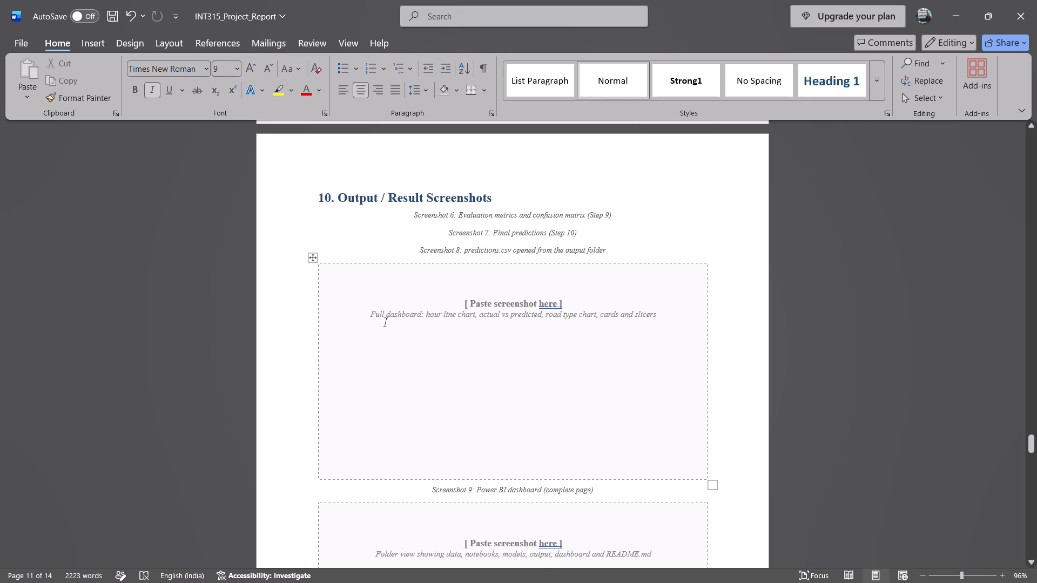
right_click(382, 322)
left_click(602, 213)
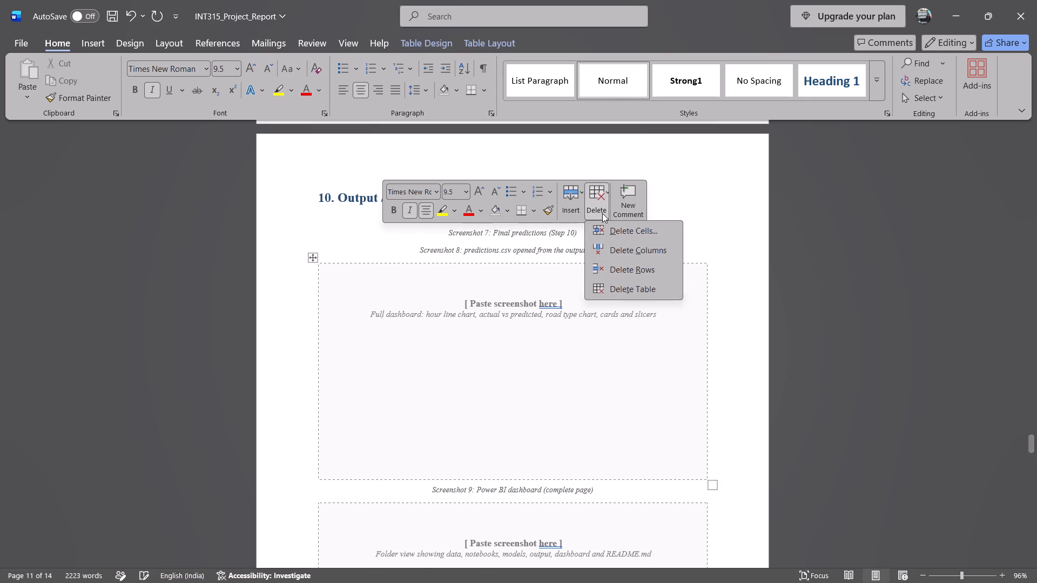
left_click(620, 248)
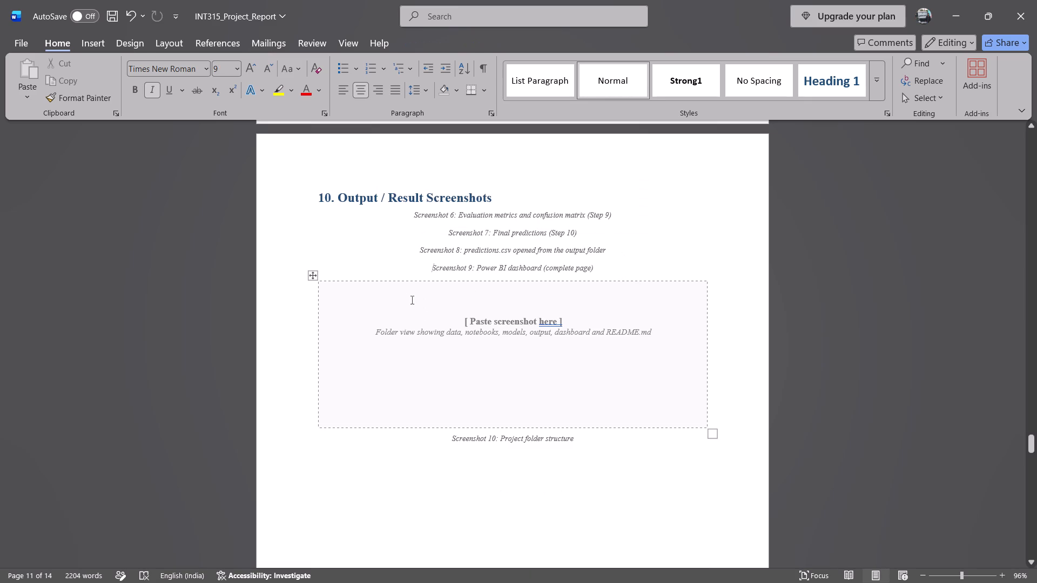
right_click(408, 300)
left_click(625, 206)
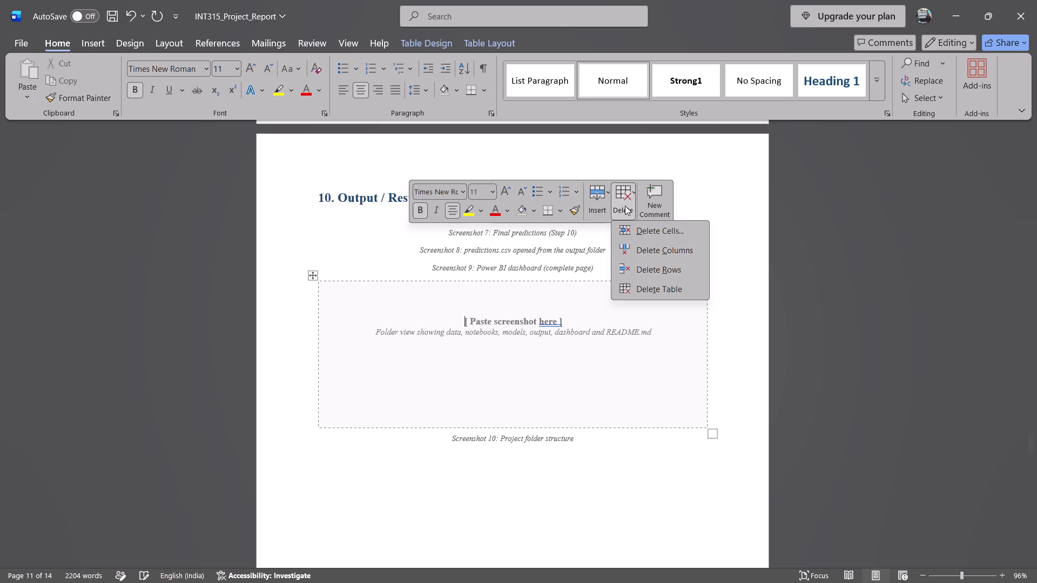
left_click(644, 249)
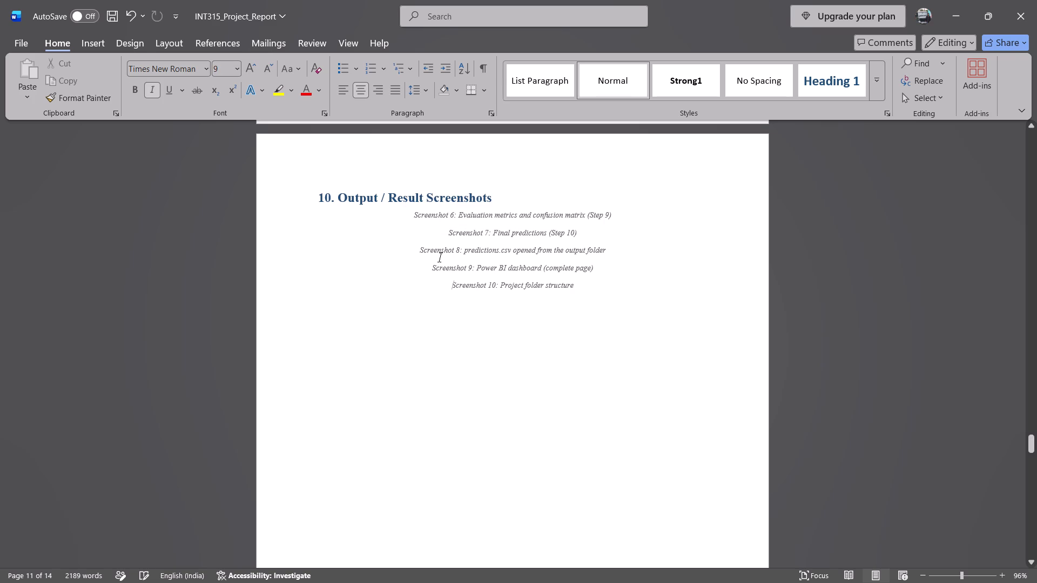
Delete the five captions, Screenshot 6 through Screenshot 10, under the "10. Output / Result Screenshots" heading.
left_click_drag(586, 281, 419, 218)
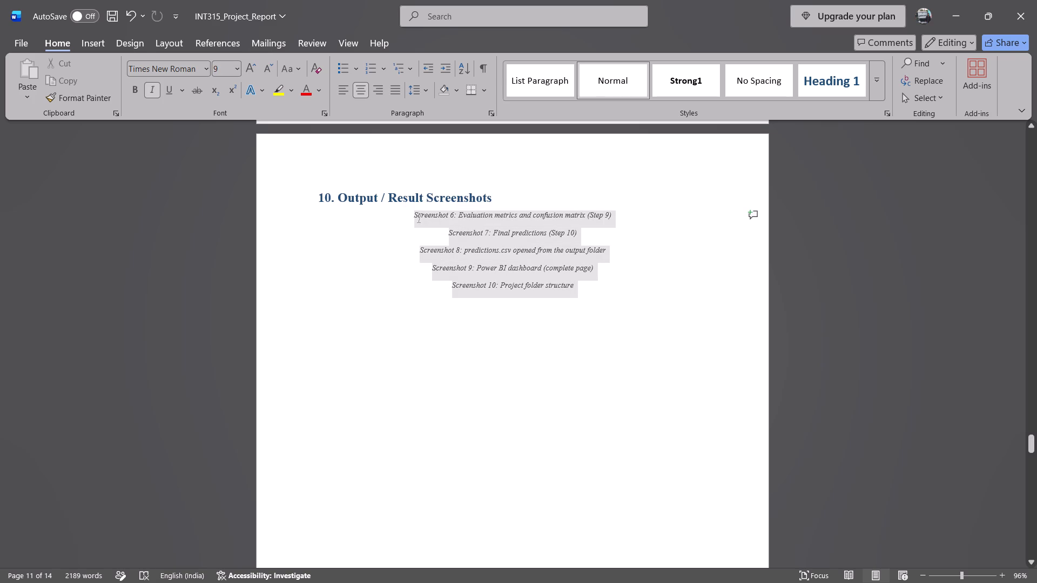
left_click_drag(419, 218, 418, 218)
key("Delete")
scroll(418, 218, "up", 4)
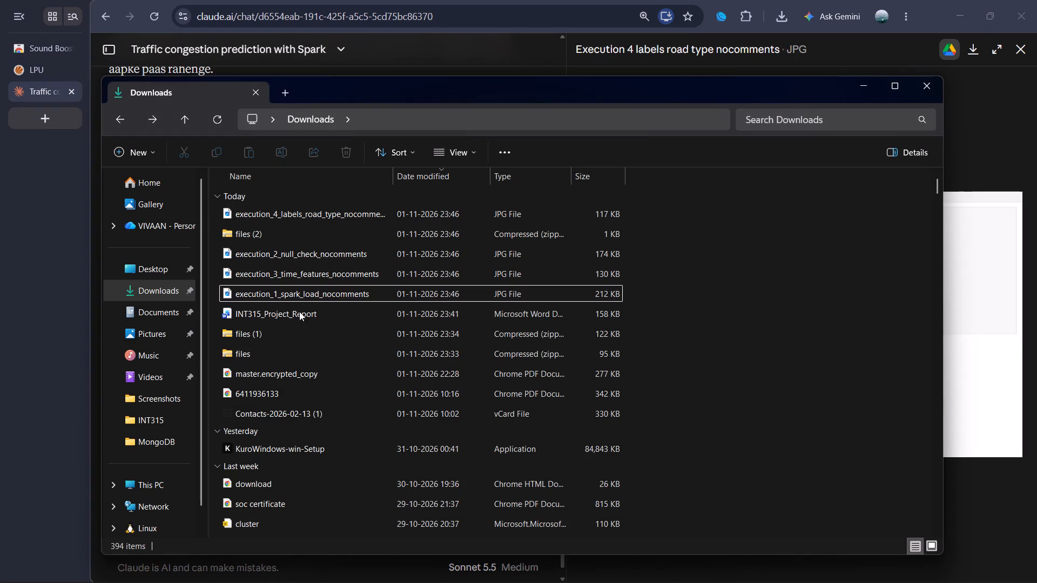
double_click(293, 356)
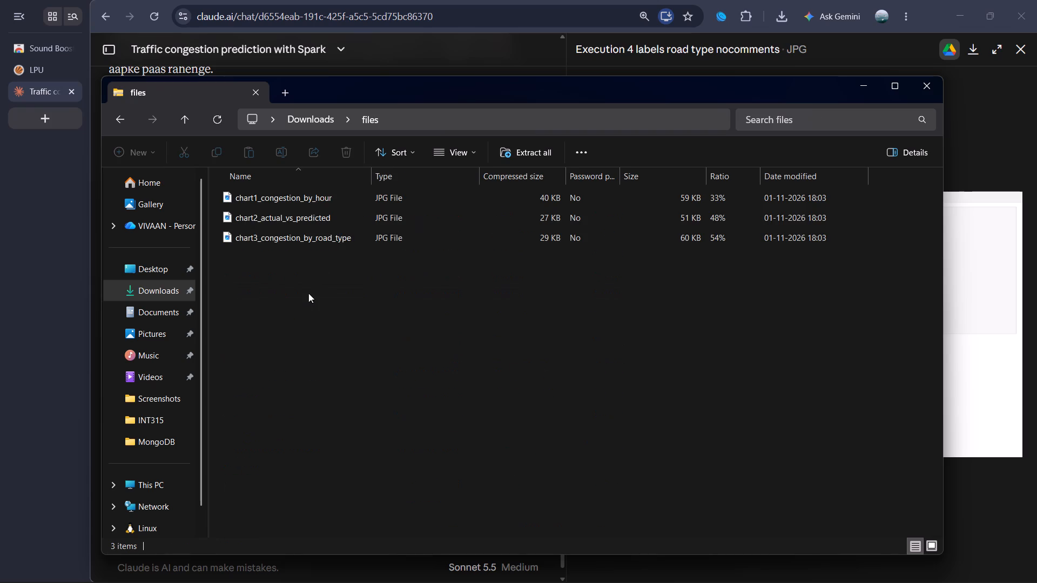
left_click(315, 229)
key("ctrl+a")
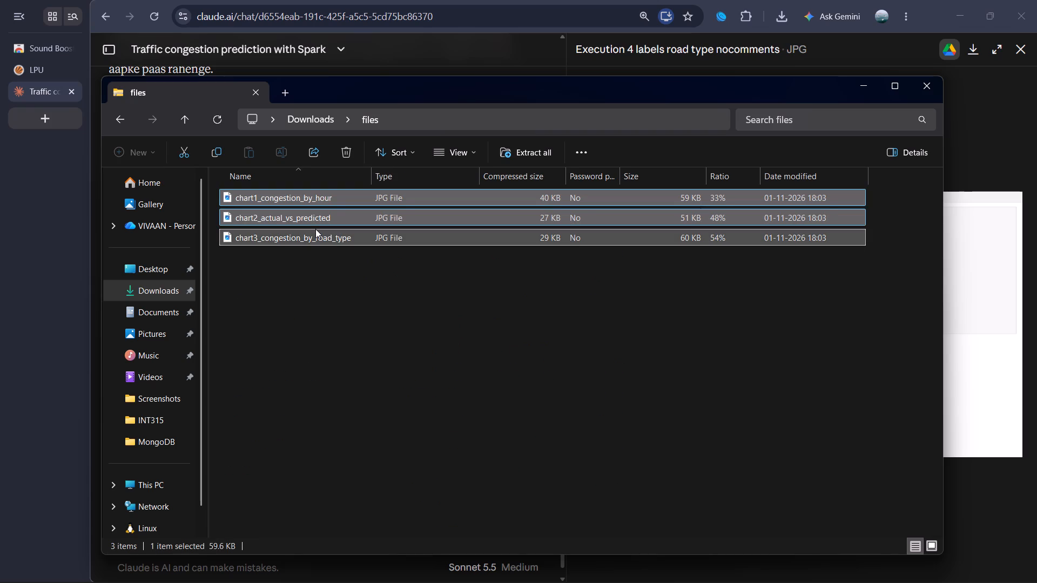
key("ctrl+x")
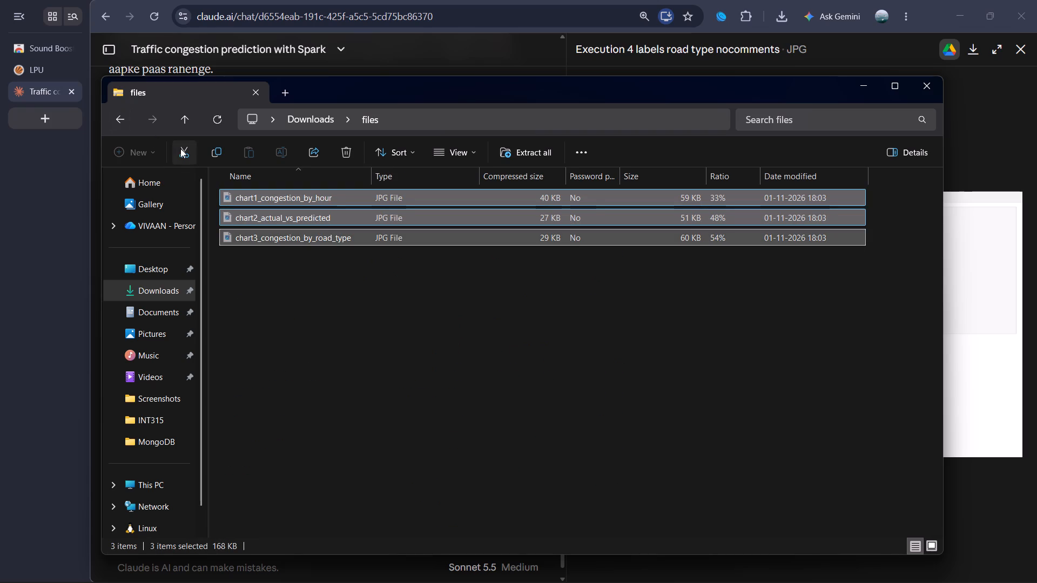
key("alt+Tab")
key("alt+Tab")
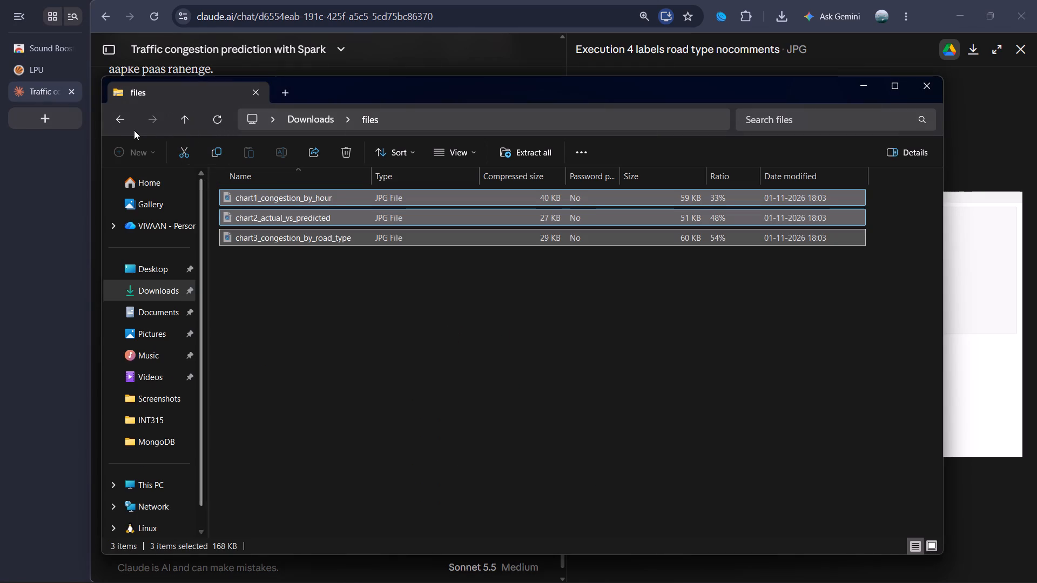
left_click(122, 123)
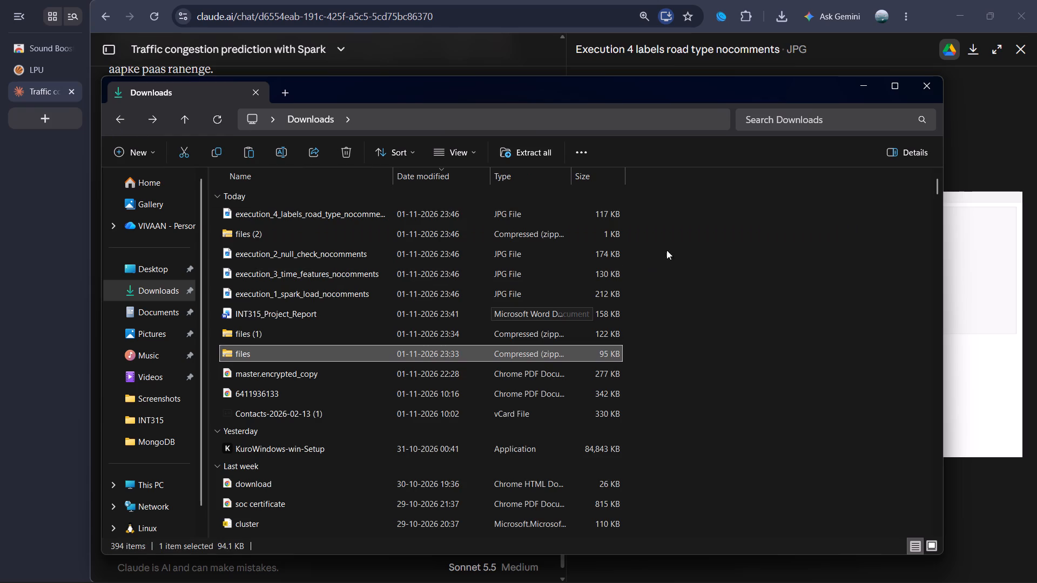
left_click(622, 208)
key("ctrl+v")
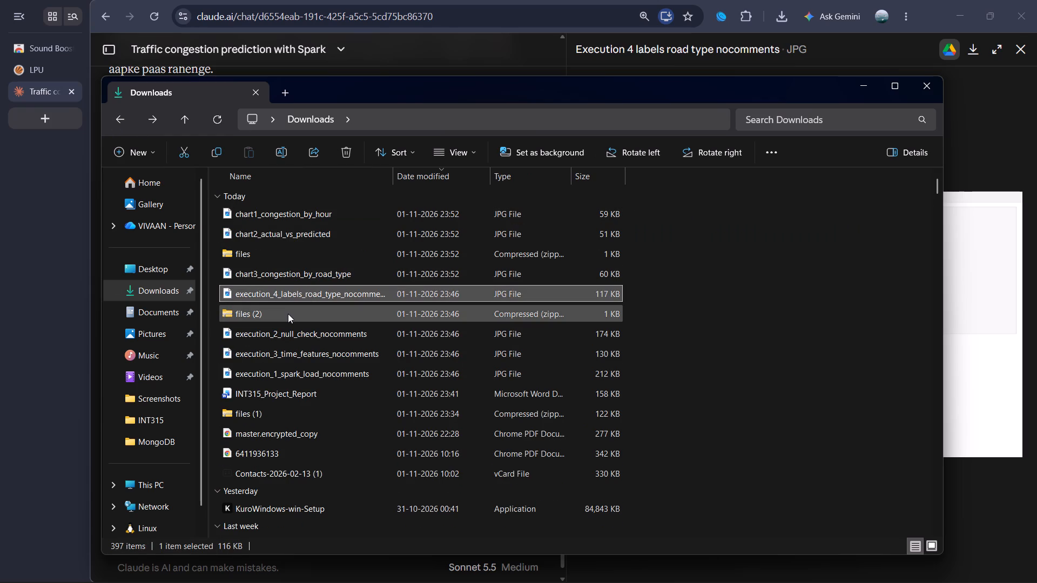
Move the three comparison images (compare1, compare2, compare3) out of the compressed "files (1)" archive into Downloads.
double_click(275, 414)
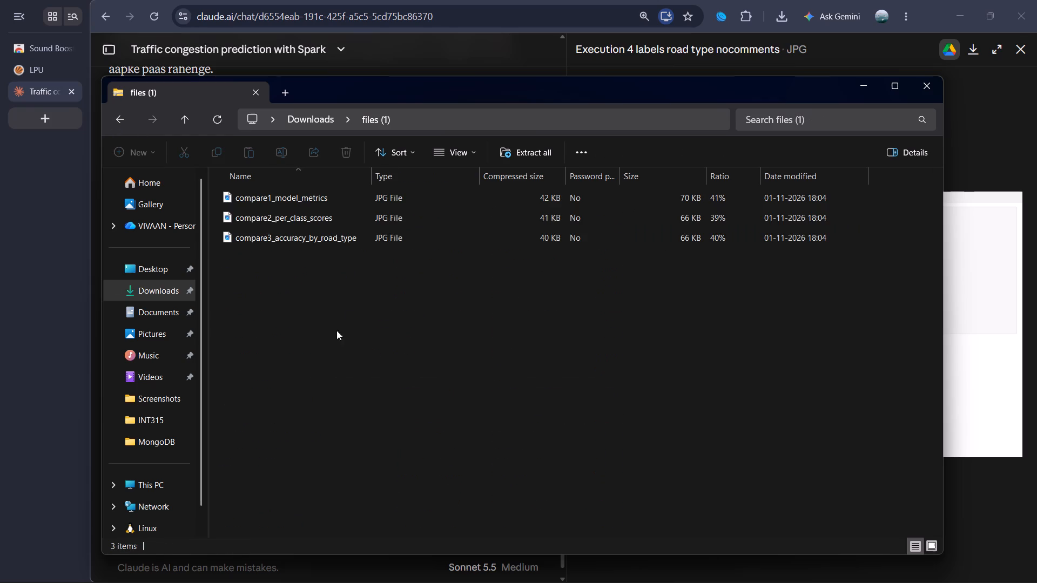
left_click(348, 309, "ctrl")
key("ctrl+a")
key("ctrl+x")
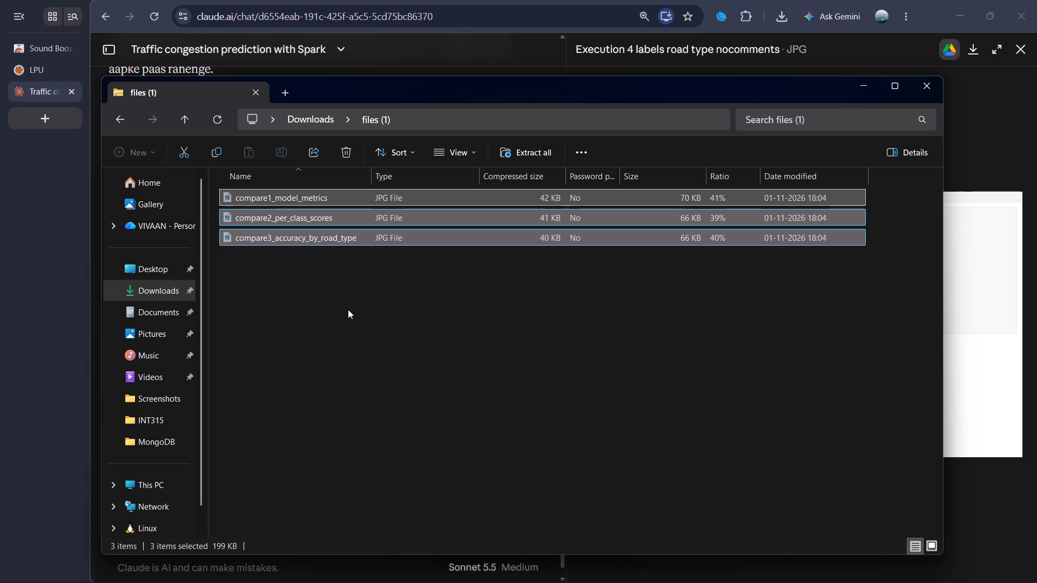
key("alt+Tab")
key("alt+Tab")
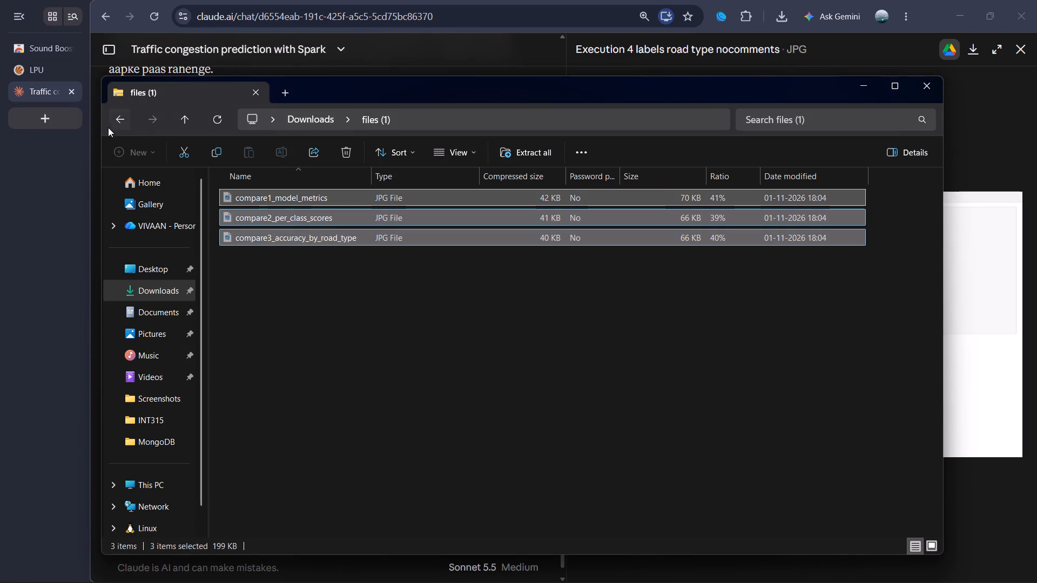
left_click(121, 121)
left_click(343, 259)
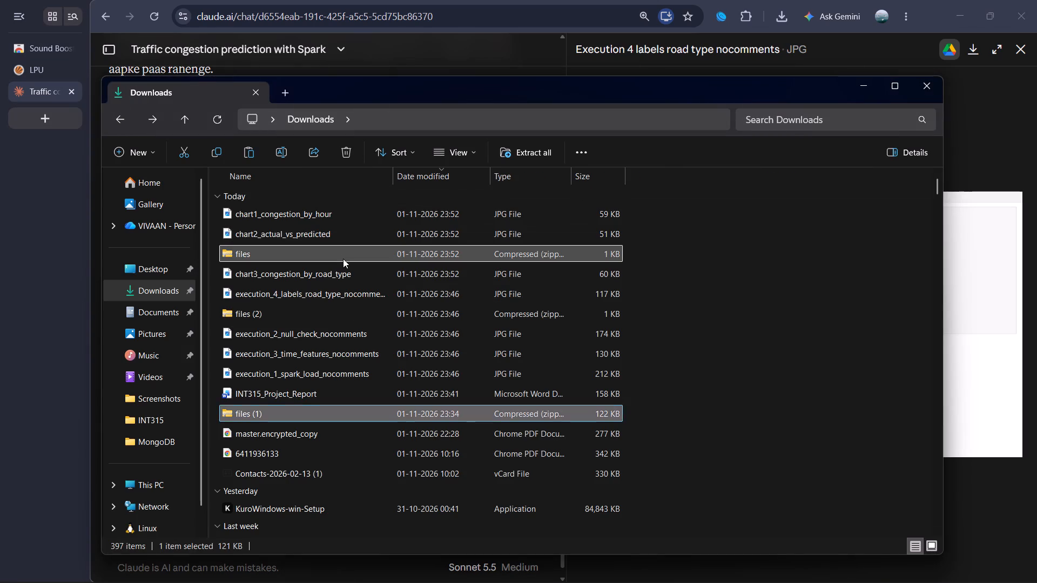
key("ctrl+v")
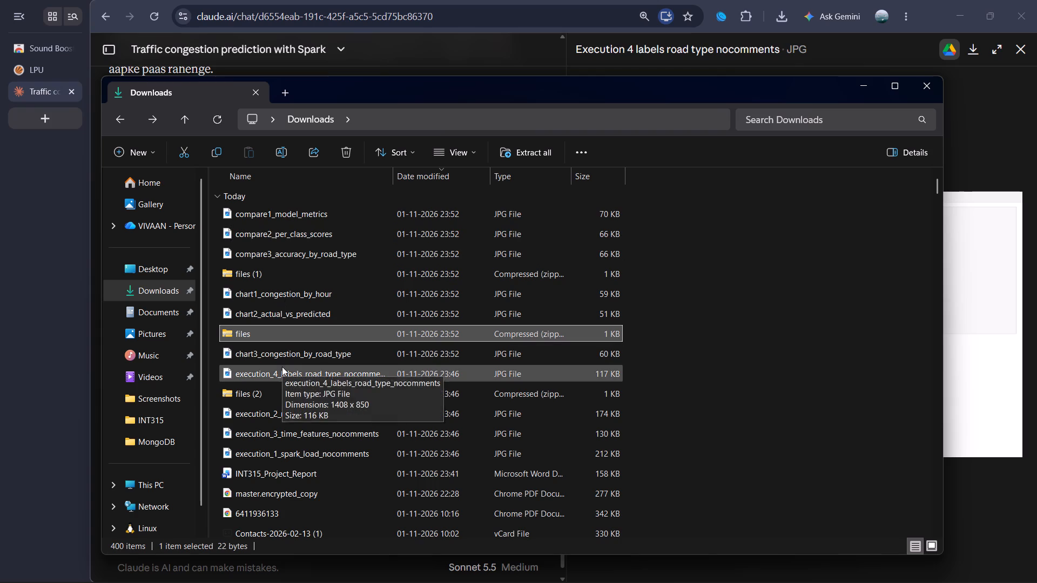
Back in the Word report, insert the three chart and three compare pictures from Downloads under the "10. Output / Result Screenshots" heading.
key("alt+Tab")
key("alt+Tab")
key("alt+Tab")
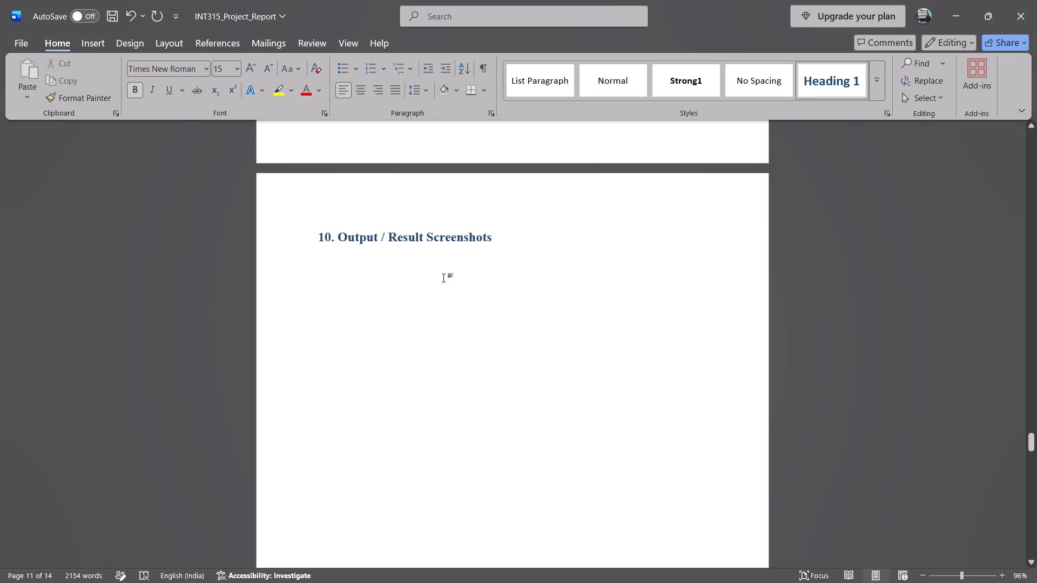
left_click(93, 45)
left_click(136, 89)
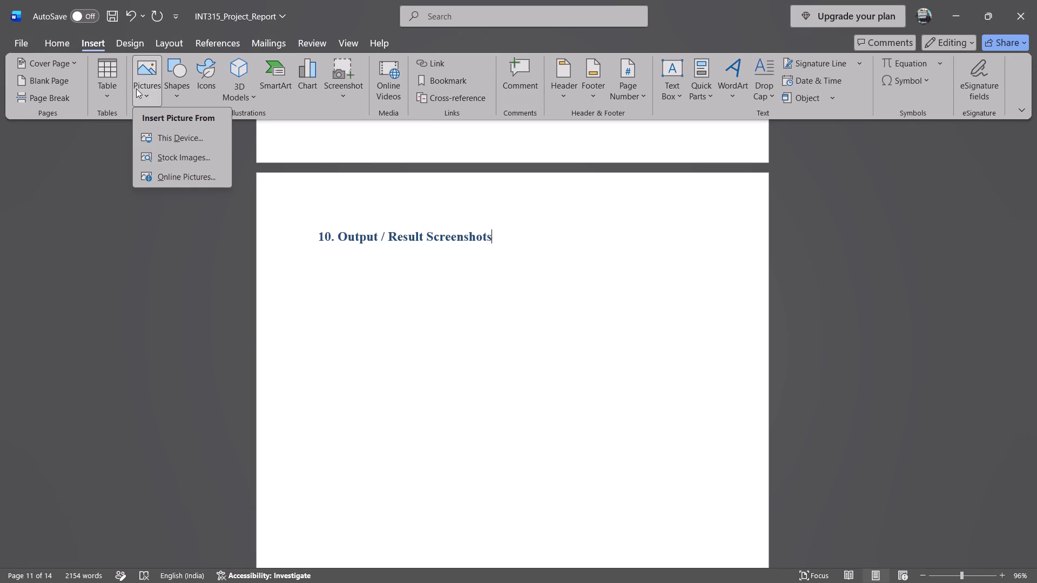
left_click(178, 146)
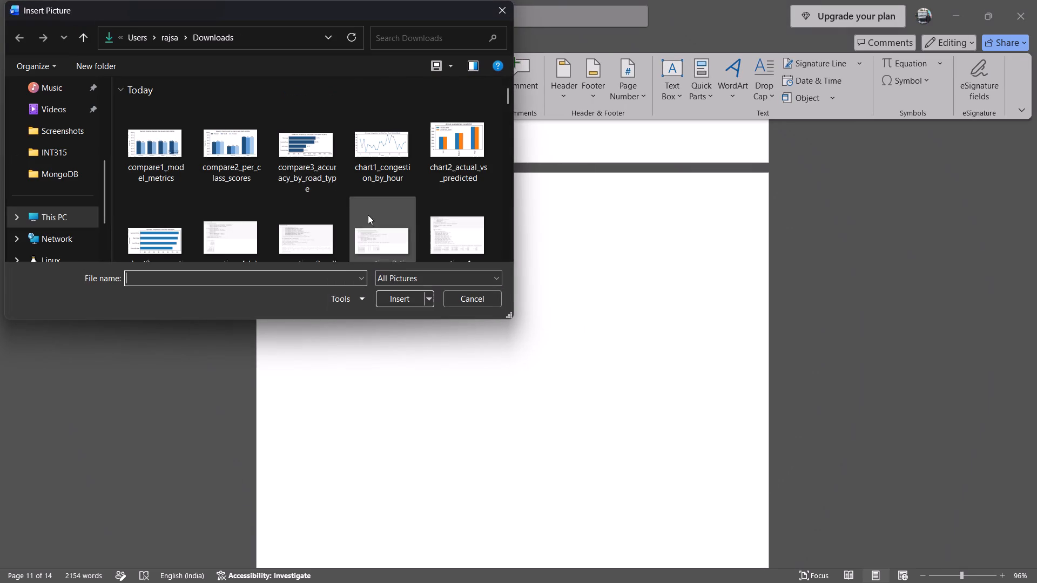
scroll(262, 178, "down", 1)
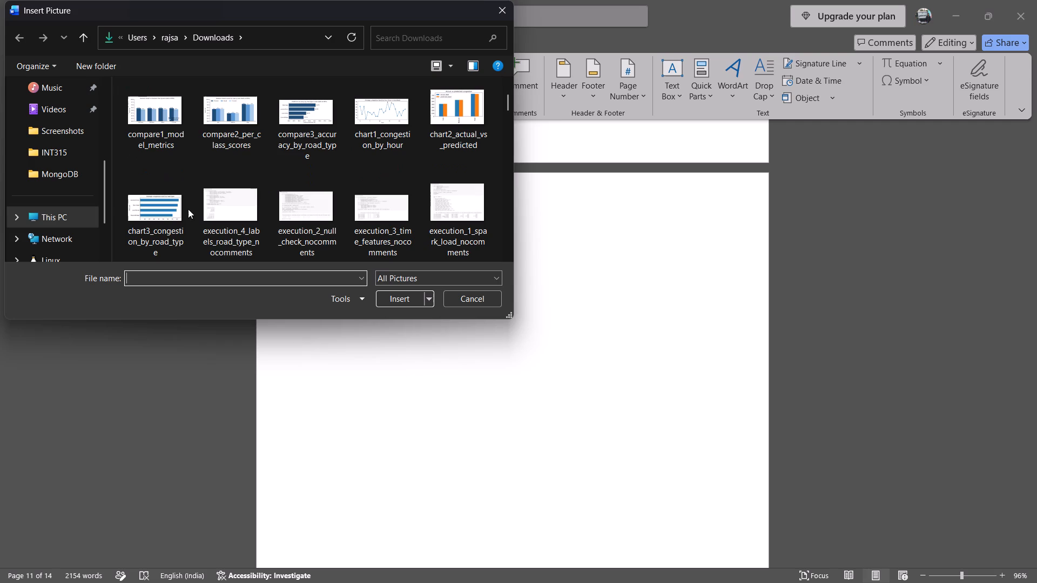
left_click(383, 132, "ctrl")
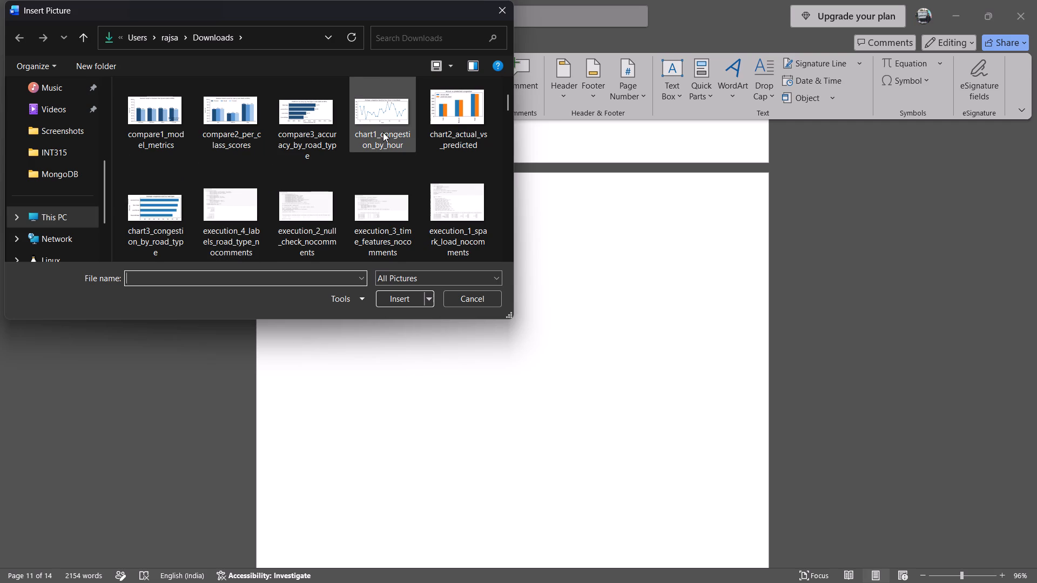
left_click(450, 130, "ctrl")
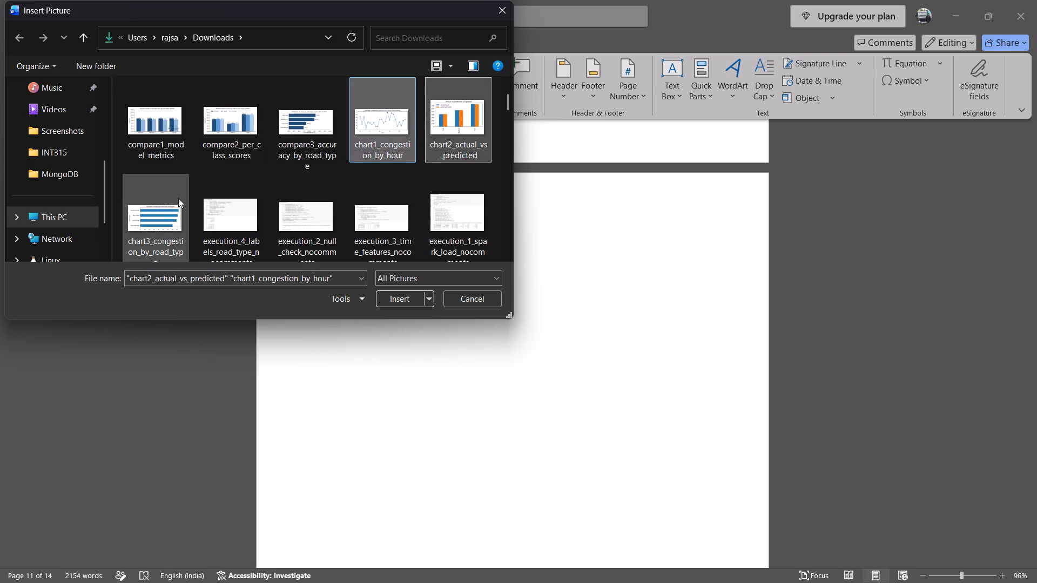
left_click(171, 201, "ctrl")
left_click(161, 131, "ctrl")
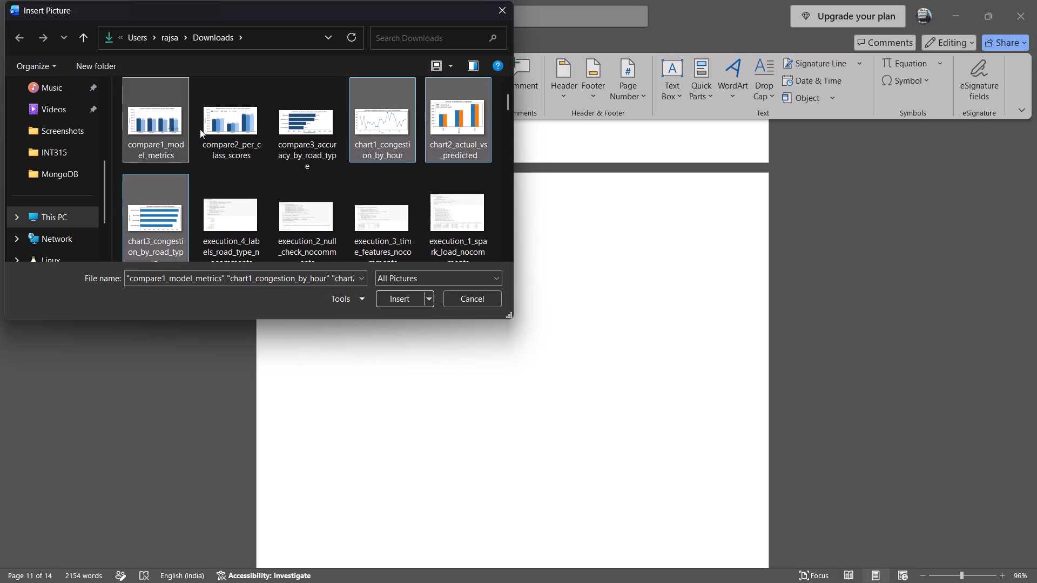
left_click(212, 130)
left_click(281, 124, "ctrl")
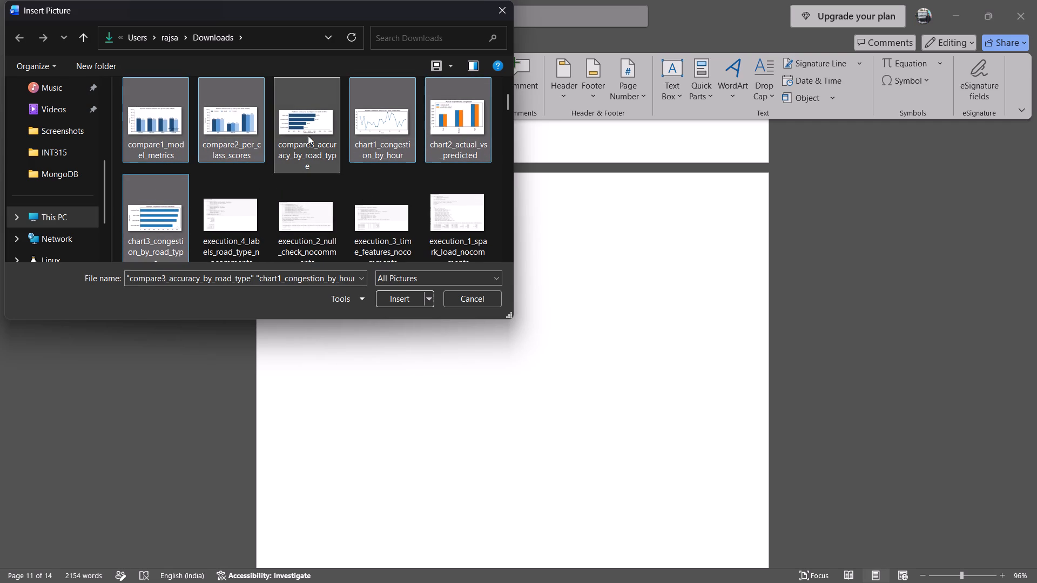
left_click(404, 300)
Review the order and page layout of the inserted section 10 pictures and the following "11. Result Analysis" section.
scroll(404, 300, "down", 3)
scroll(404, 300, "up", 2)
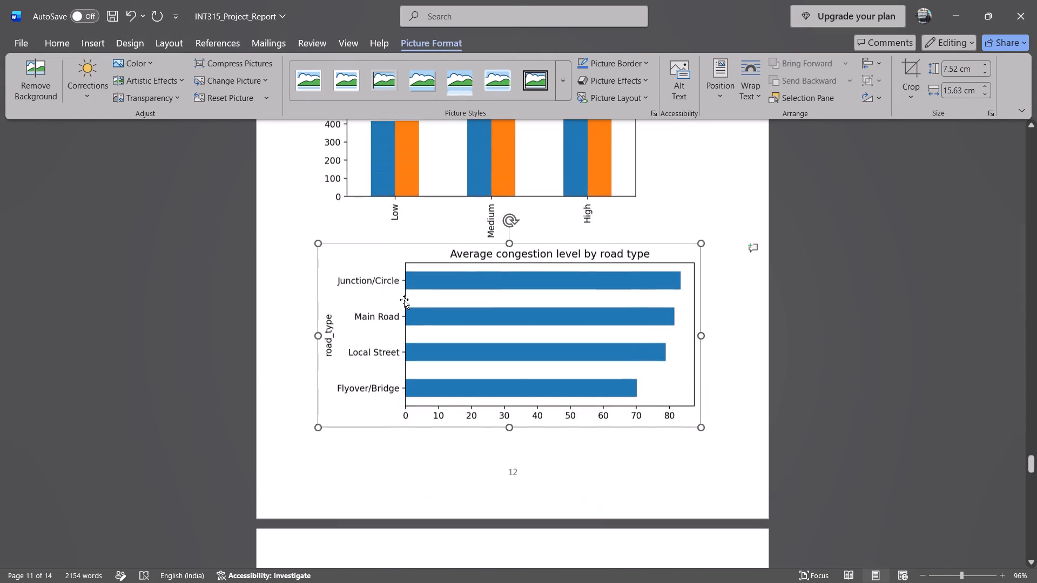
scroll(404, 300, "up", 1)
scroll(404, 300, "down", 2)
scroll(404, 300, "up", 1)
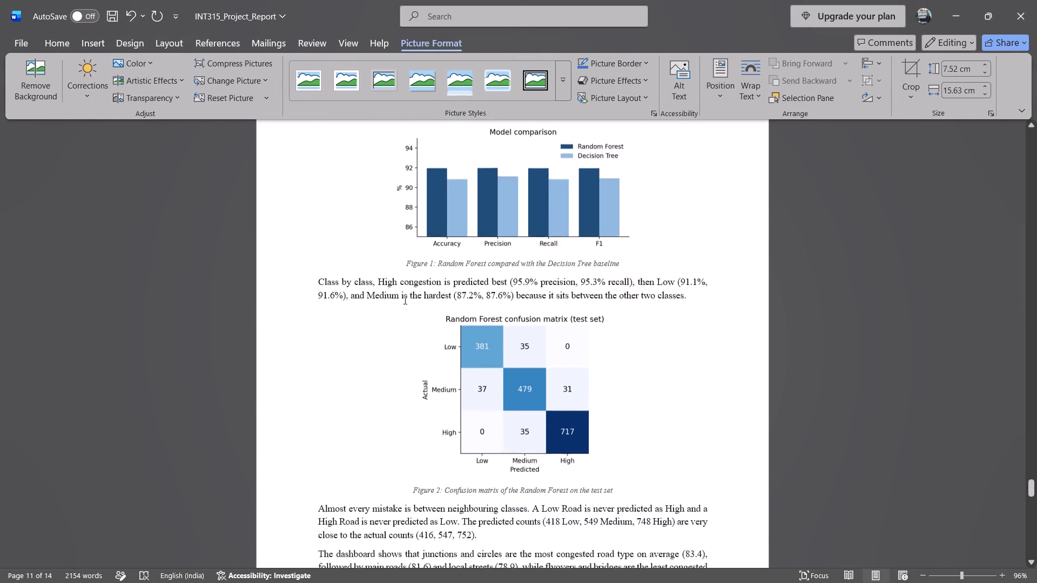
scroll(404, 300, "up", 3)
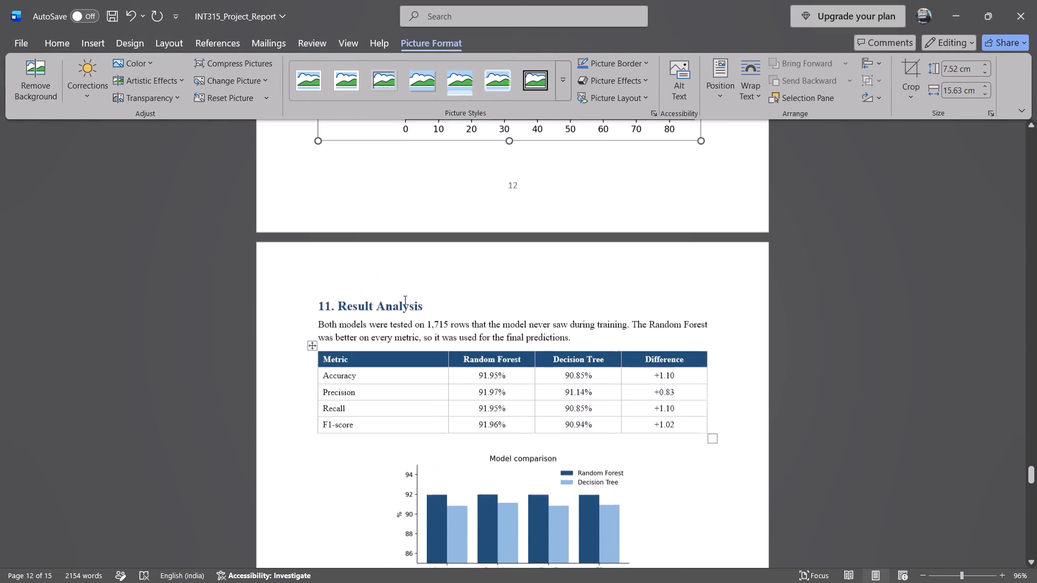
scroll(404, 300, "up", 4)
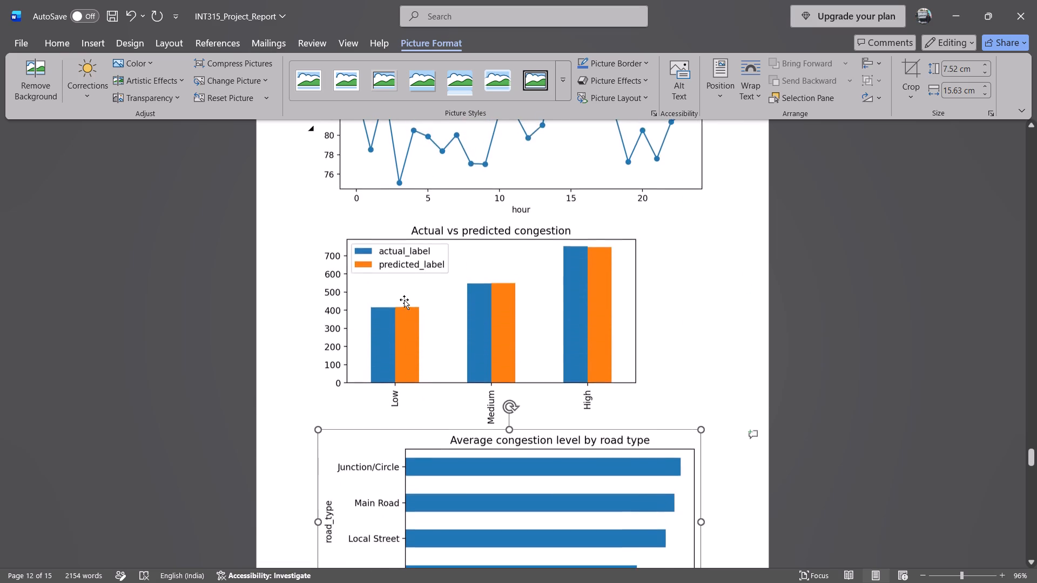
scroll(404, 300, "up", 4)
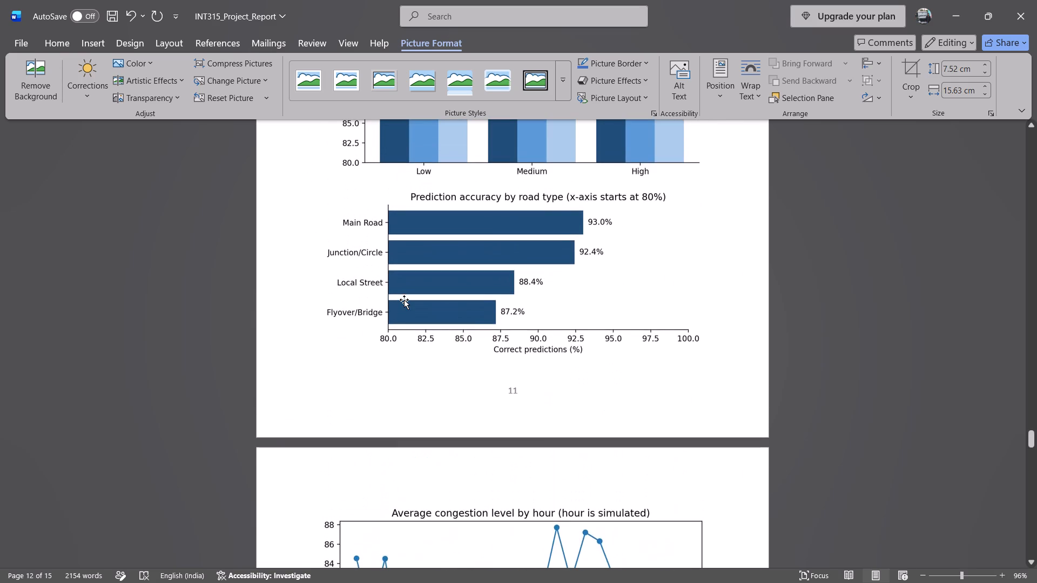
scroll(404, 300, "up", 4)
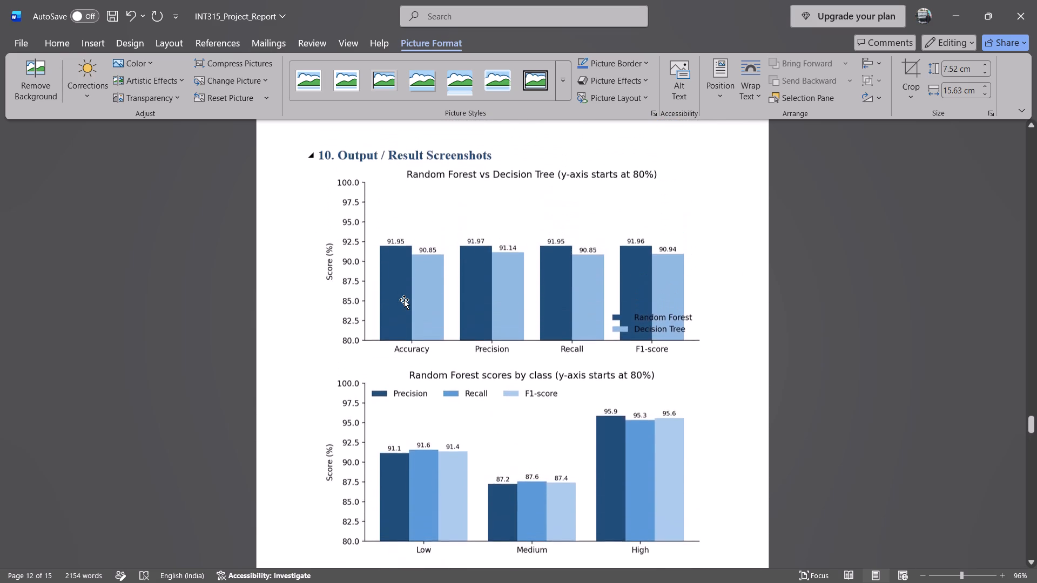
scroll(404, 300, "down", 1)
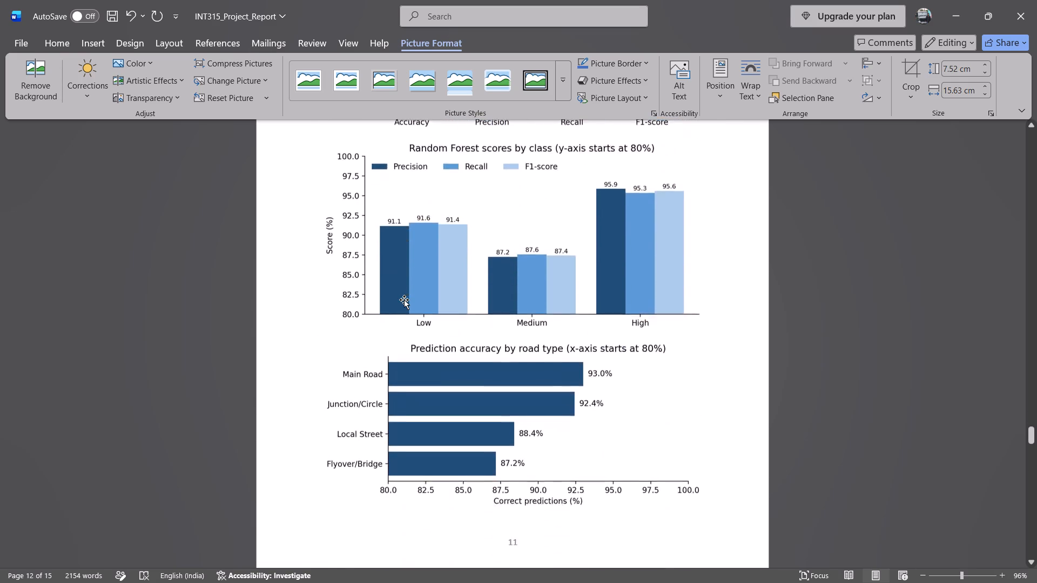
scroll(404, 300, "down", 2)
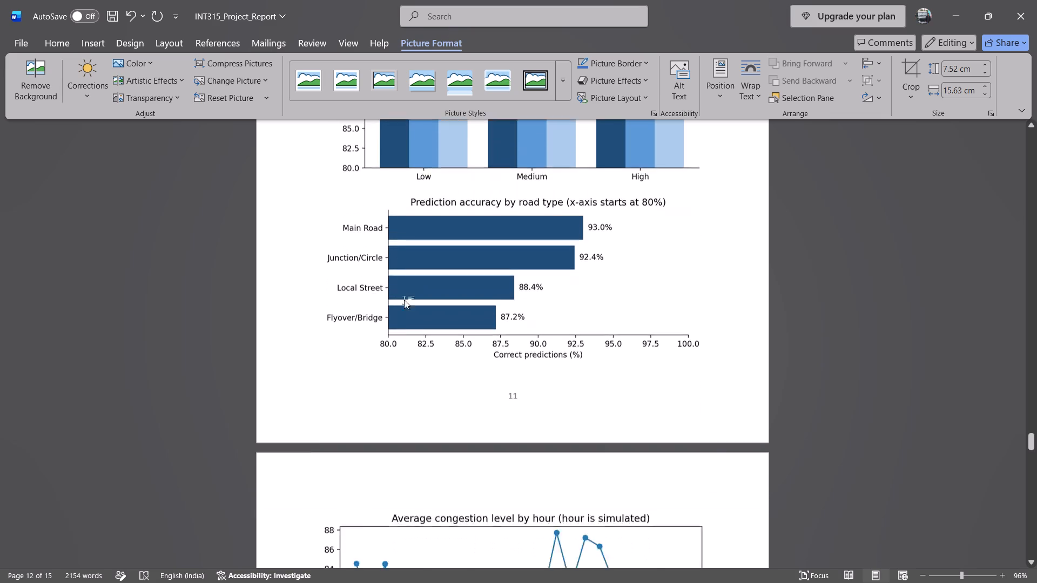
scroll(404, 300, "down", 3)
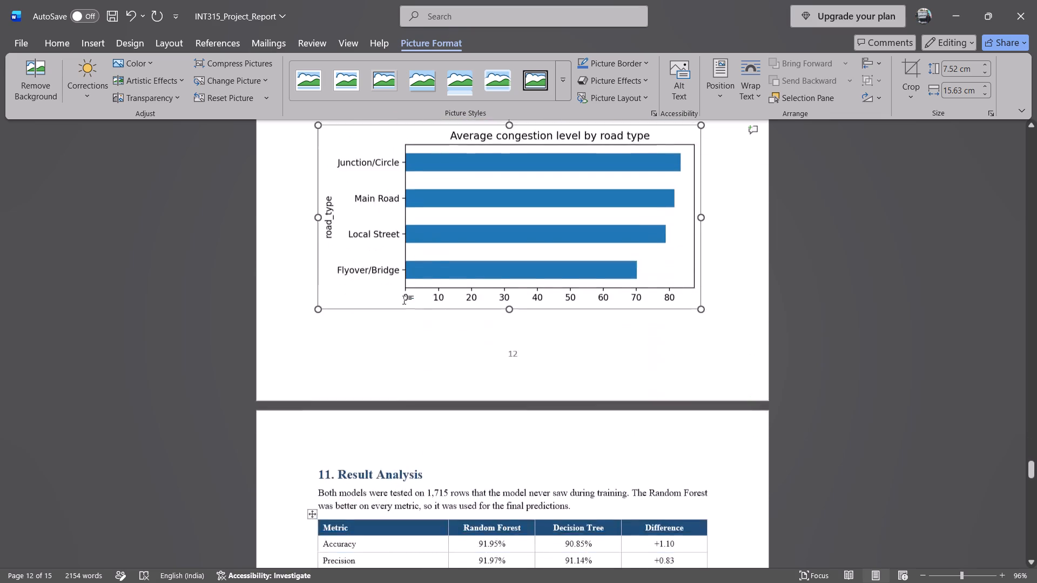
scroll(404, 300, "down", 3)
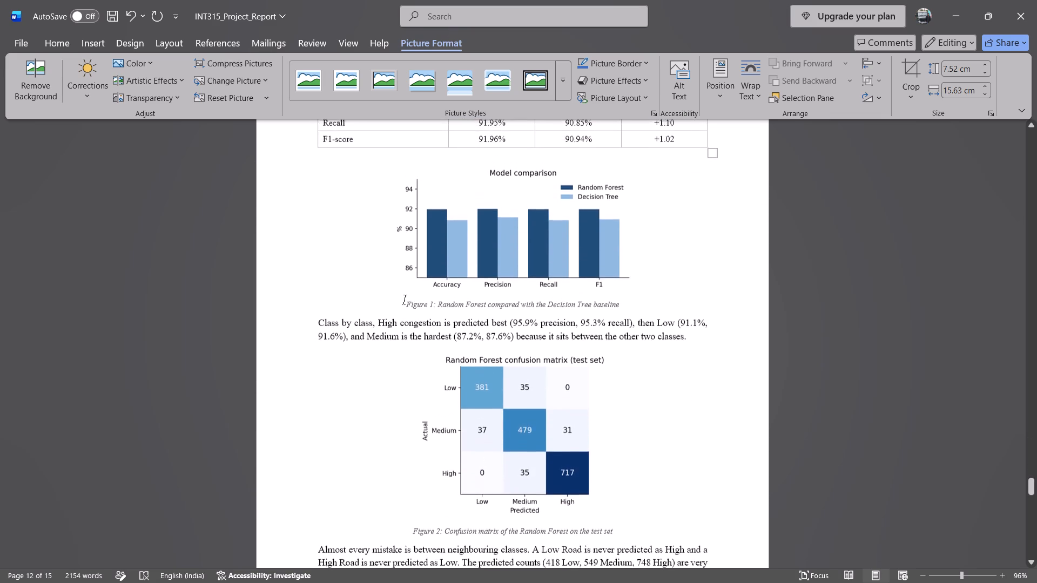
scroll(404, 300, "down", 3)
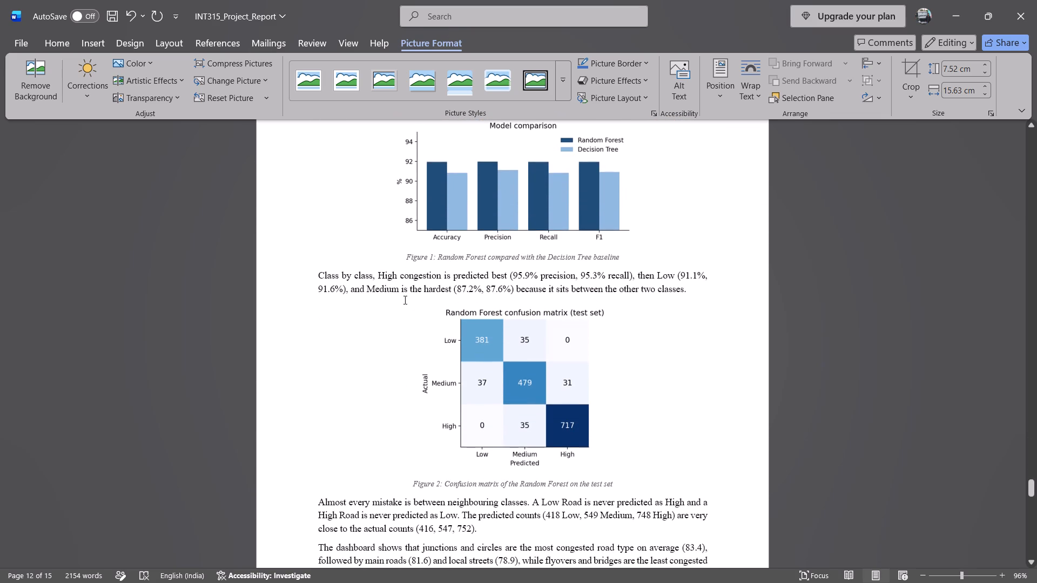
scroll(404, 300, "down", 2)
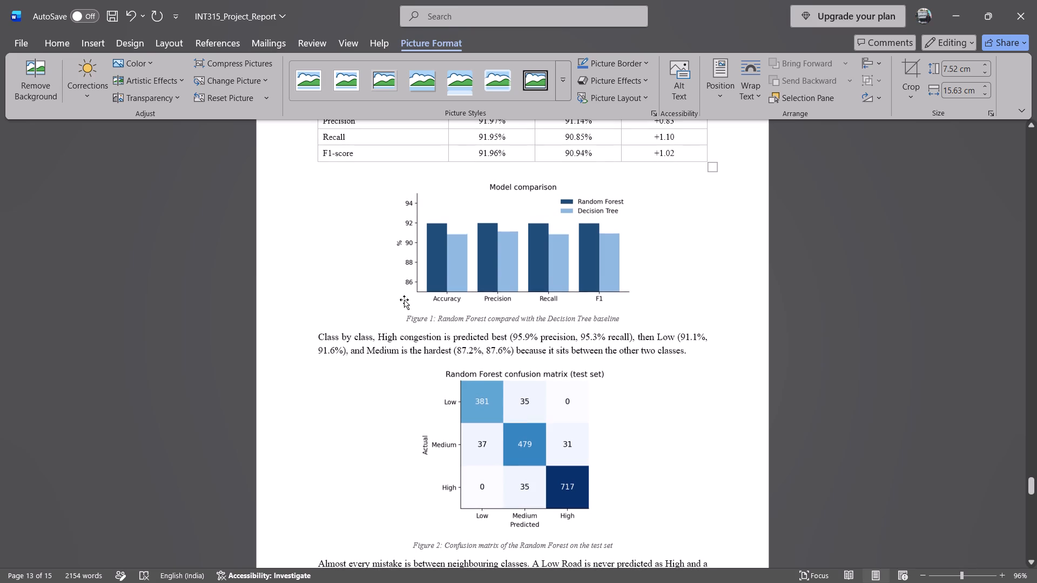
scroll(404, 300, "up", 5)
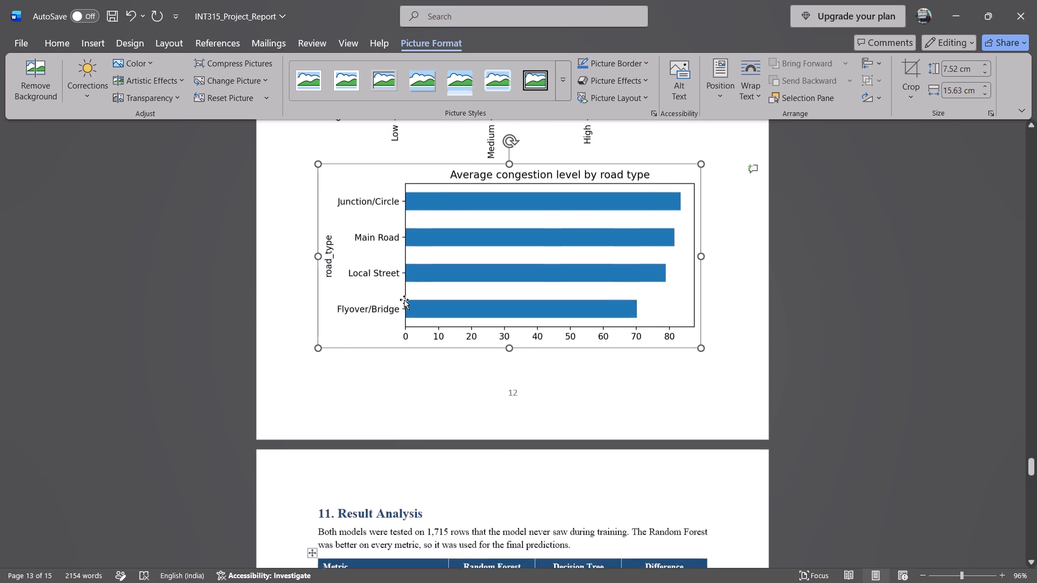
scroll(404, 300, "up", 3)
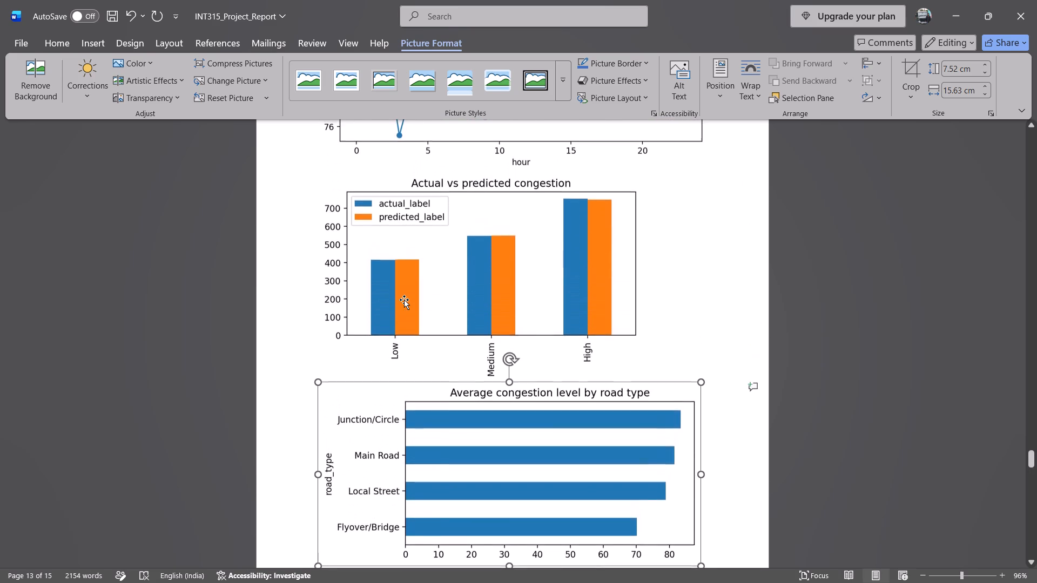
Check the order and page layout of the comparison and chart pictures under "10. Output / Result Screenshots".
scroll(404, 300, "up", 3)
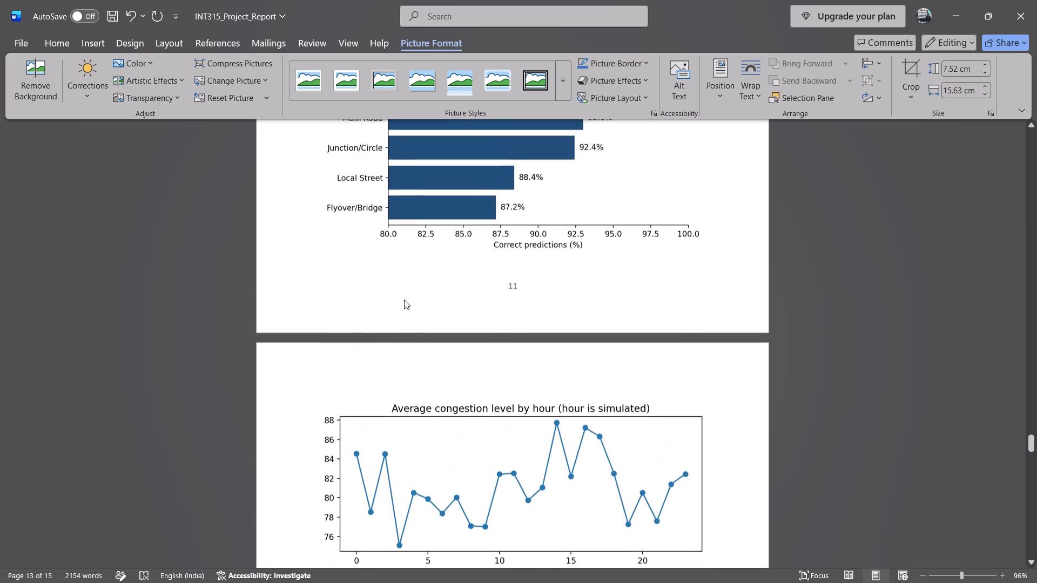
scroll(404, 300, "up", 3)
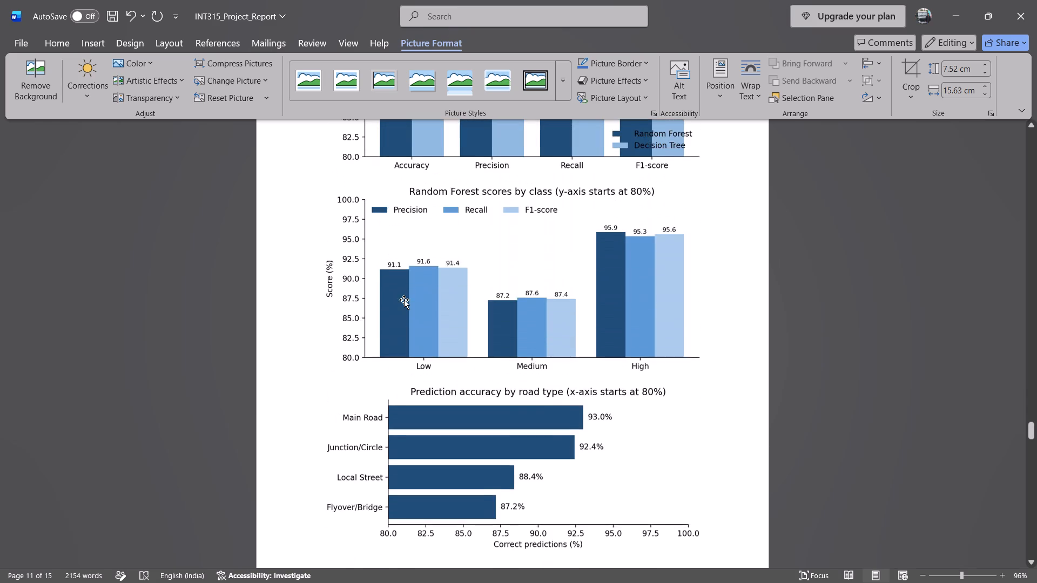
scroll(404, 300, "up", 3)
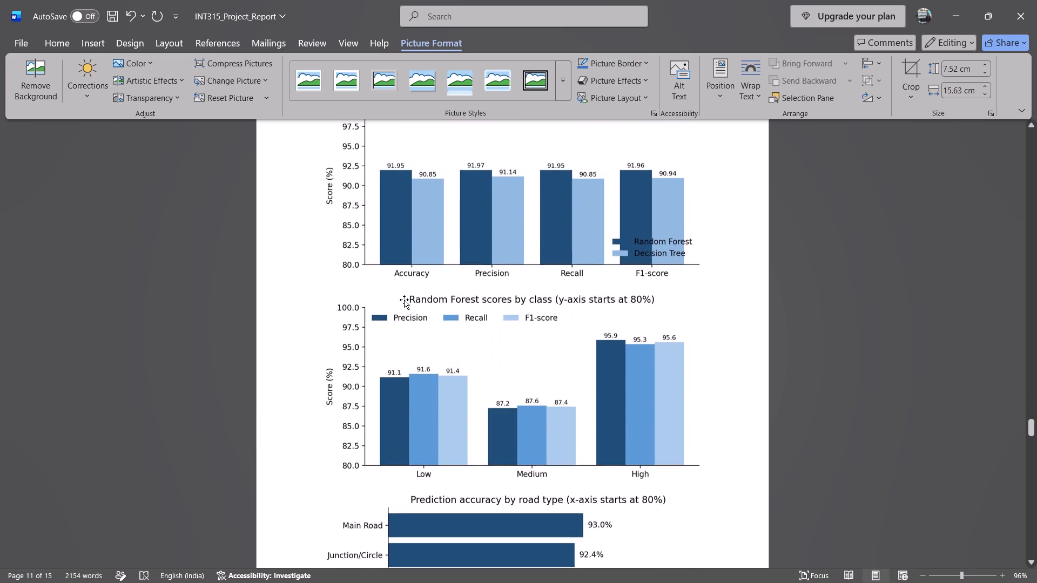
scroll(404, 300, "up", 1)
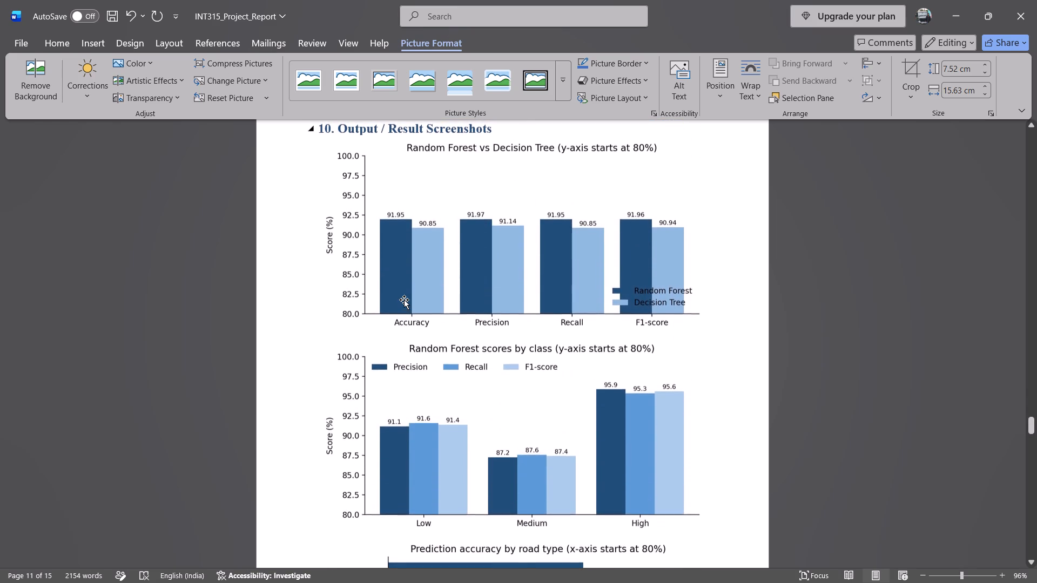
scroll(404, 300, "up", 1)
left_click(436, 295)
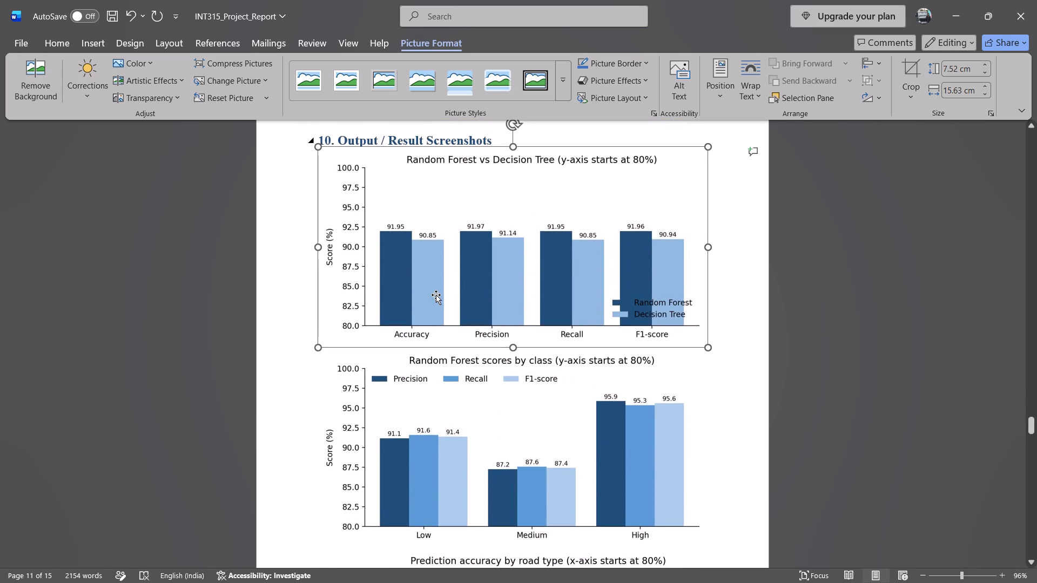
scroll(436, 295, "up", 1)
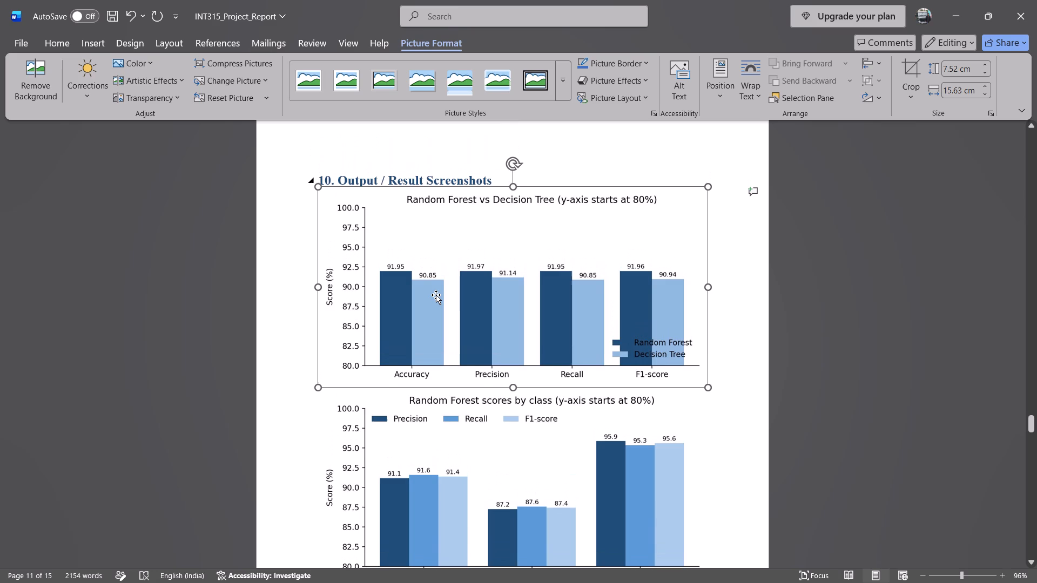
scroll(436, 295, "down", 1)
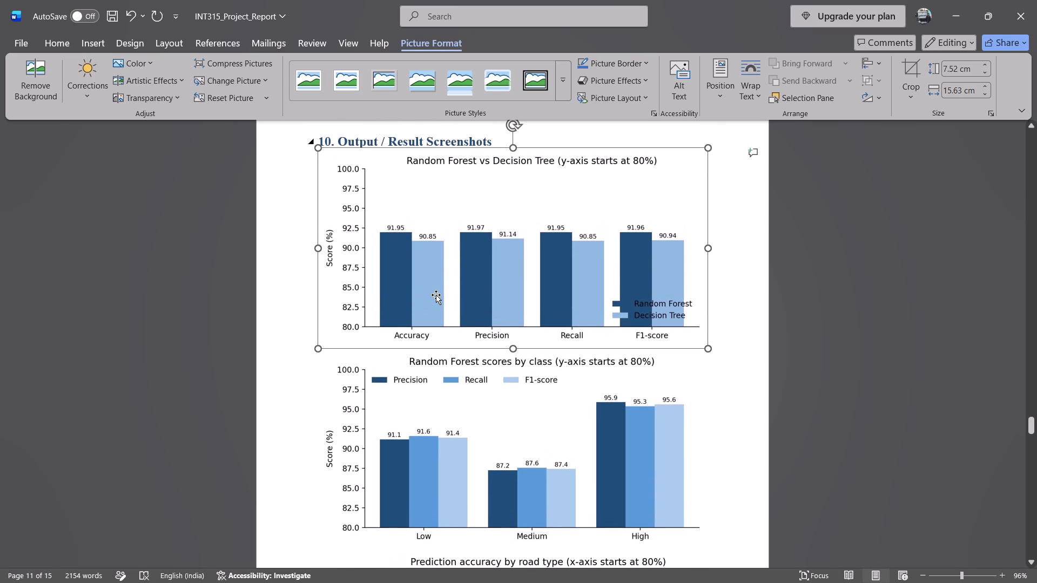
scroll(436, 295, "down", 5)
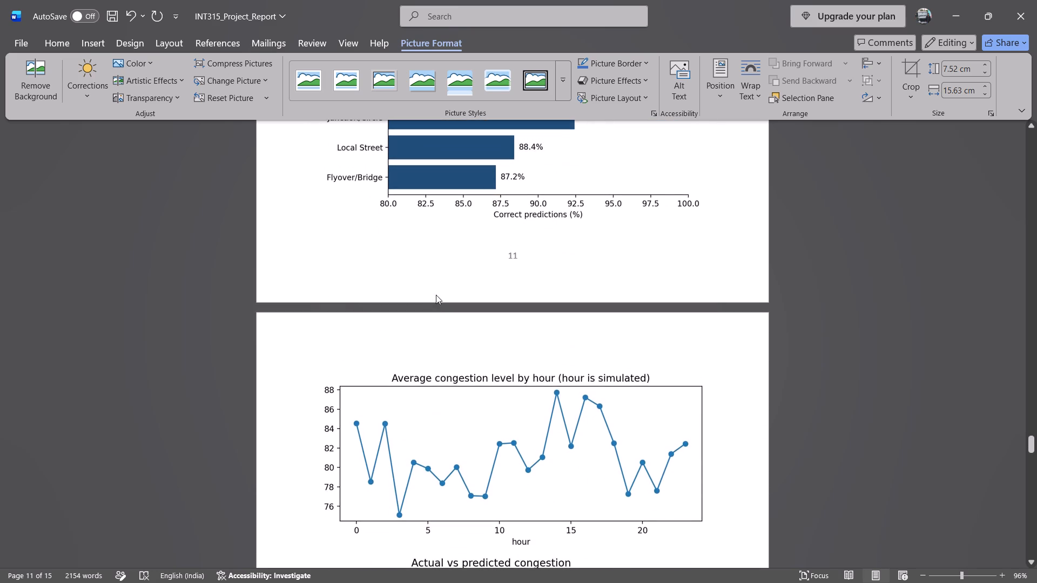
scroll(436, 295, "down", 2)
scroll(378, 360, "down", 4)
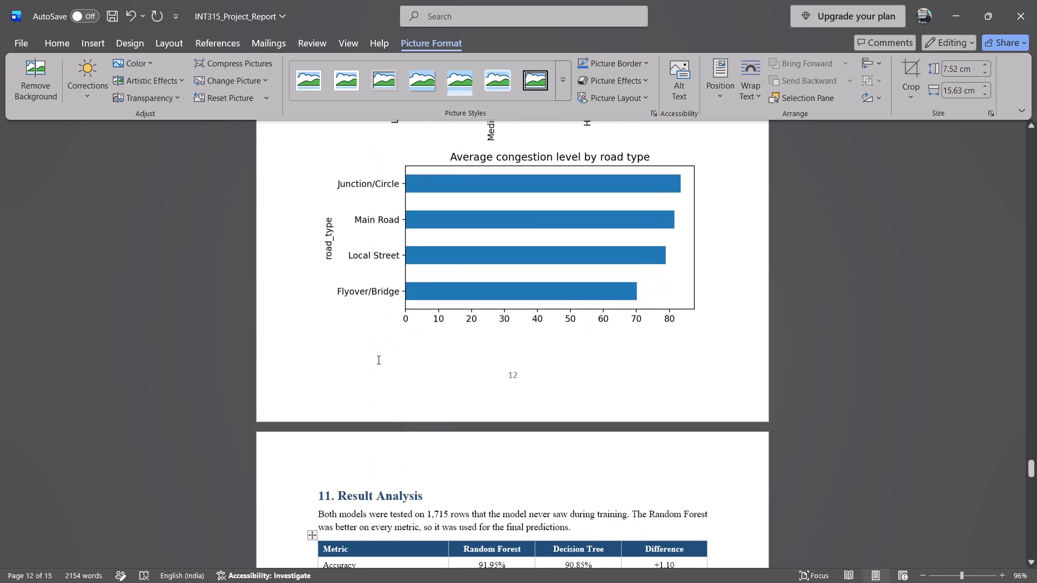
Read through the "11. Result Analysis" and "12. Conclusion" sections, checking the table, figures and text layout.
left_click(321, 379)
scroll(321, 379, "down", 3)
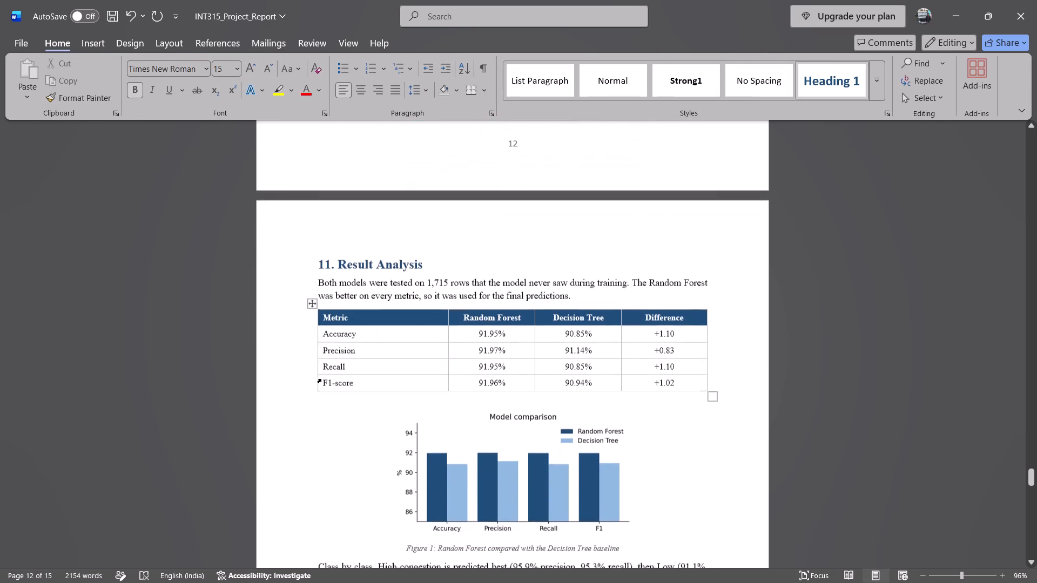
scroll(321, 379, "down", 3)
left_click(312, 425)
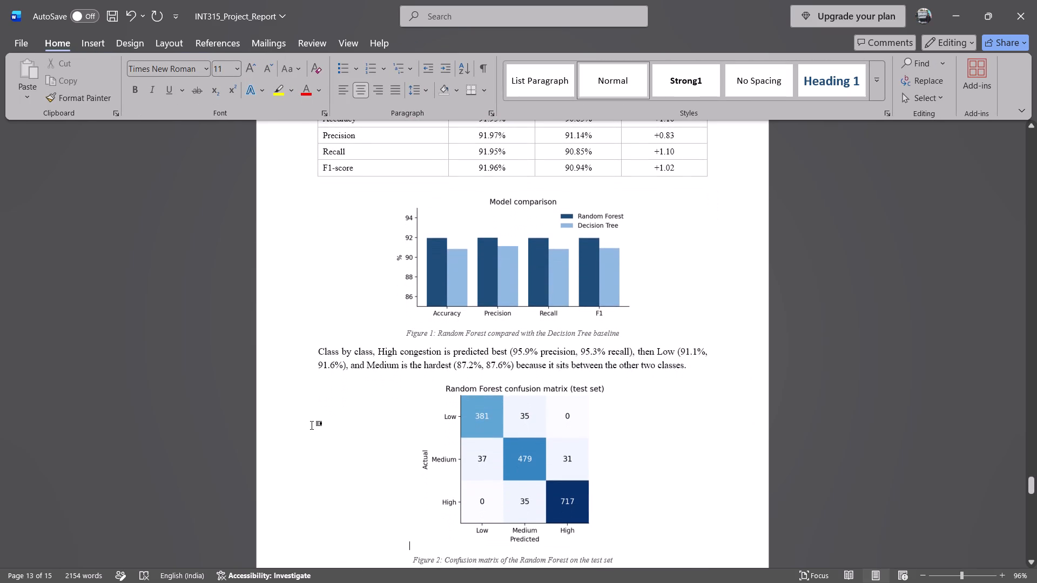
scroll(312, 425, "down", 6)
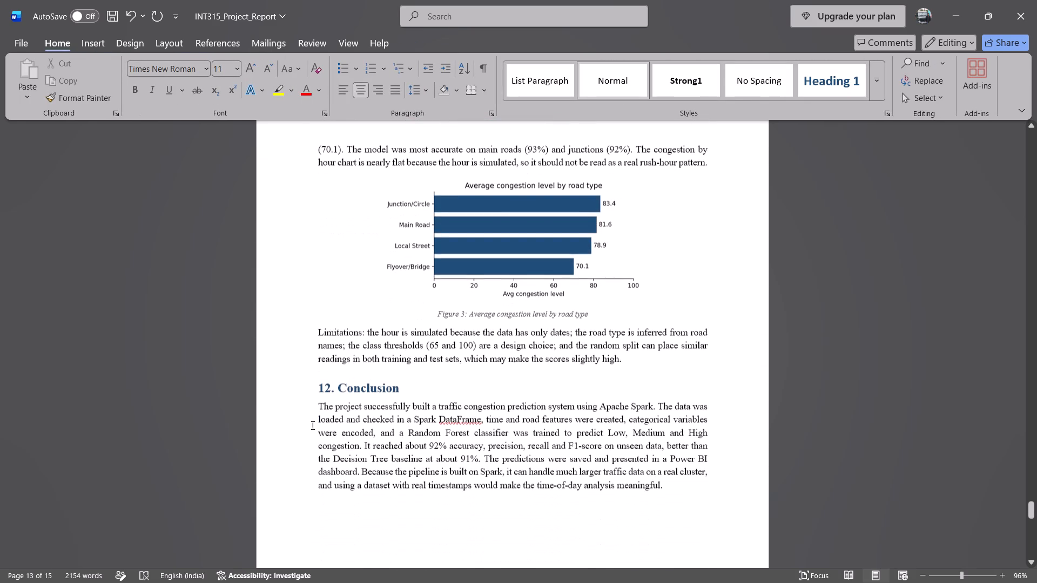
scroll(312, 425, "down", 1)
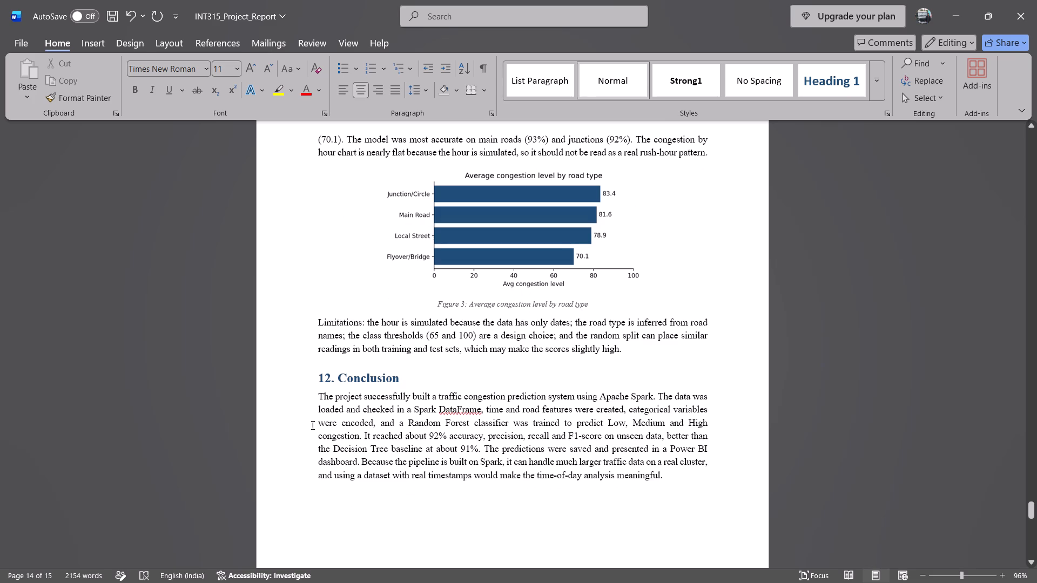
scroll(312, 425, "down", 2)
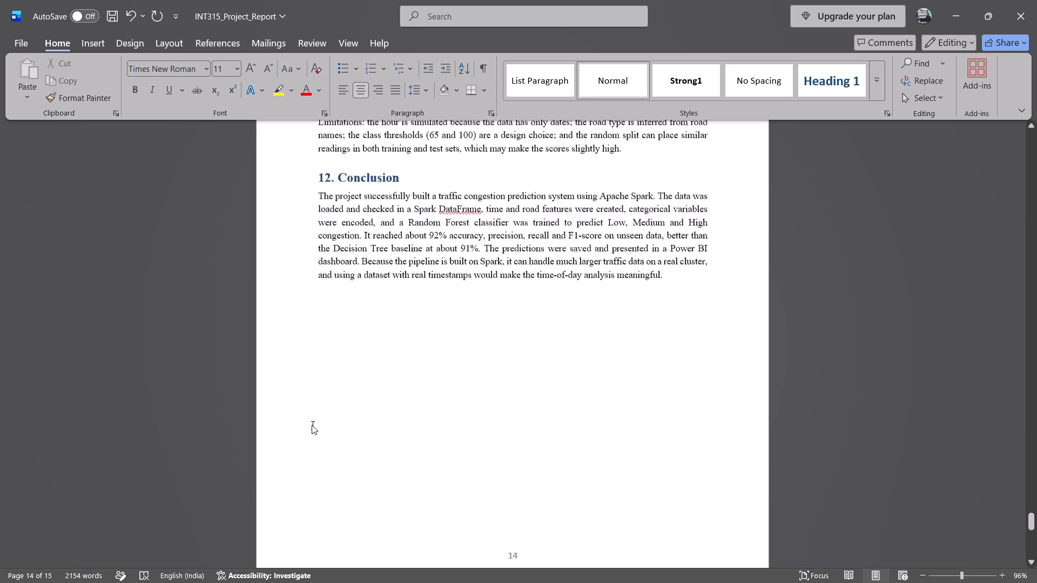
Delete the dashed "Paste screenshot here" placeholder cell under the "13. Plagiarism Report" heading, shifting cells left.
scroll(312, 425, "down", 3)
left_click(353, 412)
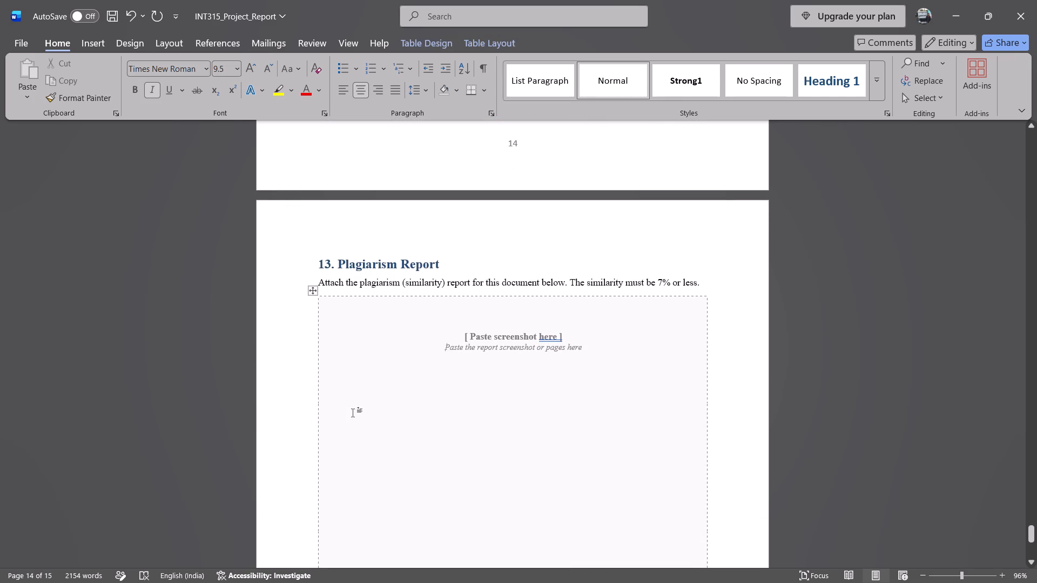
right_click(363, 334)
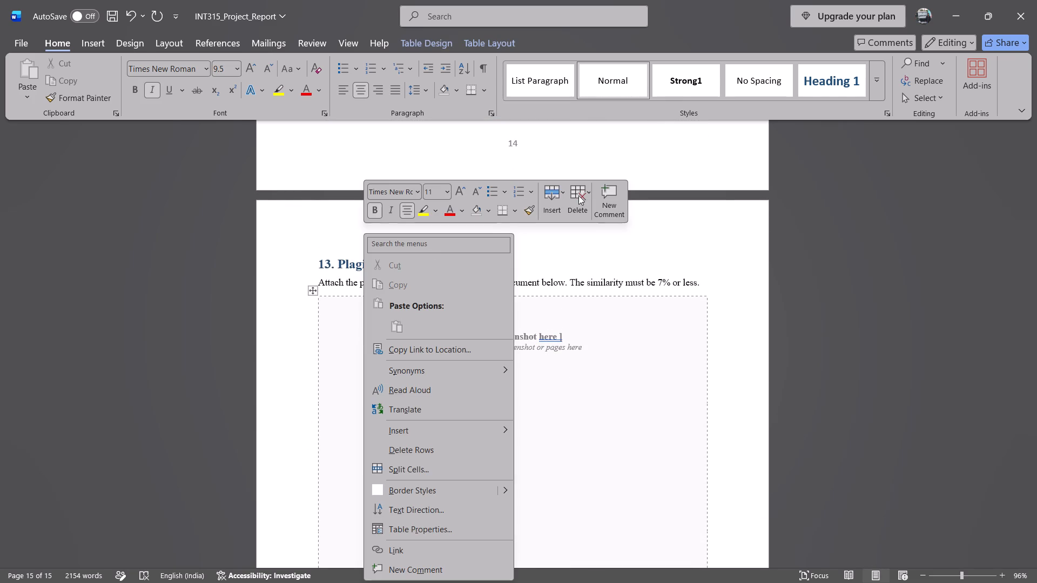
left_click(583, 194)
left_click(605, 229)
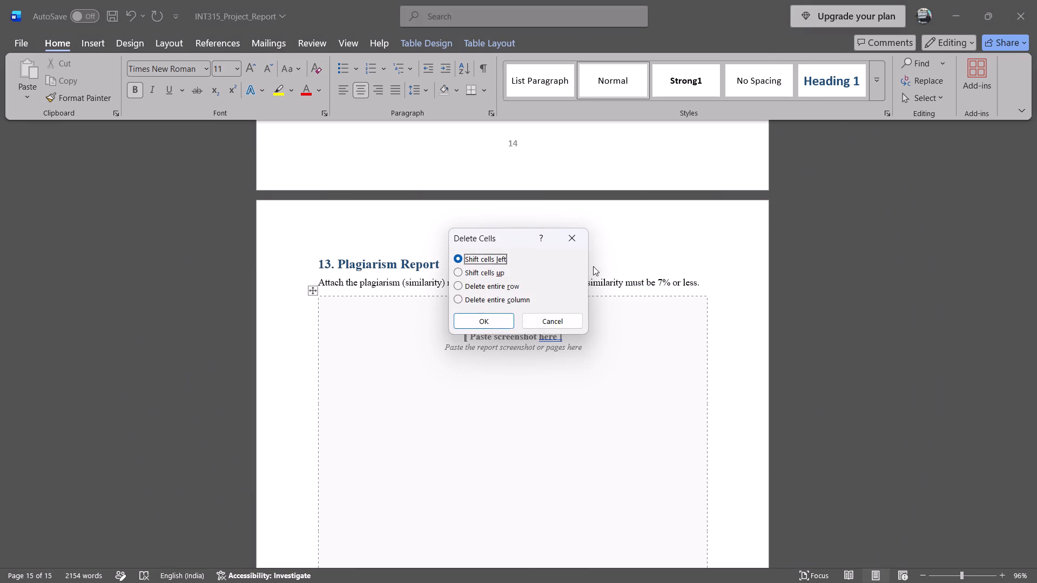
left_click(489, 321)
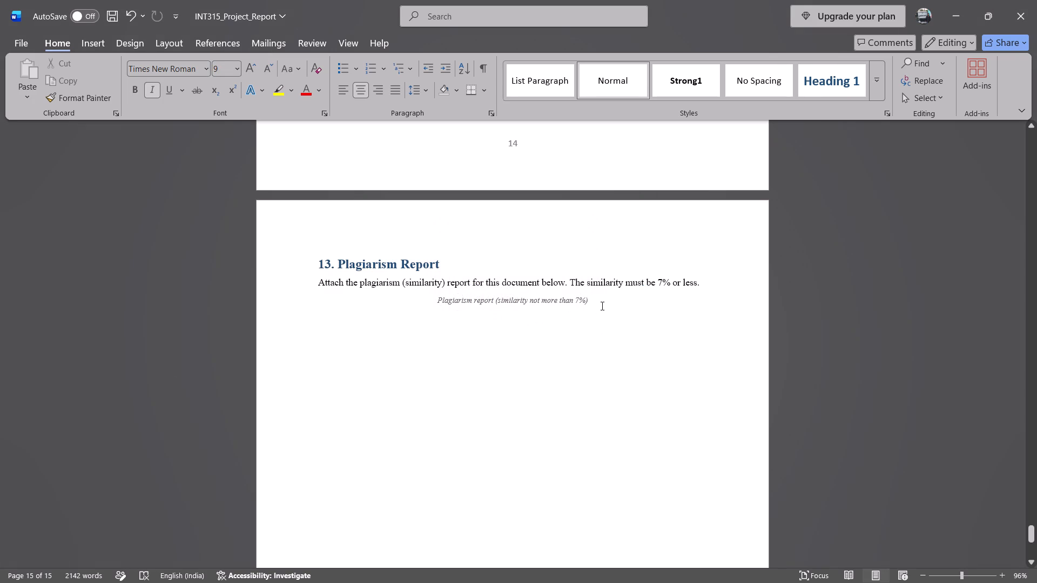
Delete the plagiarism report caption and the attach-report instruction line, keeping only the "13. Plagiarism Report" heading.
left_click_drag(601, 305, 379, 303)
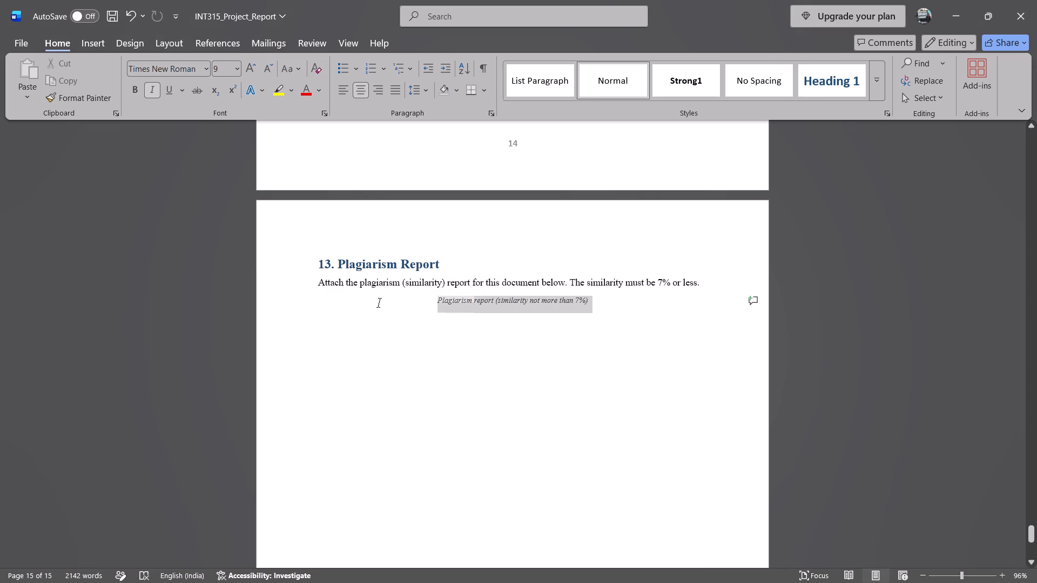
left_click_drag(379, 303, 317, 291)
key("Delete")
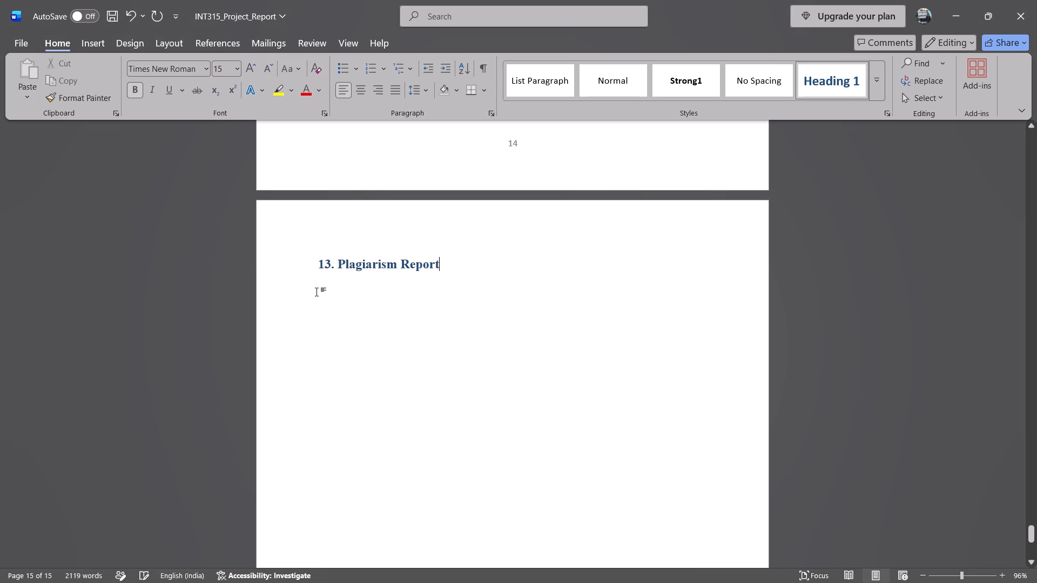
Review the report backwards from the conclusion through "11. Result Analysis" to the last section 10 chart.
scroll(317, 291, "up", 4)
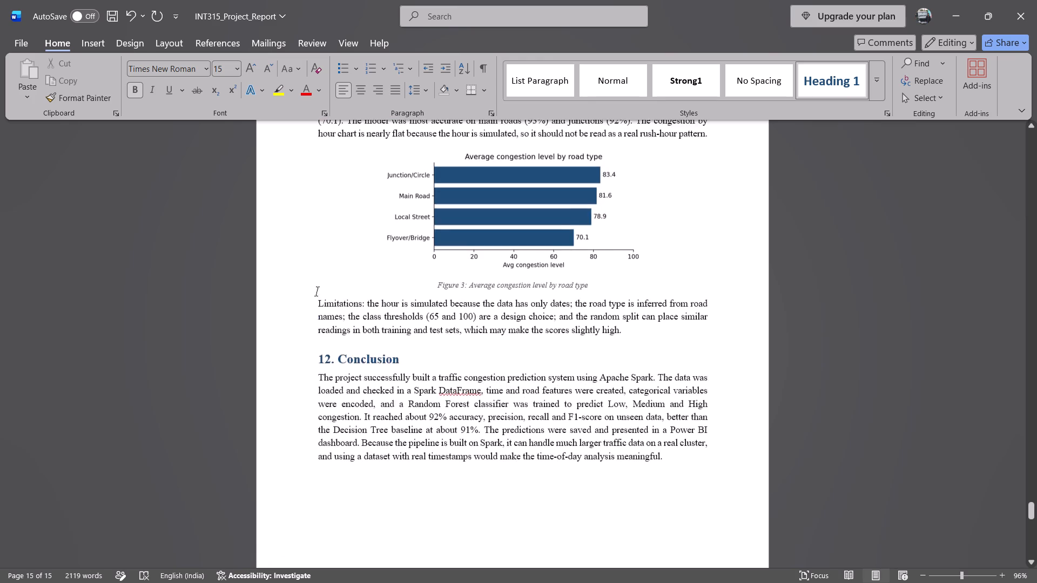
scroll(317, 291, "up", 4)
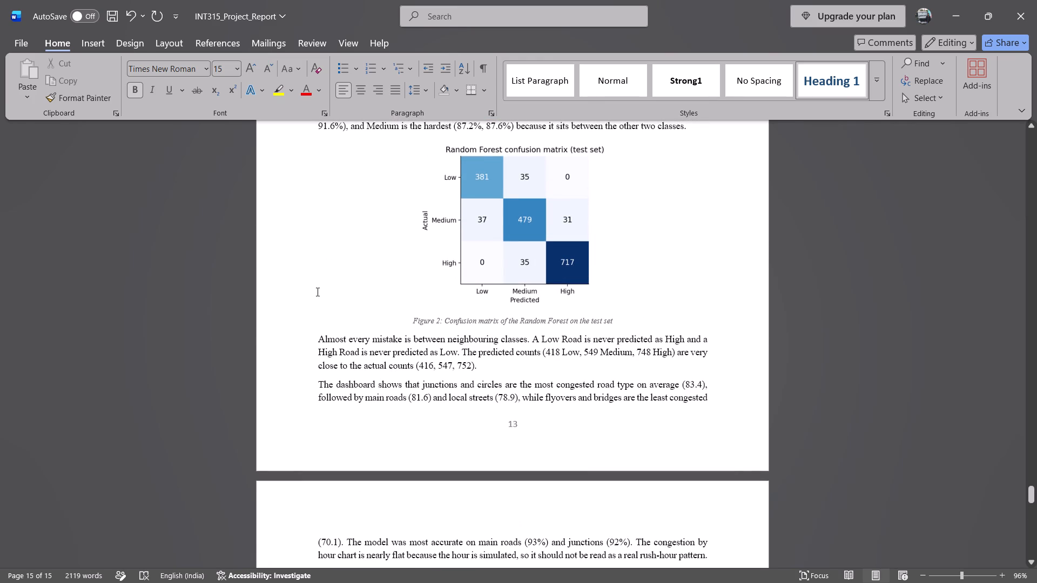
scroll(317, 291, "up", 2)
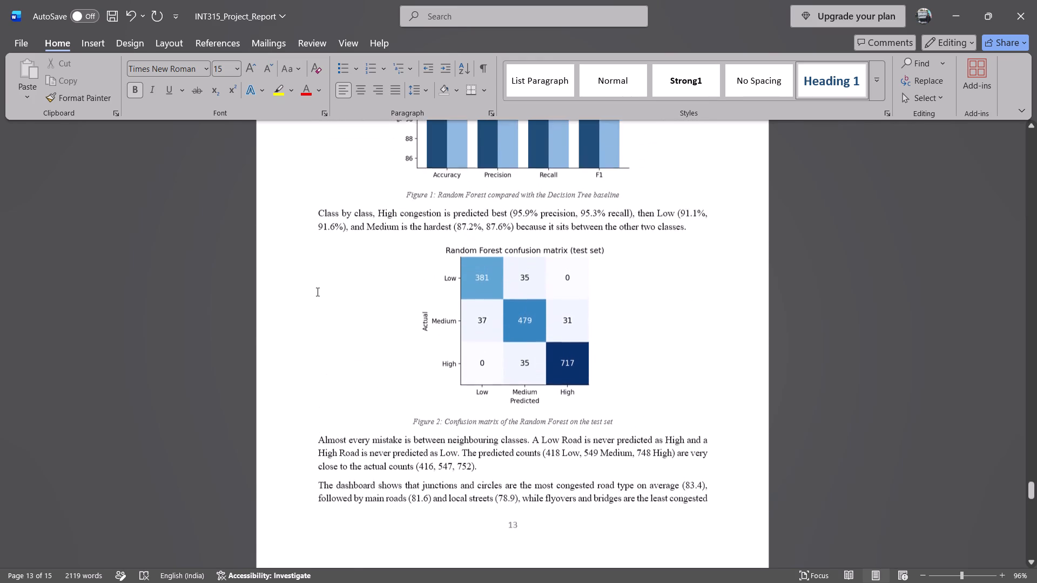
scroll(317, 291, "up", 3)
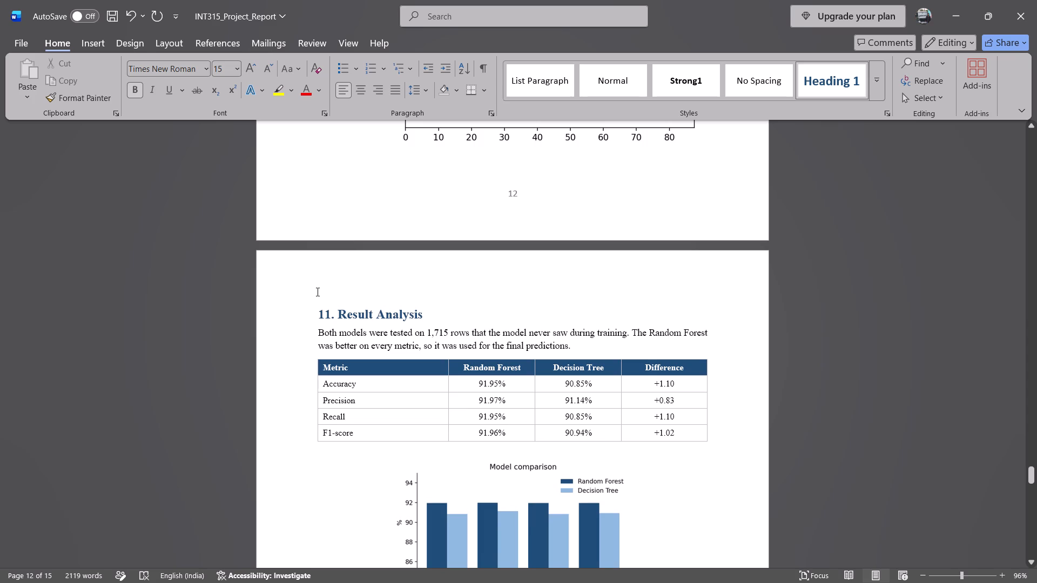
scroll(317, 291, "up", 1)
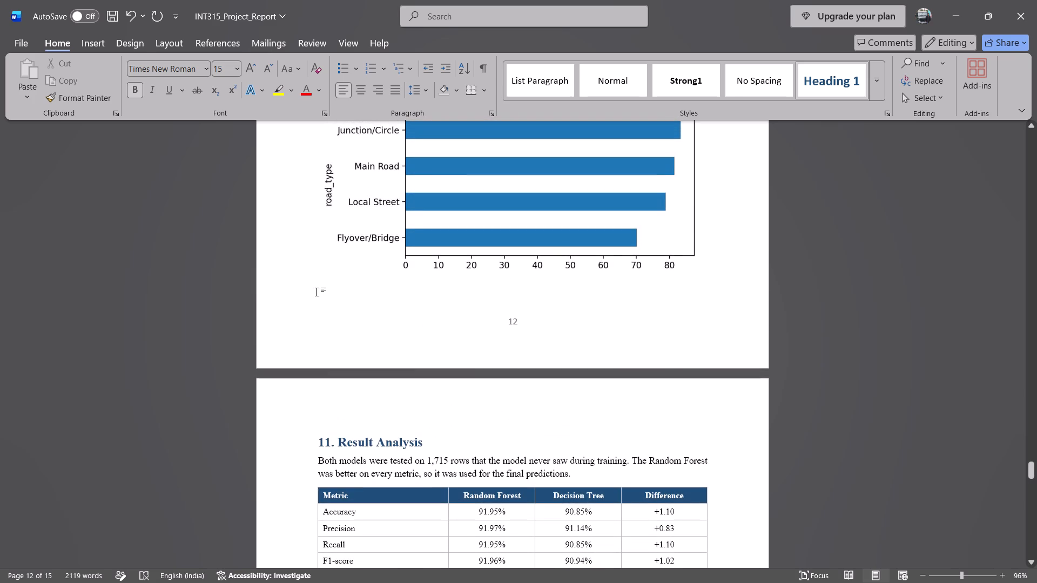
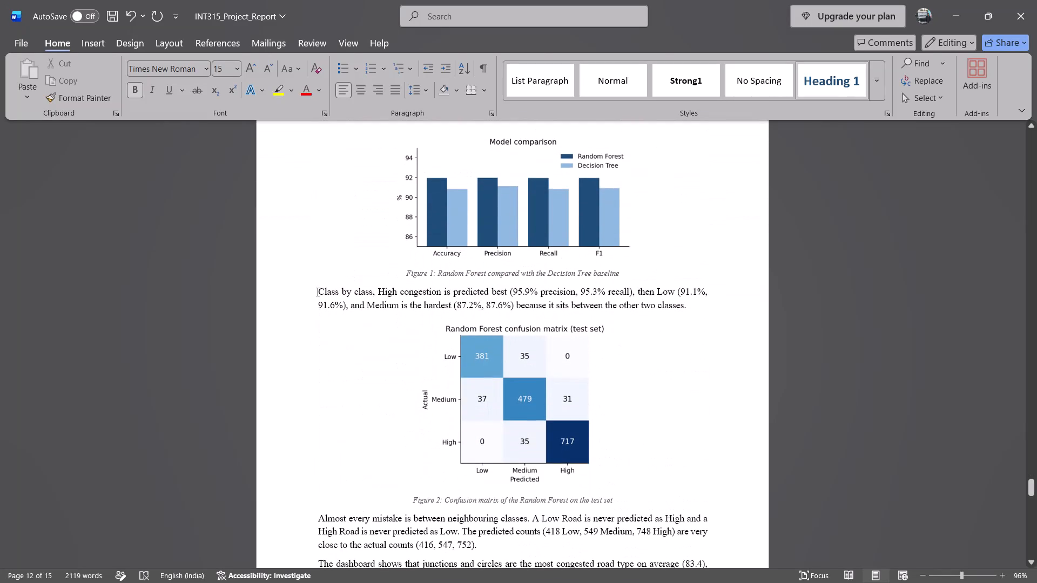
Save the edited project report.
key("ctrl+s")
Review the whole report once more, from the result analysis and conclusion back through the screenshots, code and methodology to the cover page.
scroll(317, 291, "down", 5)
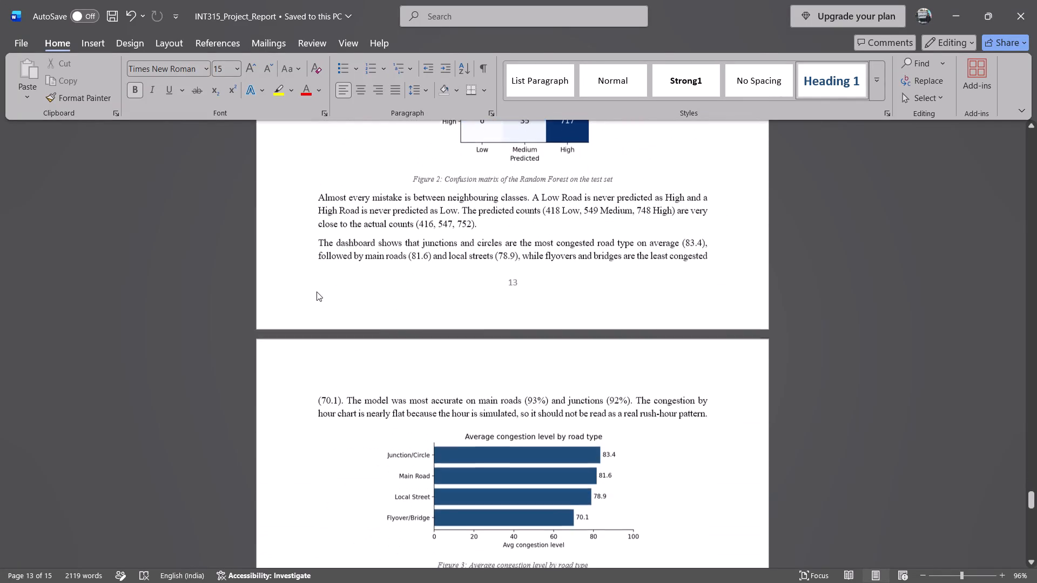
scroll(317, 291, "down", 4)
scroll(317, 291, "up", 7)
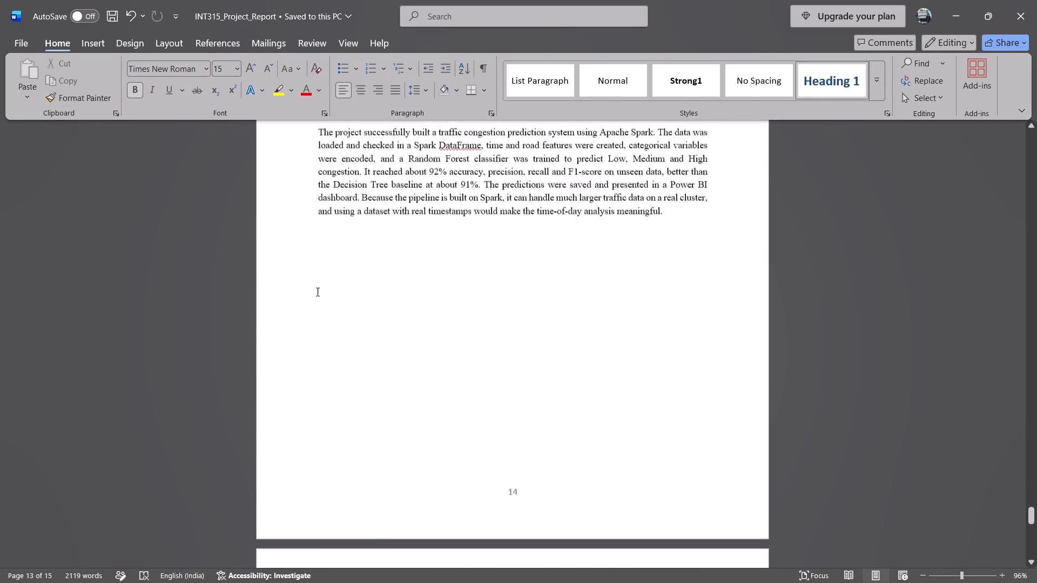
scroll(317, 291, "up", 11)
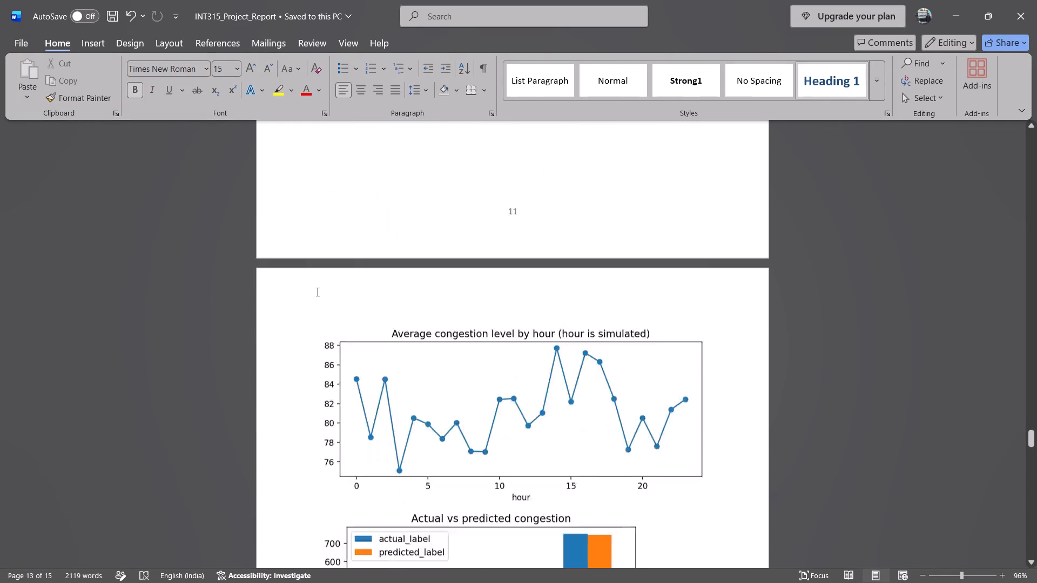
scroll(317, 291, "up", 8)
scroll(317, 291, "down", 1)
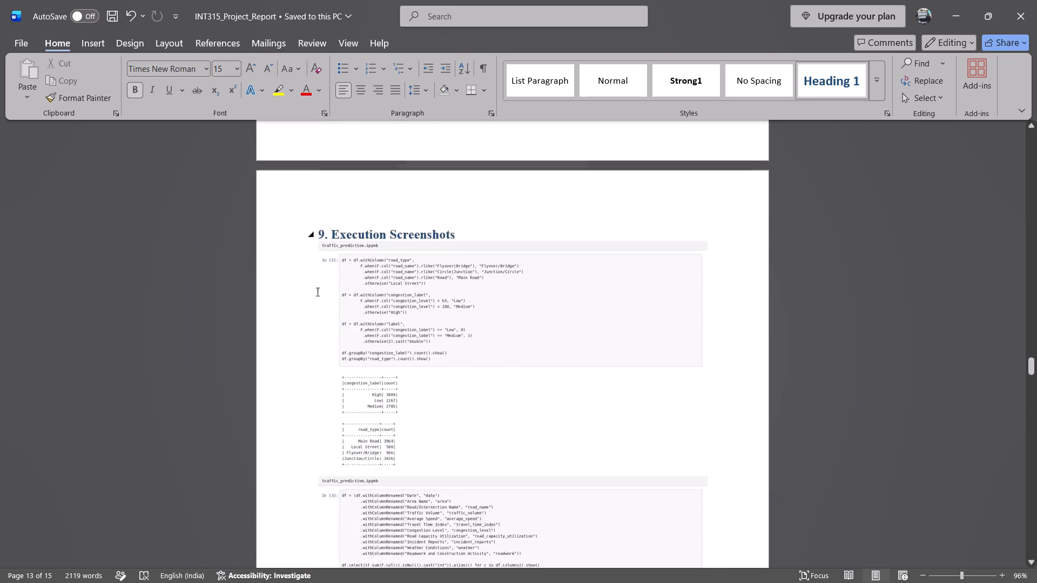
scroll(317, 291, "down", 1)
scroll(317, 291, "up", 6)
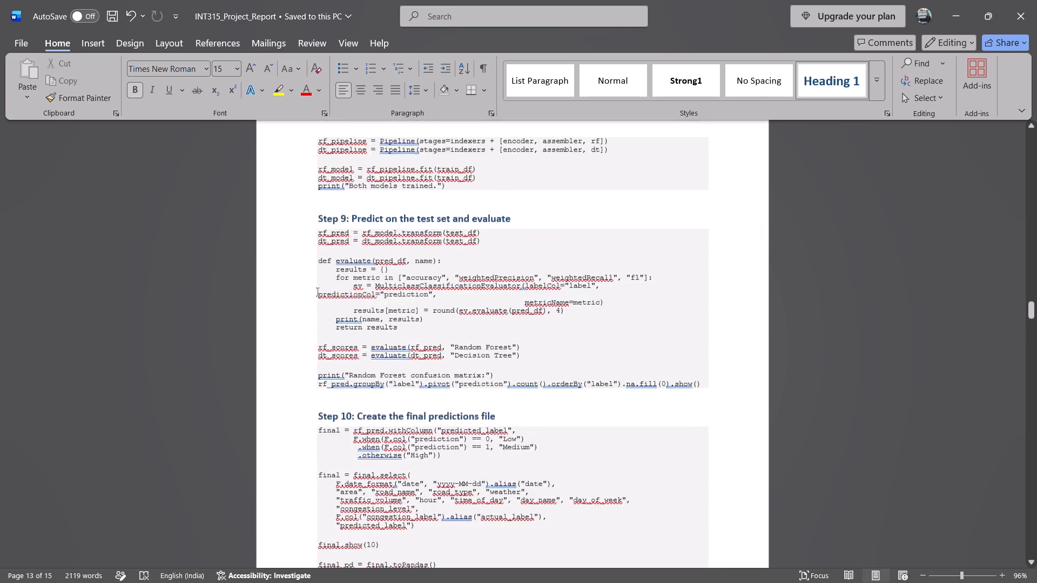
scroll(317, 291, "up", 12)
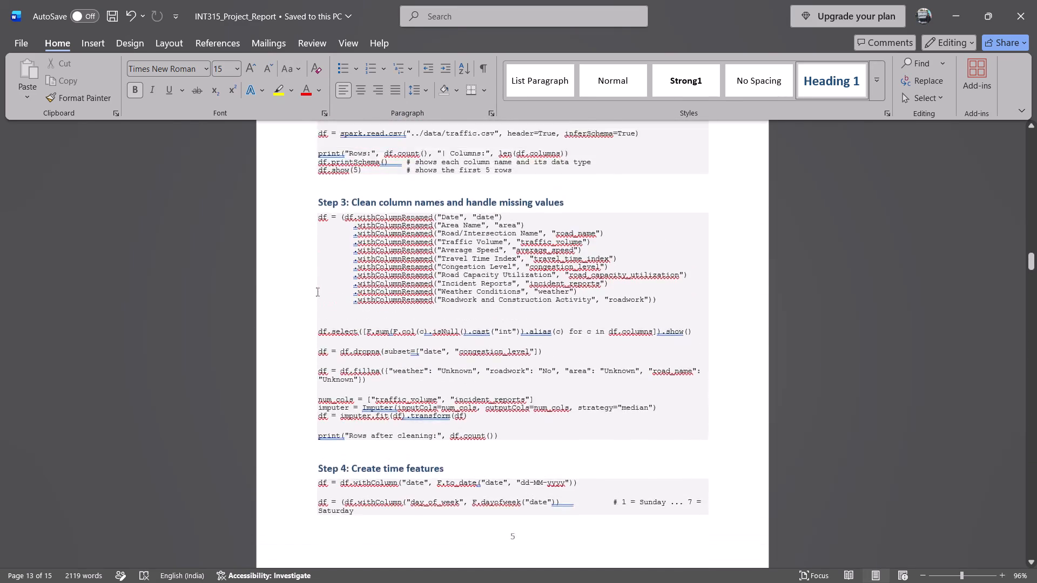
scroll(317, 291, "up", 12)
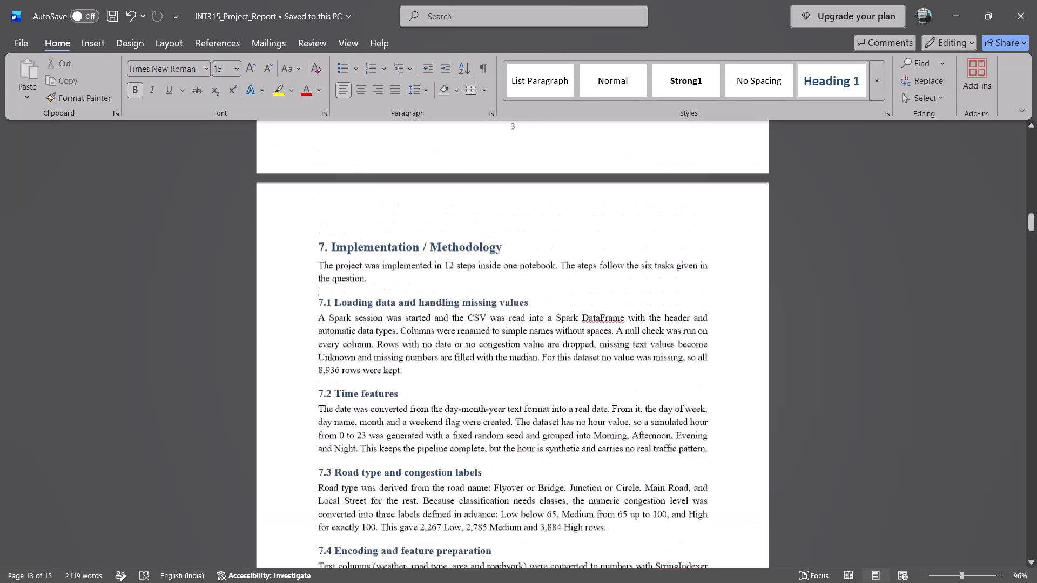
scroll(317, 291, "up", 9)
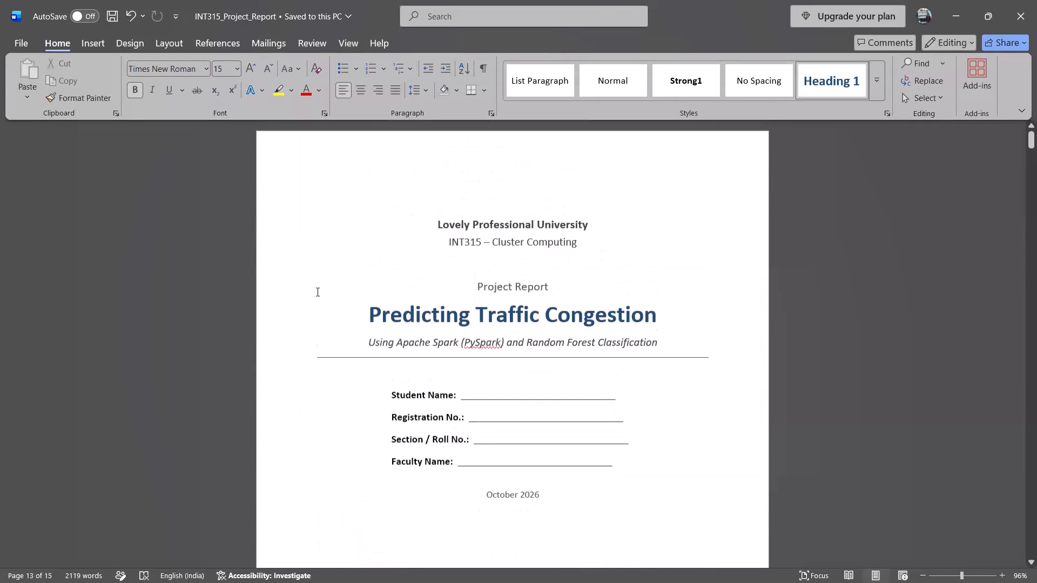
Save INT315_Project_Report again and close the document.
key("ctrl+s")
left_click(1009, 0)
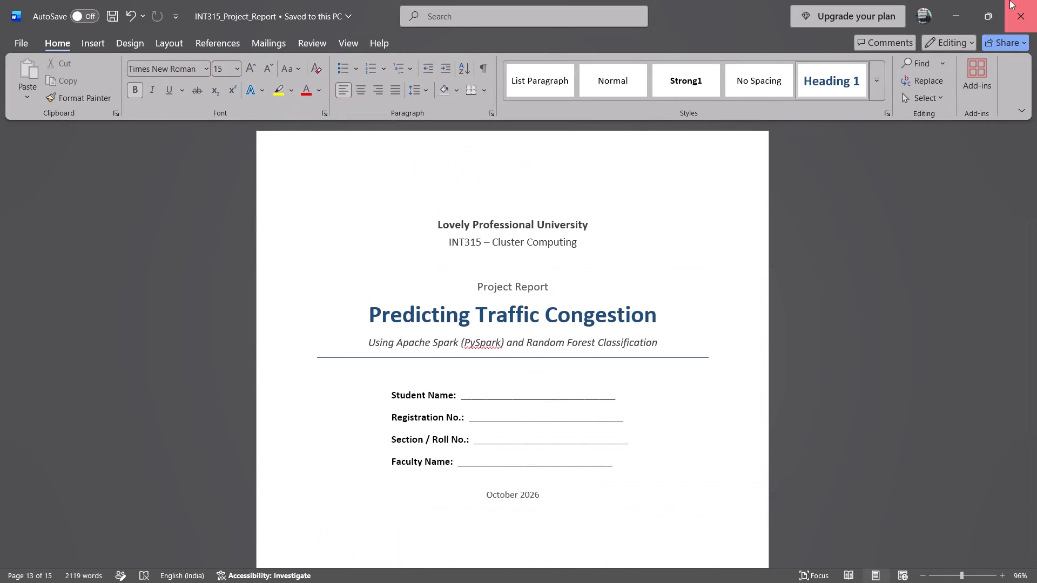
Search the web in a new Chrome tab for "palaragism report check" and open the Duplichecker.com plagiarism checker result.
left_click(52, 126)
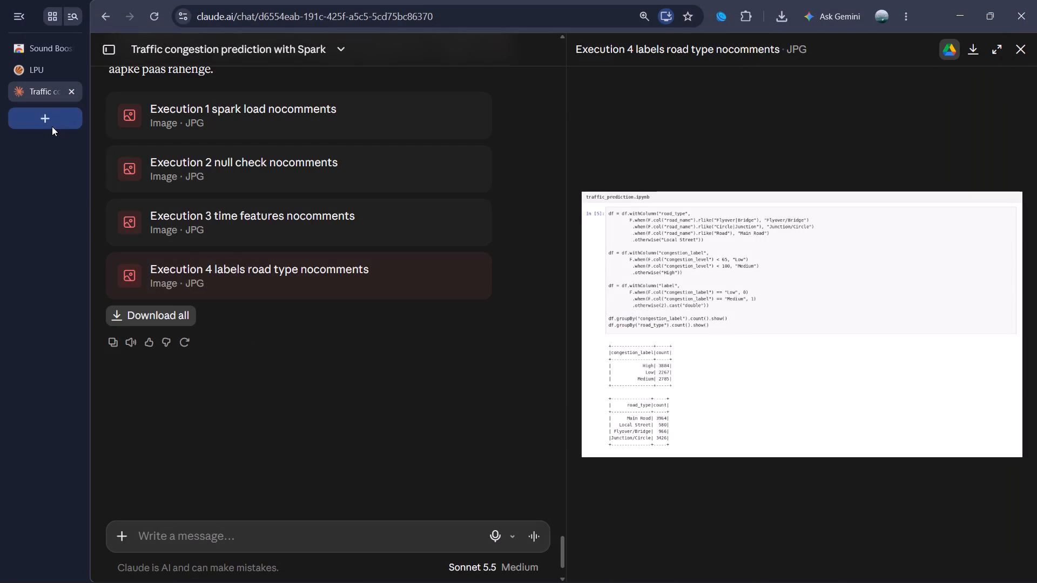
type("pa")
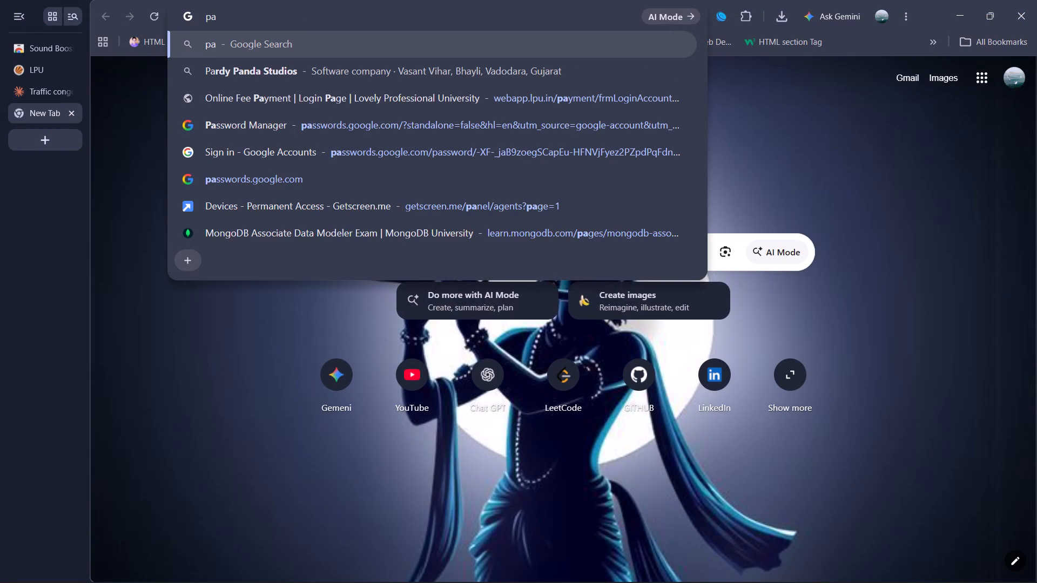
type("la")
type("ragism")
key("space")
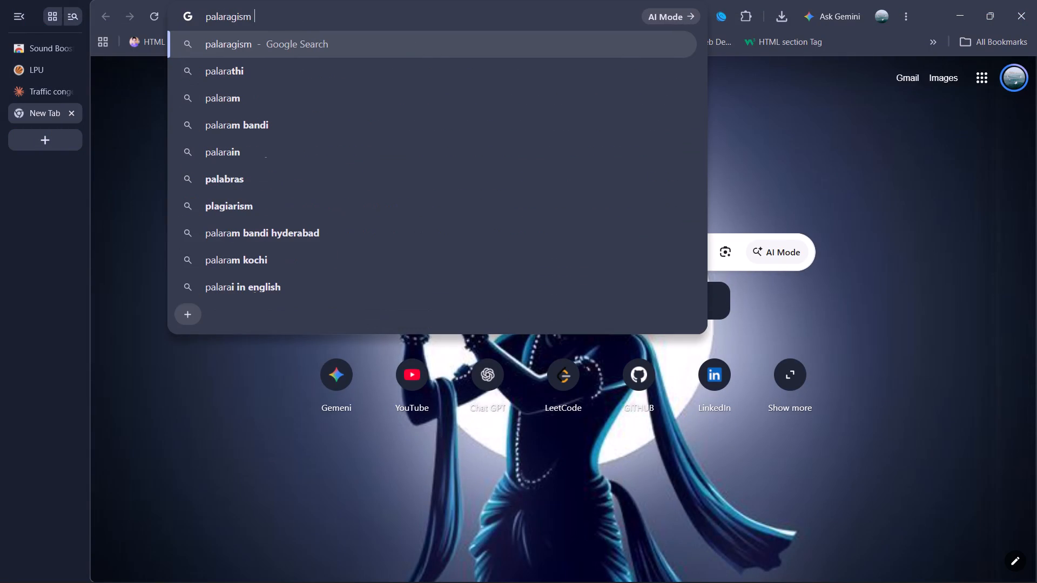
type("report check")
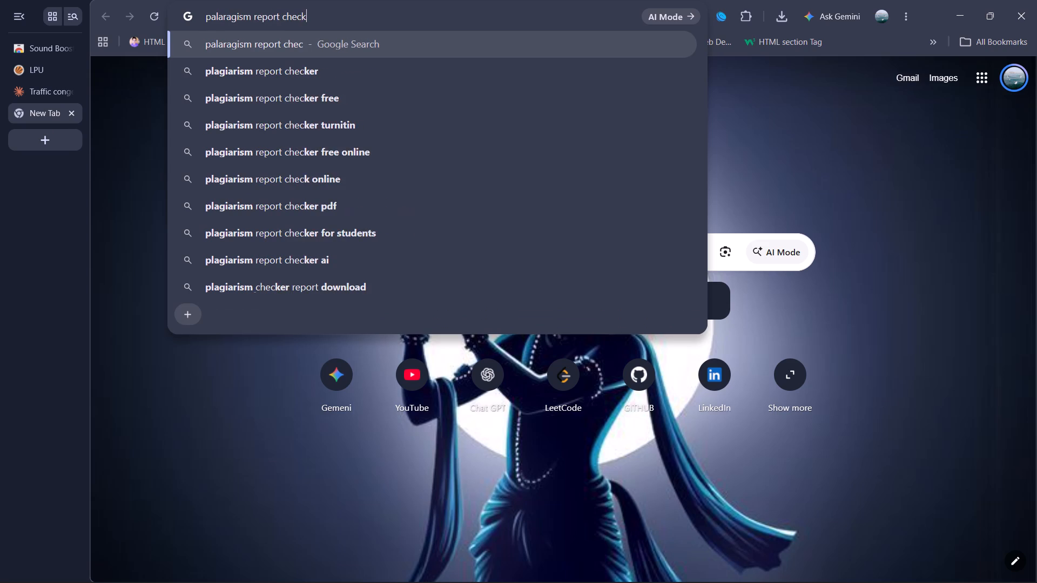
key("Return")
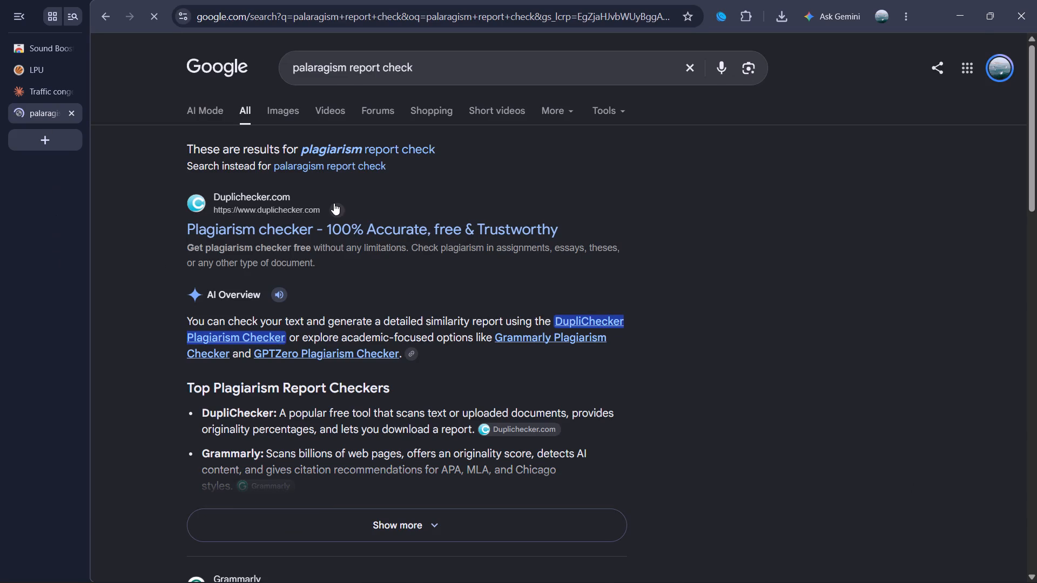
scroll(334, 203, "down", 1)
left_click(283, 204)
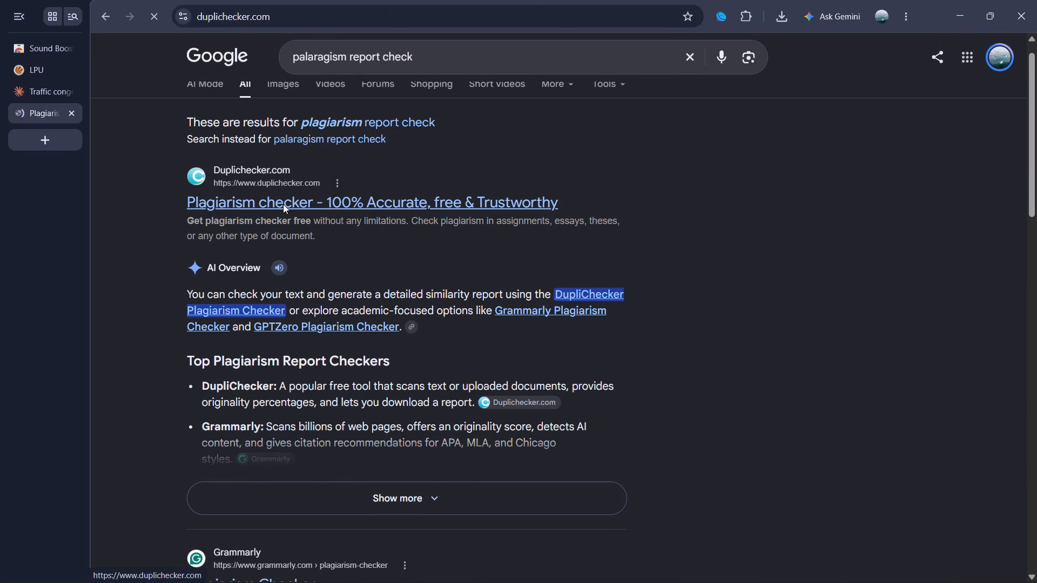
Upload the INT315_Project_Report Word file from the Downloads folder to the DupliChecker plagiarism checker.
scroll(511, 377, "down", 1)
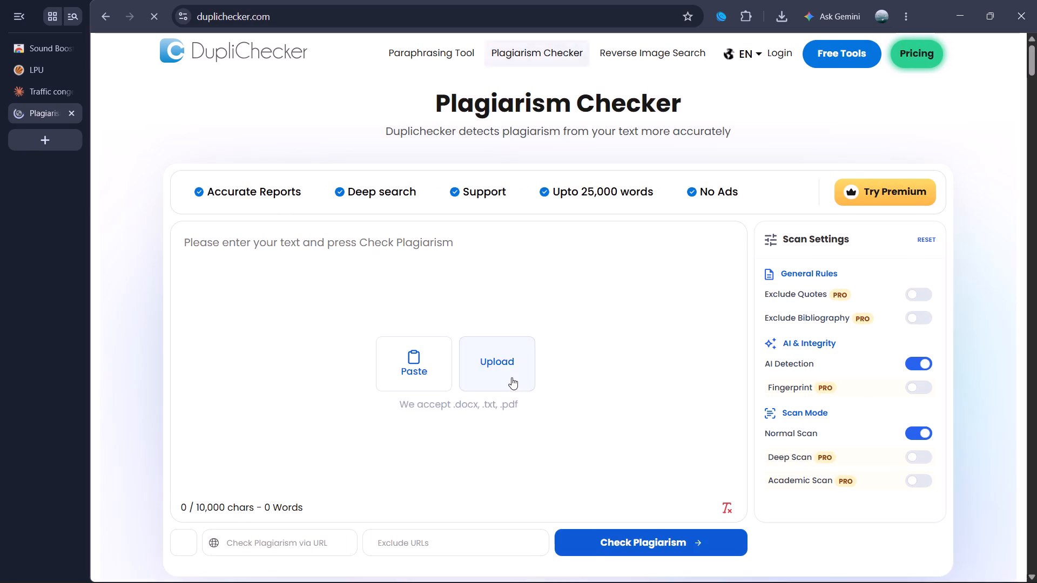
scroll(511, 377, "down", 2)
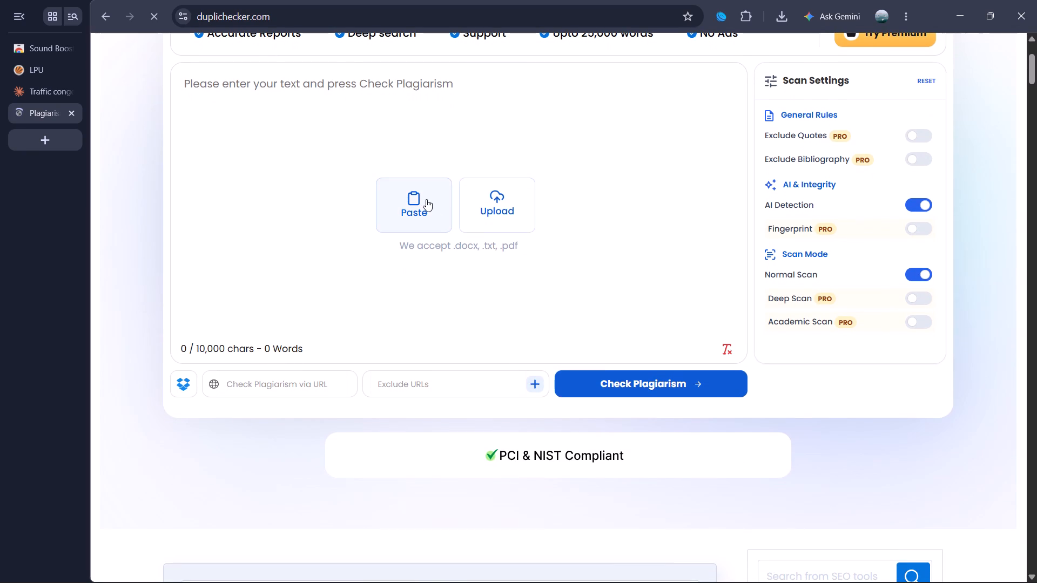
left_click(490, 216)
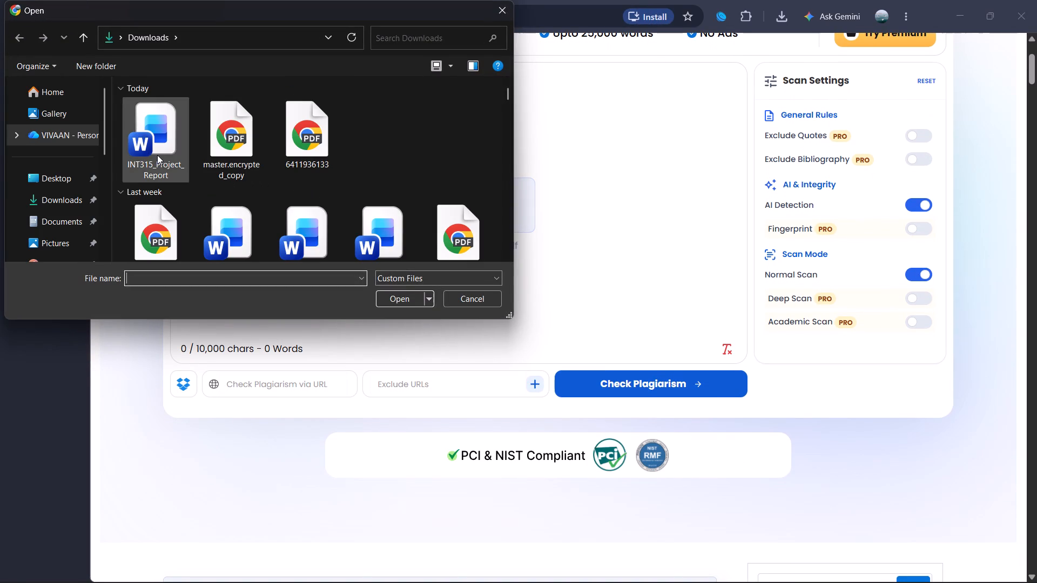
left_click(157, 155)
left_click(403, 300)
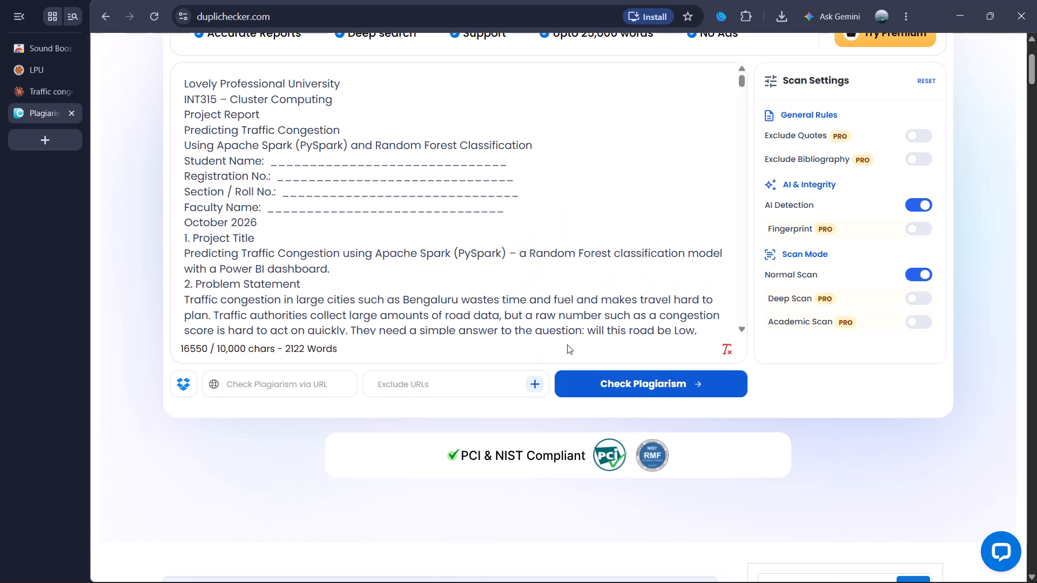
Start the plagiarism check on the uploaded report text and complete the human verification.
scroll(567, 344, "down", 2)
left_click(631, 283)
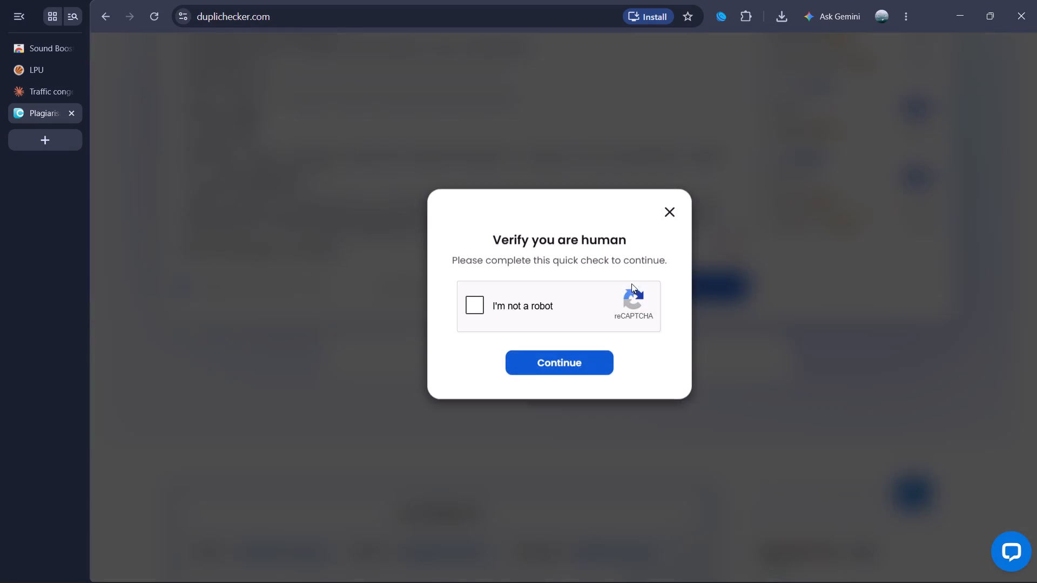
left_click(470, 320)
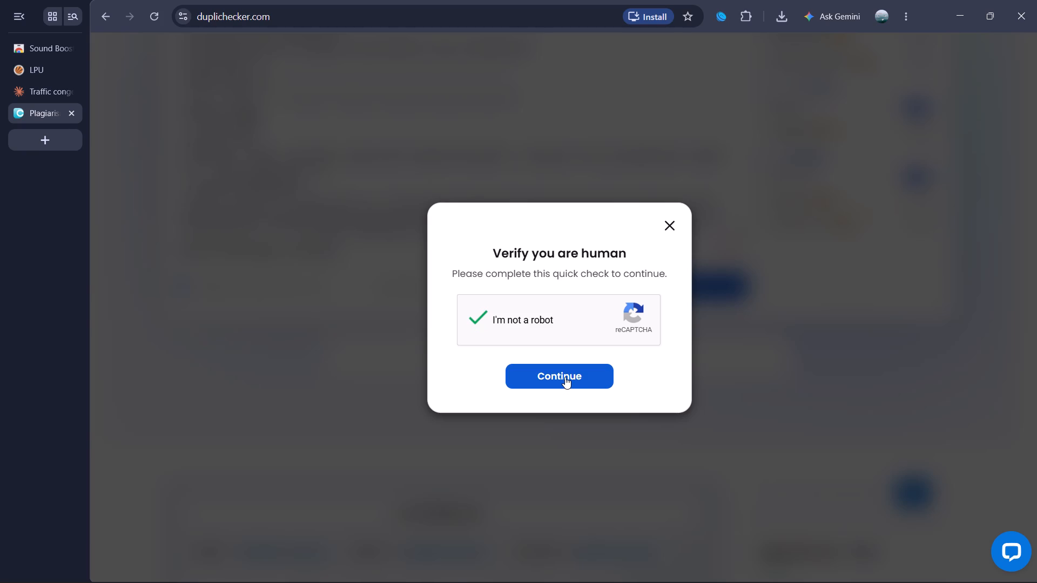
left_click(565, 377)
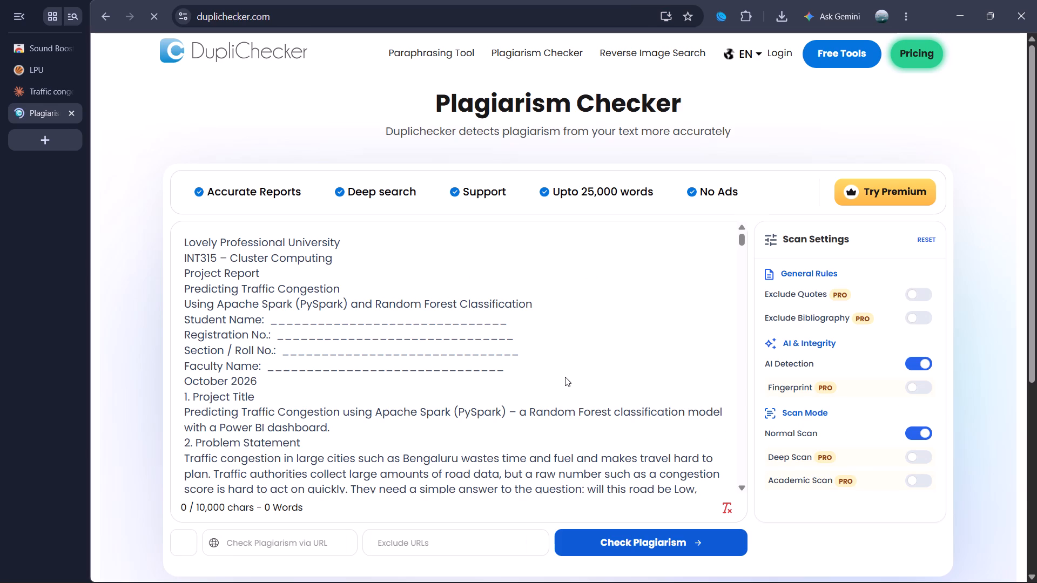
Follow the plagiarism scan's progress, examining the plagiarized and unique scores, source breakdown, document preview and report download options.
scroll(565, 377, "down", 1)
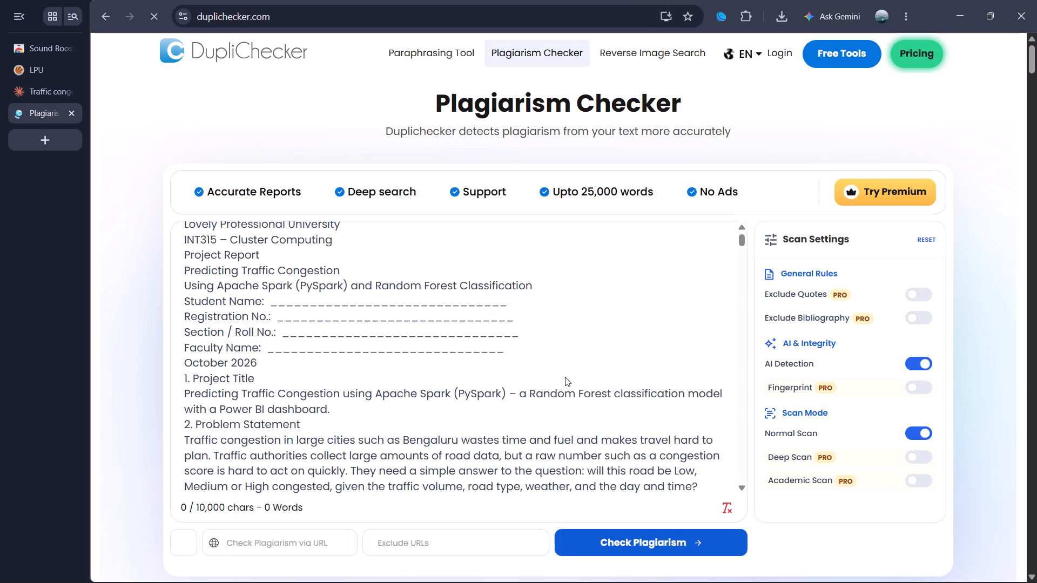
scroll(565, 377, "down", 2)
scroll(565, 377, "up", 1)
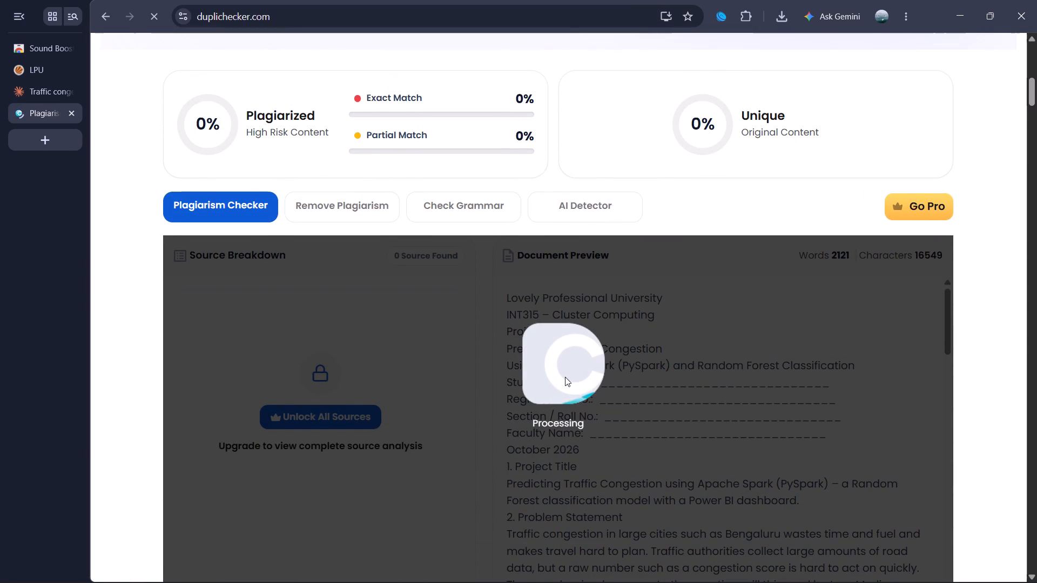
scroll(565, 377, "down", 2)
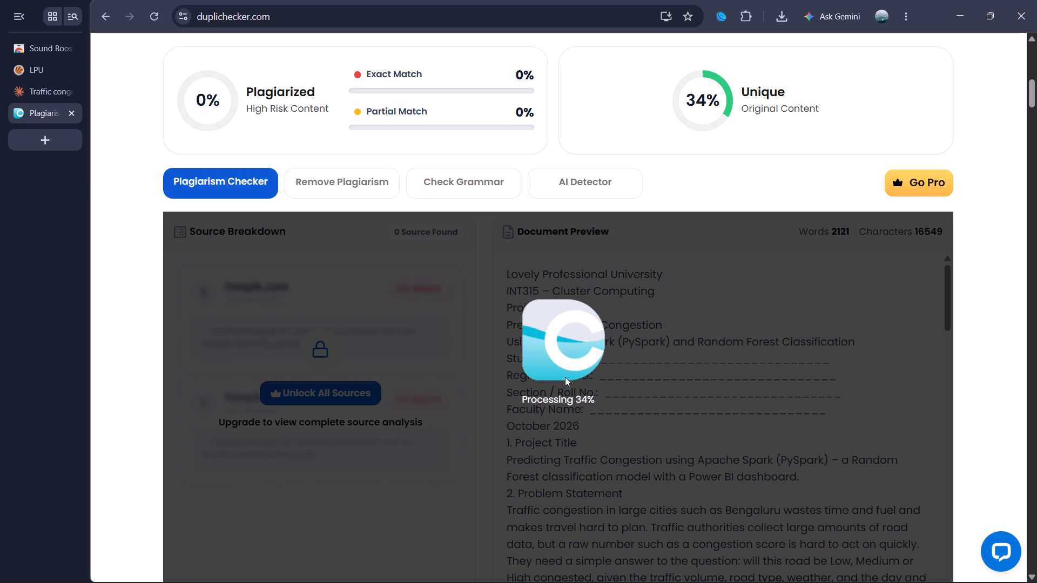
scroll(565, 377, "down", 2)
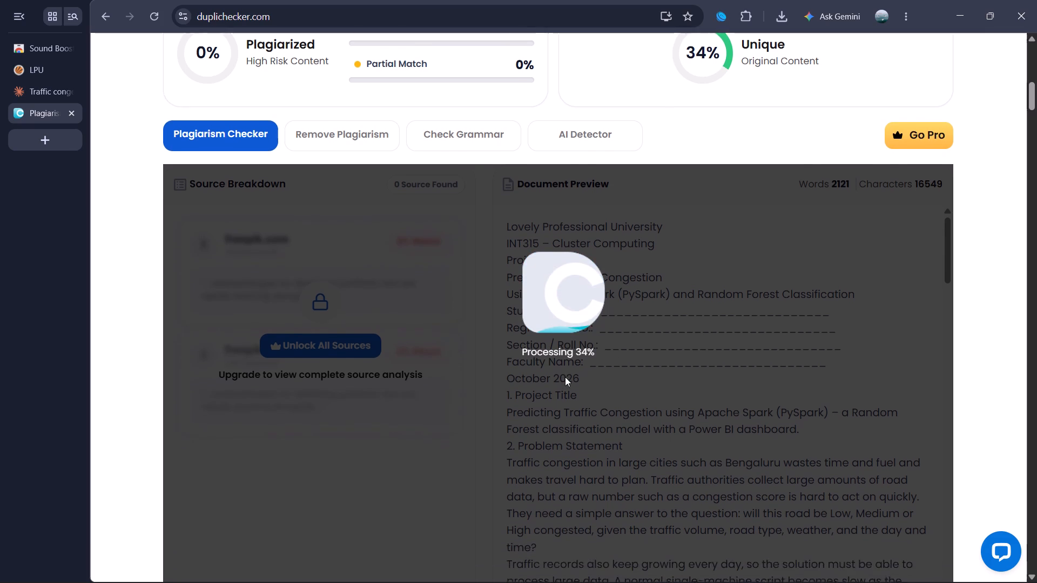
scroll(565, 377, "down", 4)
scroll(565, 377, "up", 2)
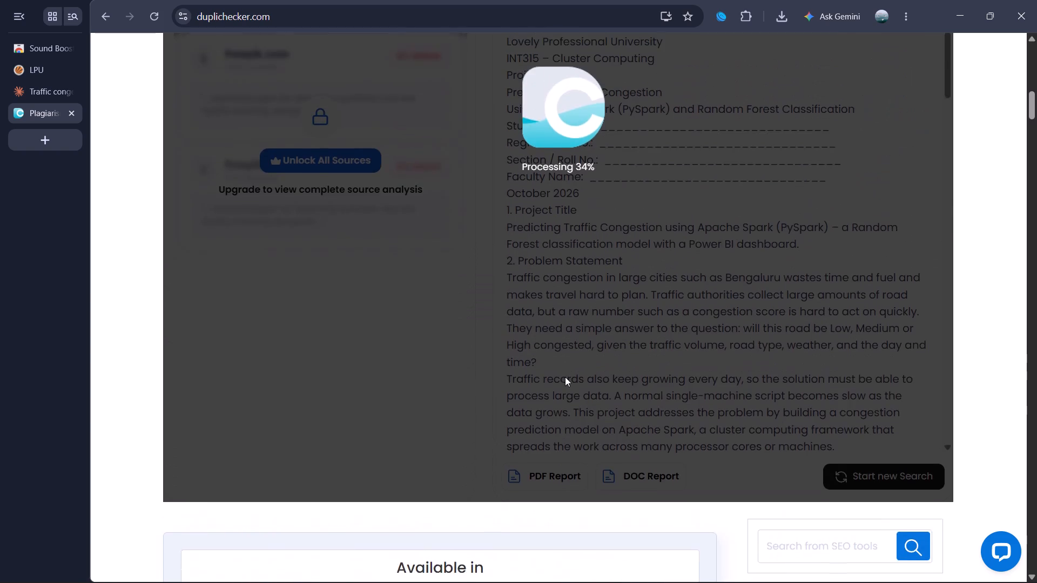
scroll(565, 377, "up", 2)
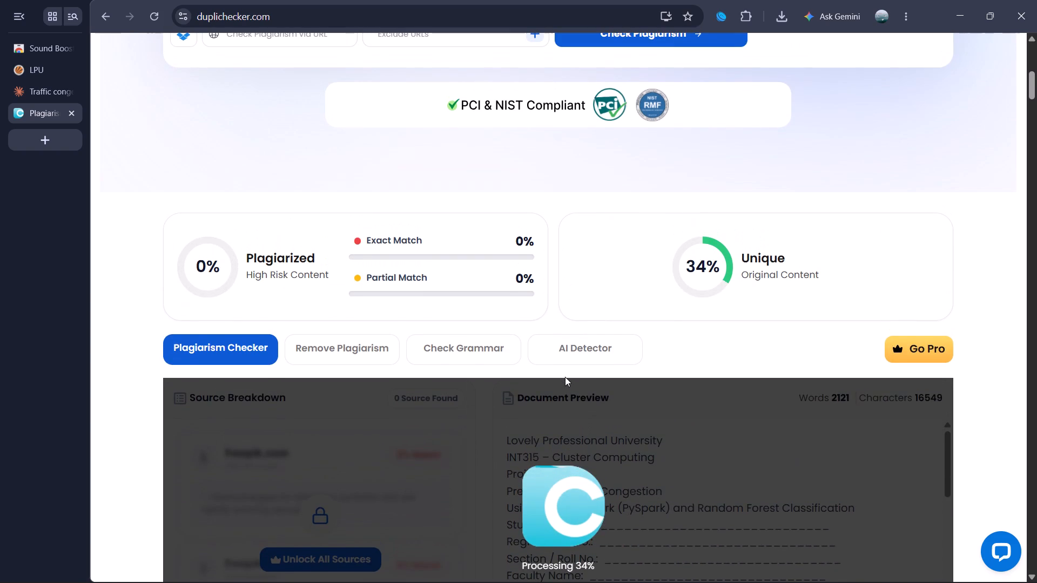
scroll(565, 377, "down", 2)
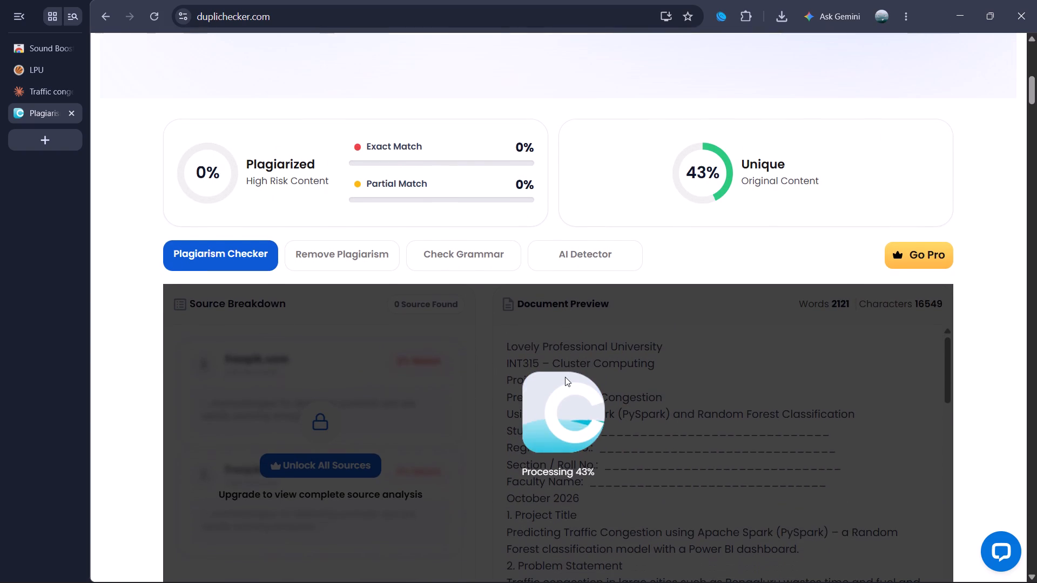
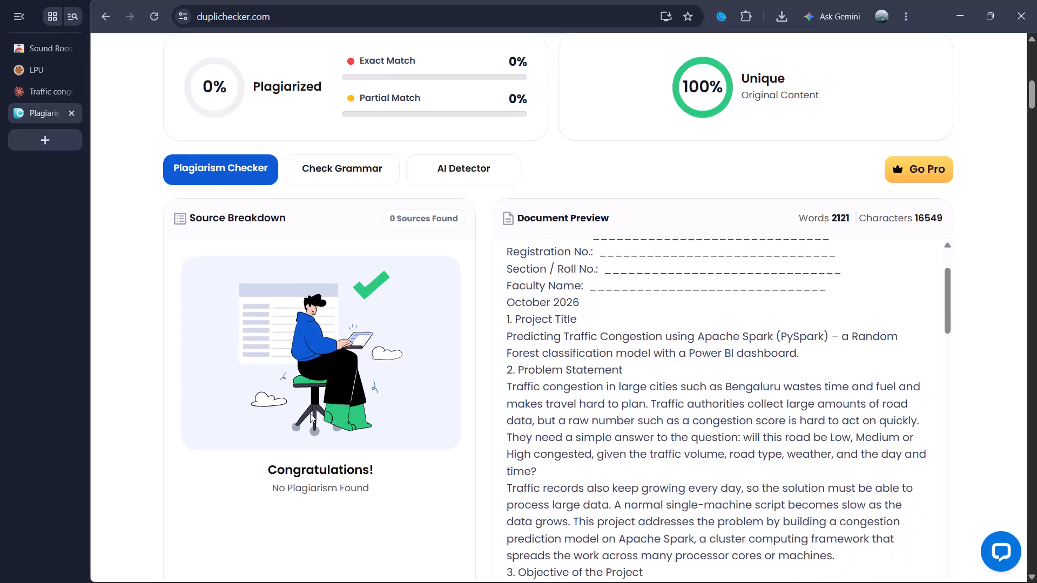
Review the DupliChecker results page, examining the plagiarized and unique scores, scan settings, source breakdown and document preview text.
scroll(310, 413, "down", 2)
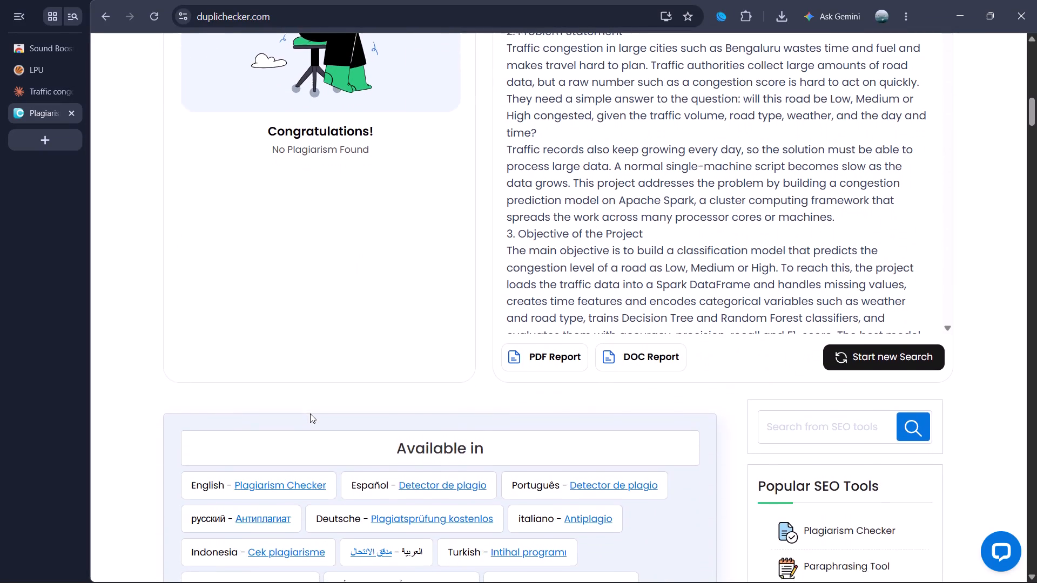
scroll(310, 413, "down", 2)
scroll(310, 413, "right", 1)
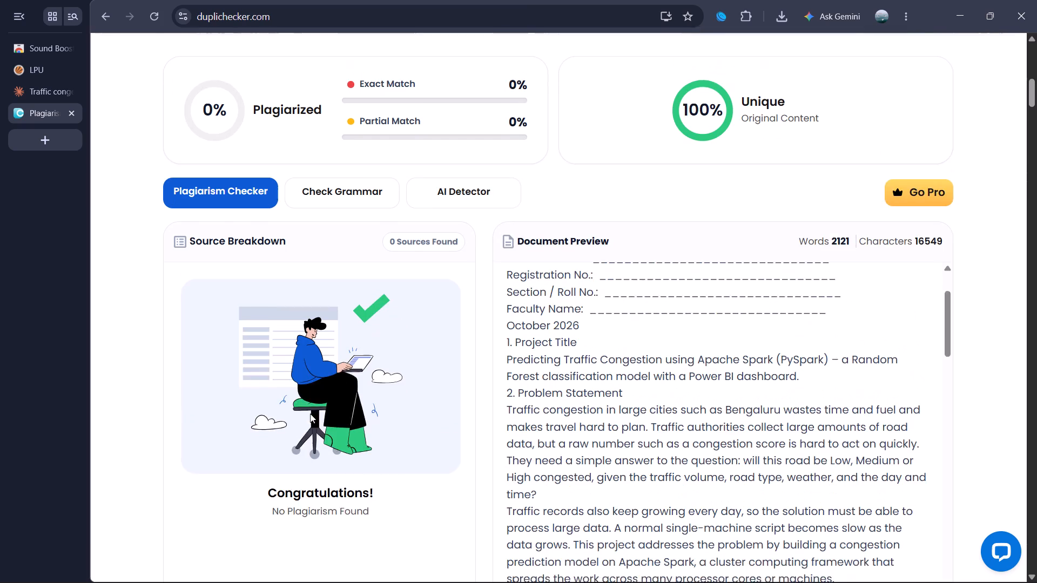
scroll(310, 413, "right", 1)
scroll(310, 413, "up", 3)
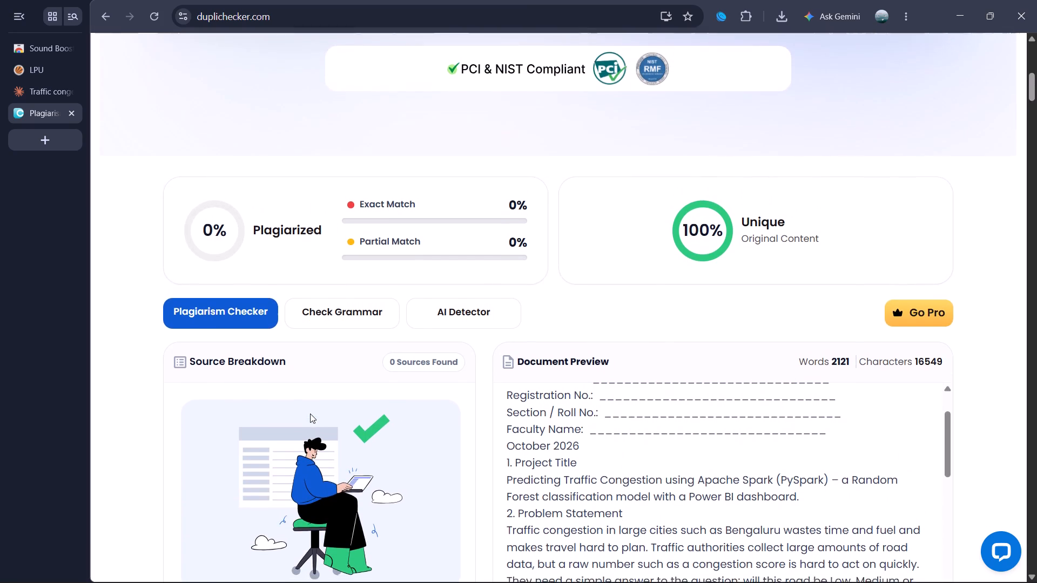
scroll(310, 413, "up", 3)
scroll(310, 413, "right", 1)
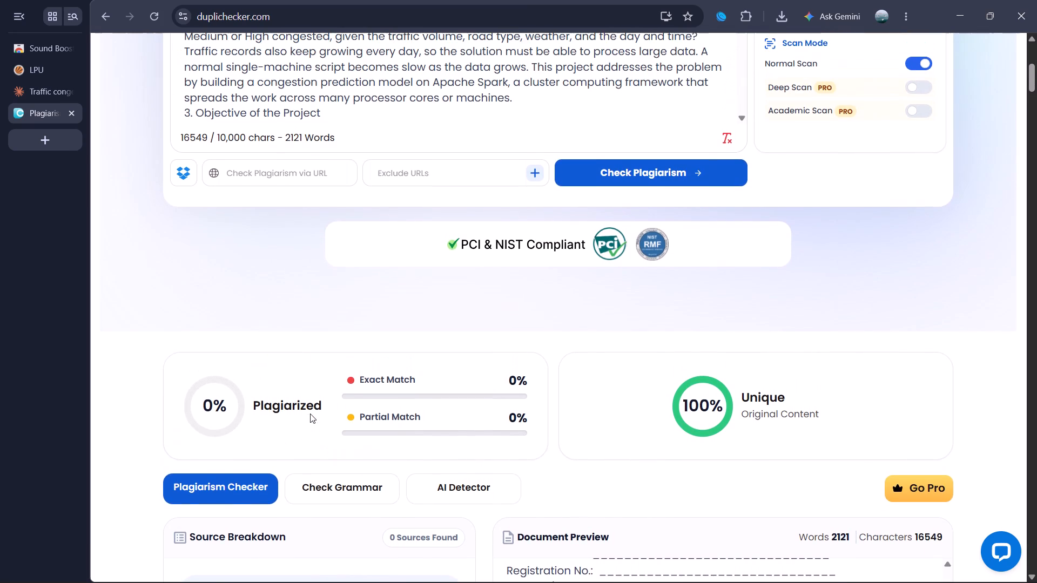
scroll(310, 413, "right", 1)
scroll(310, 413, "down", 1)
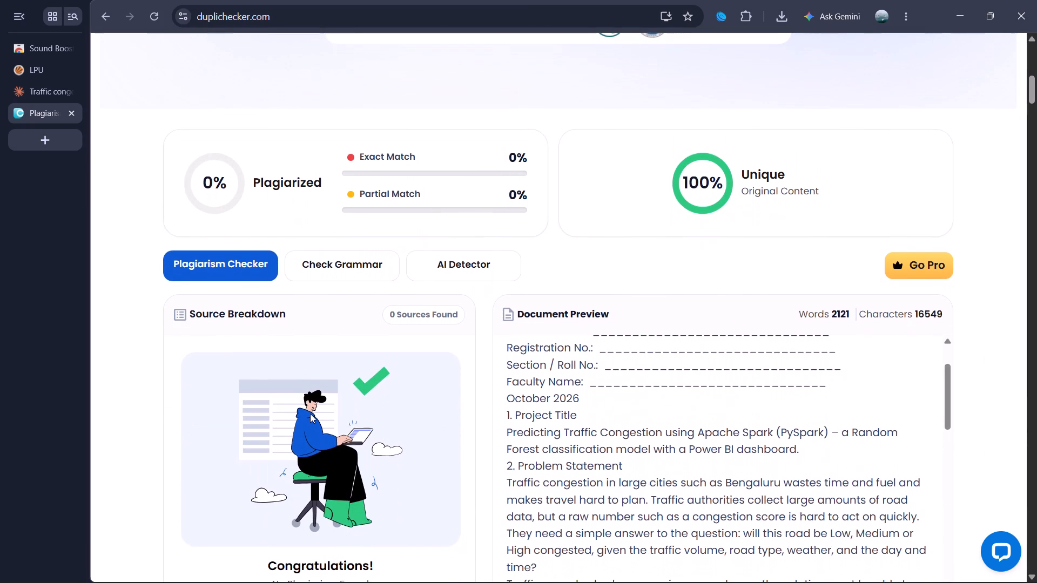
scroll(310, 413, "down", 1)
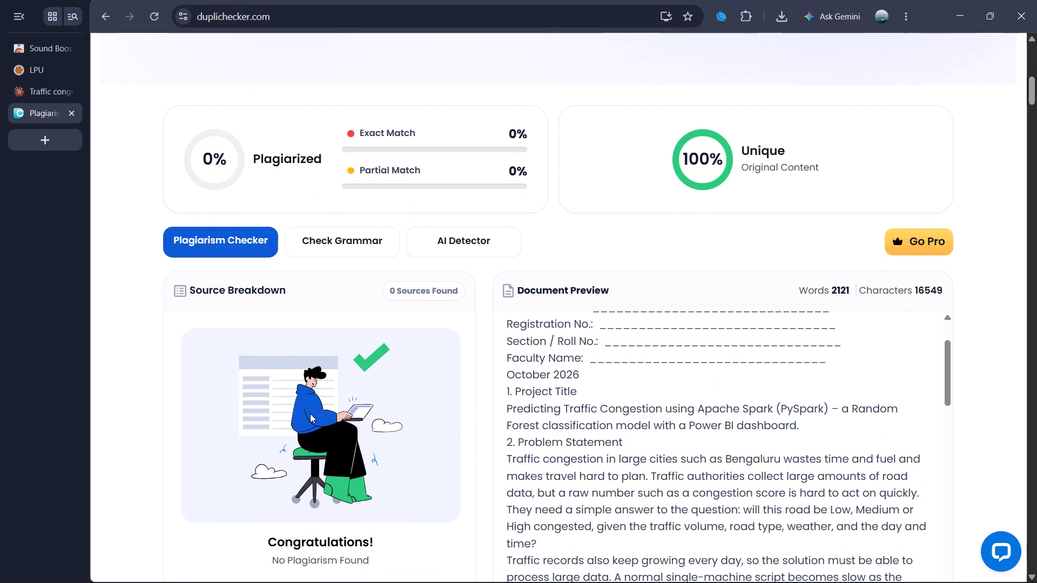
scroll(310, 413, "down", 4)
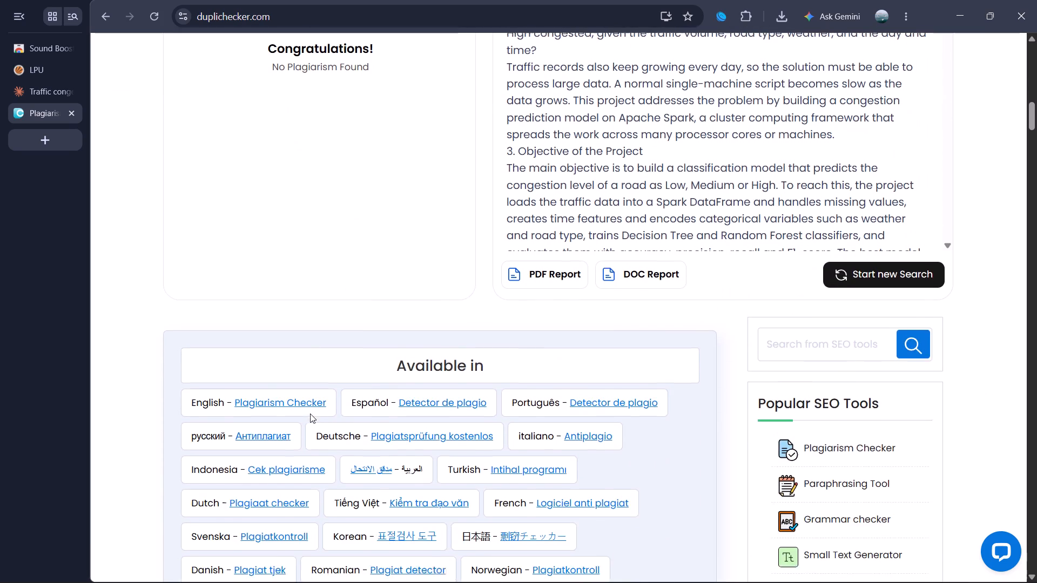
scroll(310, 413, "down", 2)
scroll(310, 413, "up", 3)
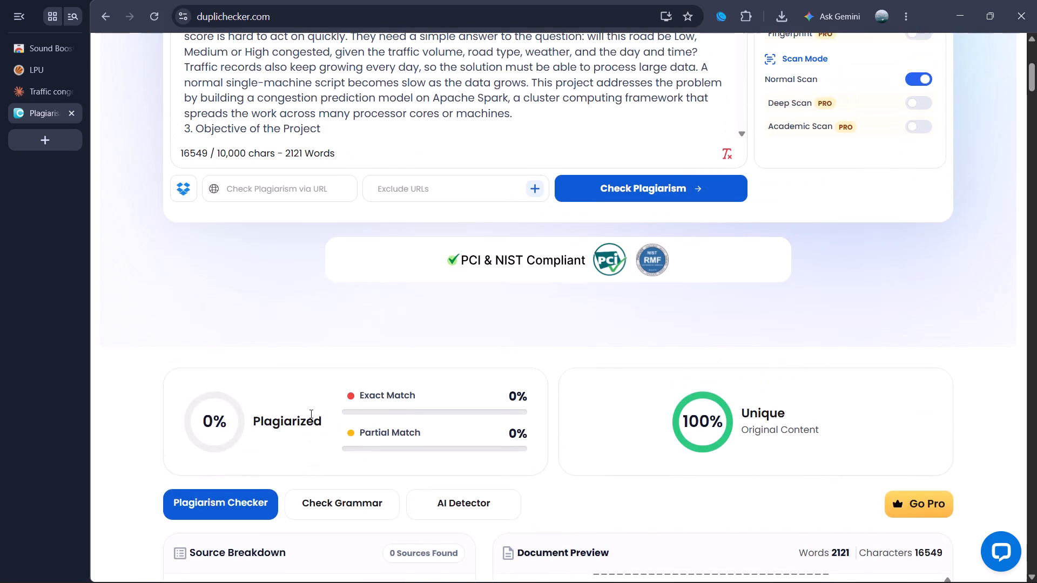
scroll(310, 413, "up", 9)
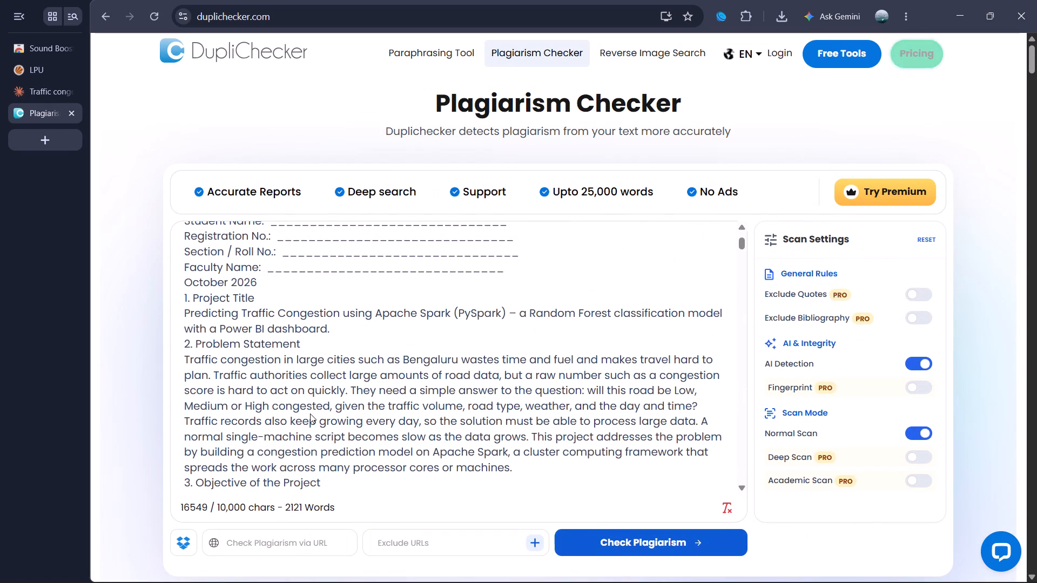
scroll(310, 413, "down", 6)
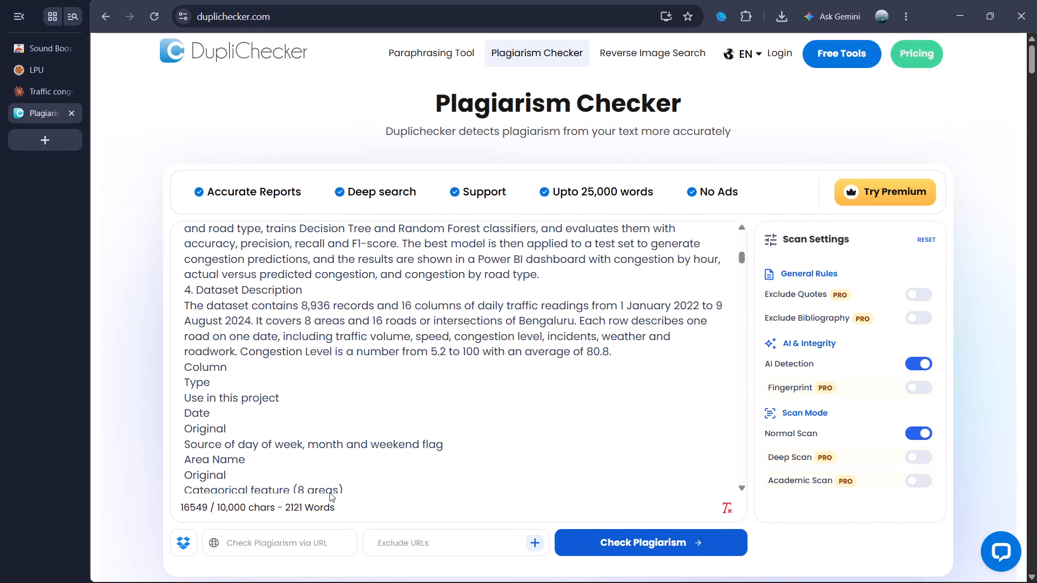
scroll(332, 518, "down", 6)
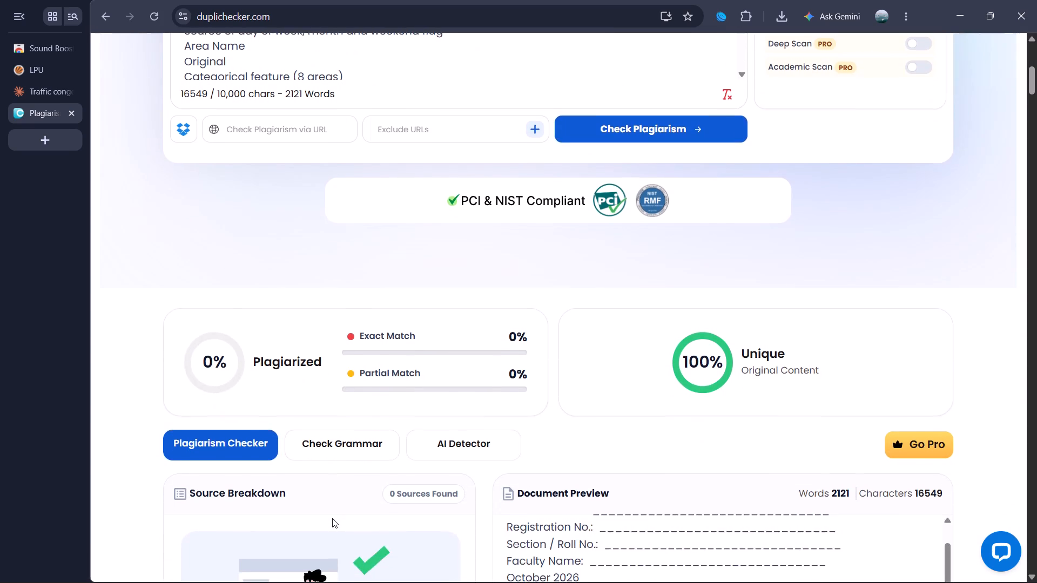
scroll(332, 518, "down", 5)
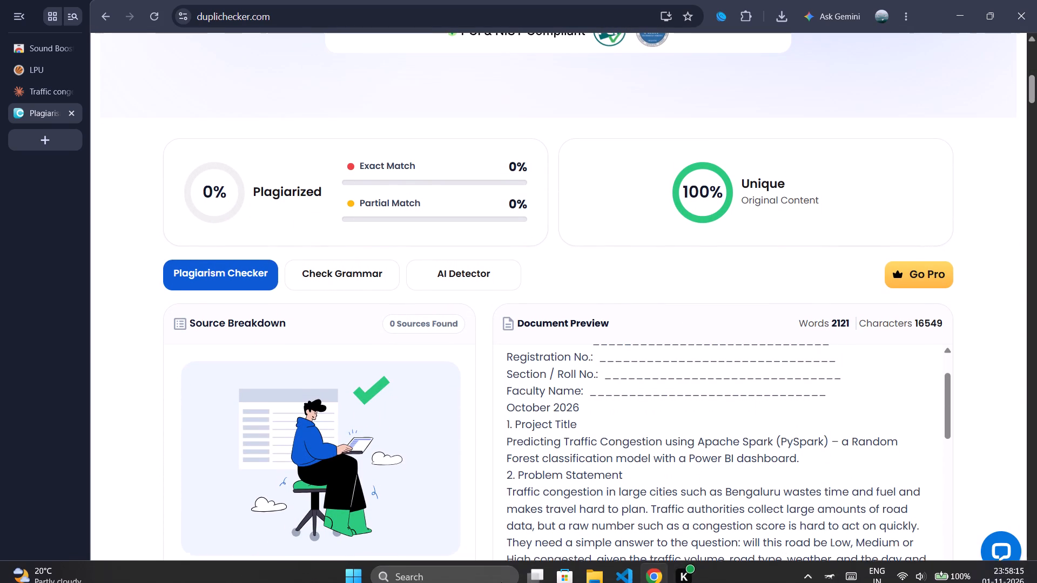
scroll(686, 432, "down", 1)
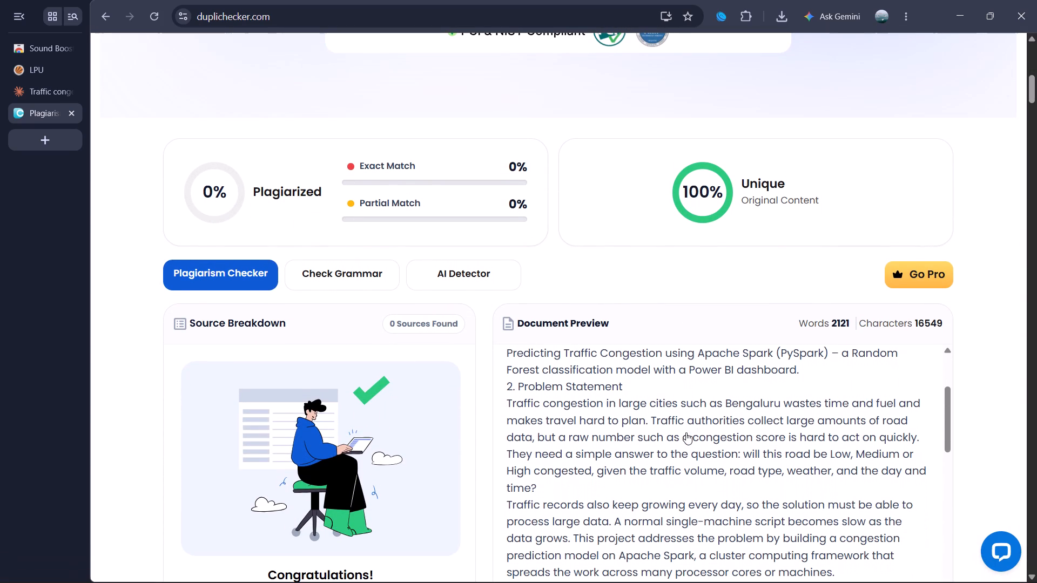
scroll(686, 432, "down", 1)
scroll(670, 268, "down", 1)
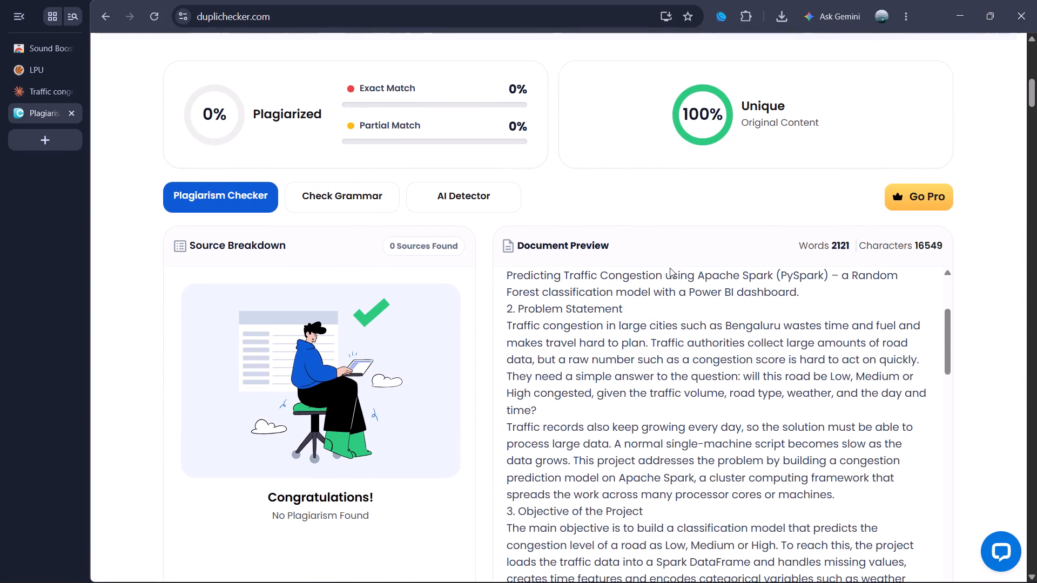
scroll(670, 268, "down", 1)
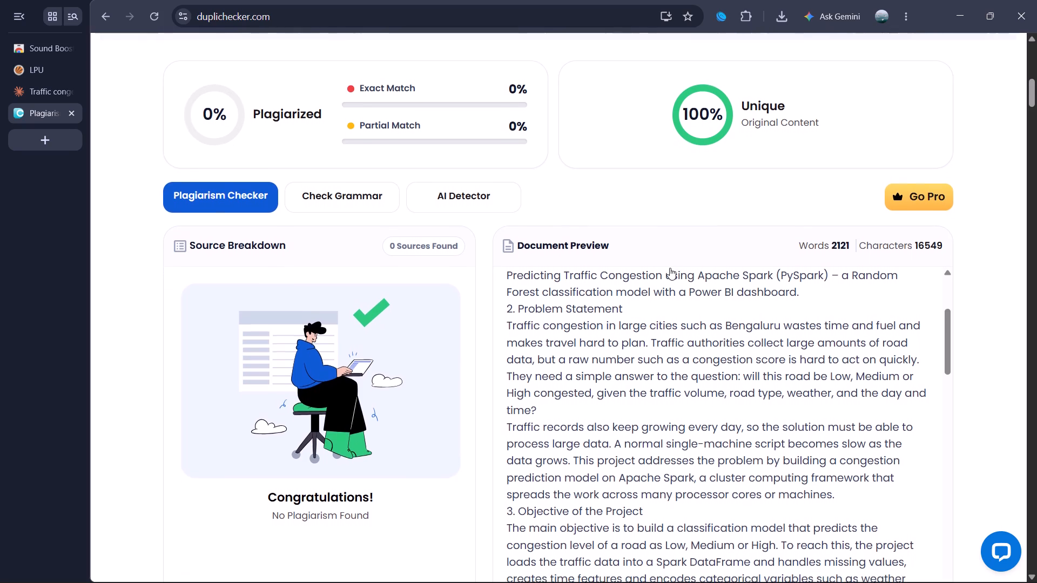
scroll(670, 268, "down", 1)
scroll(654, 324, "up", 1)
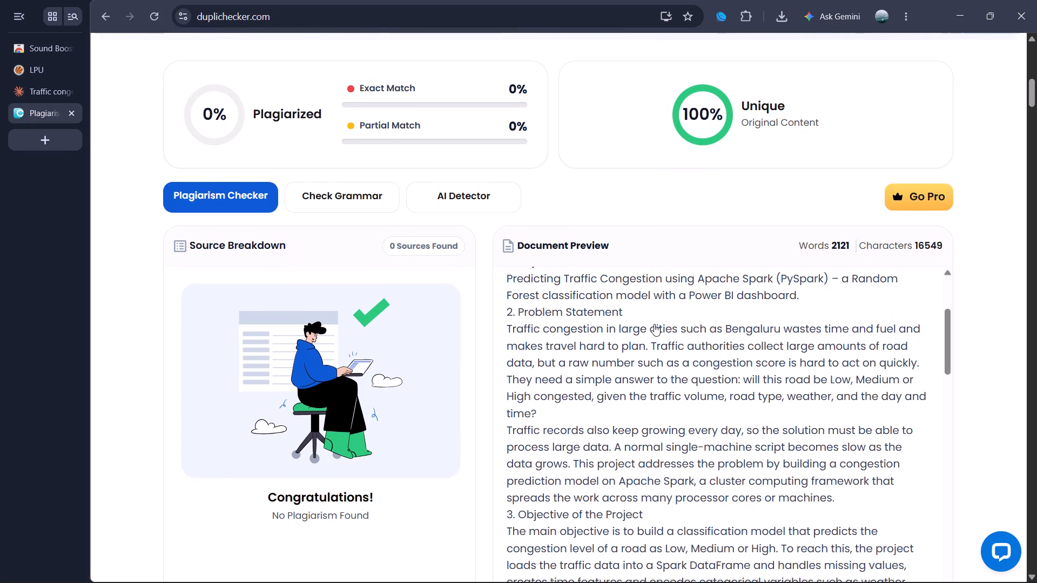
scroll(654, 324, "up", 1)
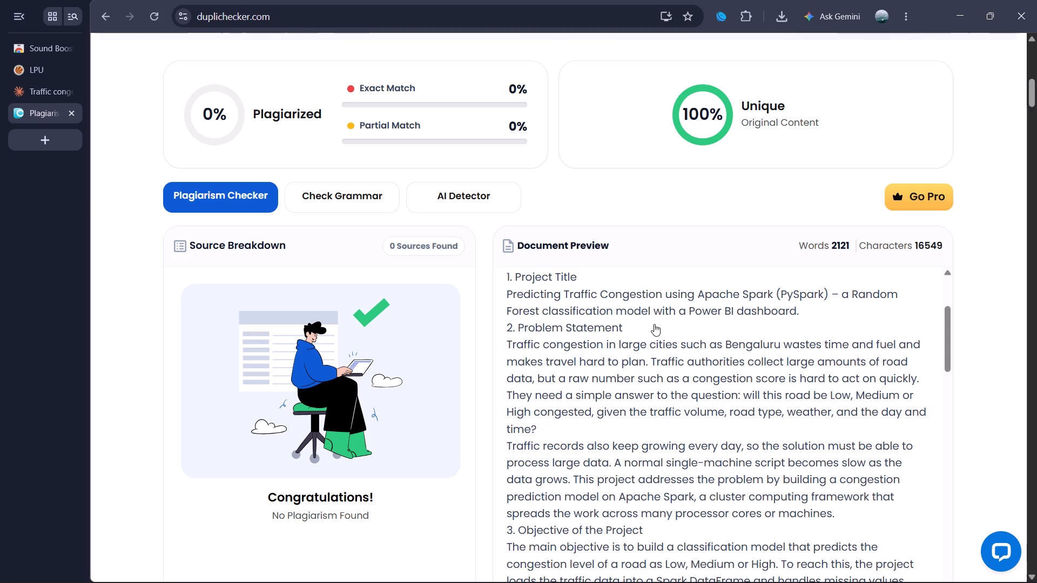
Capture a rectangular screenshot of the DupliChecker results covering the plagiarized and unique scores, Source Breakdown and Document Preview.
key("Print")
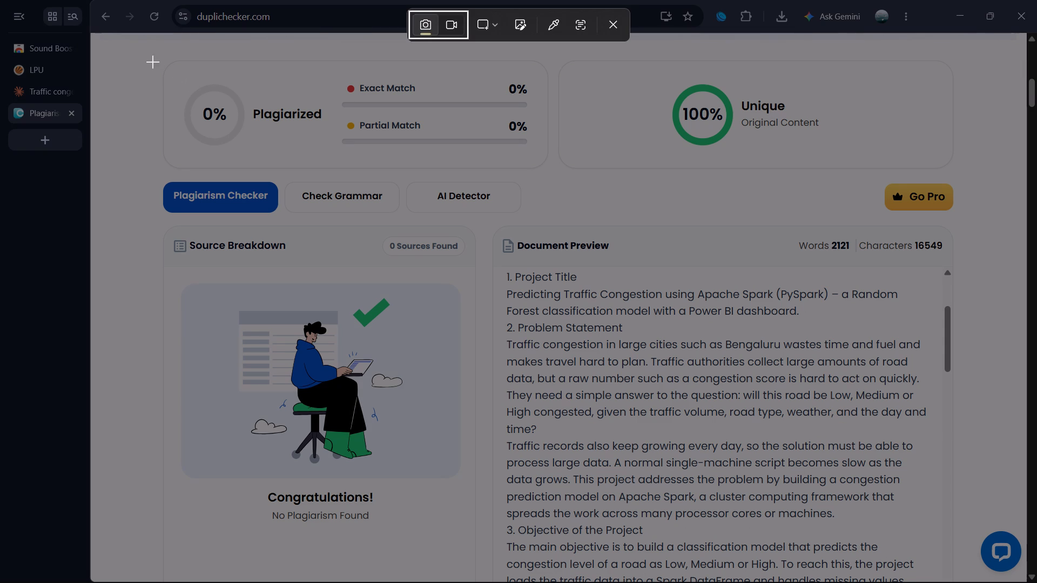
left_click_drag(137, 44, 540, 566)
scroll(328, 352, "up", 1)
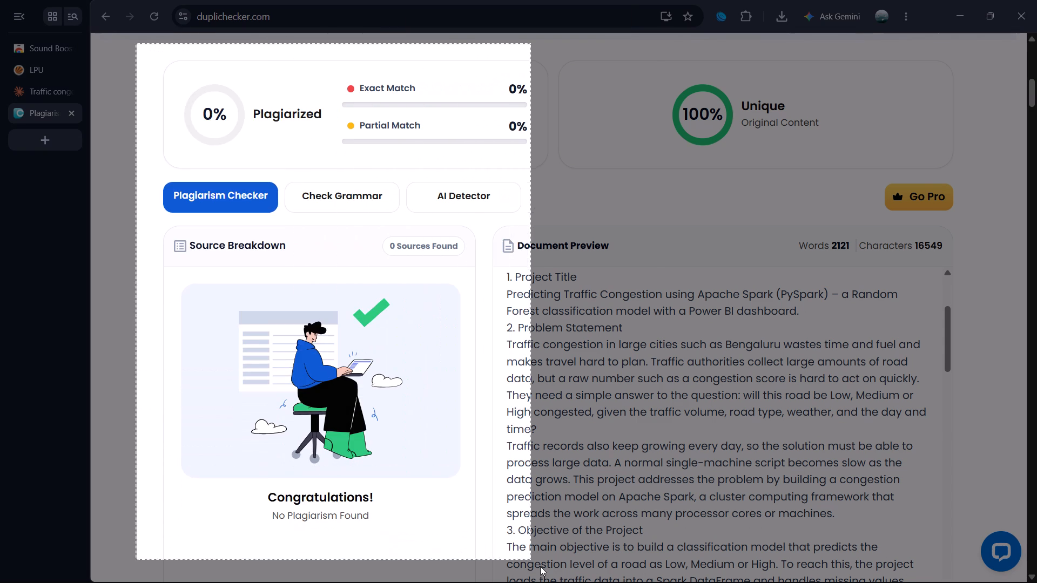
left_click_drag(540, 566, 972, 582)
scroll(691, 582, "right", 1)
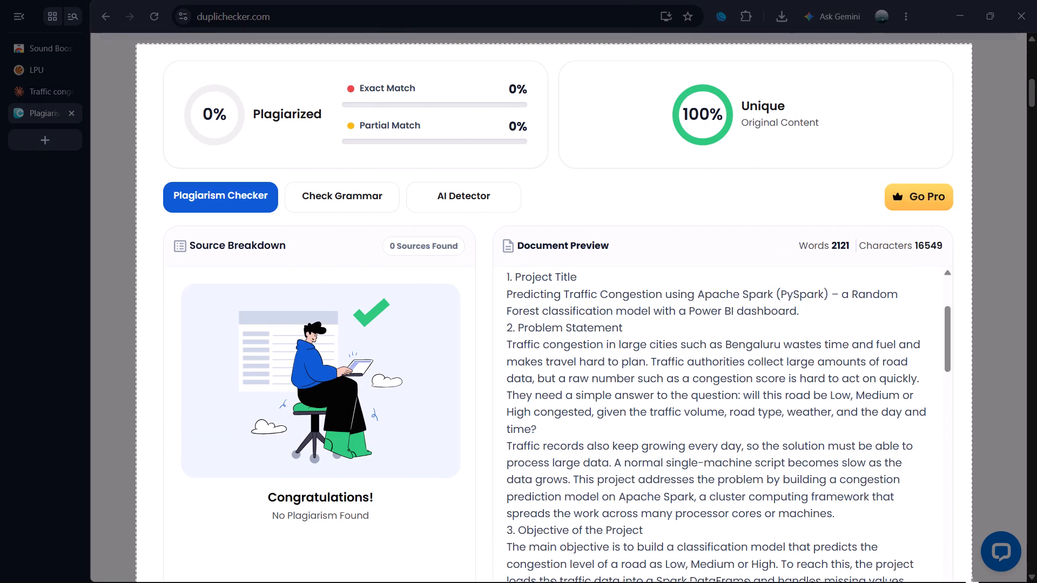
left_click_drag(972, 582, 975, 582)
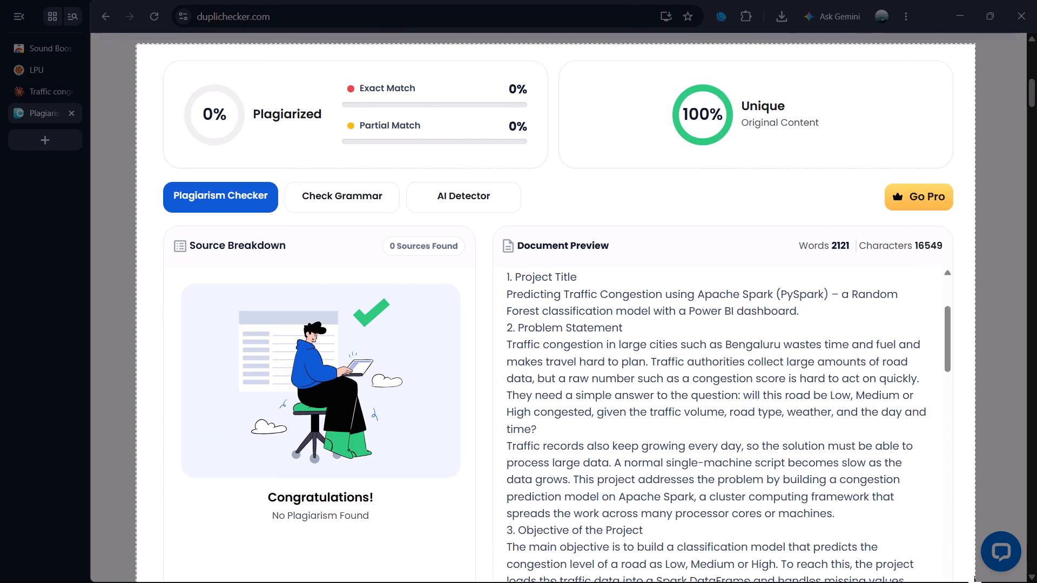
left_click_drag(975, 582, 971, 582)
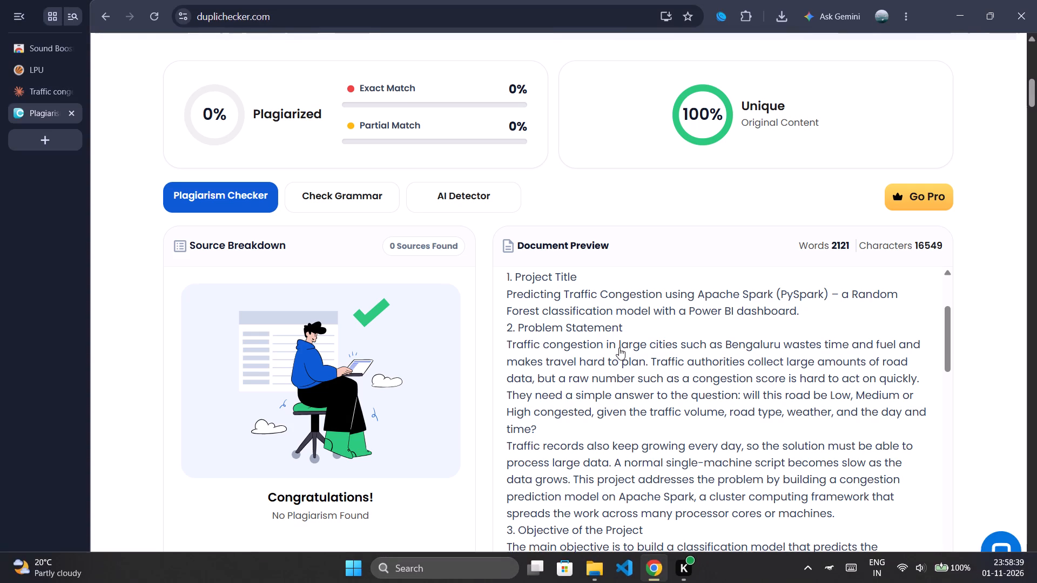
Switch to the File Explorer window showing the Downloads folder.
key("alt+Tab")
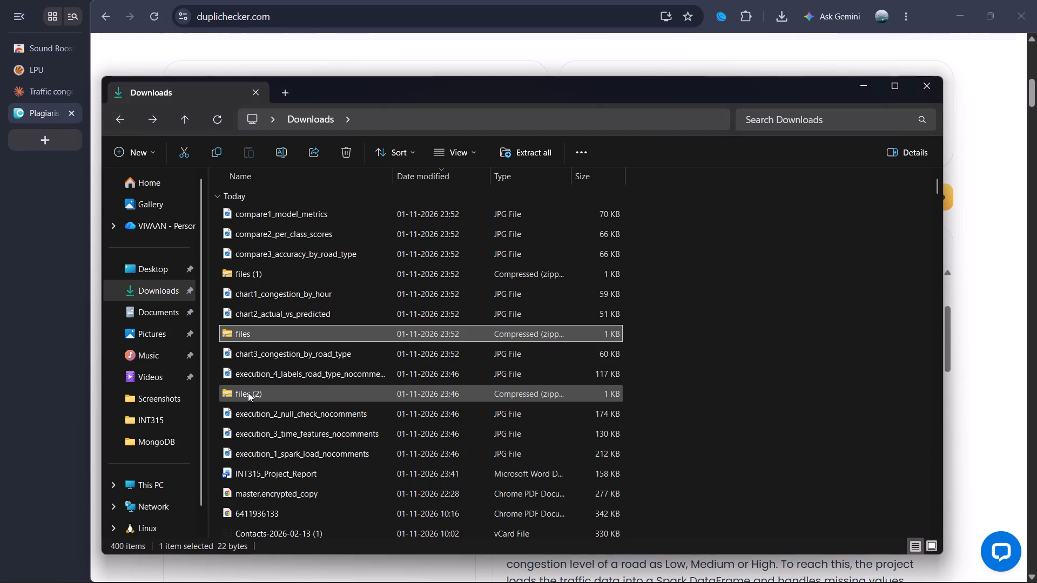
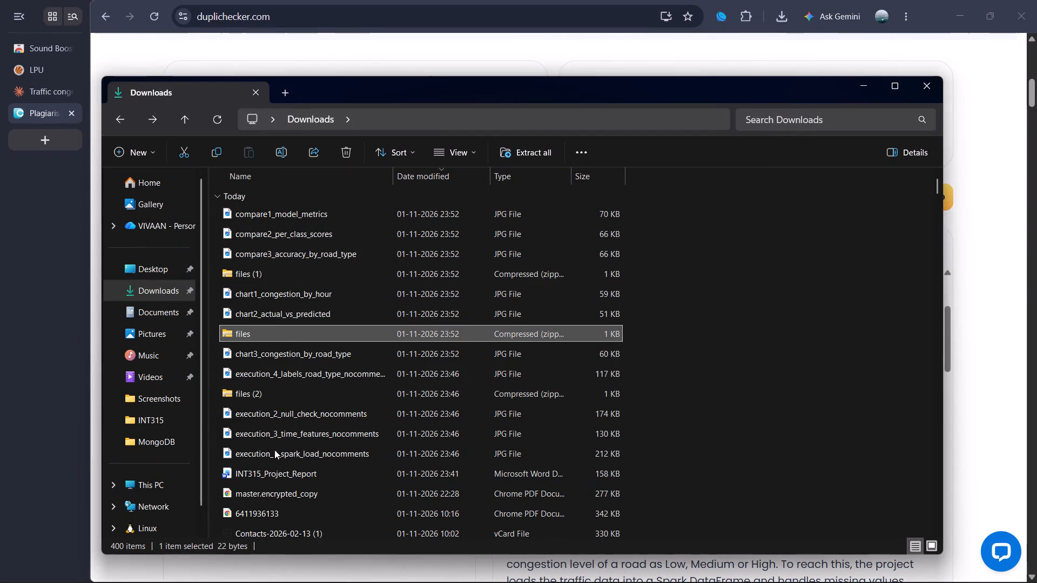
Open the INT315_Project_Report document from Downloads in Word and dismiss the end-of-support notice.
double_click(274, 471)
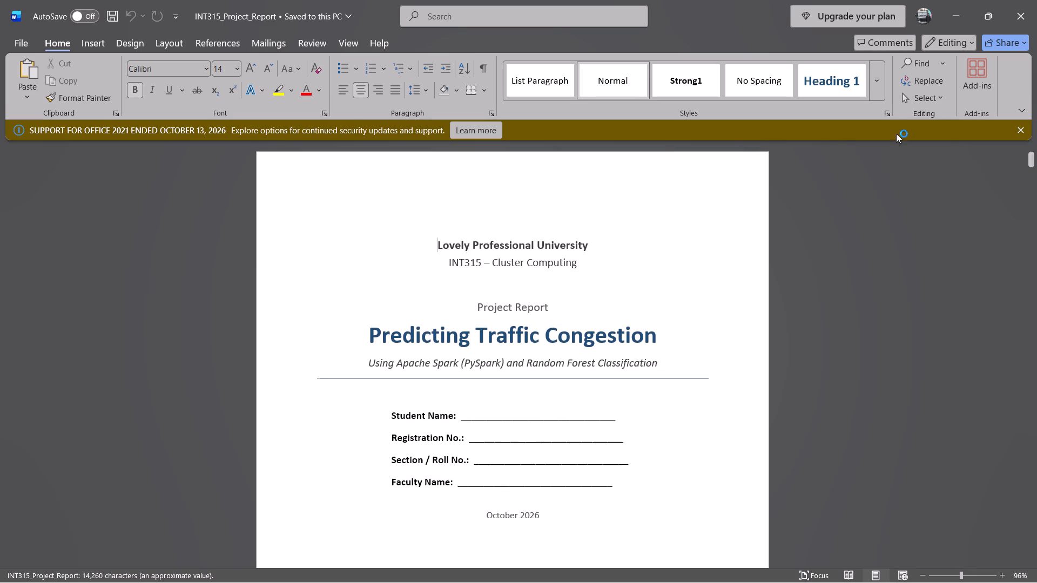
left_click(1021, 130)
Paste the captured DupliChecker results screenshot directly after the "13. Plagiarism Report" heading on the last page.
scroll(683, 283, "down", 2)
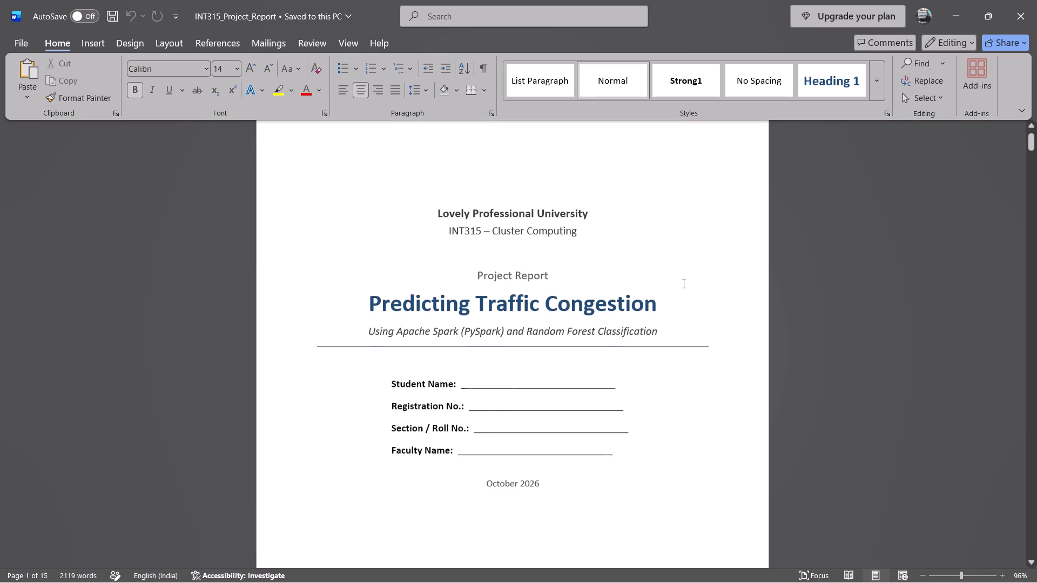
scroll(683, 283, "down", 13)
scroll(683, 283, "down", 20)
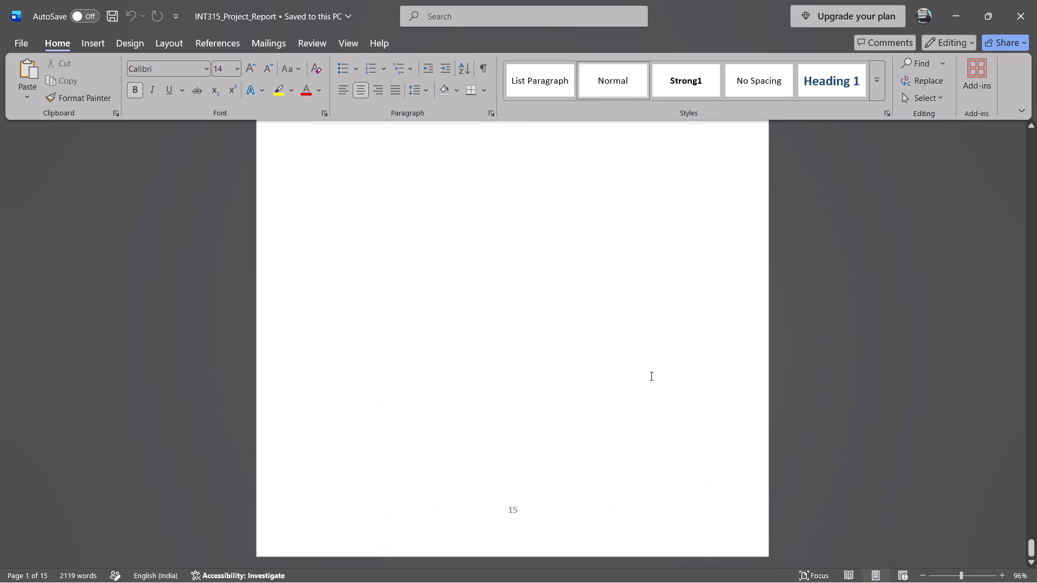
scroll(644, 397, "up", 4)
left_click(447, 391)
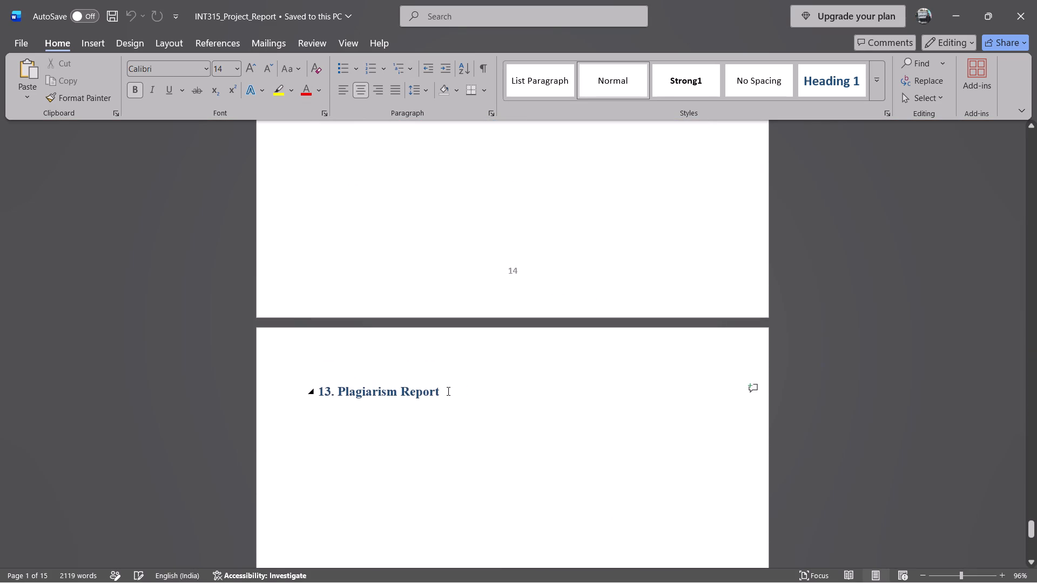
left_click(447, 391)
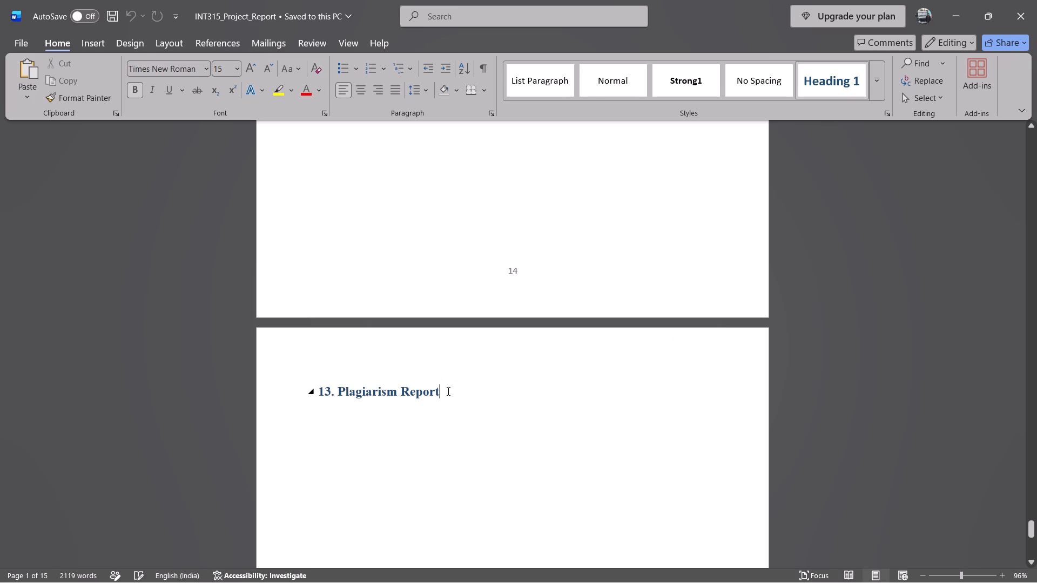
key("ctrl+v")
scroll(447, 391, "down", 2)
scroll(447, 391, "up", 1)
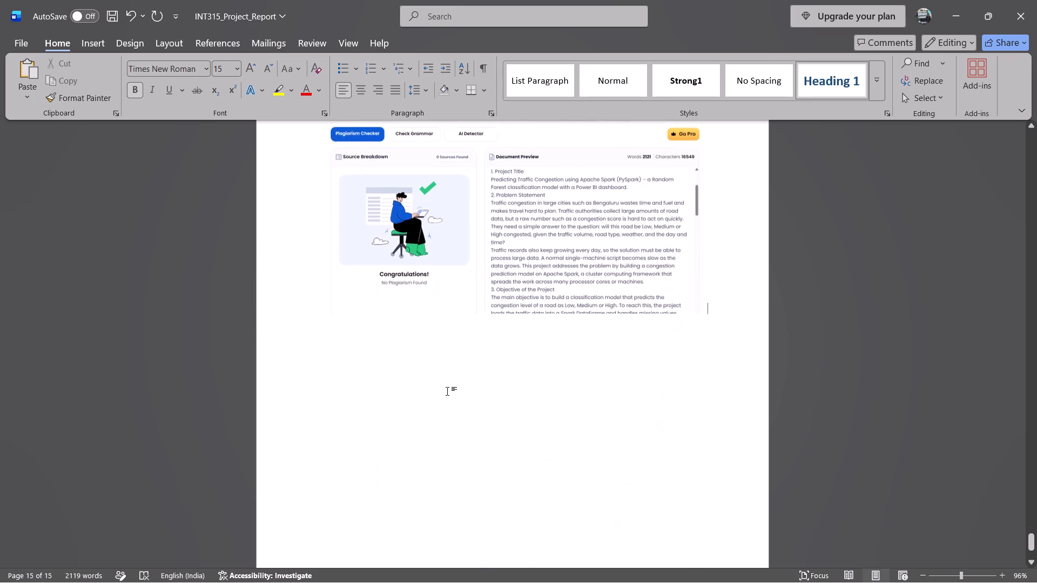
scroll(447, 391, "up", 1)
scroll(486, 255, "up", 1)
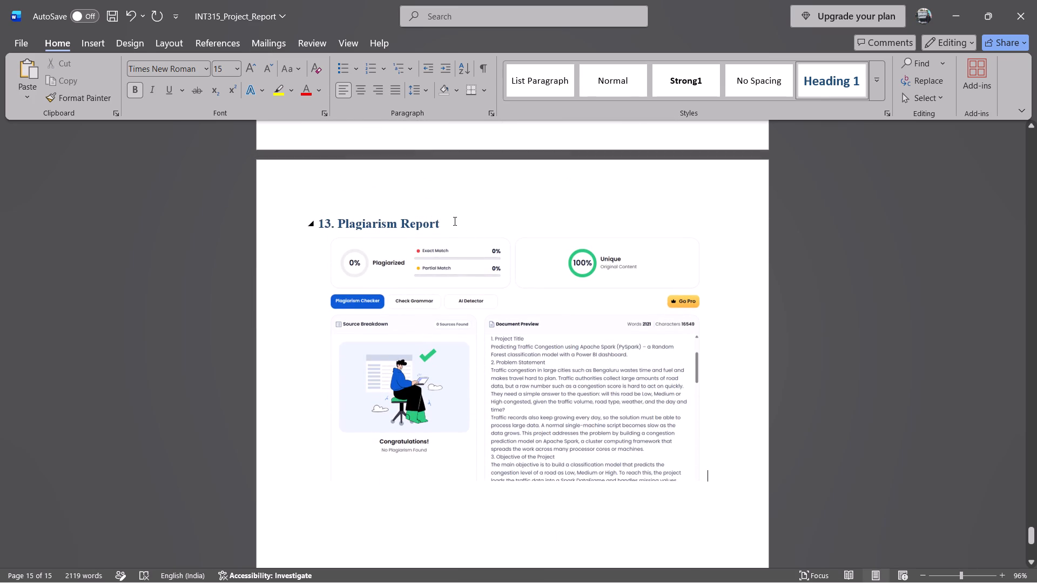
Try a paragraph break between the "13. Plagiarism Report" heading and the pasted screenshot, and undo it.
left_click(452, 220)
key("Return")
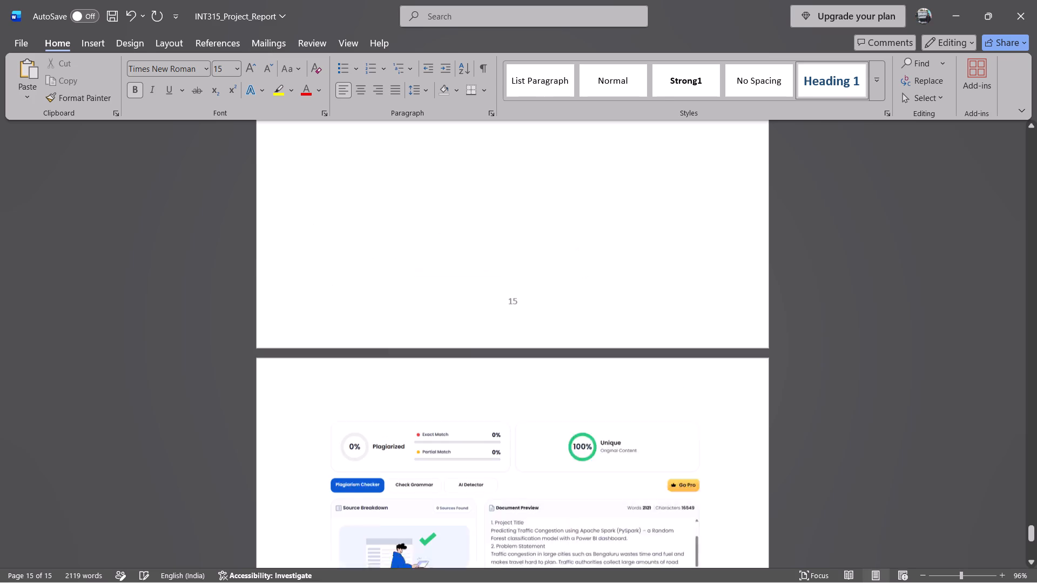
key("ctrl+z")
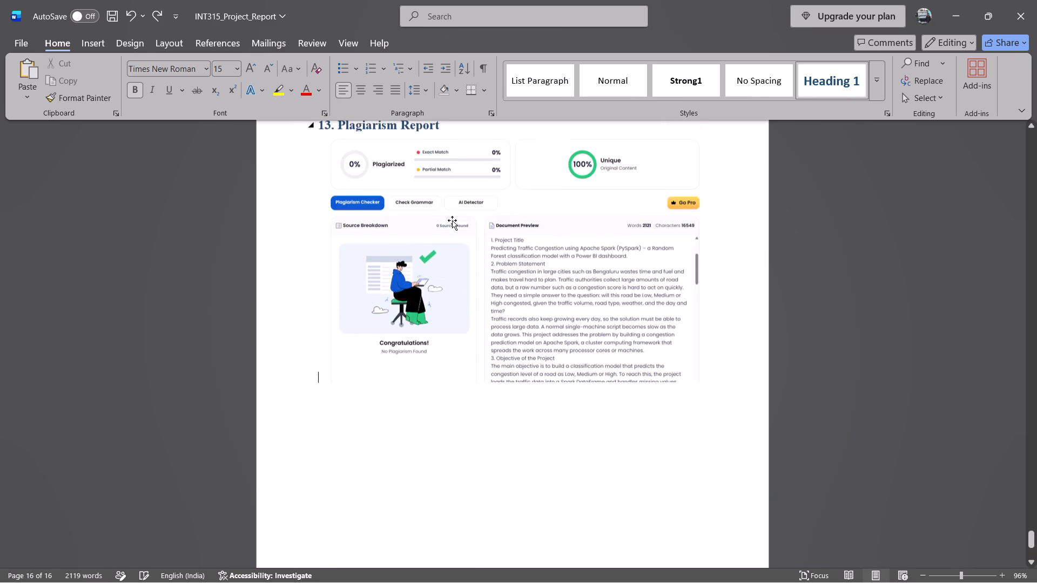
Save the report.
scroll(452, 220, "up", 3)
key("ctrl+s")
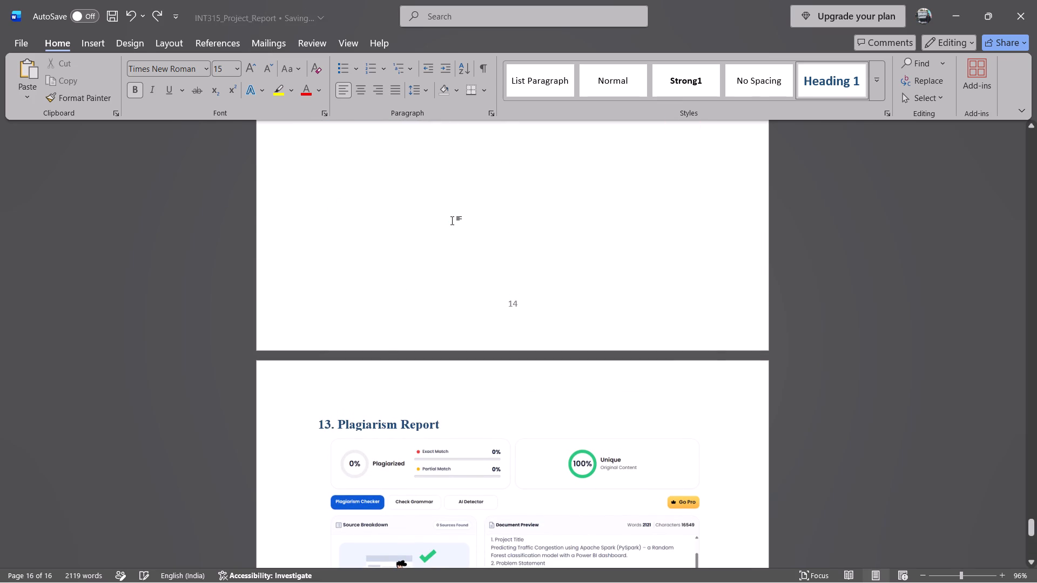
Review the report backwards from the plagiarism section through the result analysis, charts, execution screenshots and code steps to the cover page.
scroll(452, 220, "up", 9)
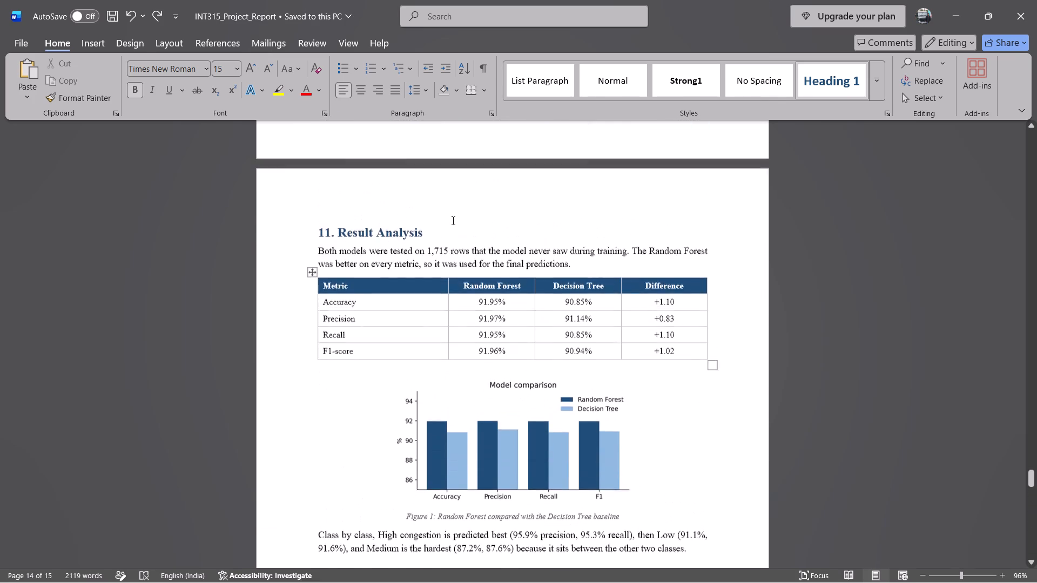
scroll(452, 220, "right", 1)
scroll(452, 220, "up", 4)
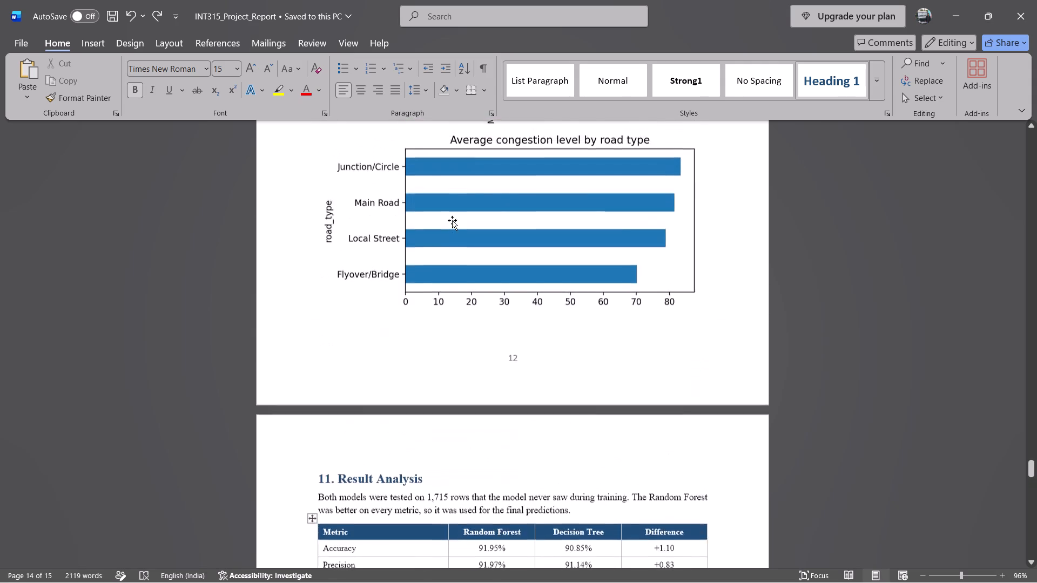
scroll(452, 220, "up", 10)
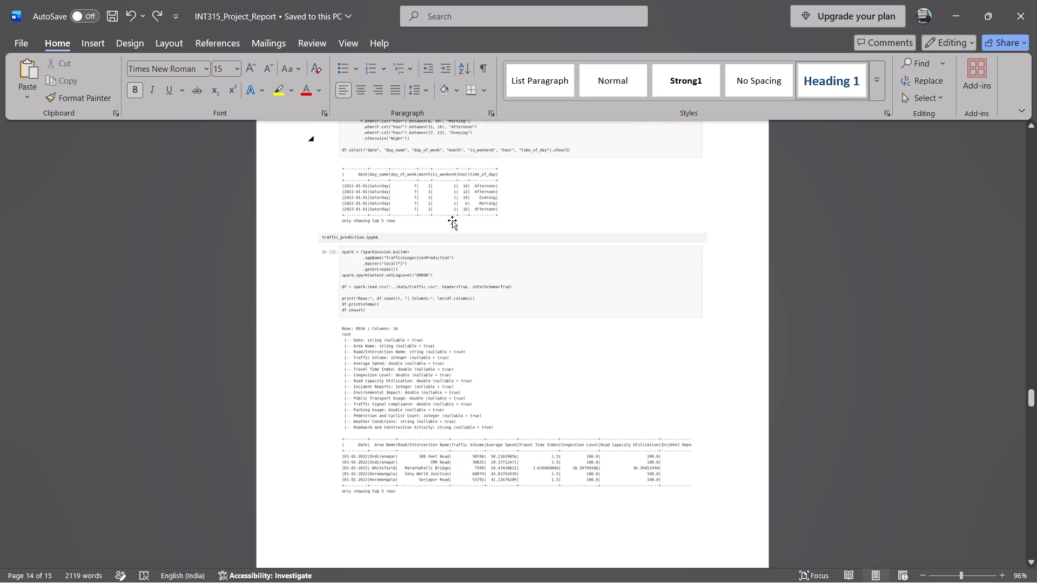
scroll(452, 220, "up", 10)
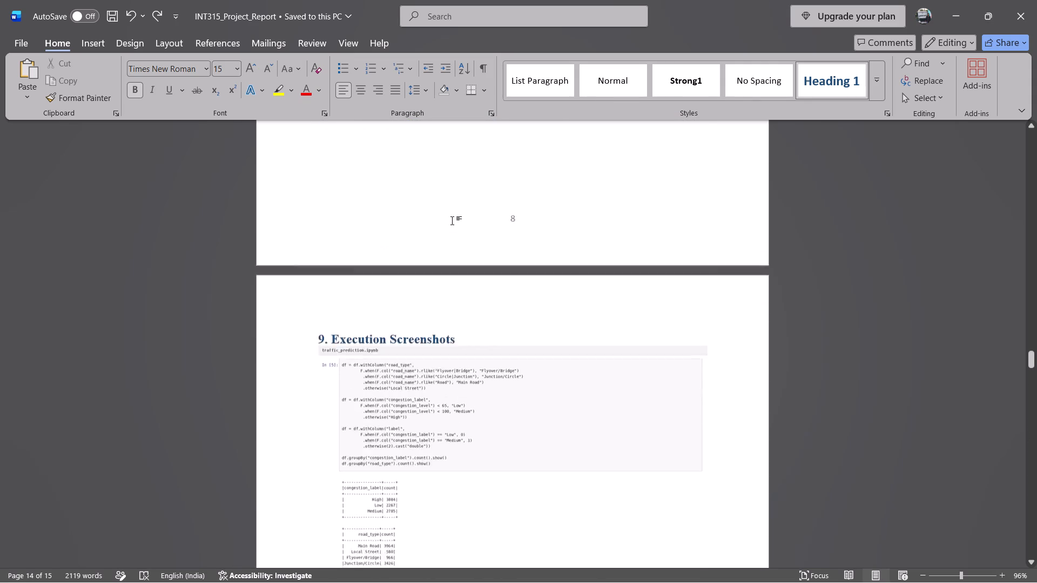
scroll(452, 220, "up", 6)
scroll(452, 220, "down", 2)
scroll(452, 220, "up", 1)
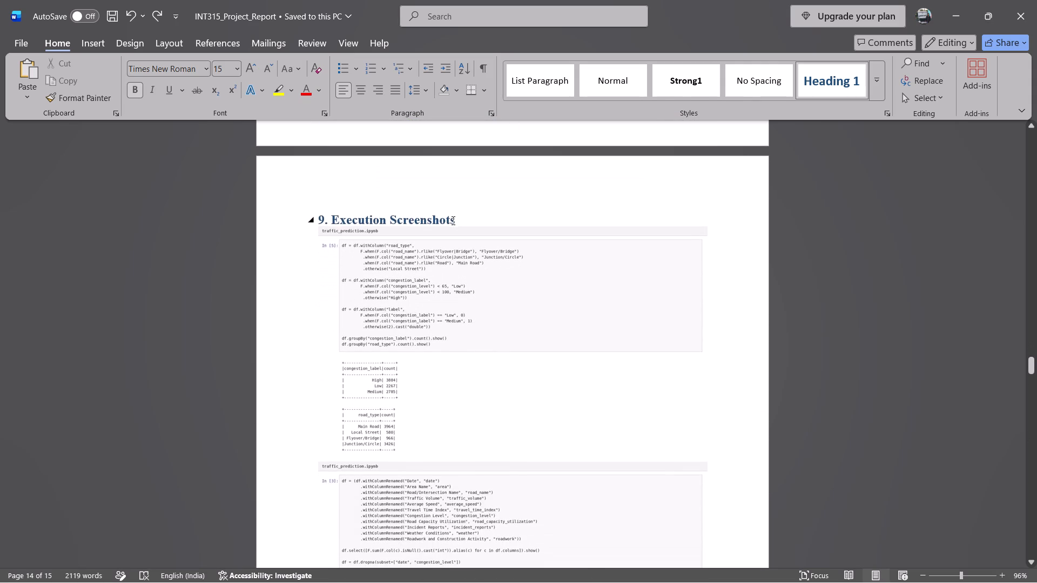
scroll(452, 220, "up", 3)
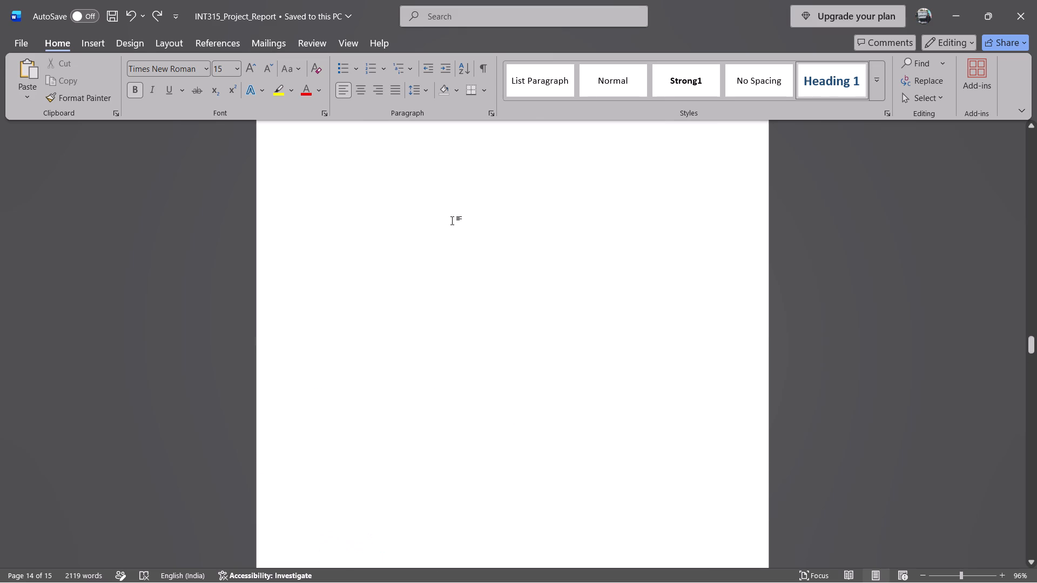
scroll(452, 220, "up", 8)
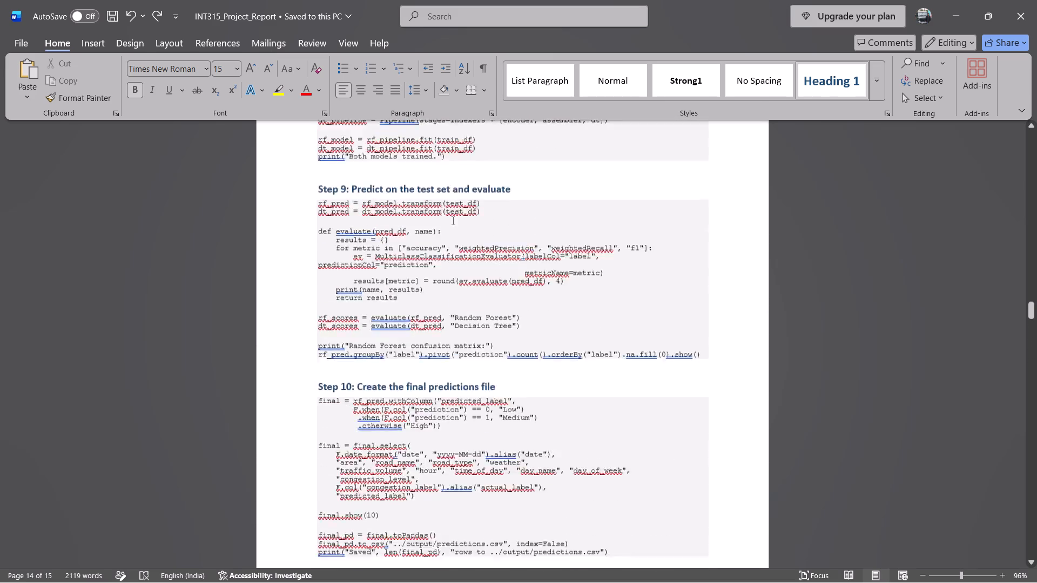
scroll(452, 220, "up", 12)
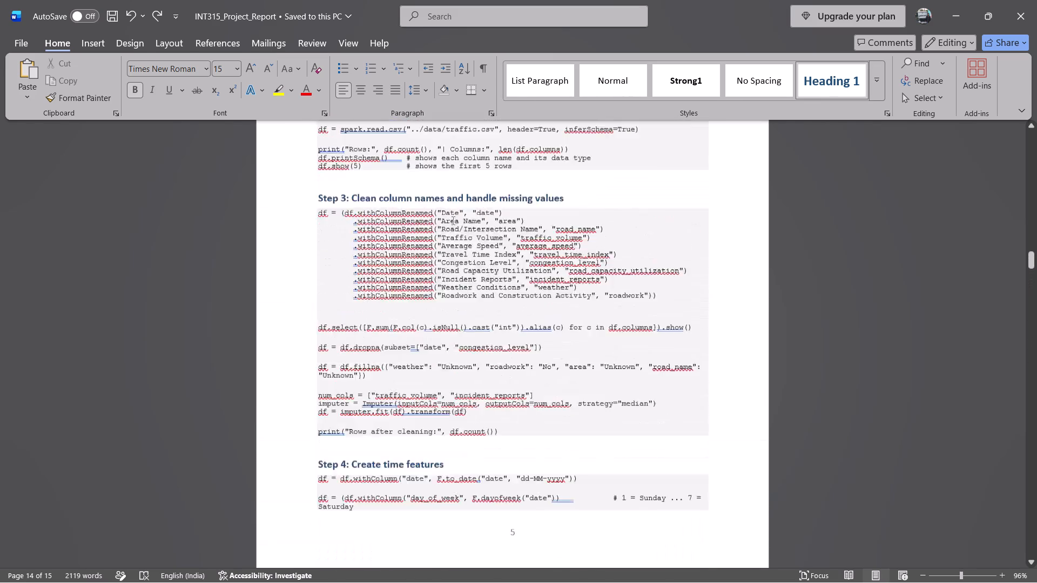
scroll(452, 220, "up", 17)
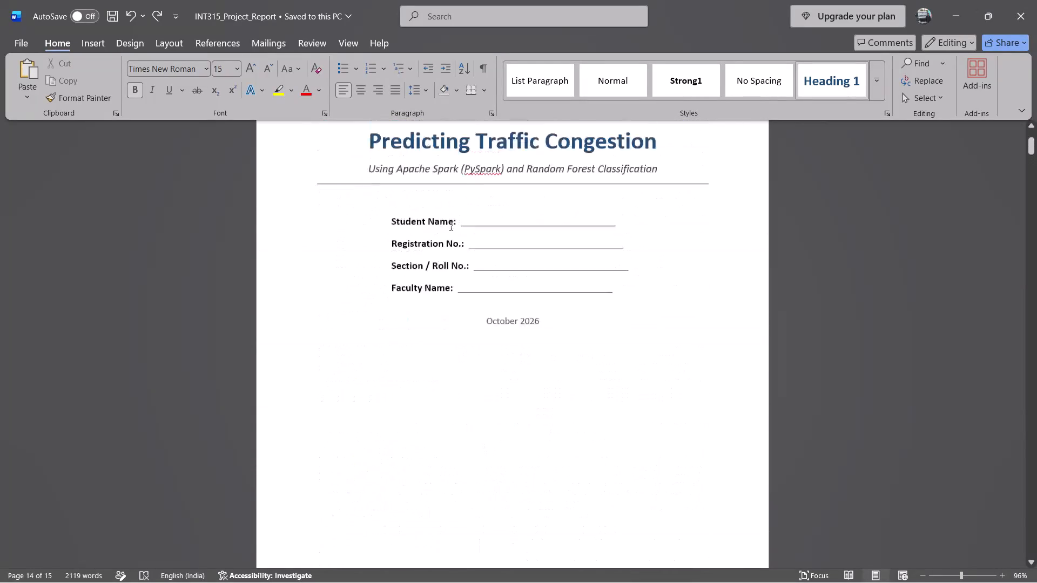
scroll(452, 226, "up", 5)
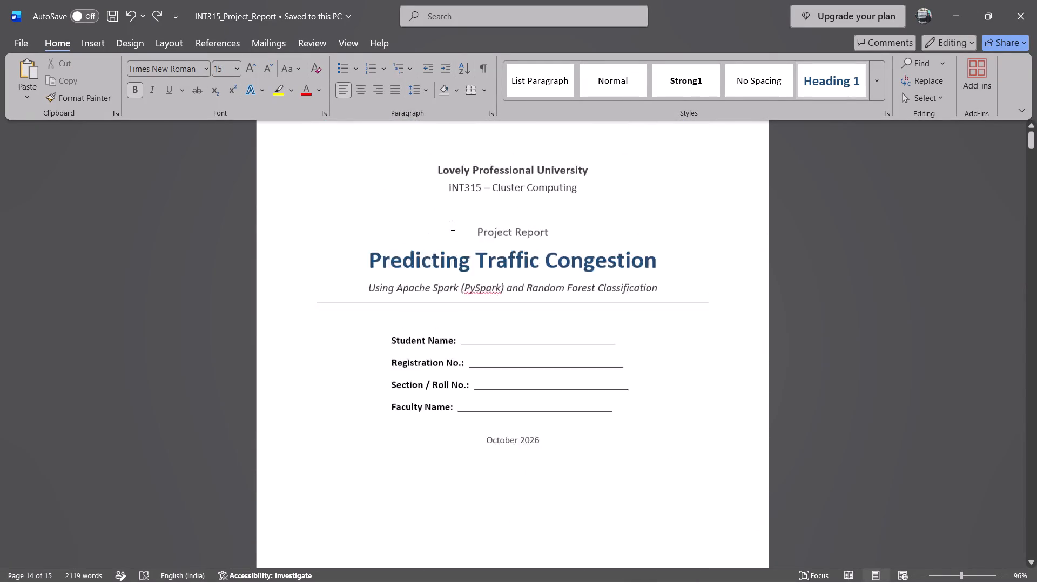
scroll(452, 226, "up", 1)
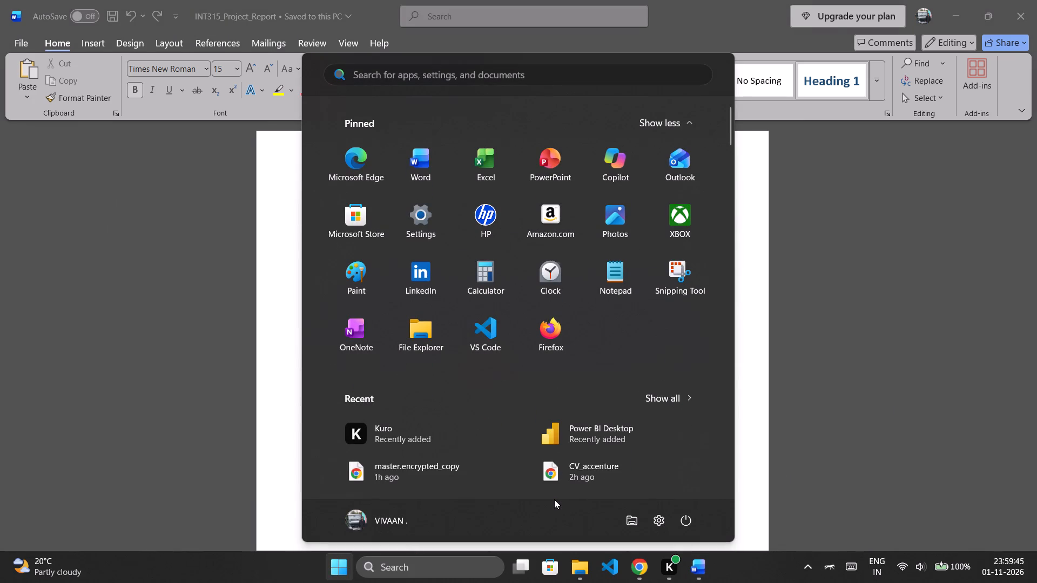
left_click(912, 388)
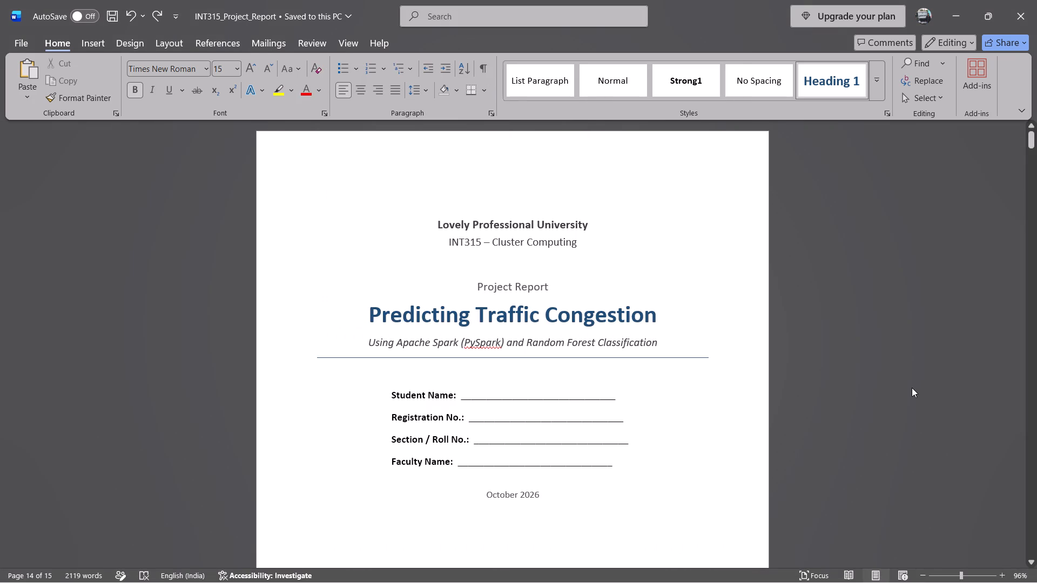
Delete all the cover page text, from "Lovely Professional University" down to "October 2026".
scroll(912, 388, "down", 1)
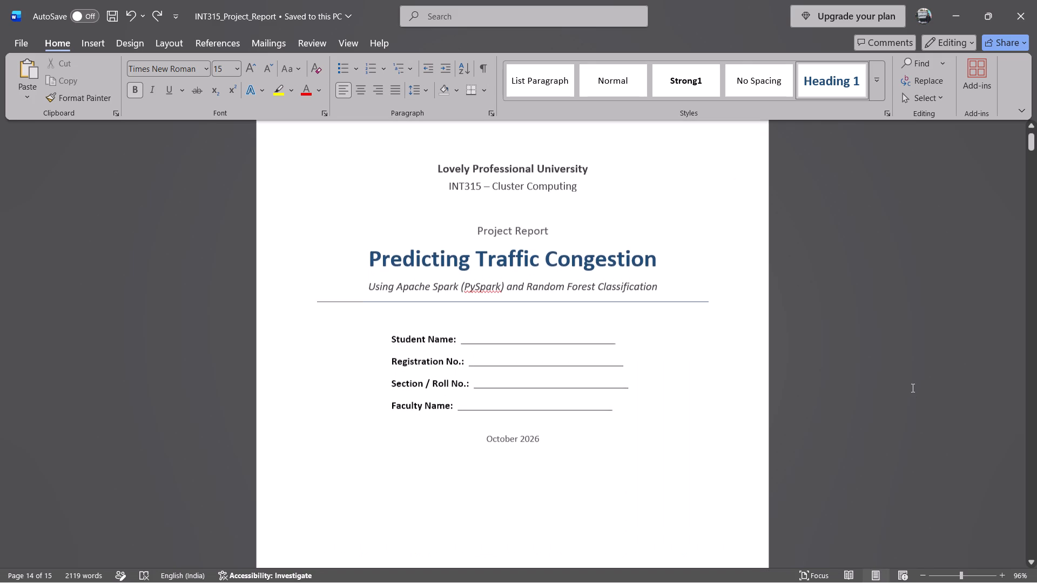
scroll(912, 388, "down", 1)
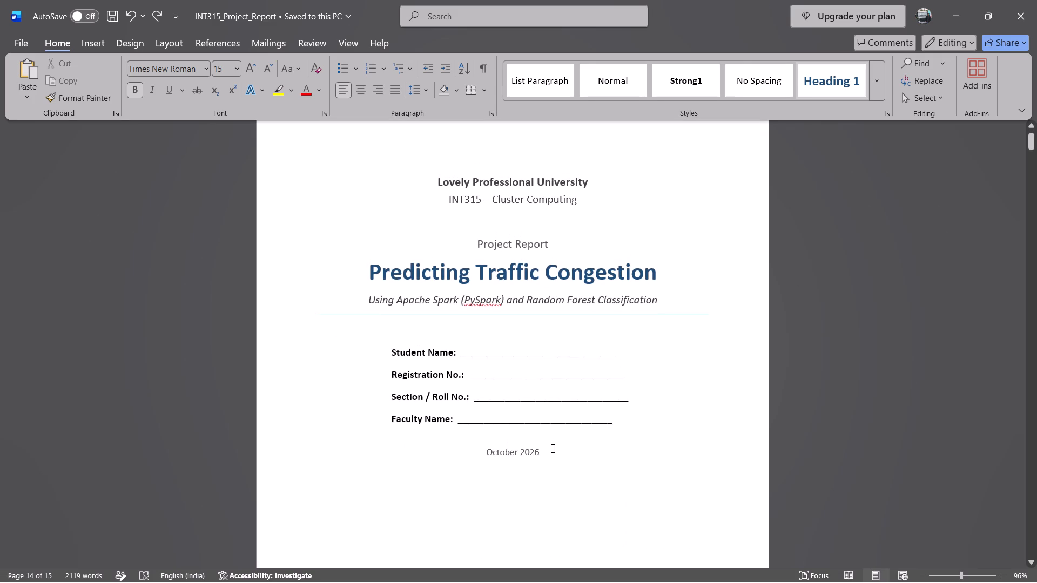
left_click_drag(552, 449, 440, 177)
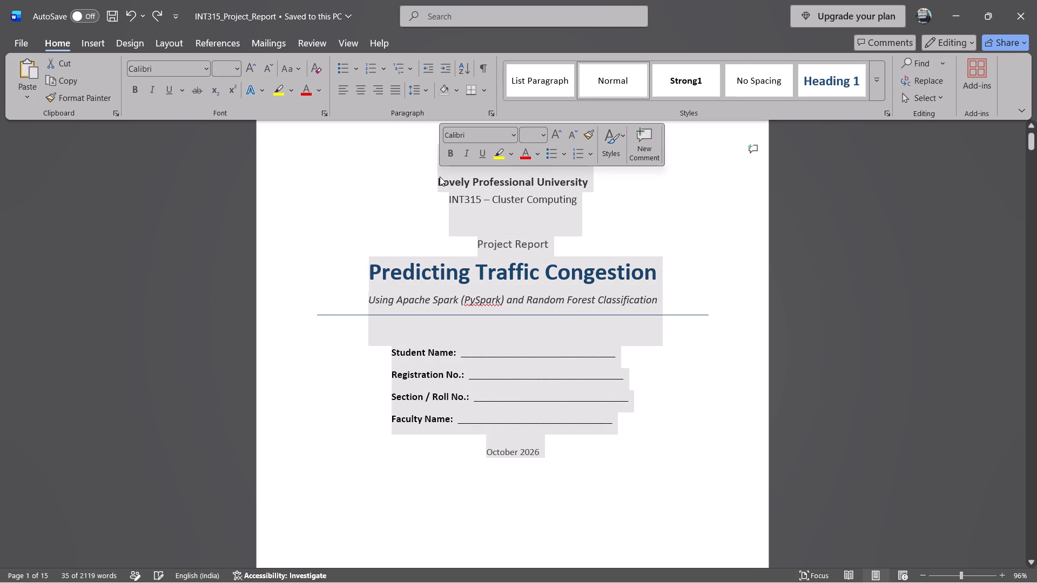
key("Delete")
scroll(440, 177, "up", 2)
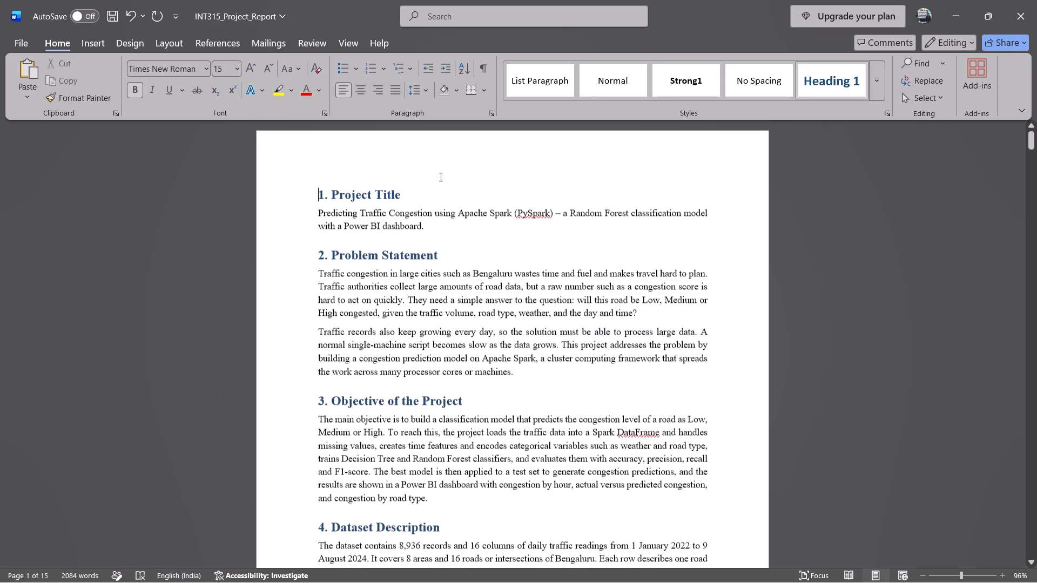
scroll(440, 177, "up", 2)
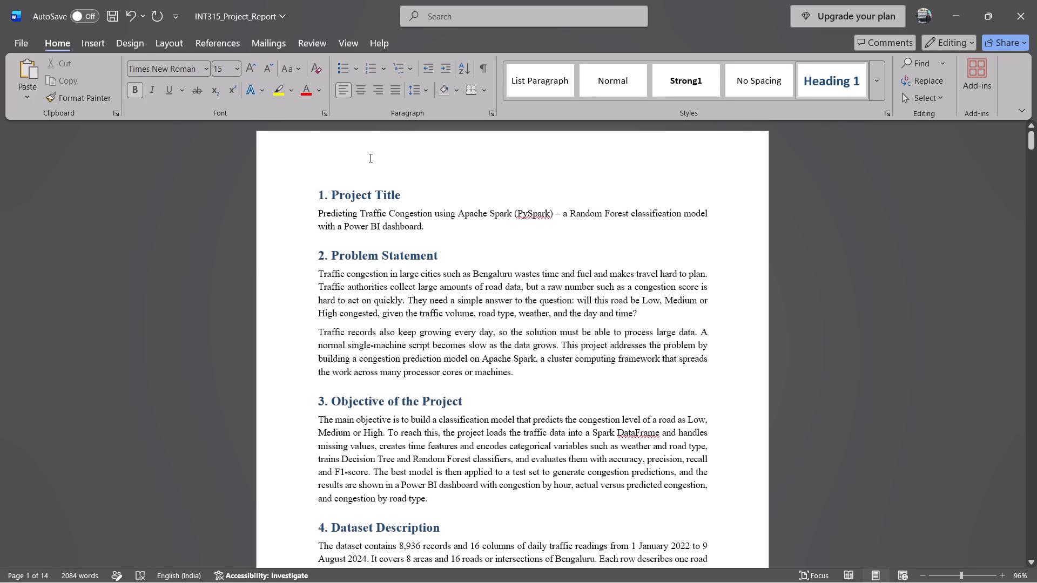
Insert an empty paragraph before the "1. Project Title" heading to make a blank first page.
key("Return")
scroll(369, 158, "up", 6)
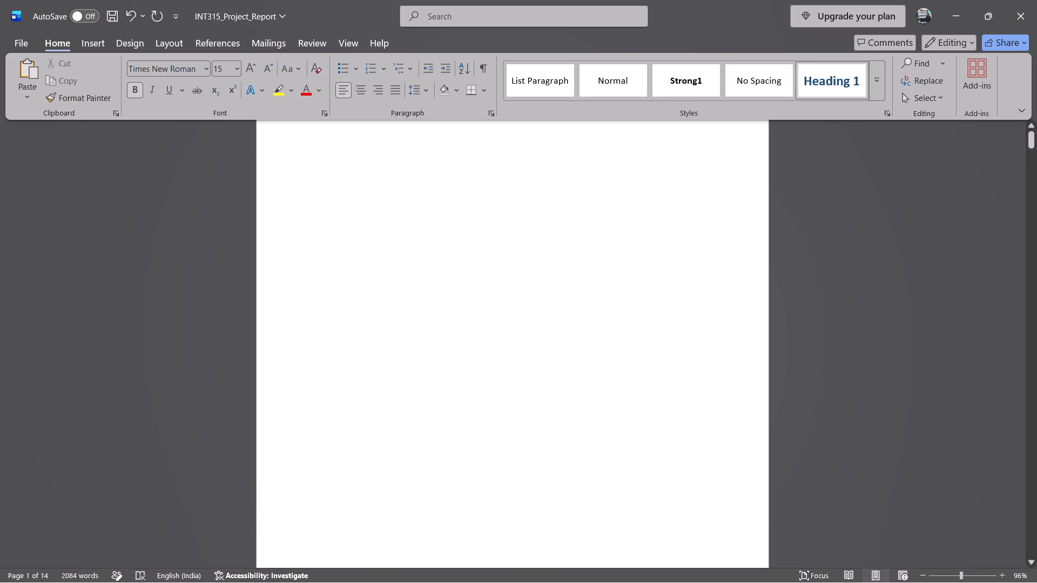
left_click(376, 172)
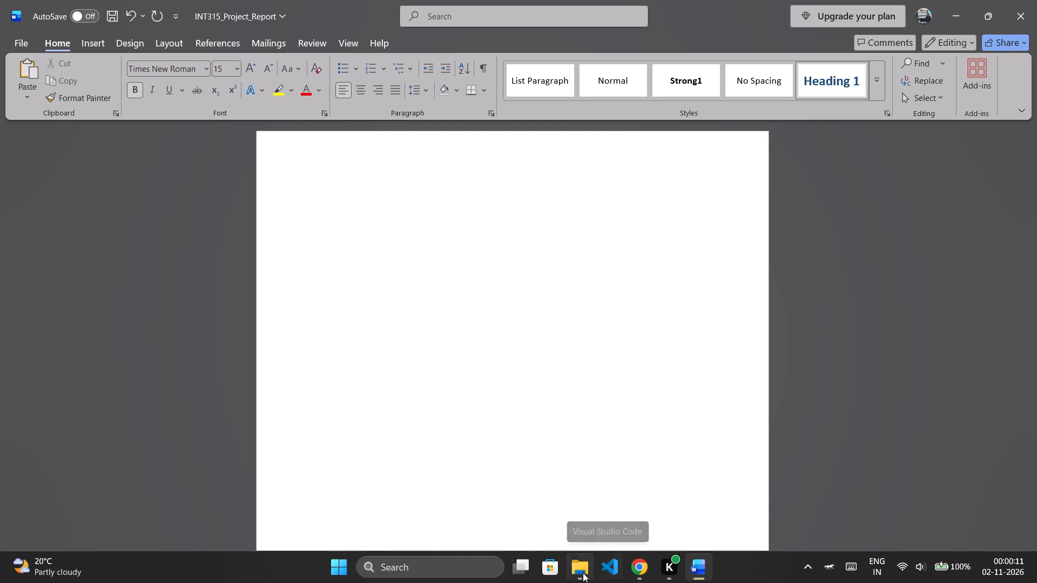
Switch to File Explorer and open the SOC 372 folder inside College, SEM 6 on the New Volume (D:) drive.
left_click(581, 572)
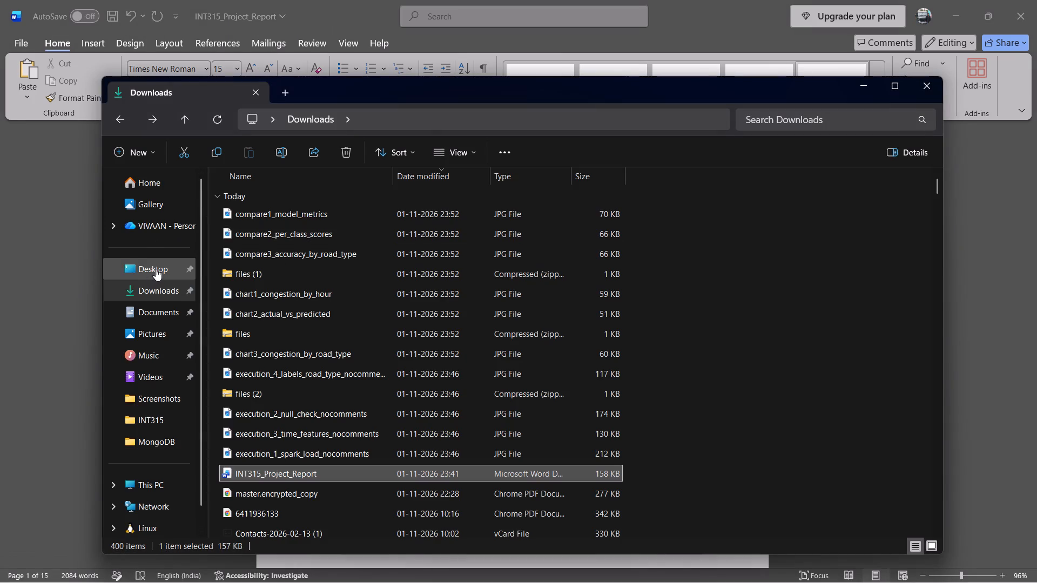
left_click(157, 485)
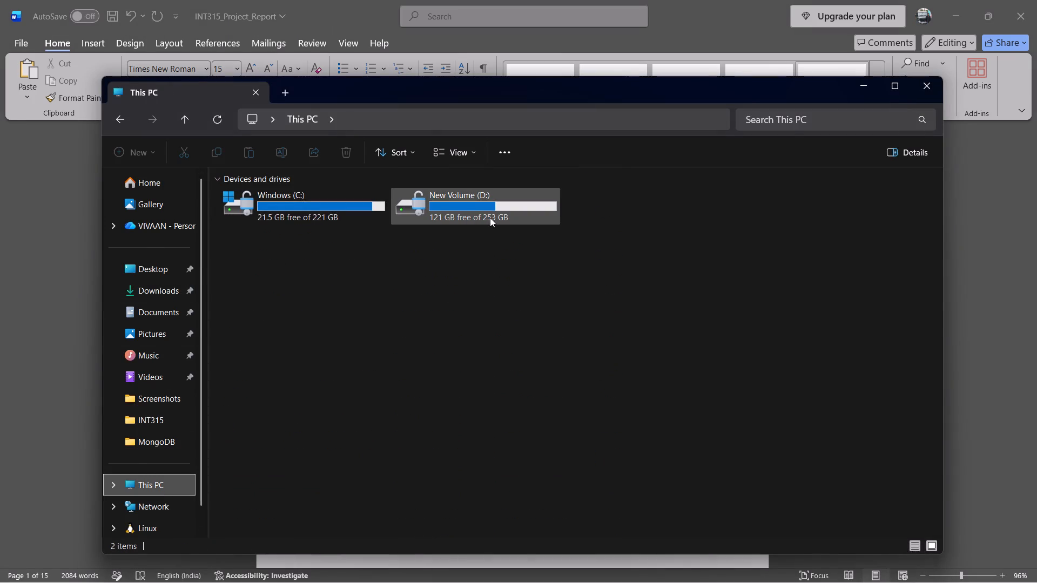
double_click(490, 218)
double_click(291, 189)
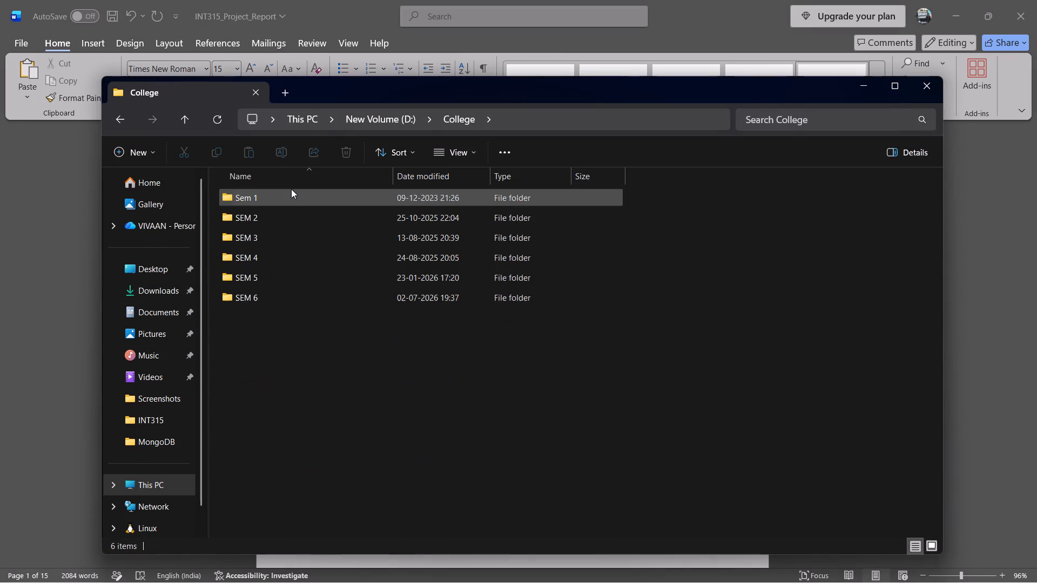
double_click(265, 302)
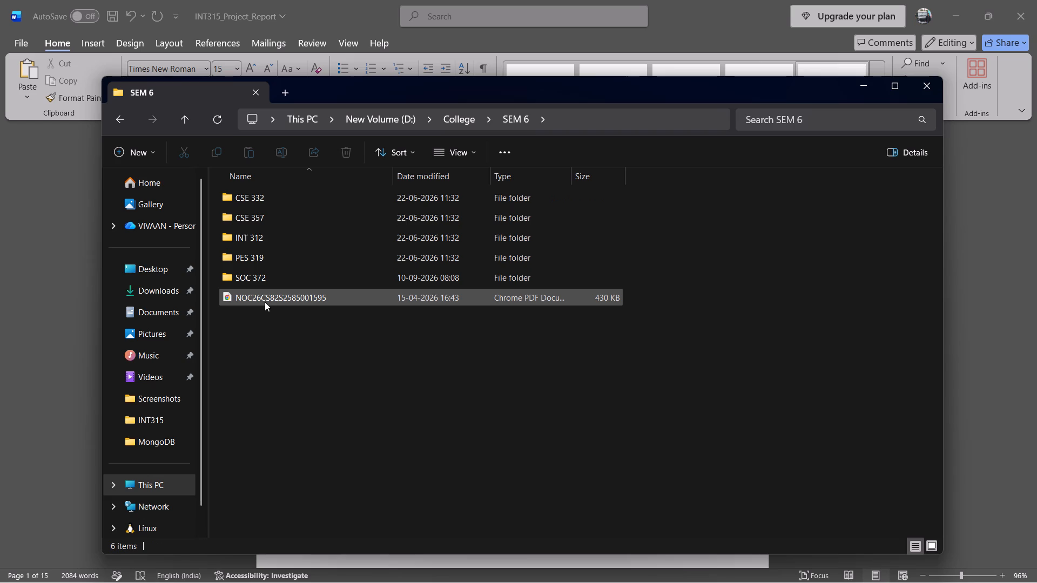
double_click(260, 272)
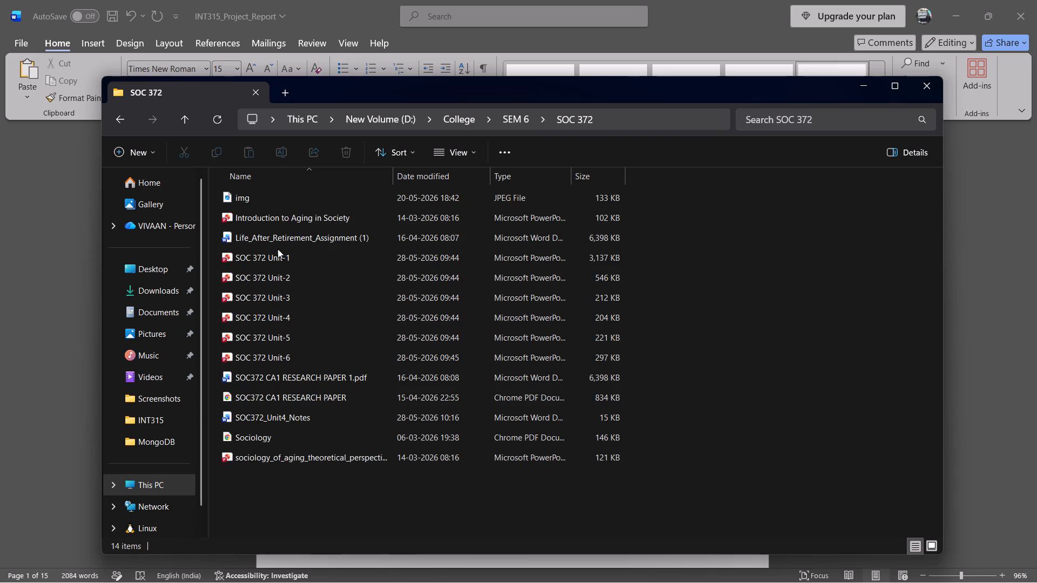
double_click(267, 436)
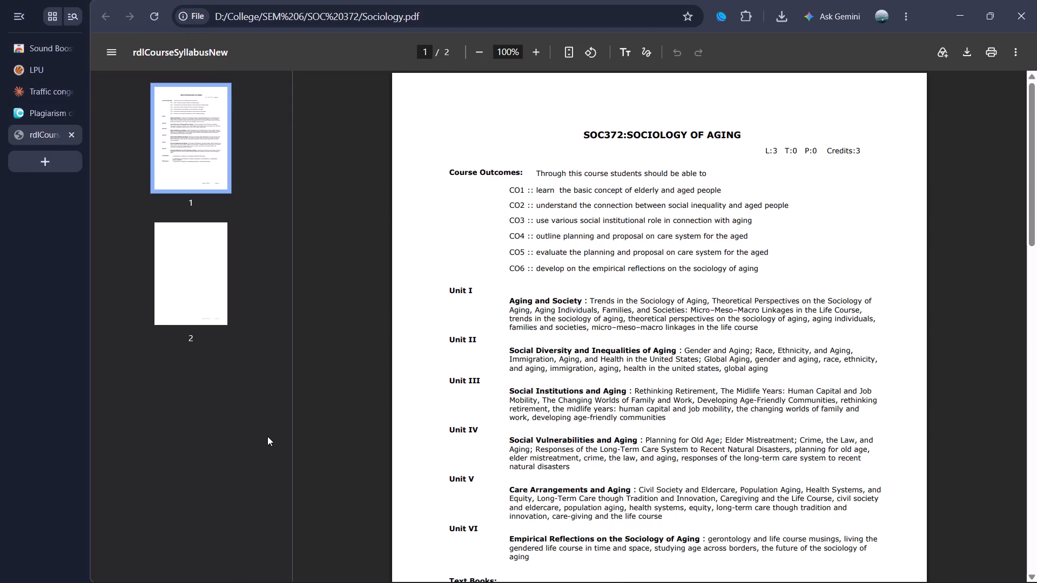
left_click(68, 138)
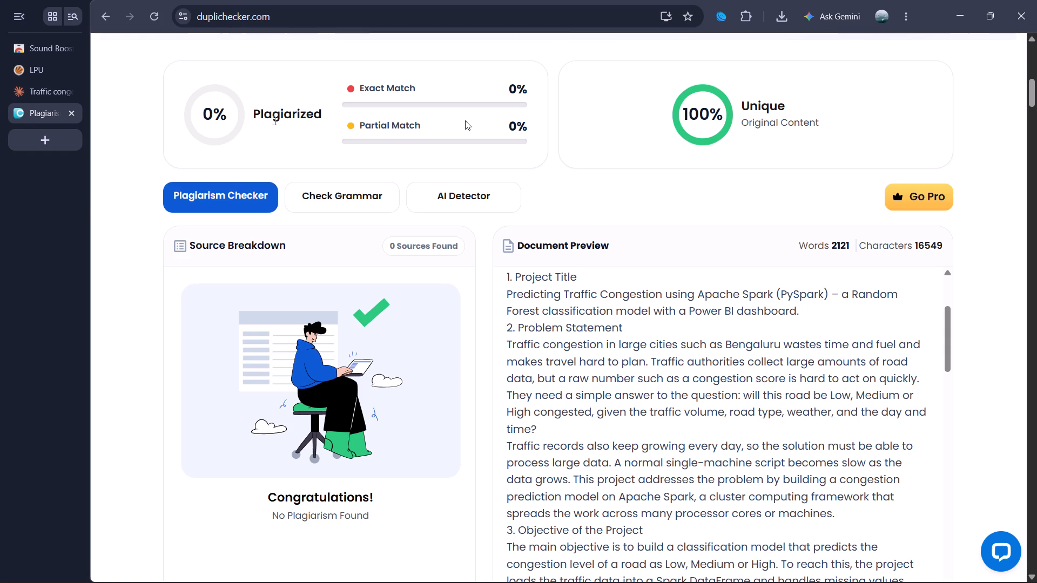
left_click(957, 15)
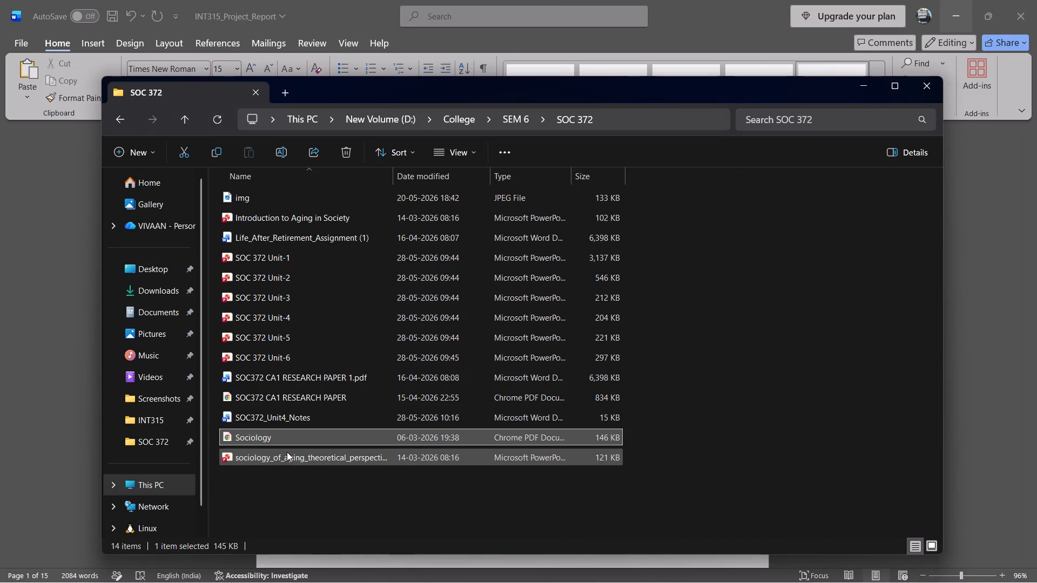
Open the SOC372 CA1 RESEARCH PAPER PDF and examine its cover page, table of contents and opening sections as a layout reference.
left_click(287, 452)
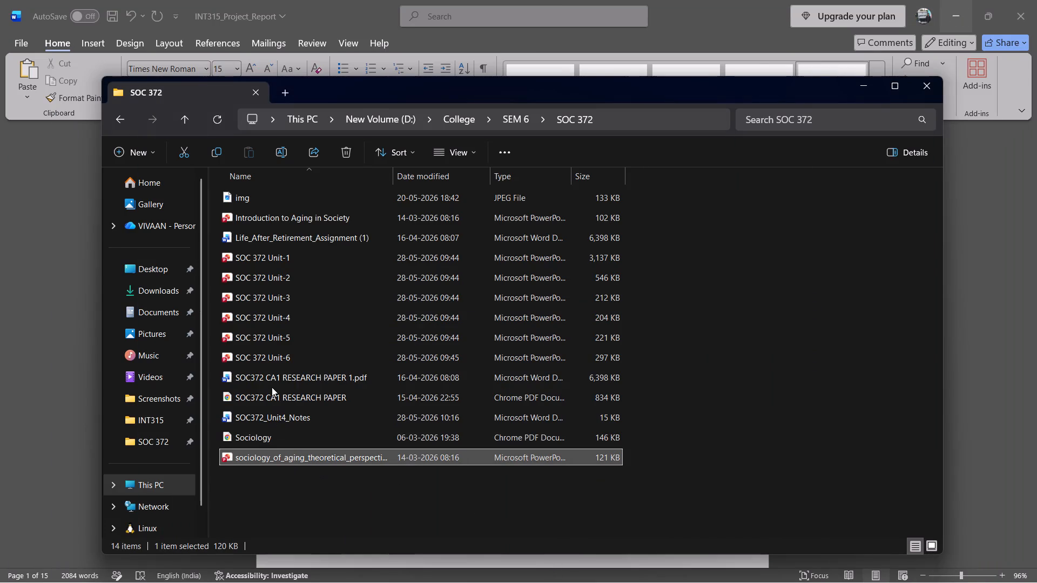
triple_click(272, 399)
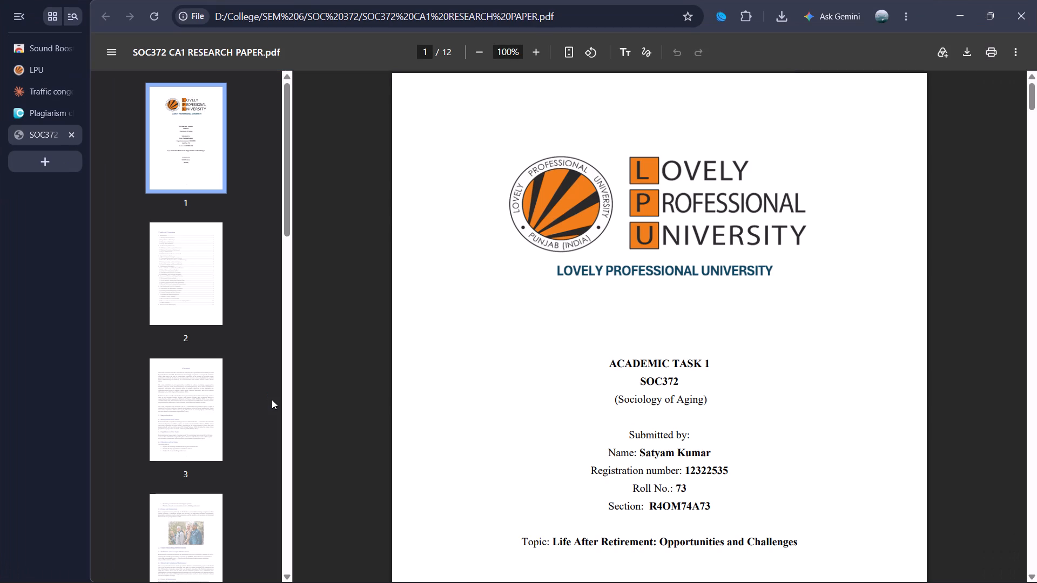
scroll(567, 395, "down", 4)
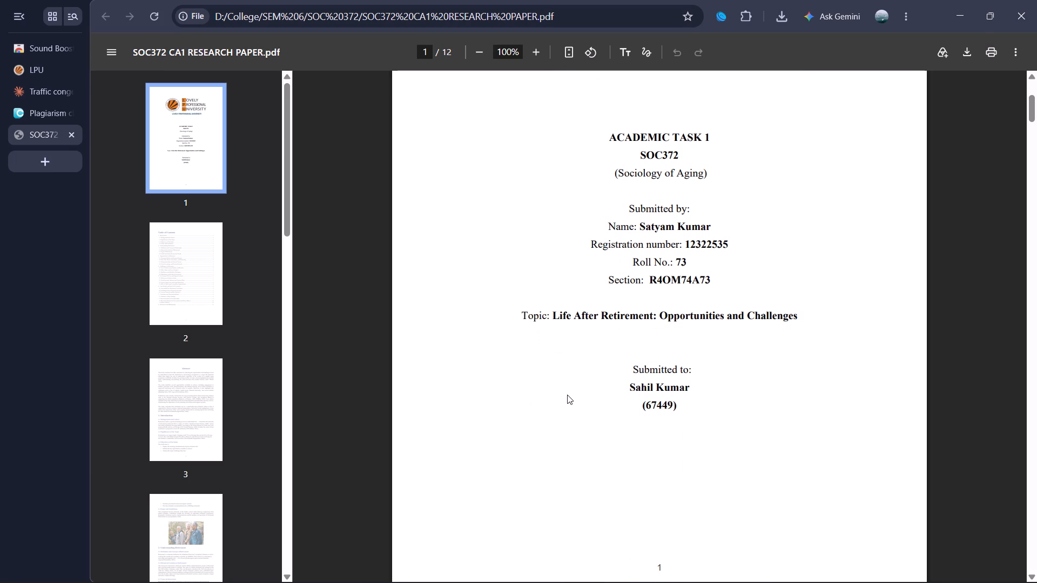
scroll(567, 395, "down", 5)
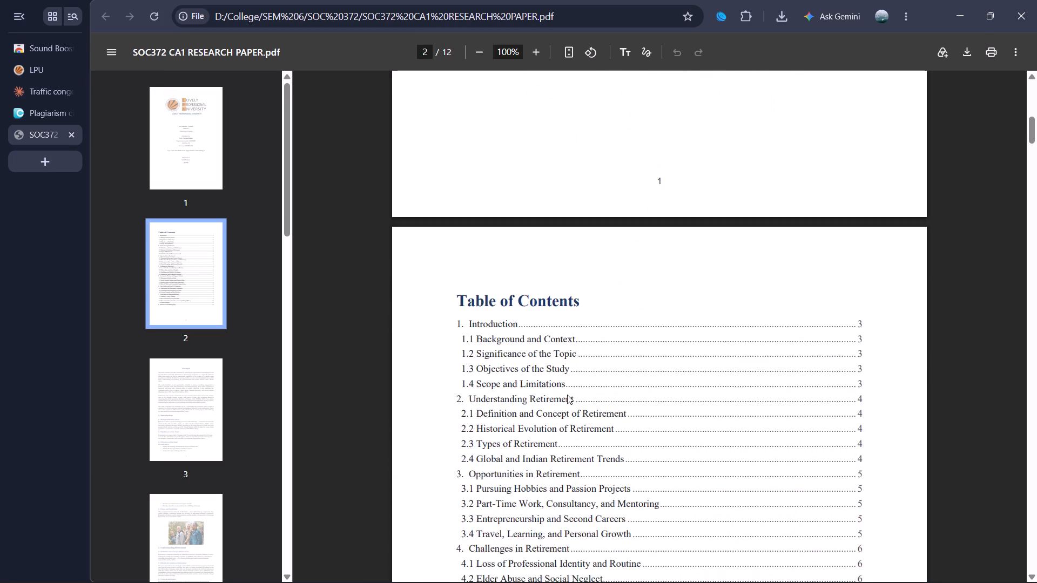
scroll(567, 395, "down", 5)
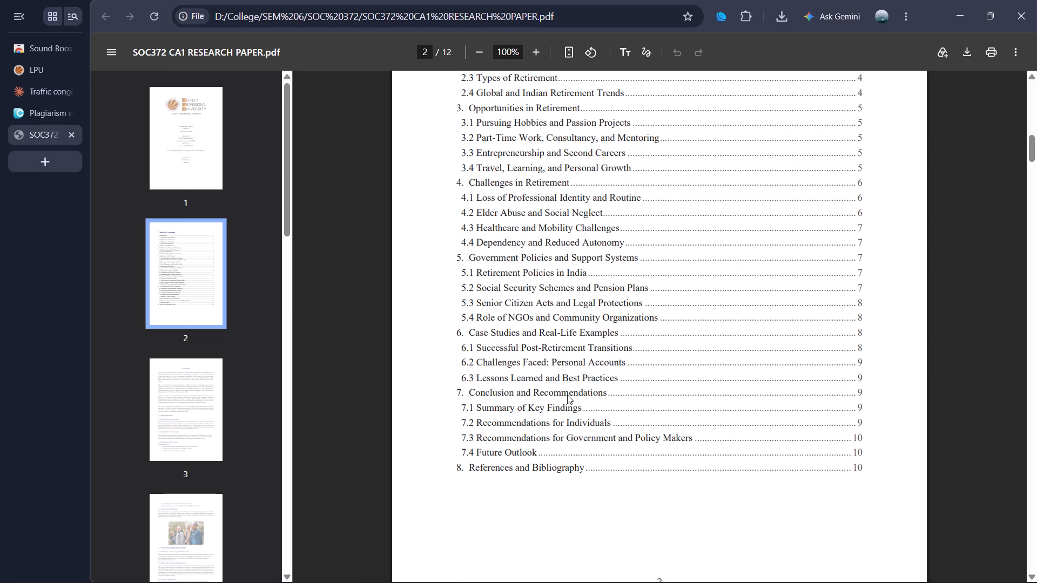
scroll(567, 395, "down", 3)
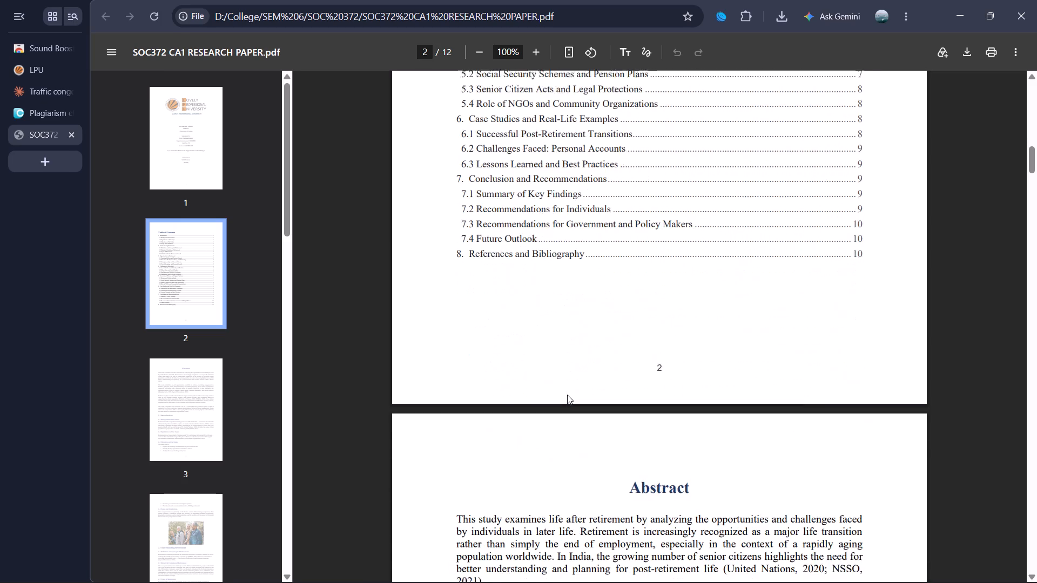
scroll(567, 395, "down", 7)
scroll(567, 395, "up", 1)
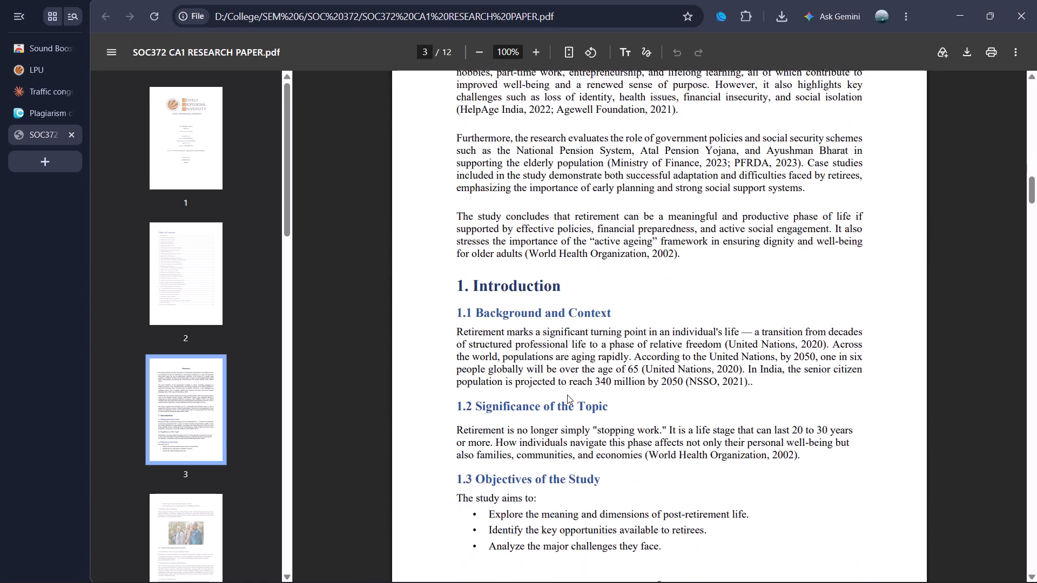
scroll(567, 395, "up", 2)
scroll(736, 547, "up", 4)
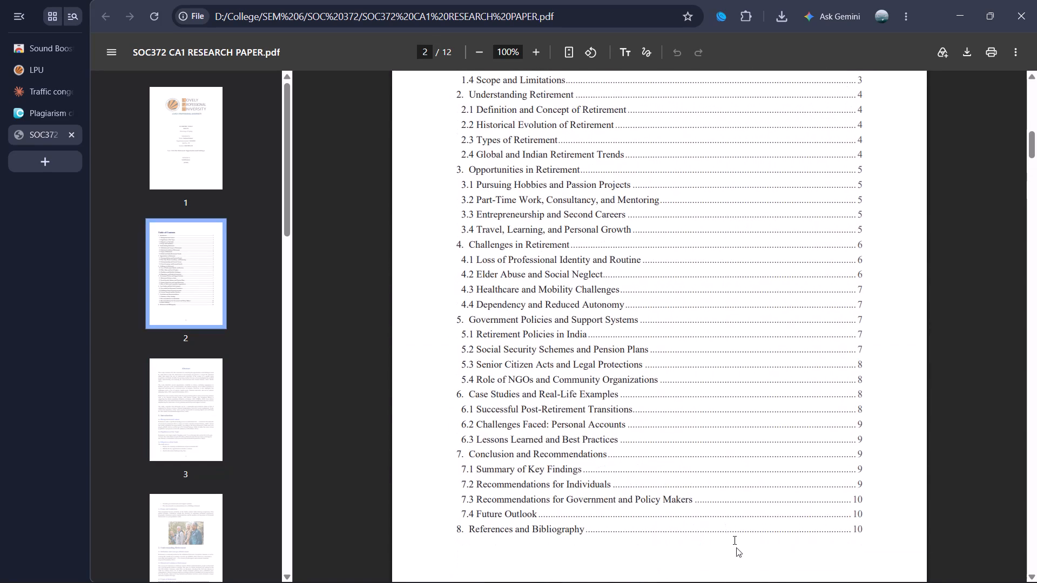
scroll(736, 547, "up", 5)
scroll(703, 581, "up", 5)
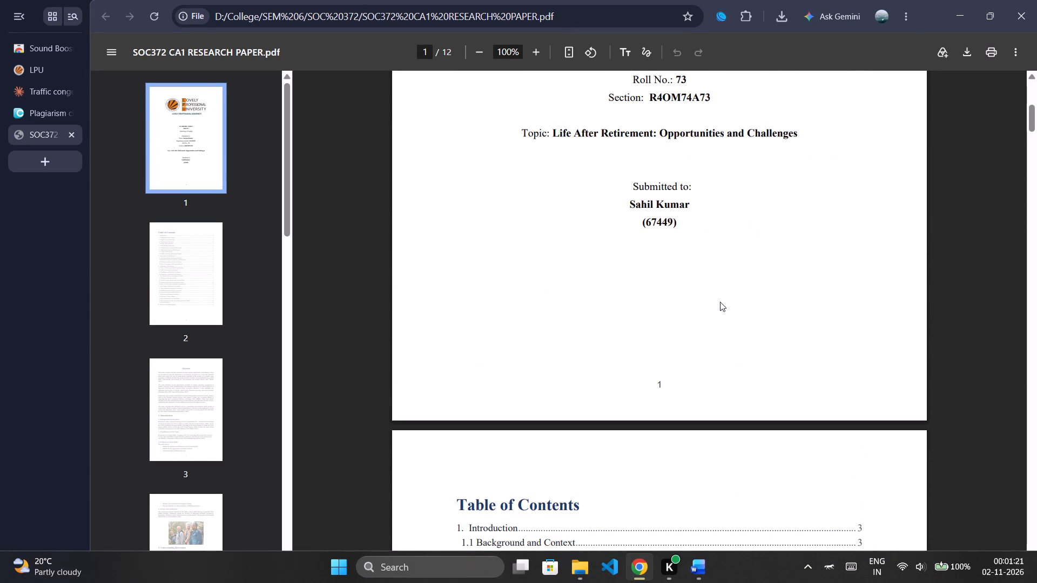
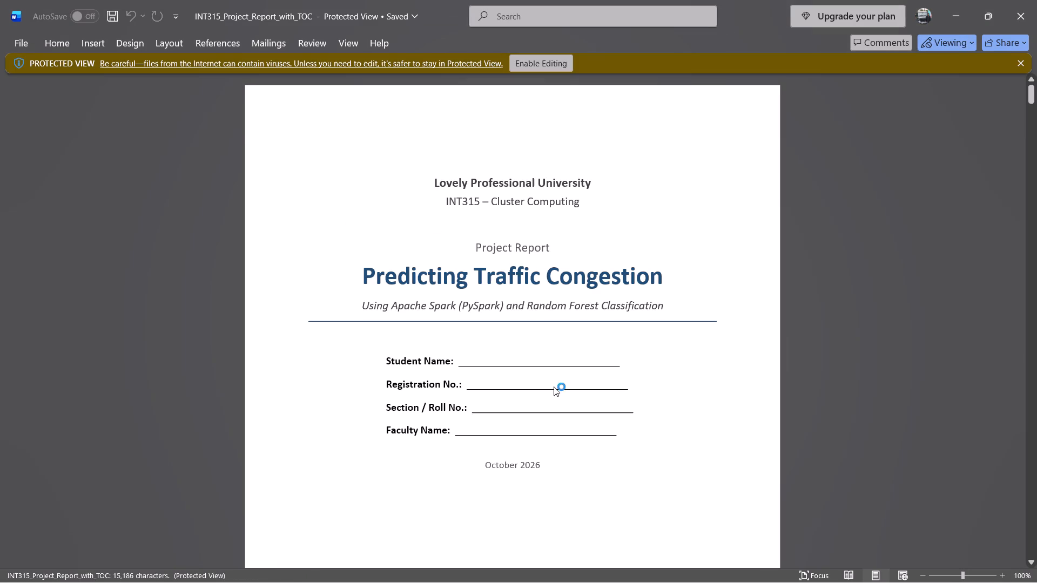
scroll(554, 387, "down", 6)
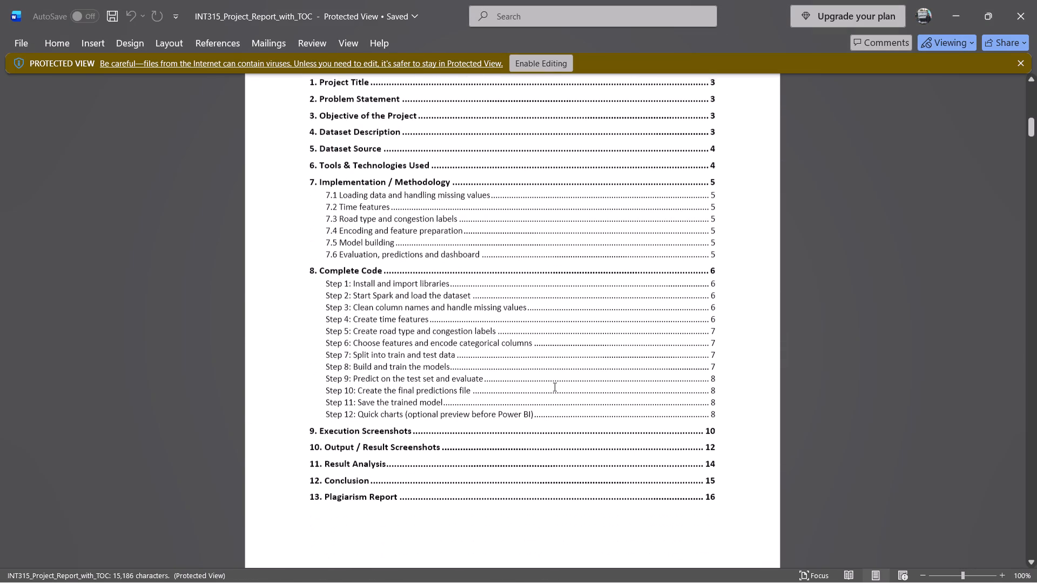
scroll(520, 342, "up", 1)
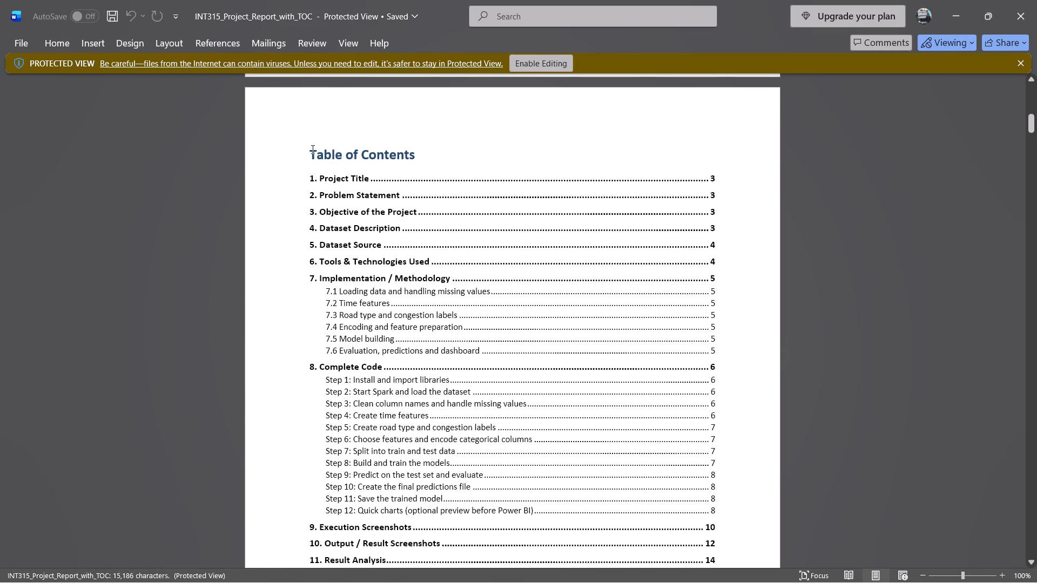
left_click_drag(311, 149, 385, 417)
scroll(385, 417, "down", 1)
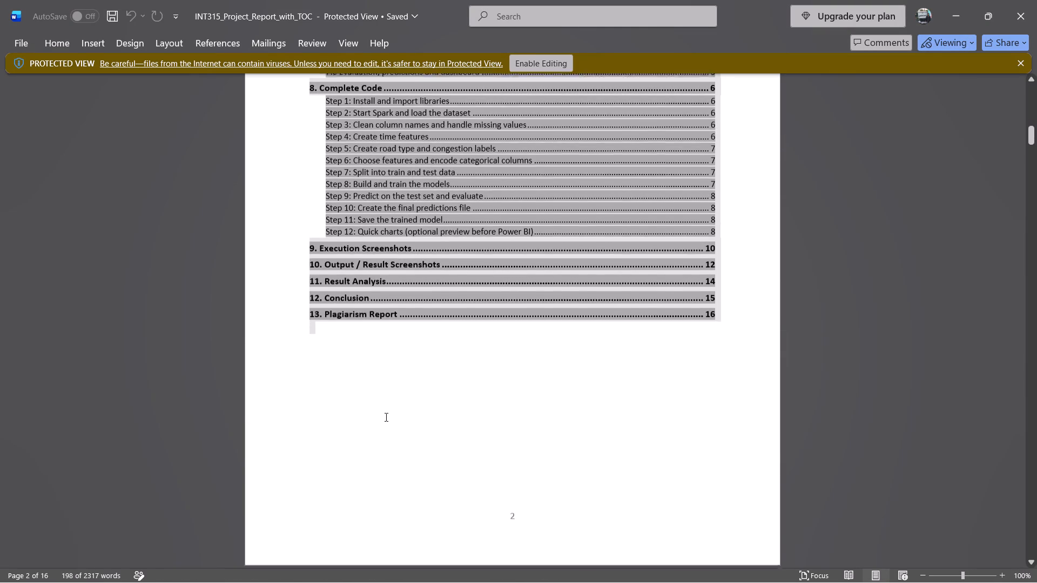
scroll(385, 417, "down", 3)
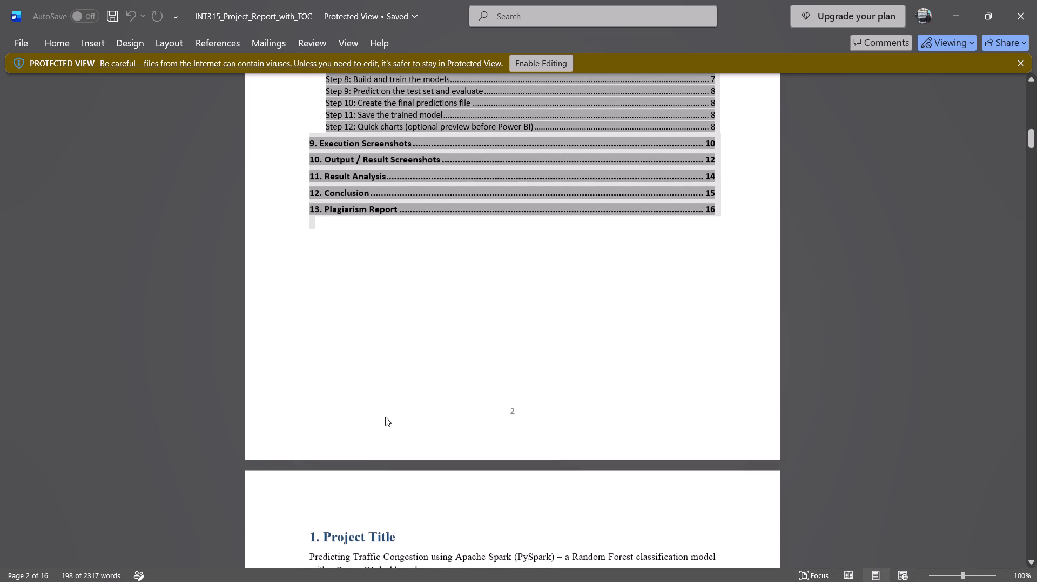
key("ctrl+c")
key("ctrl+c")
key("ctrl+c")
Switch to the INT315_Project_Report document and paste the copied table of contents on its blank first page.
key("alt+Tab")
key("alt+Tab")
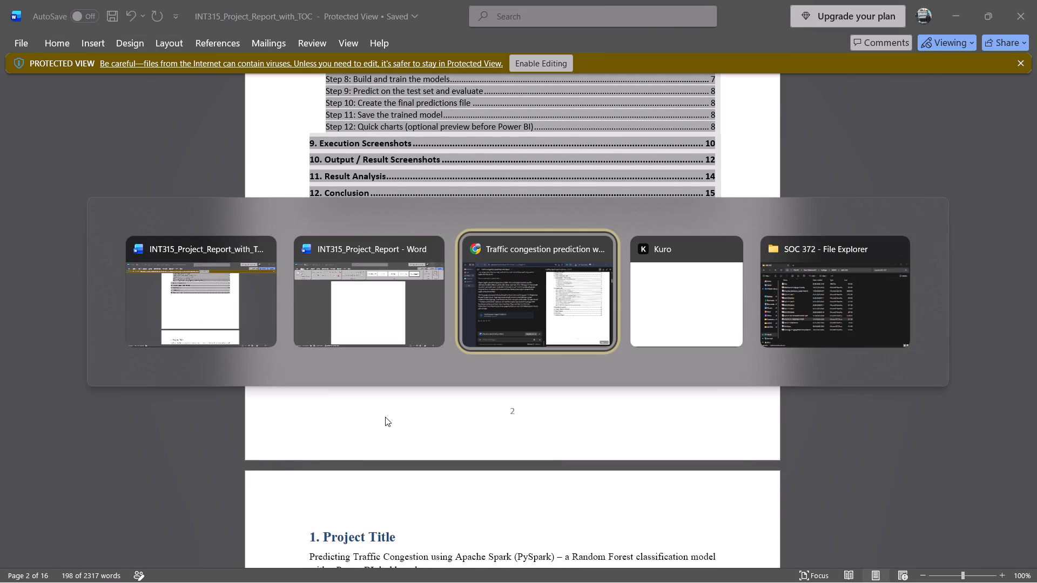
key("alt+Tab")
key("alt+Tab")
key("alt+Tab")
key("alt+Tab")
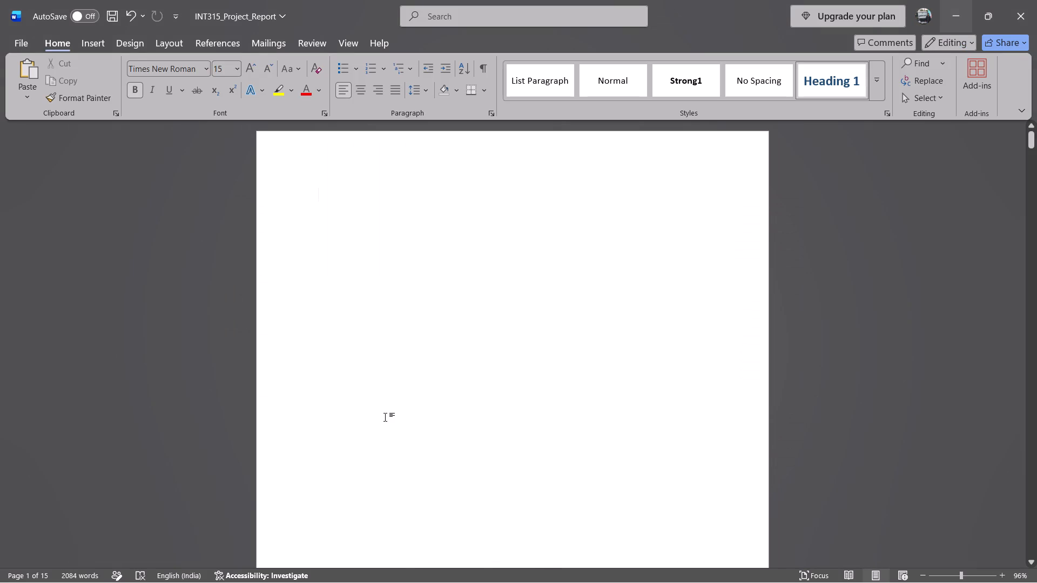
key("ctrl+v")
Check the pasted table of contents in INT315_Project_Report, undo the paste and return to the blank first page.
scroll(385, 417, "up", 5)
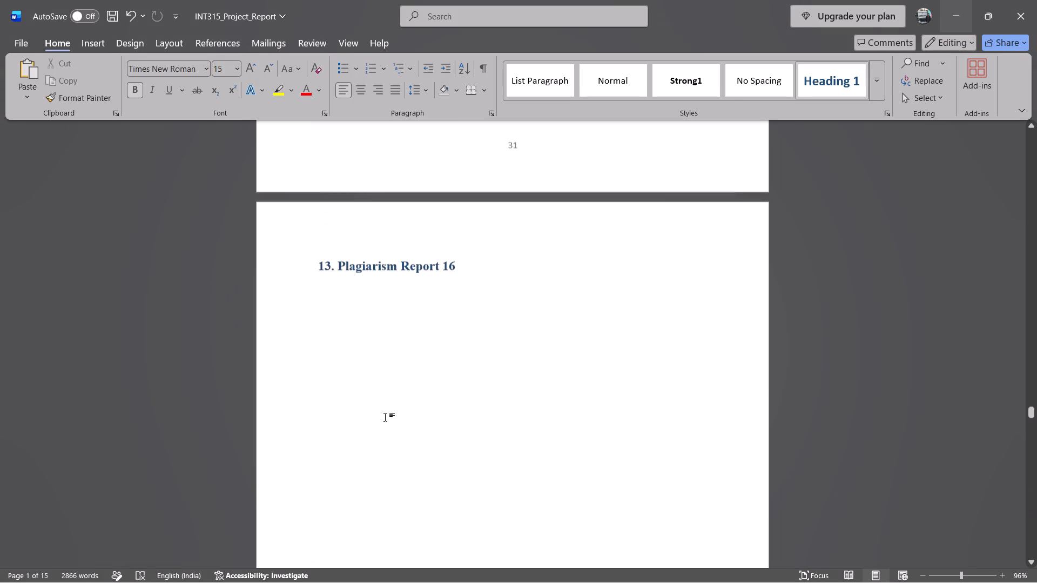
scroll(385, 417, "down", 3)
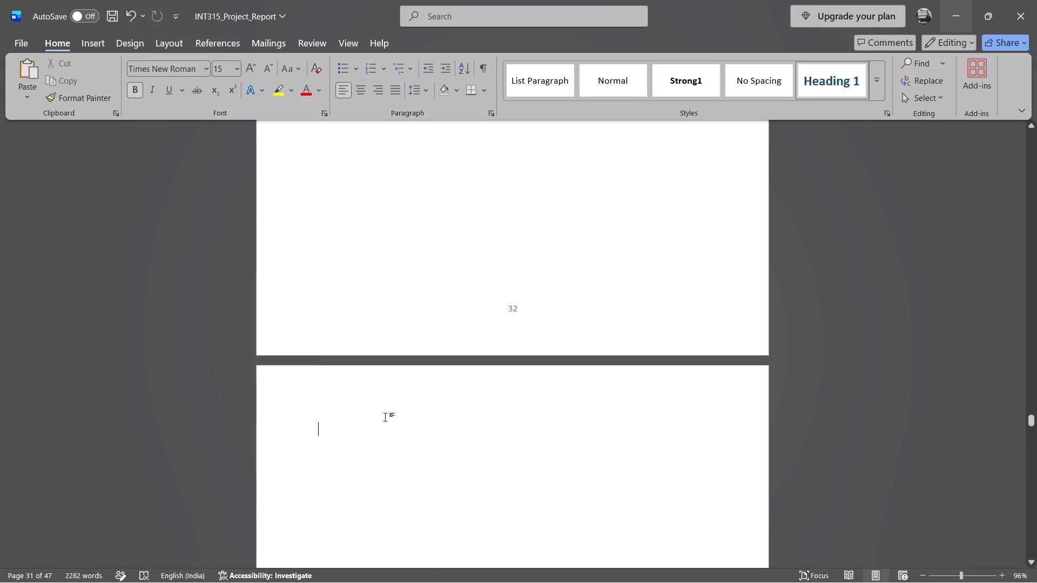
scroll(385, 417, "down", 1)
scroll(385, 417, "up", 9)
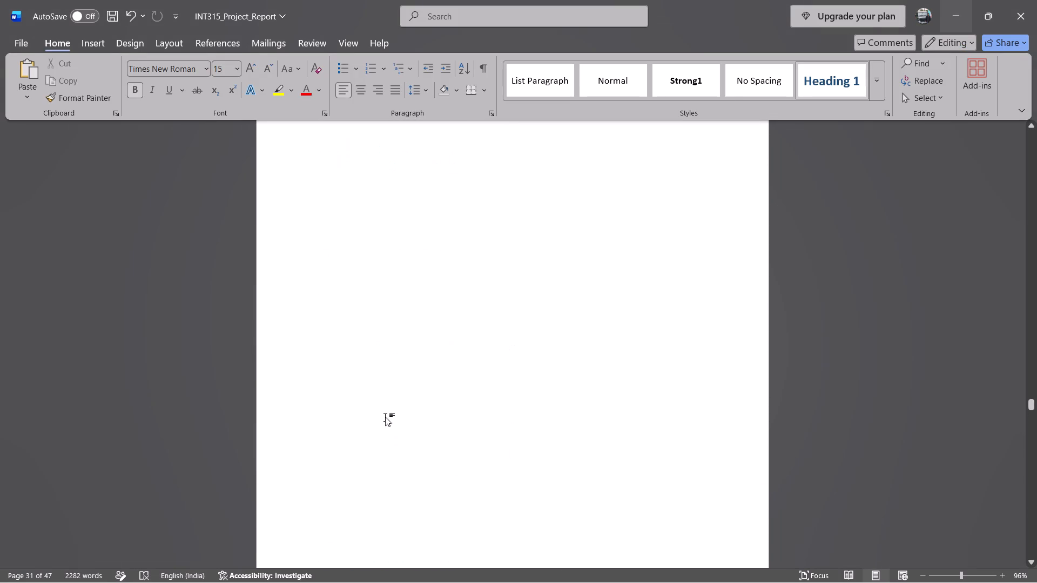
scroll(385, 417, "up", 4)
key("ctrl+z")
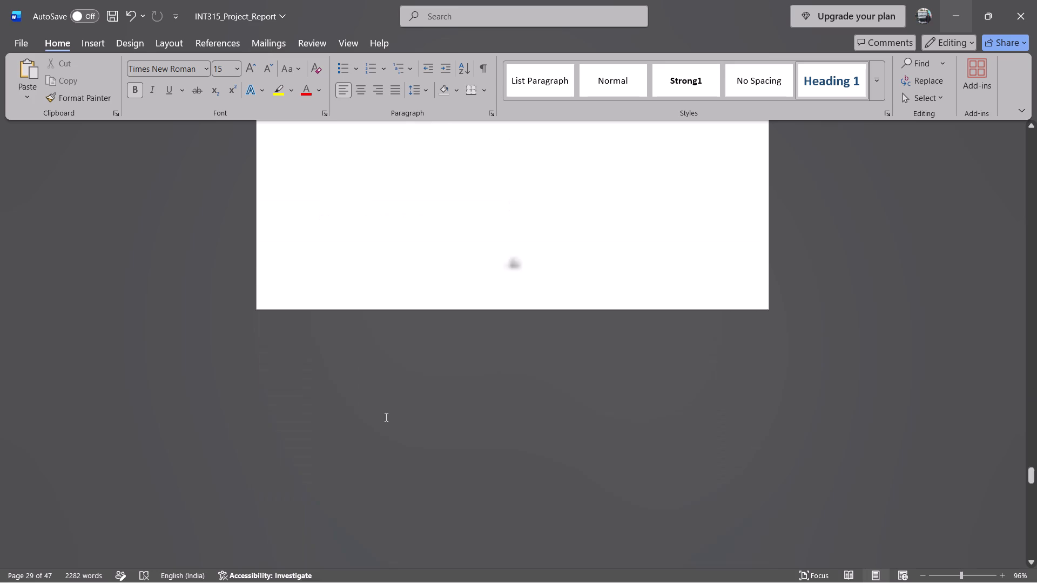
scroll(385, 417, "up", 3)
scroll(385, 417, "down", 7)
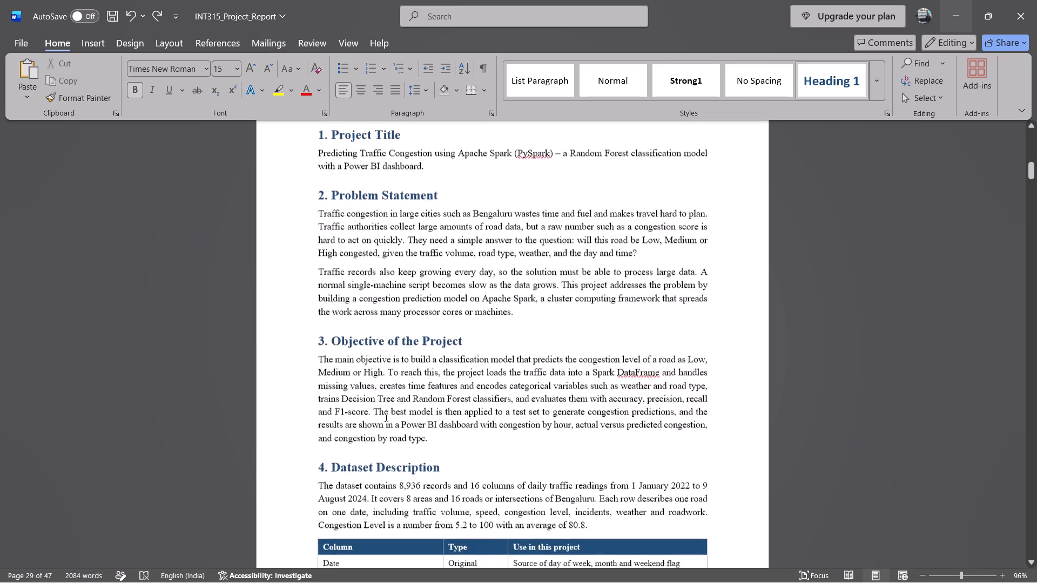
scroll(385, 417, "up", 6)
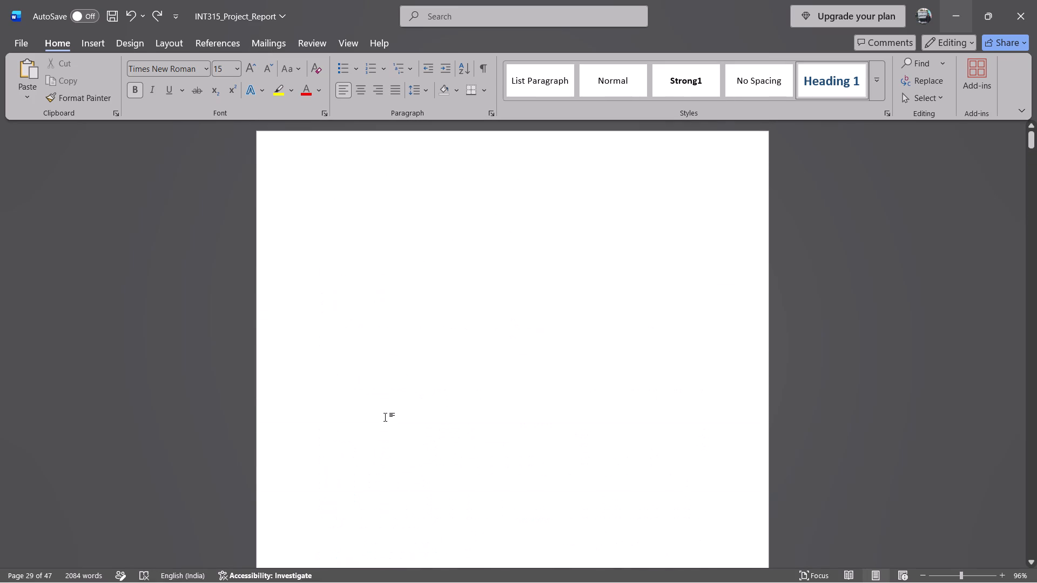
Switch to the INT315_Project_Report_with_TOC document and enable editing on it.
key("alt+Tab")
scroll(430, 345, "up", 1)
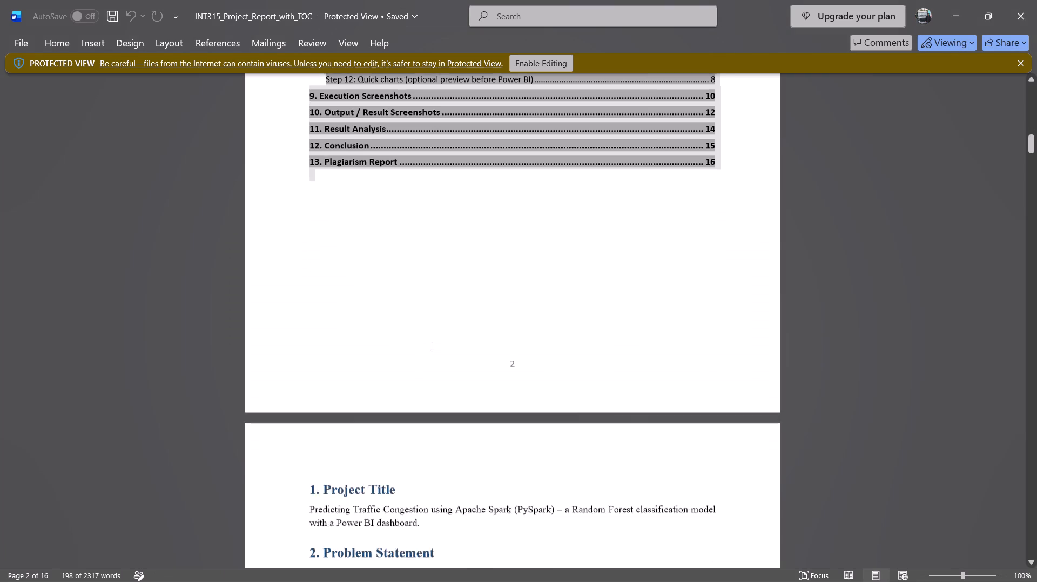
scroll(430, 345, "up", 1)
left_click(430, 345)
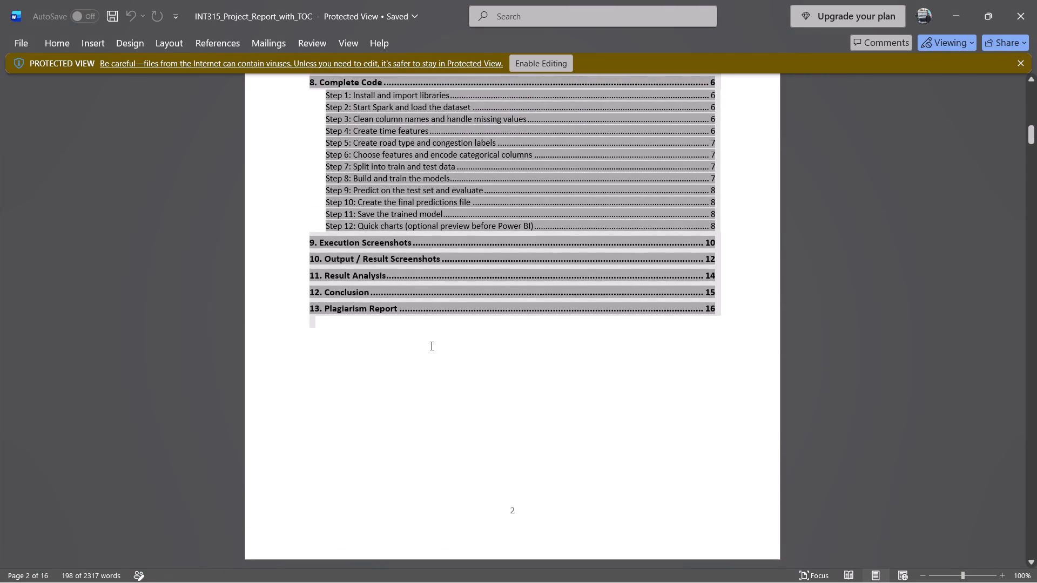
left_click(347, 307)
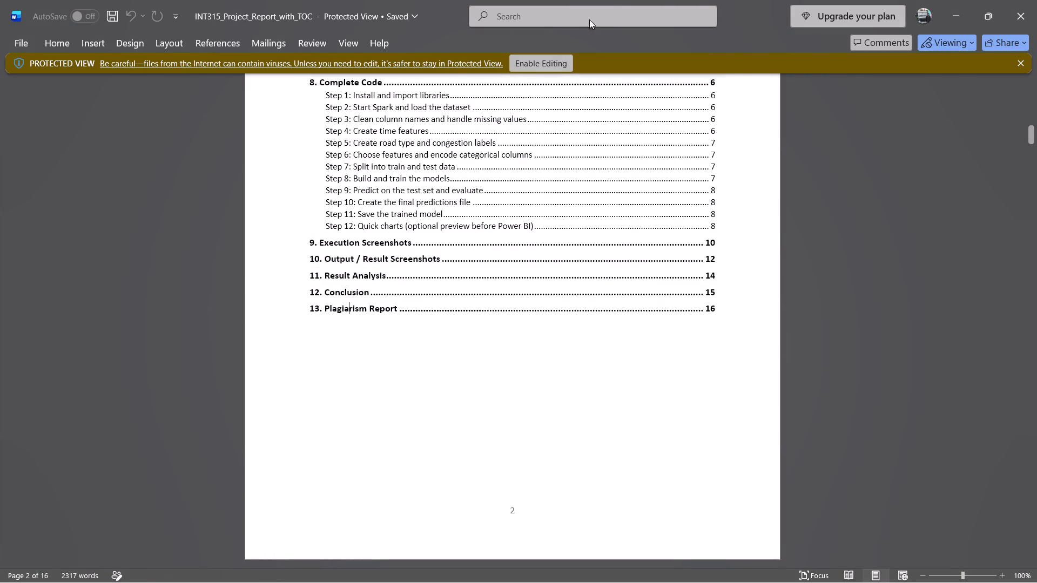
left_click(551, 65)
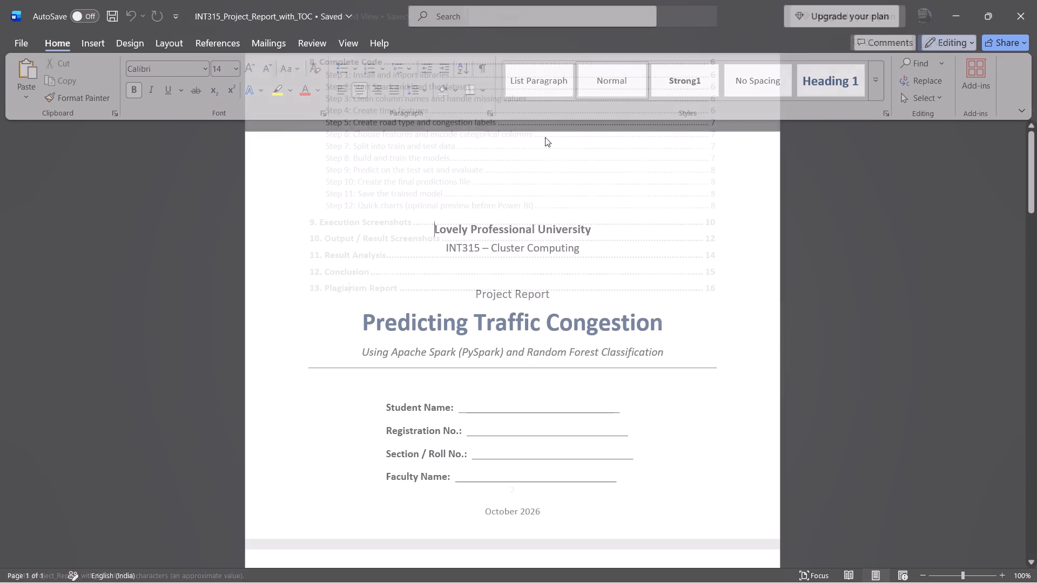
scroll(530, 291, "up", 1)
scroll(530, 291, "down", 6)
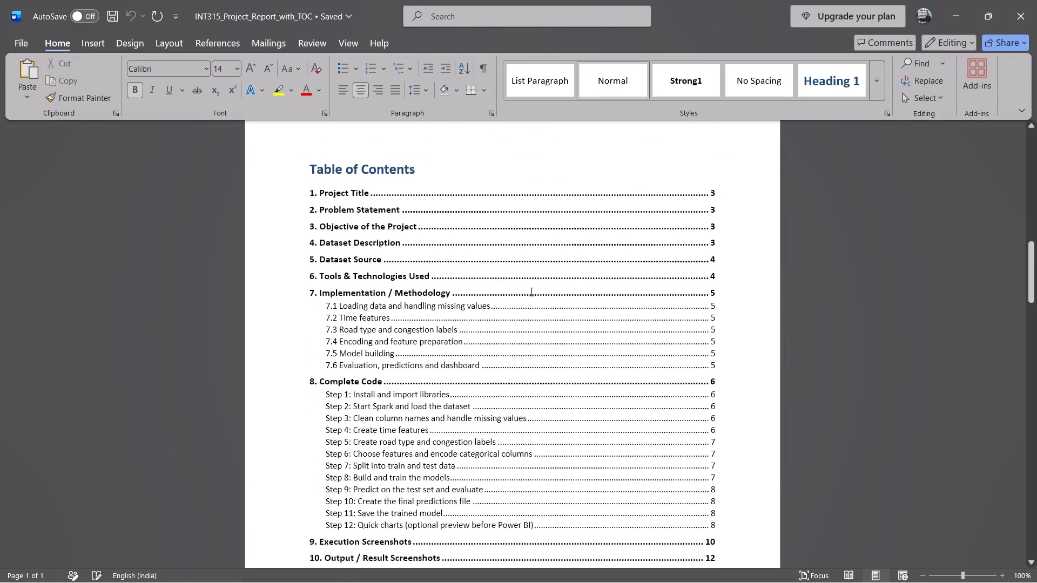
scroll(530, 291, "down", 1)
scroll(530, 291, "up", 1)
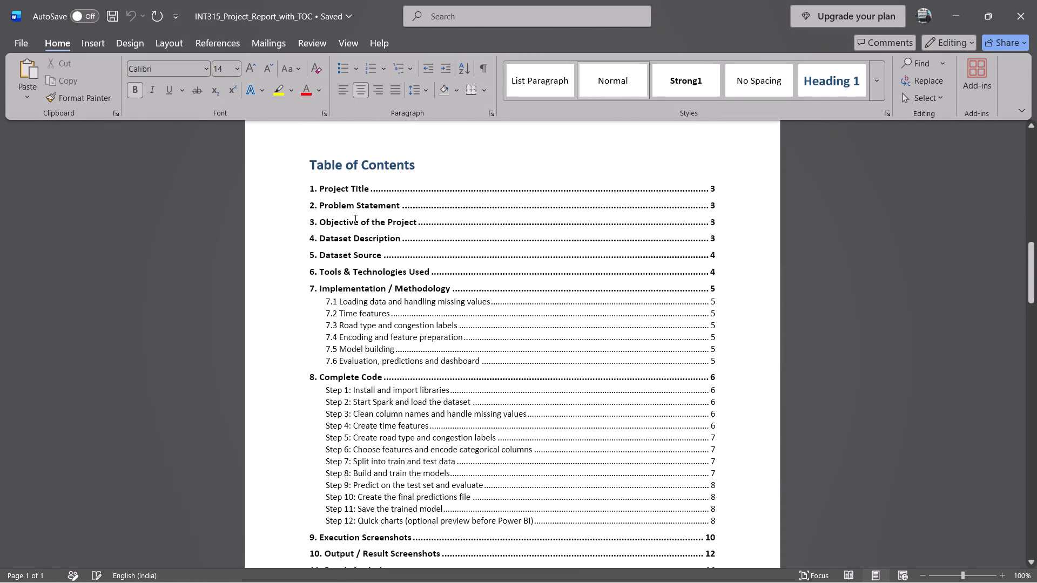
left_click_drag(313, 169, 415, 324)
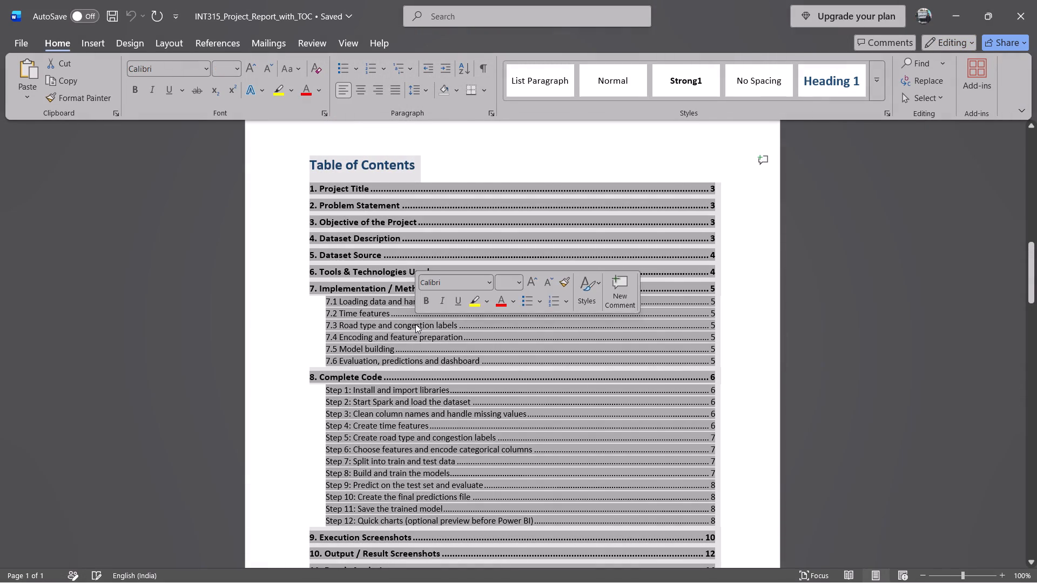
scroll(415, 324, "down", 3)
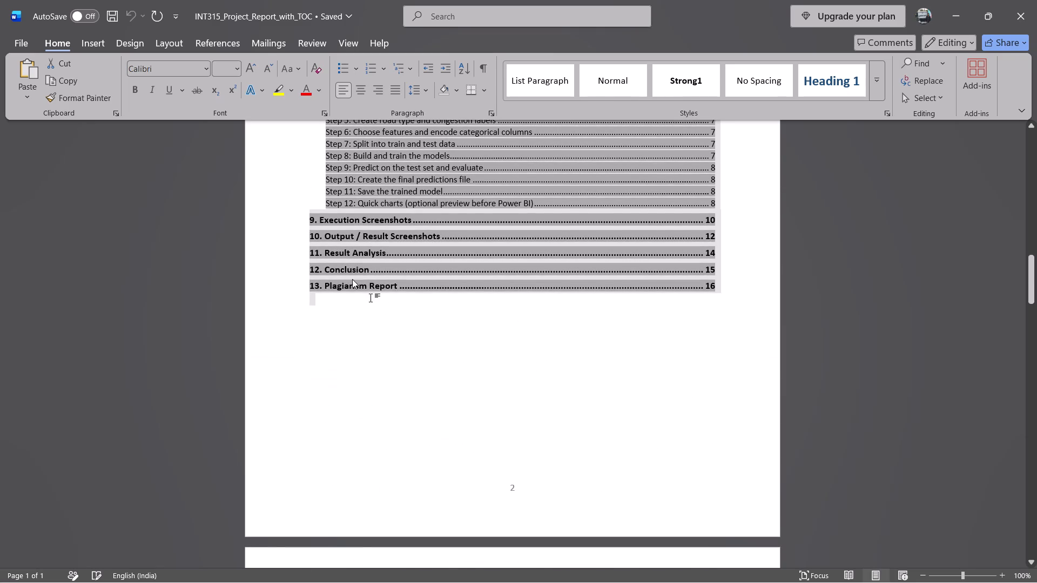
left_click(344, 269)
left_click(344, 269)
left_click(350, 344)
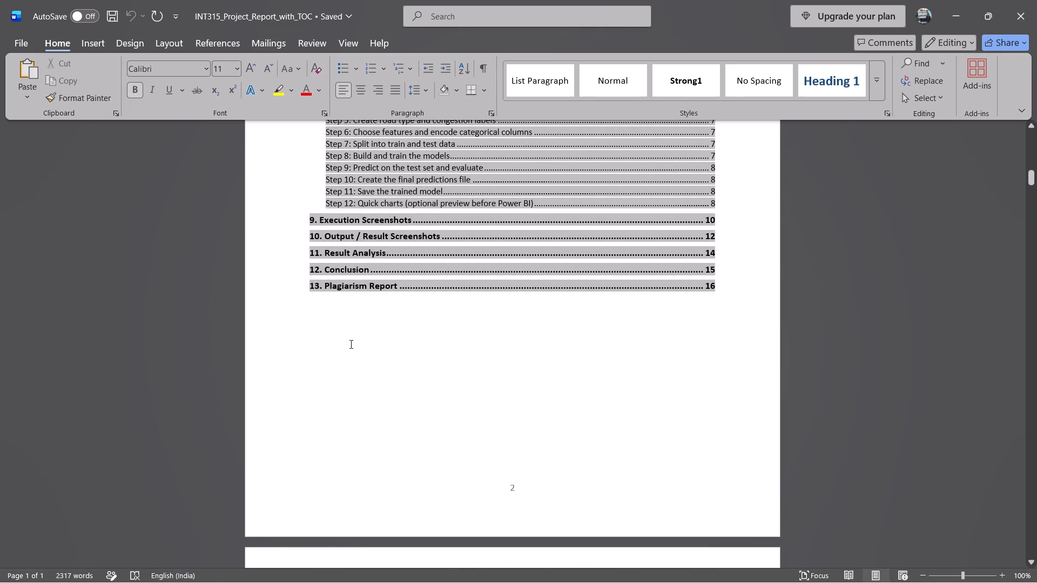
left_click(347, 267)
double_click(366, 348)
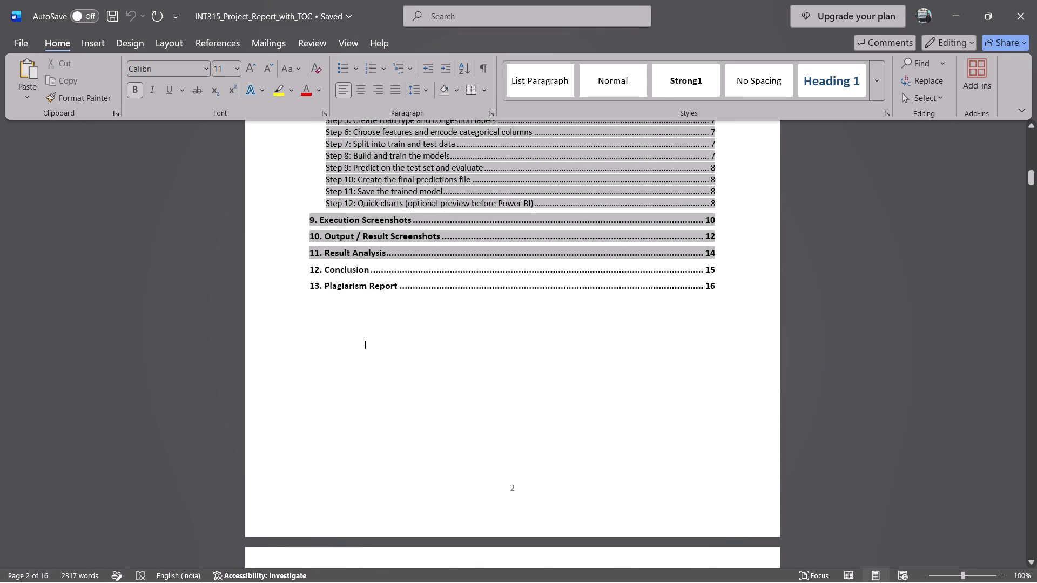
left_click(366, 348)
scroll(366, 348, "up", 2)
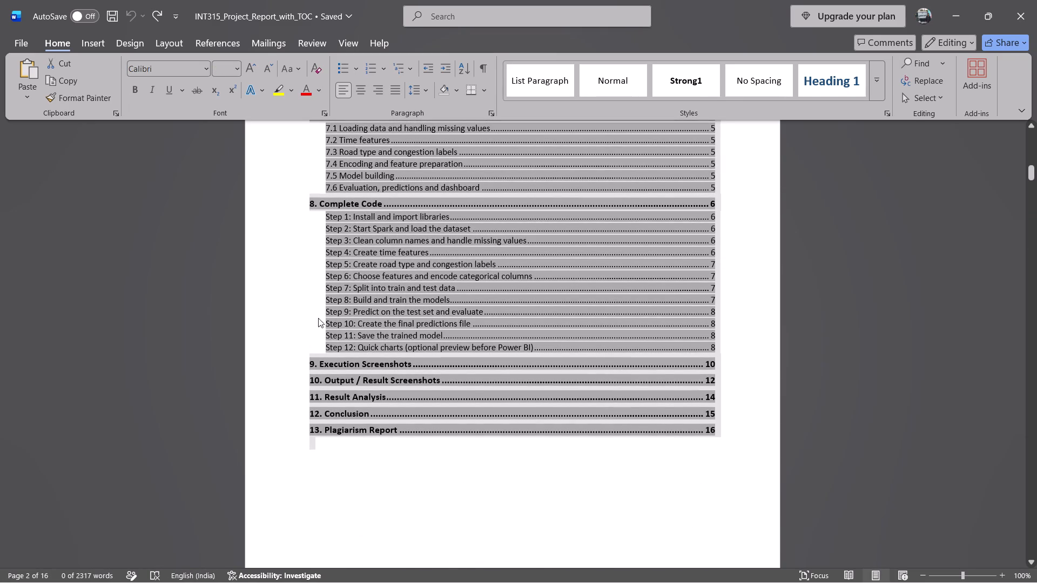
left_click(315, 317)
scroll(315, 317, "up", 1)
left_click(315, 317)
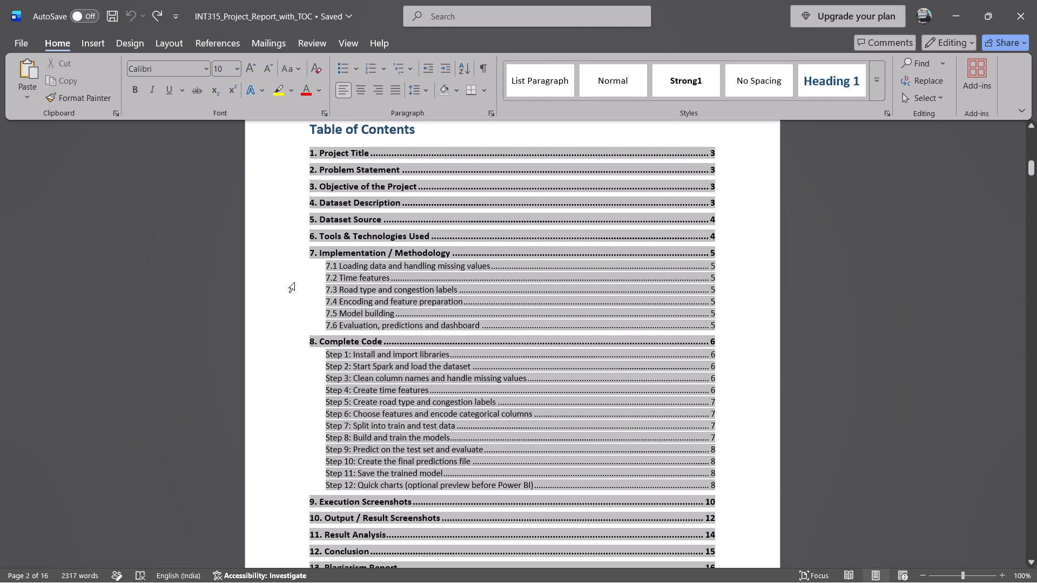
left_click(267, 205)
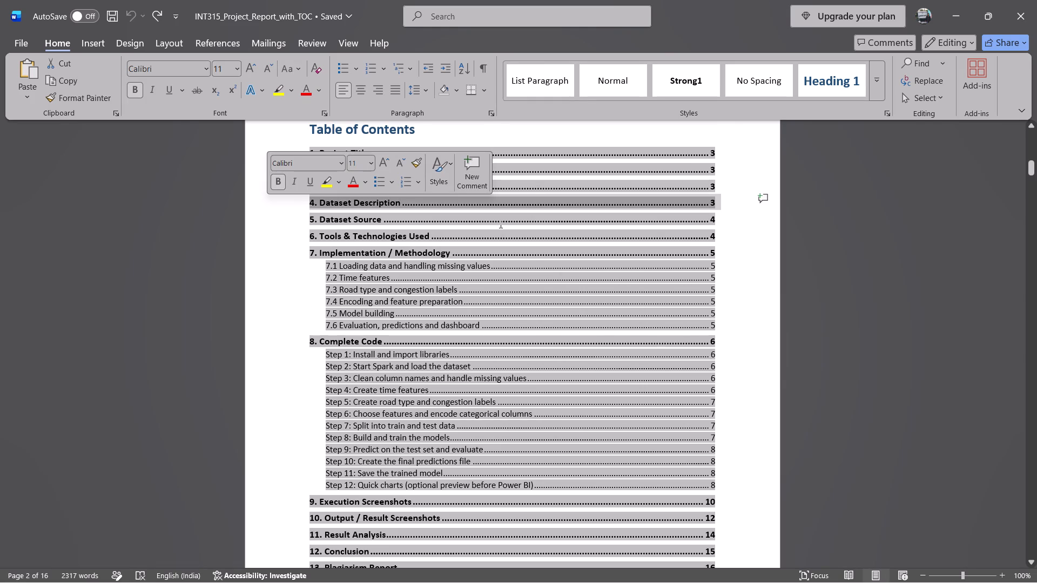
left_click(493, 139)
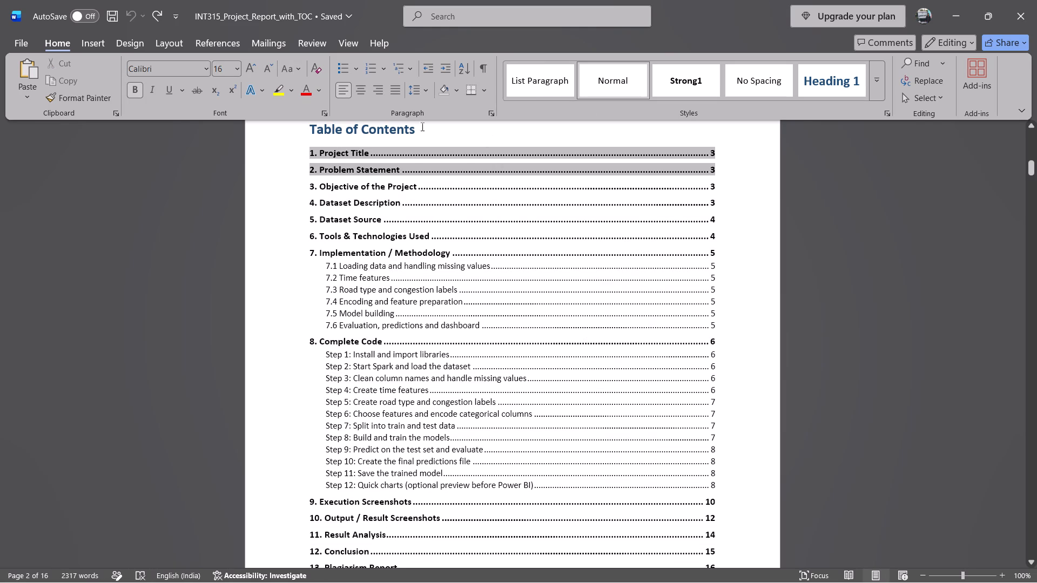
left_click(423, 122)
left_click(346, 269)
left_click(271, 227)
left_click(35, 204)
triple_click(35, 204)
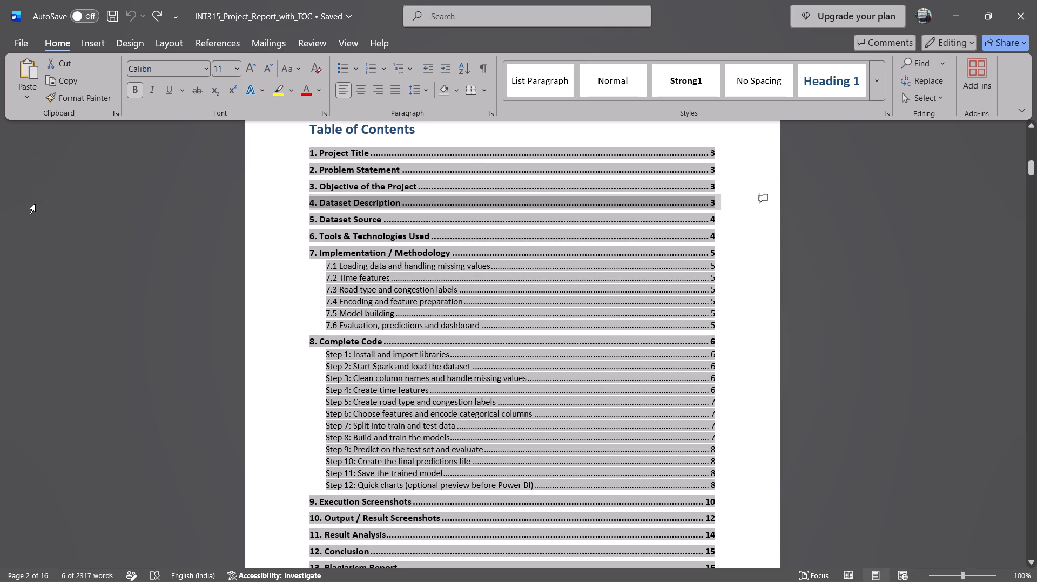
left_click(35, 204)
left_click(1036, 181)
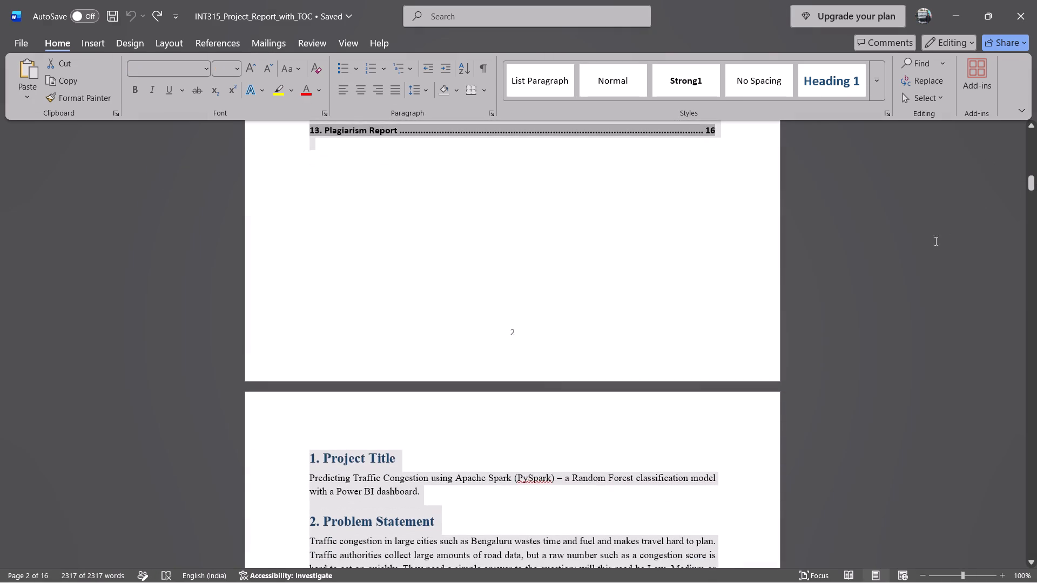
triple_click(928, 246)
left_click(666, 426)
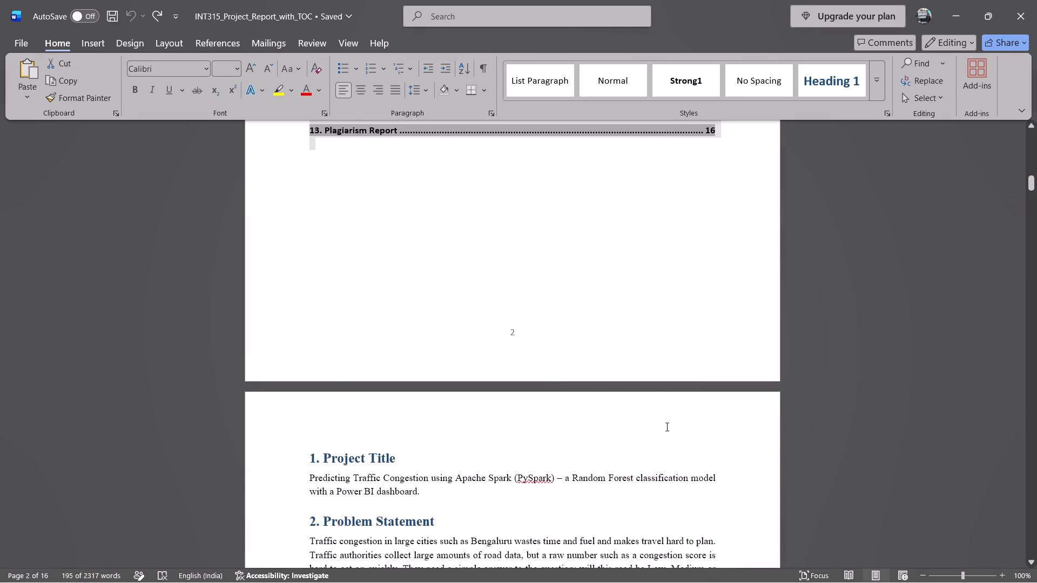
Set the font of the whole table of contents, from its heading through 13. Plagiarism Report, to Times New Roman.
scroll(666, 426, "up", 4)
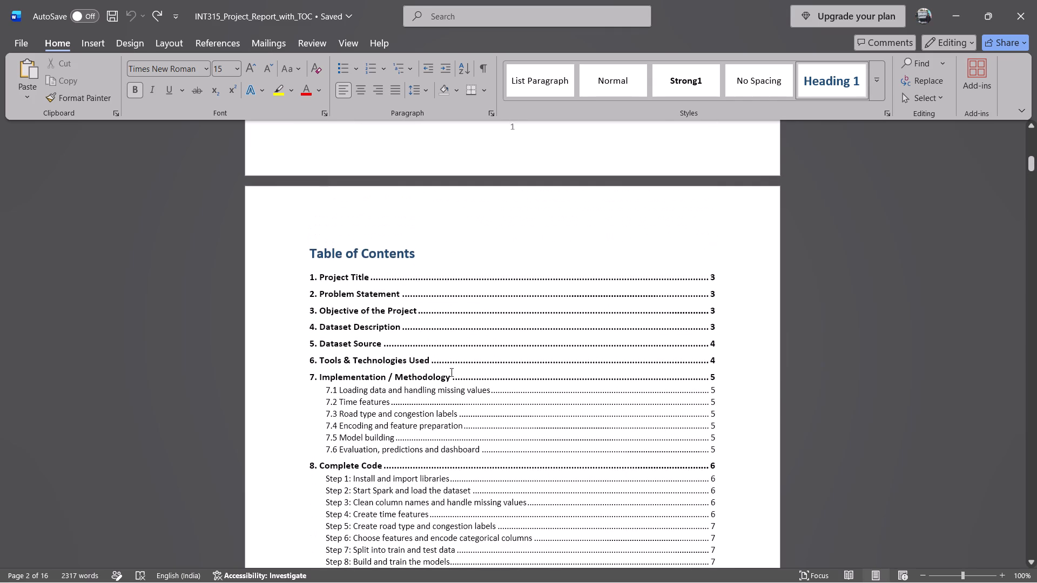
left_click_drag(312, 252, 364, 252)
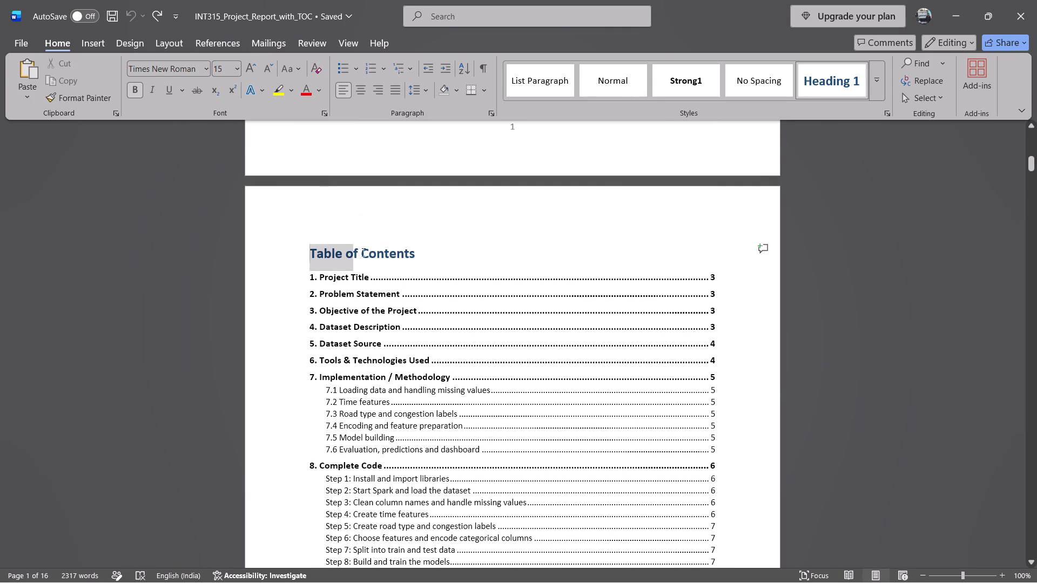
left_click_drag(364, 252, 511, 350)
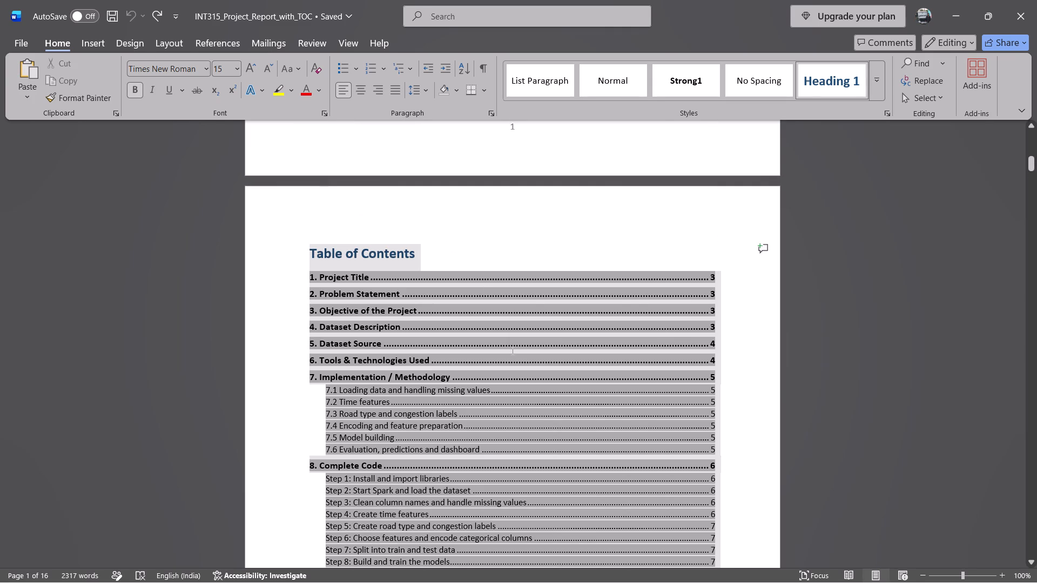
left_click_drag(511, 350, 511, 351)
scroll(511, 351, "right", 1)
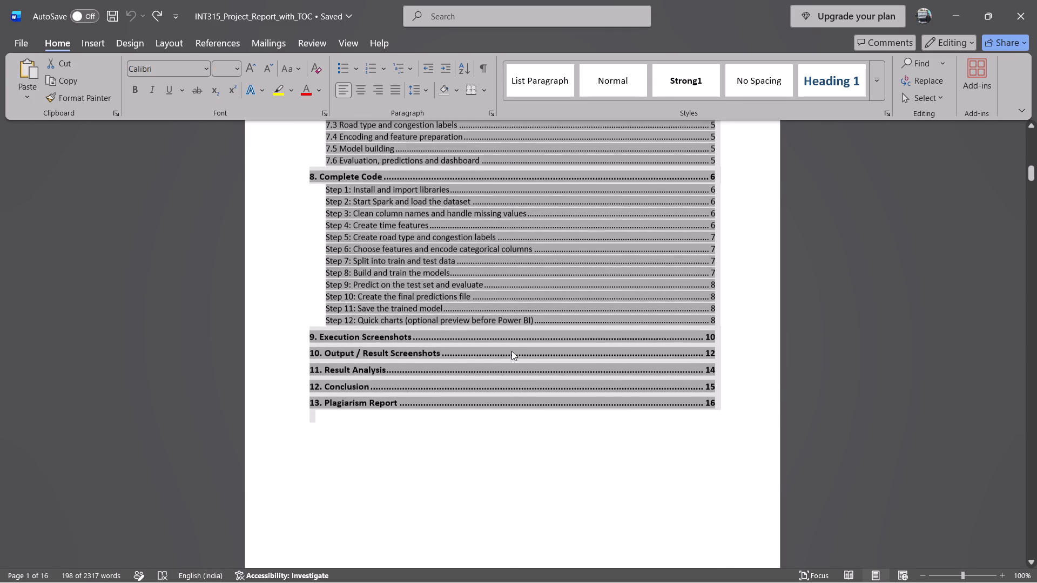
scroll(511, 351, "right", 1)
right_click(502, 286)
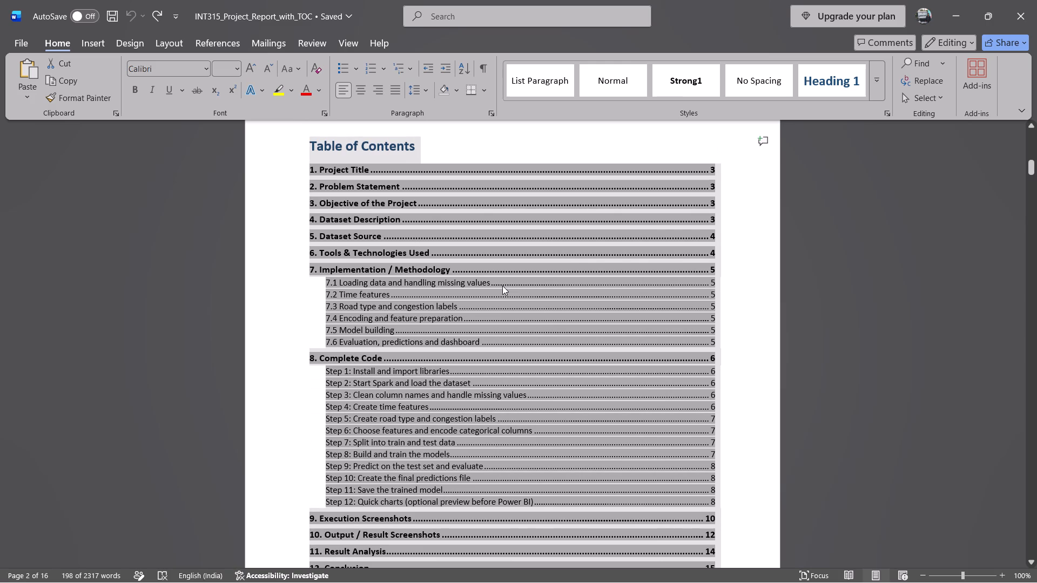
left_click(540, 242)
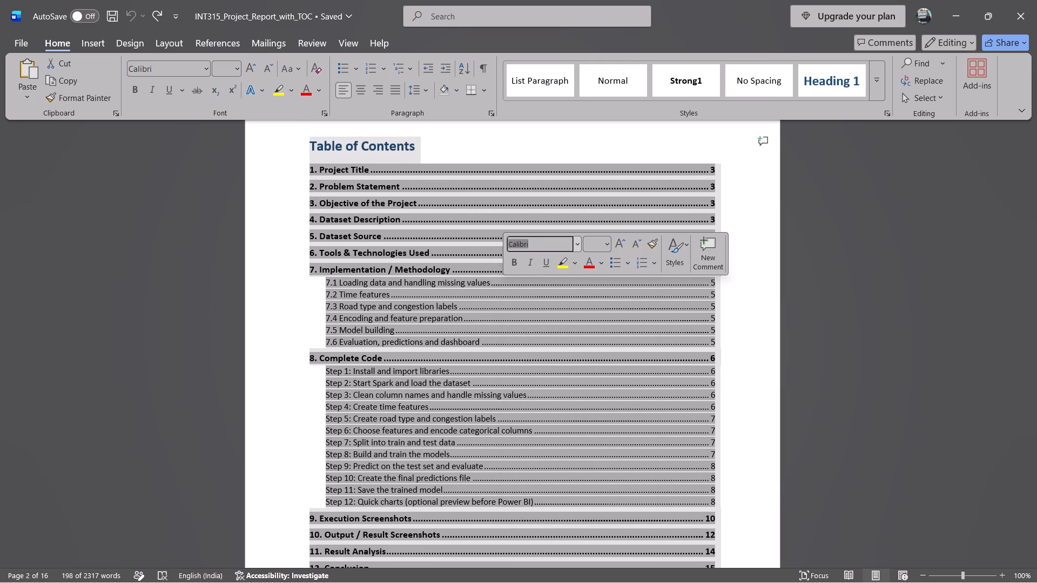
type("tim")
key("Return")
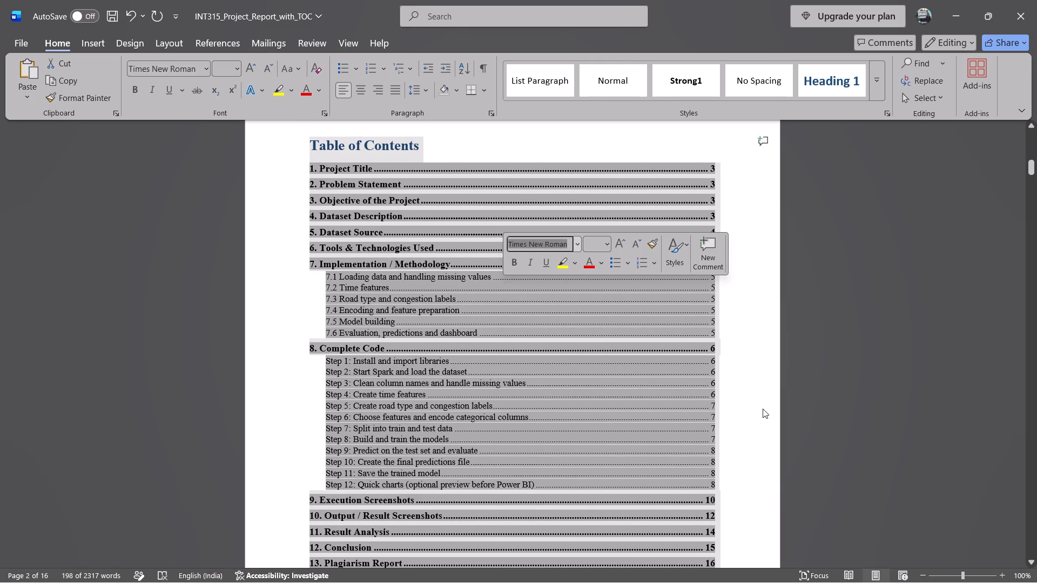
key("ctrl+x")
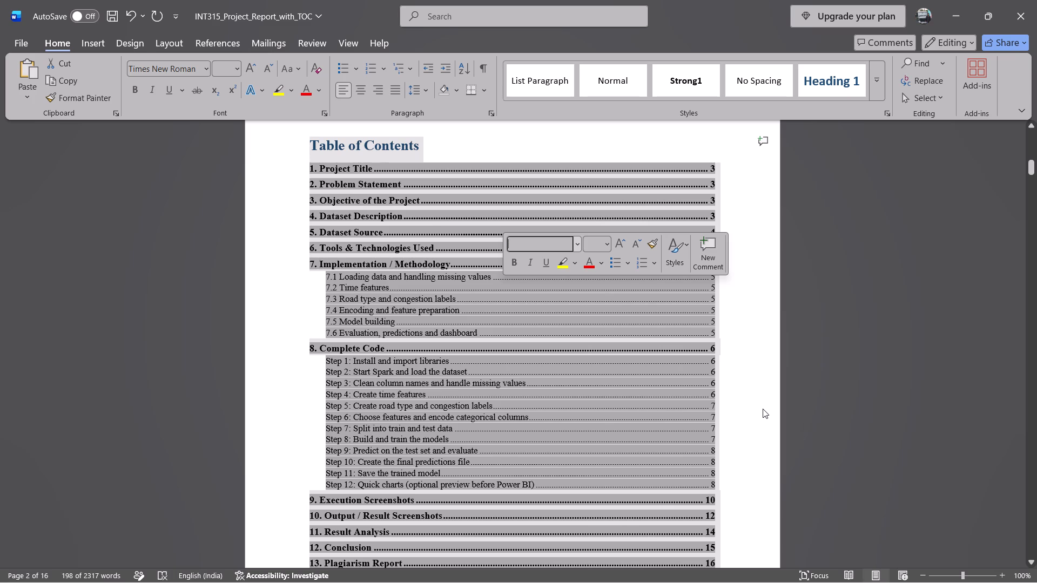
type("ti")
key("Return")
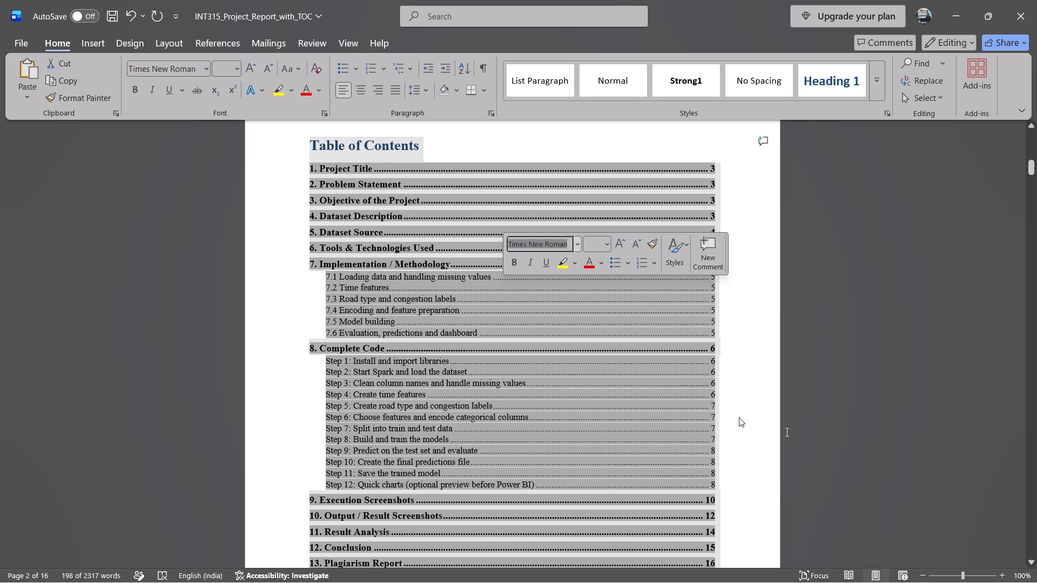
left_click(739, 417)
key("ctrl+x")
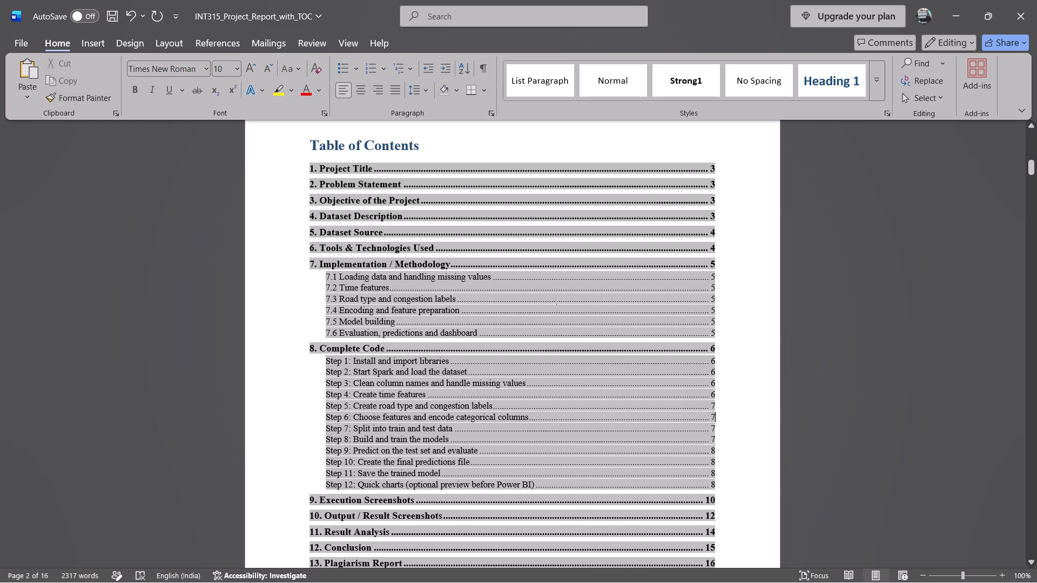
Check the font of the table of contents on page 2 against the body text that starts on page 3.
left_click(301, 138)
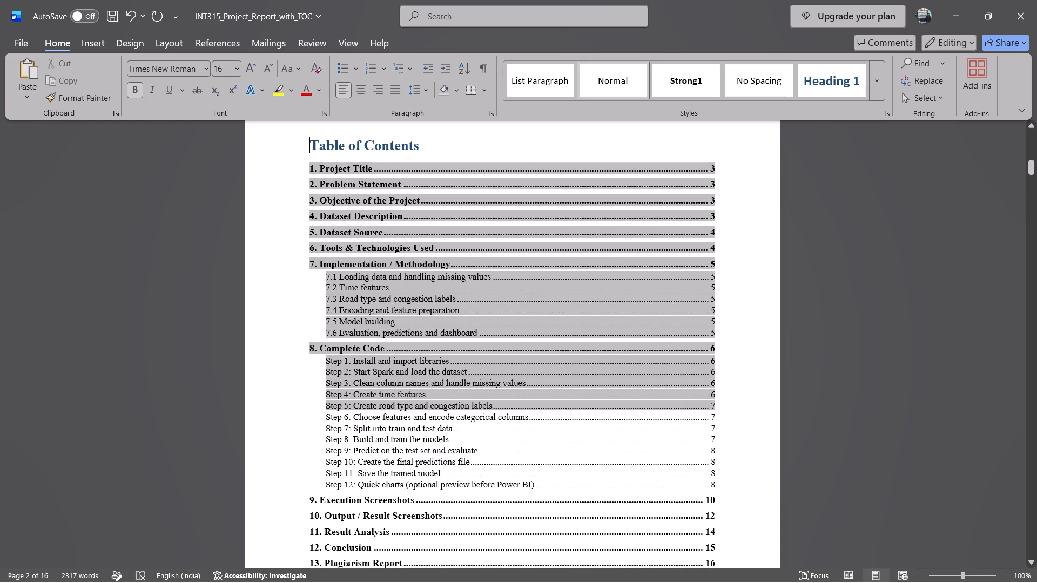
left_click_drag(310, 141, 422, 154)
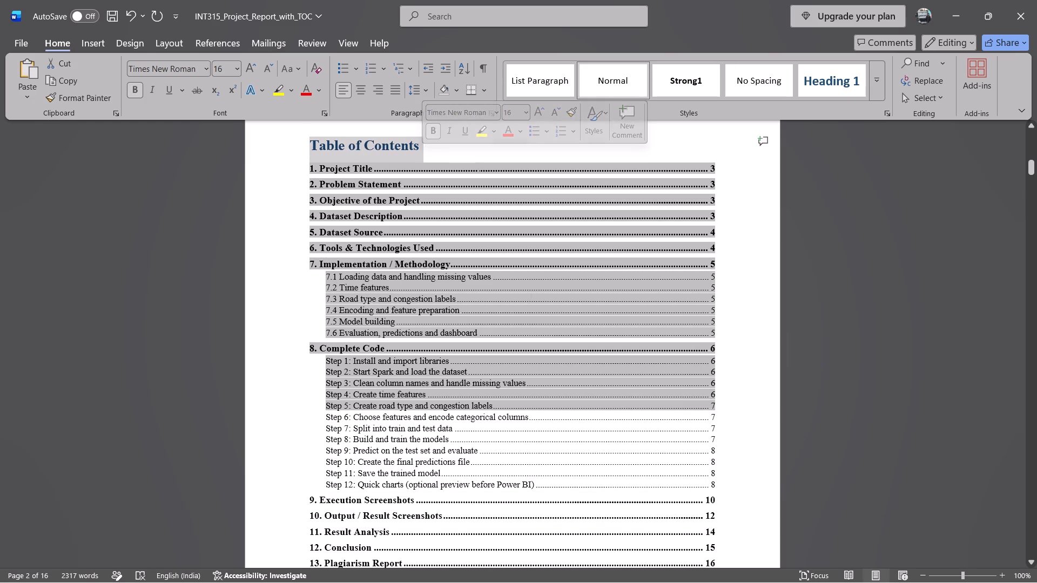
left_click(477, 168)
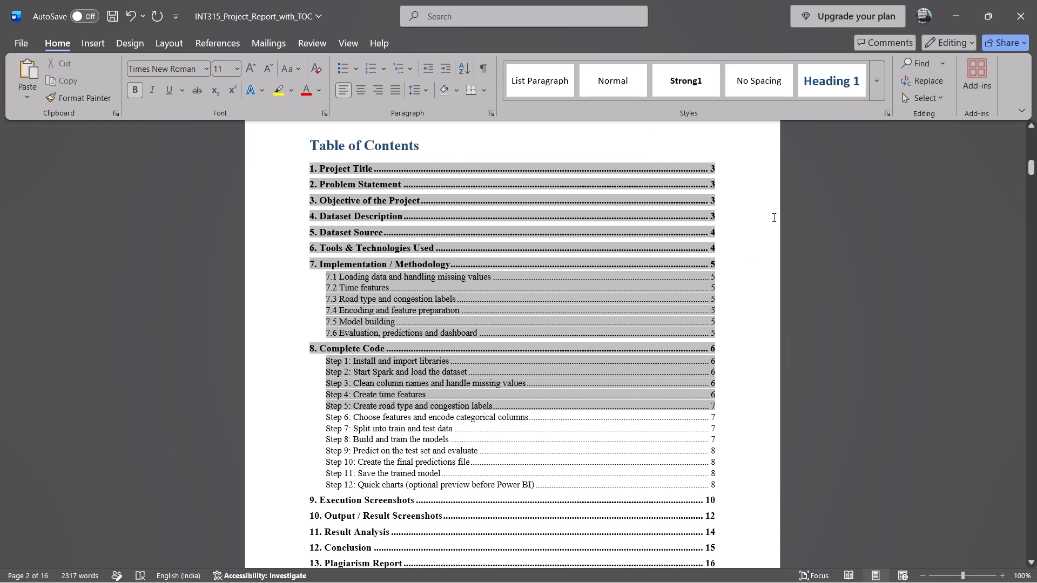
left_click(877, 273)
scroll(863, 302, "down", 4)
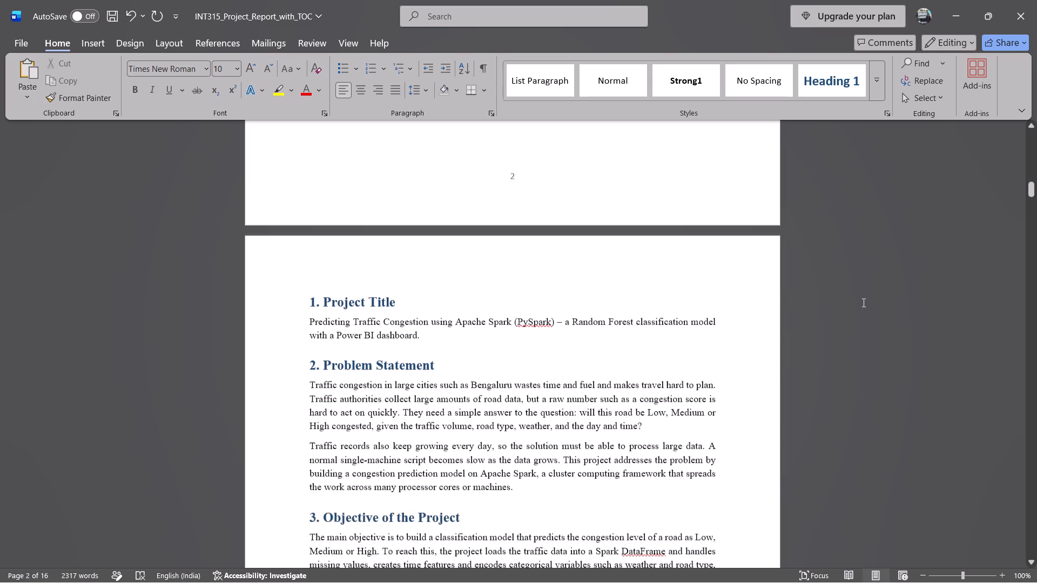
left_click(750, 347)
scroll(750, 347, "up", 5)
scroll(750, 347, "right", 1)
scroll(750, 347, "up", 1)
scroll(750, 347, "right", 1)
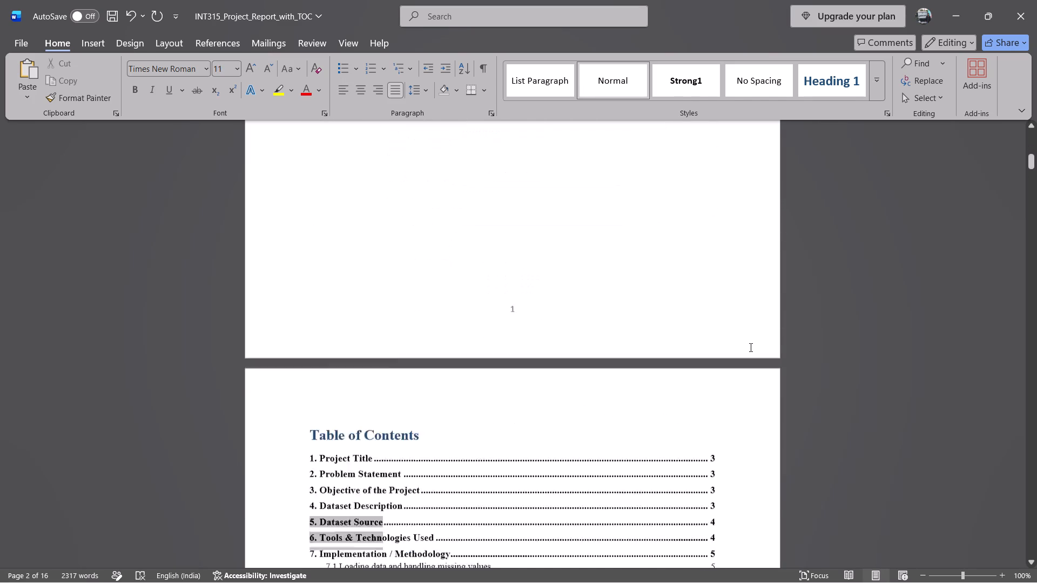
scroll(750, 347, "right", 1)
scroll(750, 347, "down", 1)
left_click(925, 332)
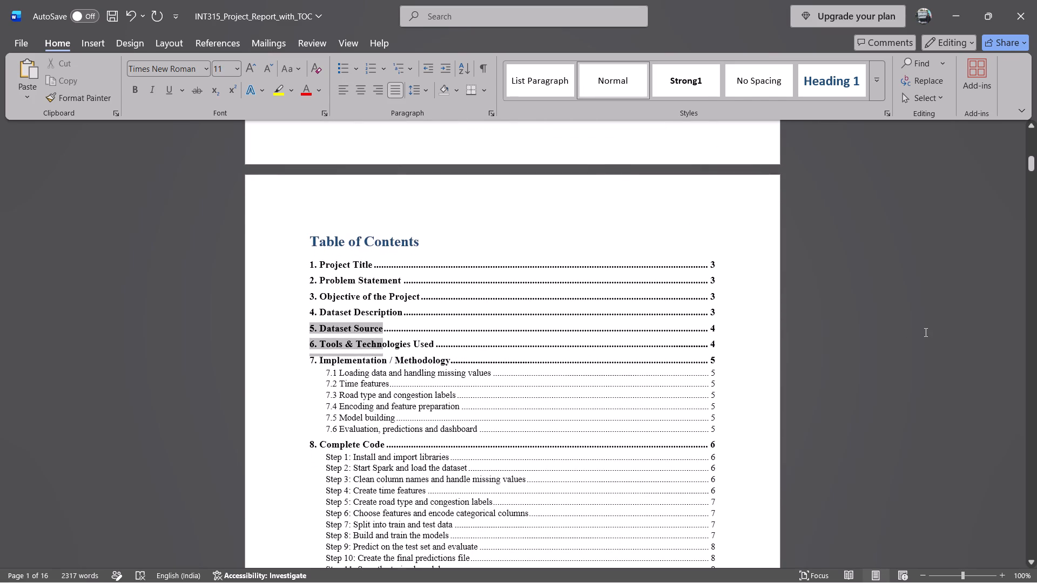
left_click(137, 223)
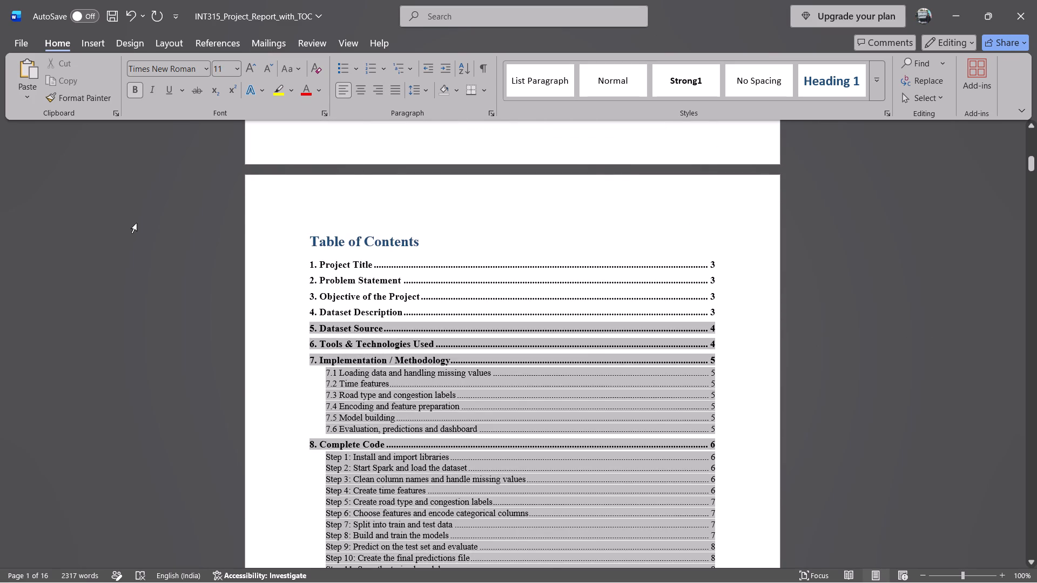
Cut the whole table of contents, from its heading through 13. Plagiarism Report, out of INT315_Project_Report_with_TOC.
scroll(386, 357, "down", 1)
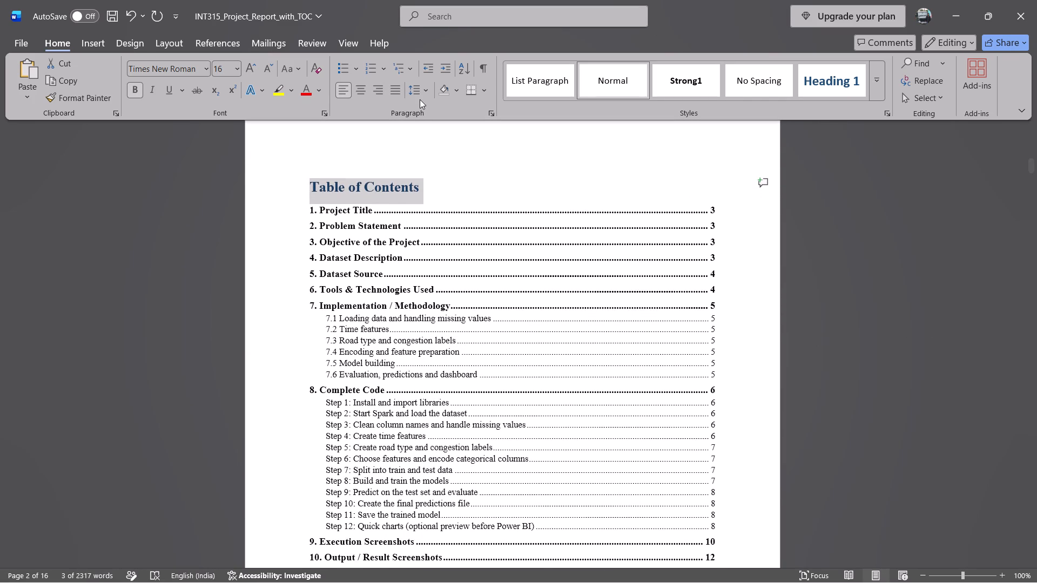
key("shift+Down")
scroll(420, 99, "down", 3)
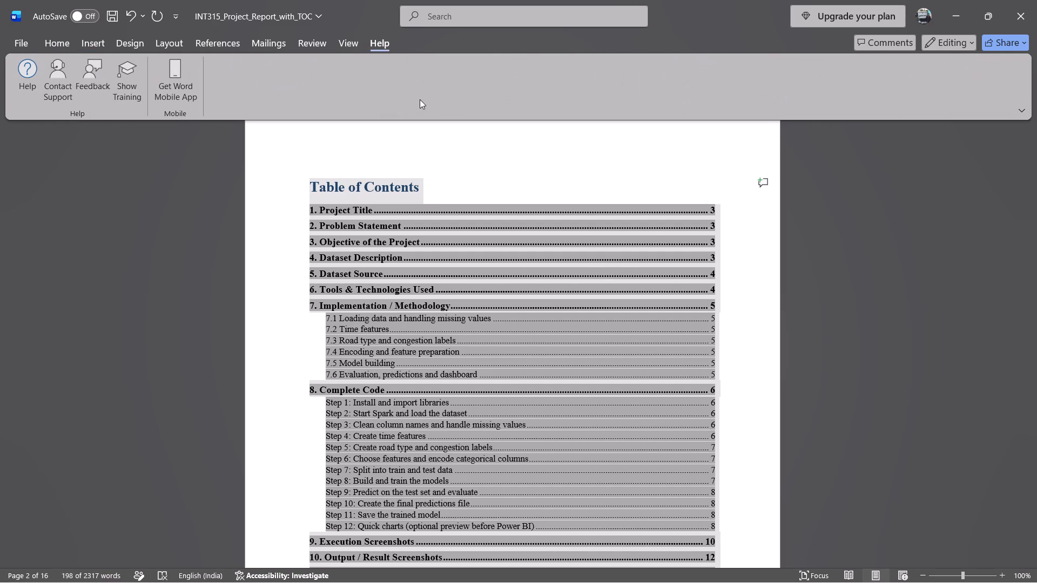
scroll(420, 99, "down", 1)
scroll(257, 327, "down", 3)
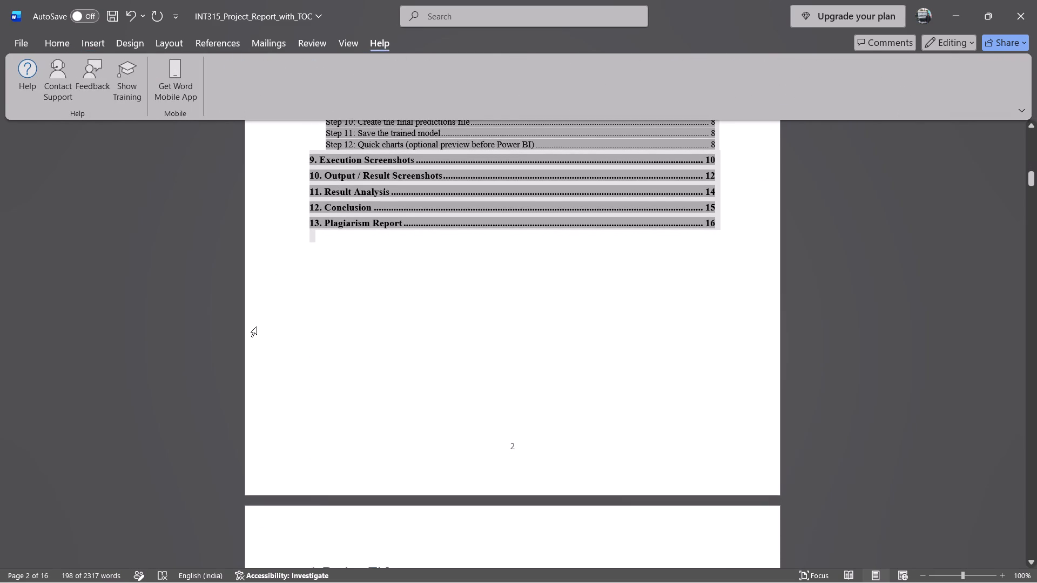
key("ctrl+x")
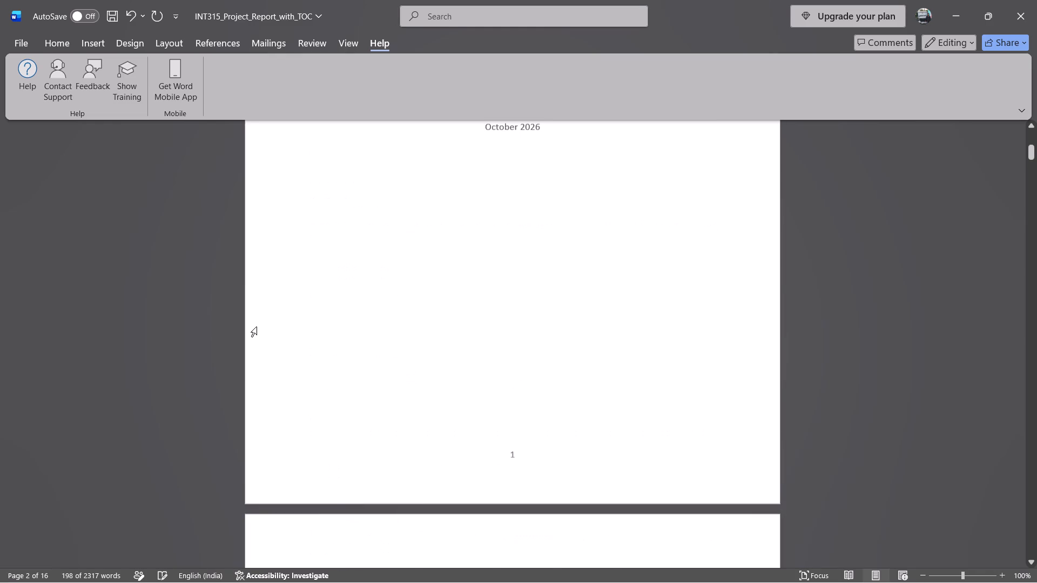
Close the INT315_Project_Report_with_TOC document and return to INT315_Project_Report.
scroll(257, 327, "down", 1)
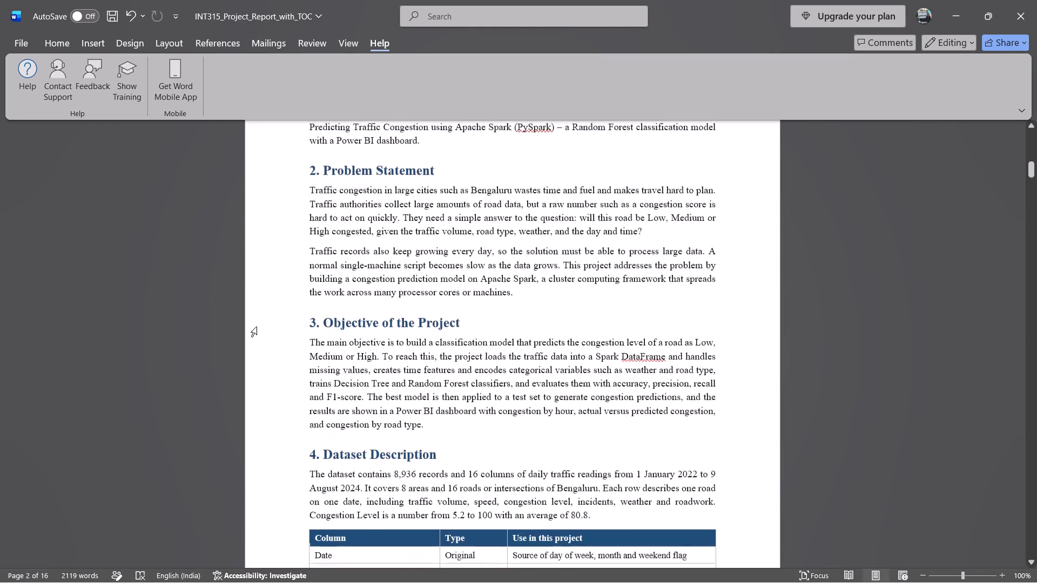
left_click(1036, 8)
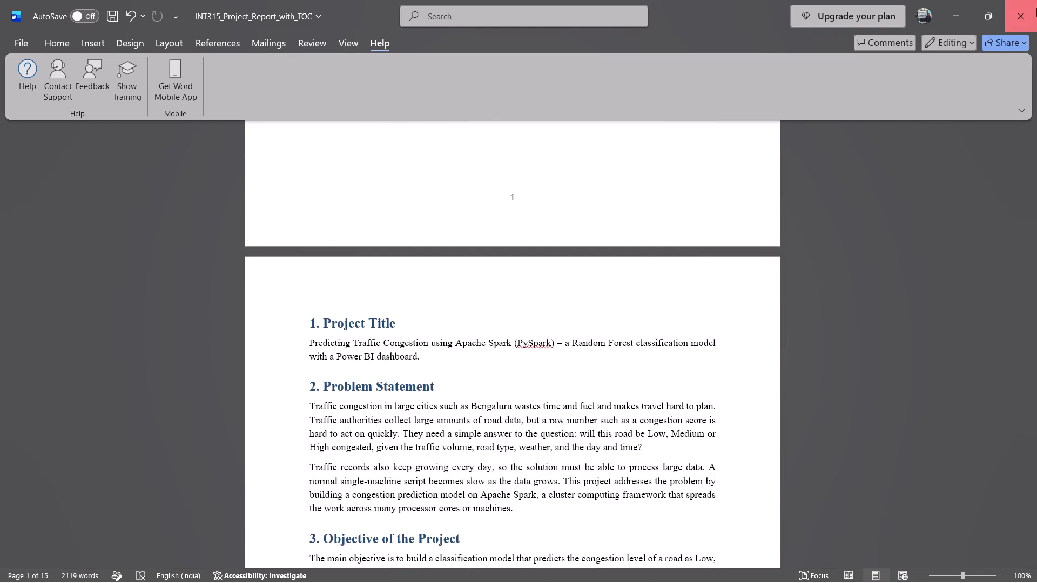
left_click(582, 396)
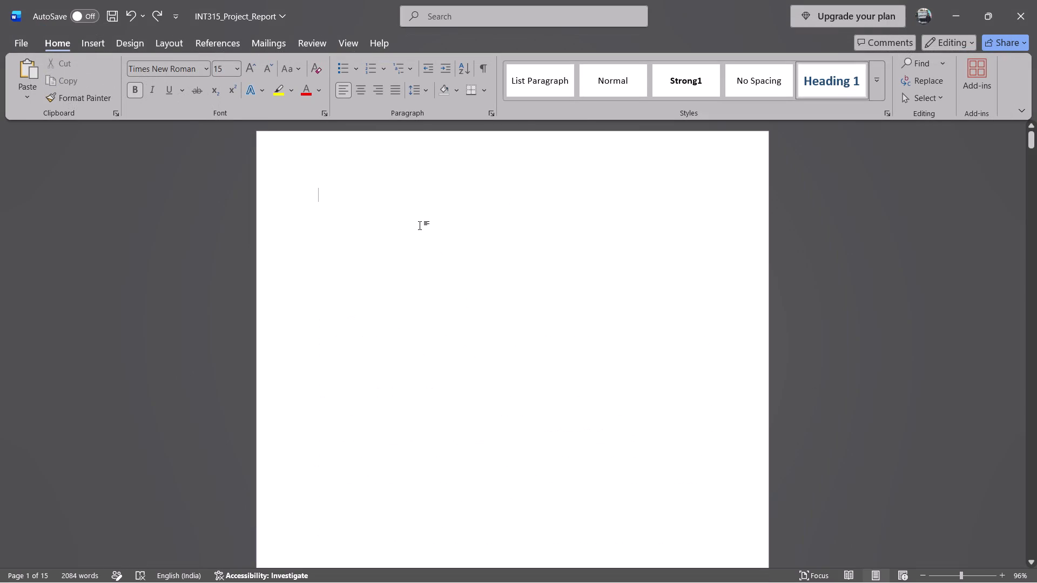
Paste the table of contents on the blank first page and delete the empty page following it.
key("ctrl+v")
scroll(420, 225, "down", 2)
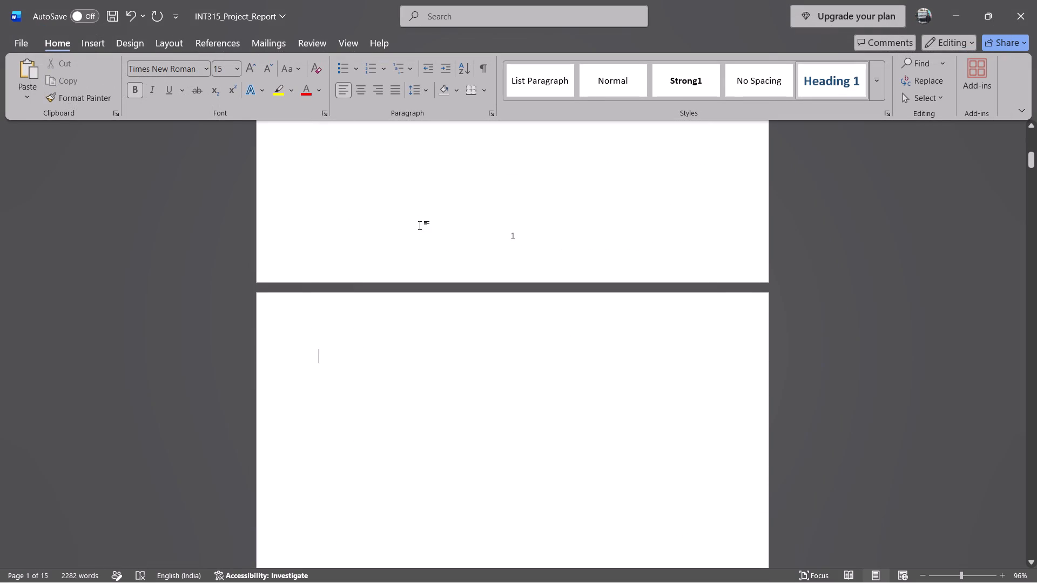
key("Delete")
Insert a page break before the Table of Contents heading to free a blank first page for the cover.
scroll(420, 225, "up", 2)
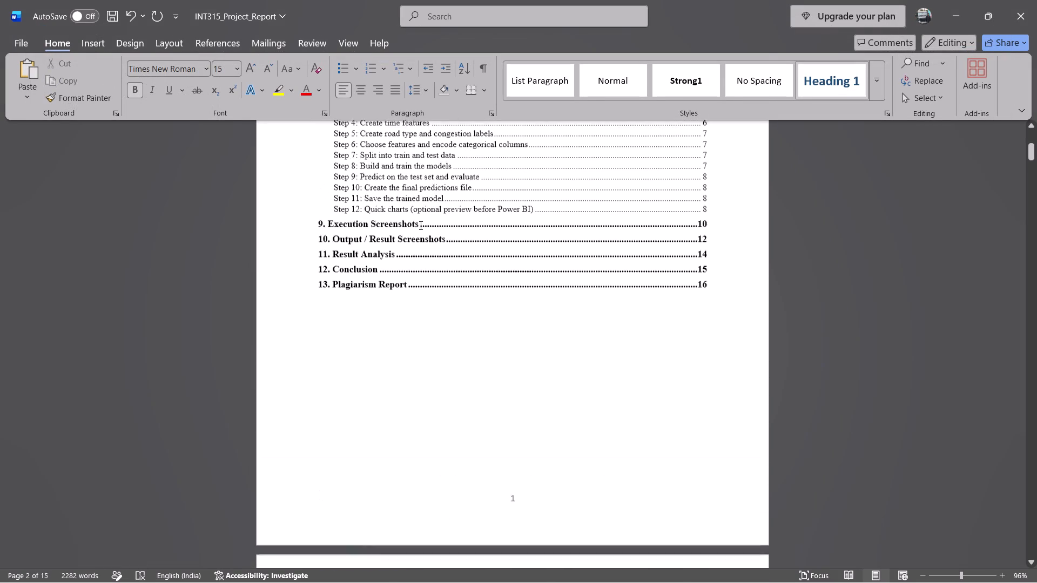
scroll(420, 225, "up", 4)
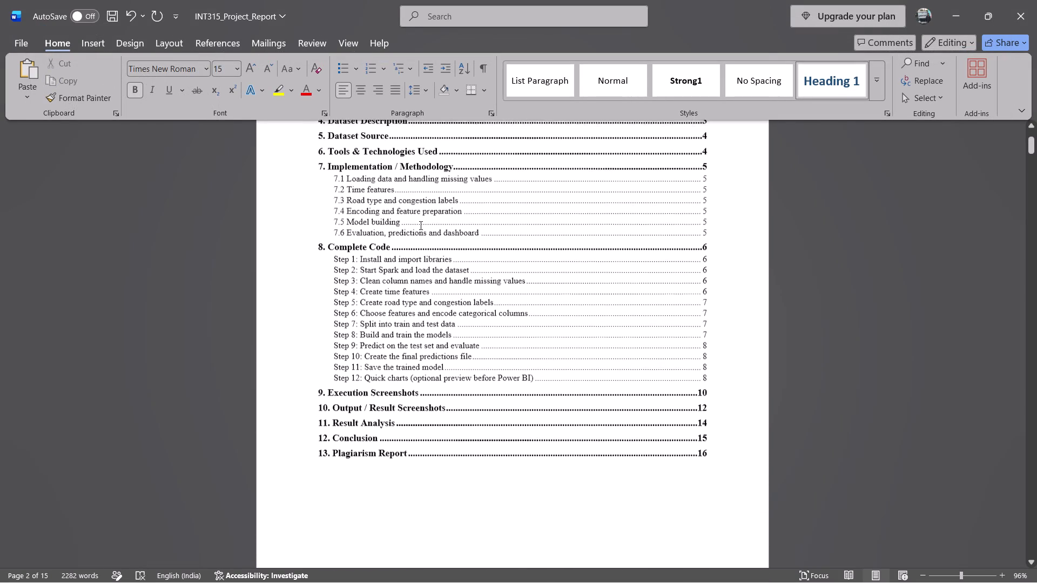
scroll(420, 225, "up", 3)
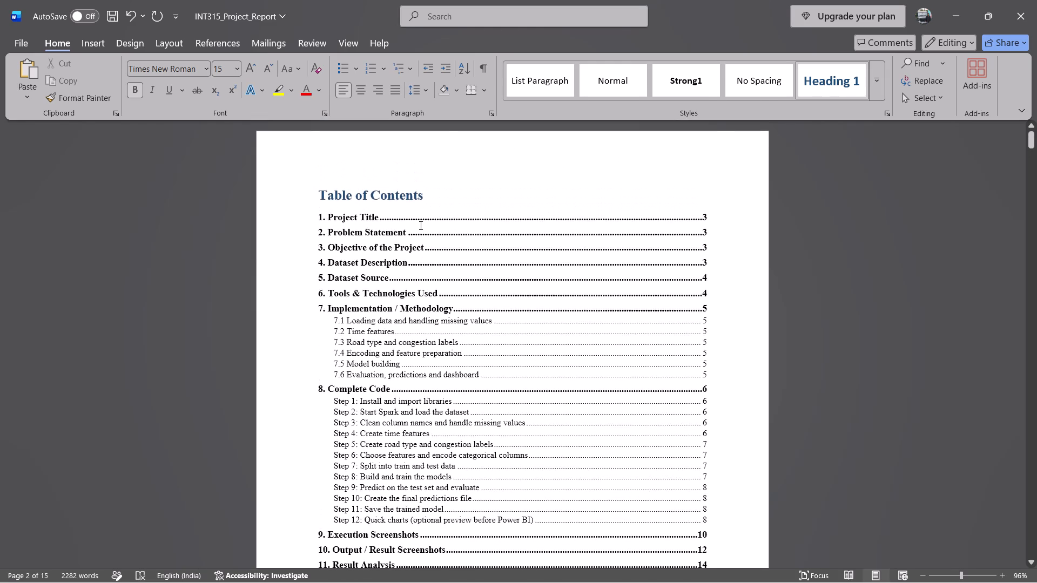
scroll(420, 225, "down", 4)
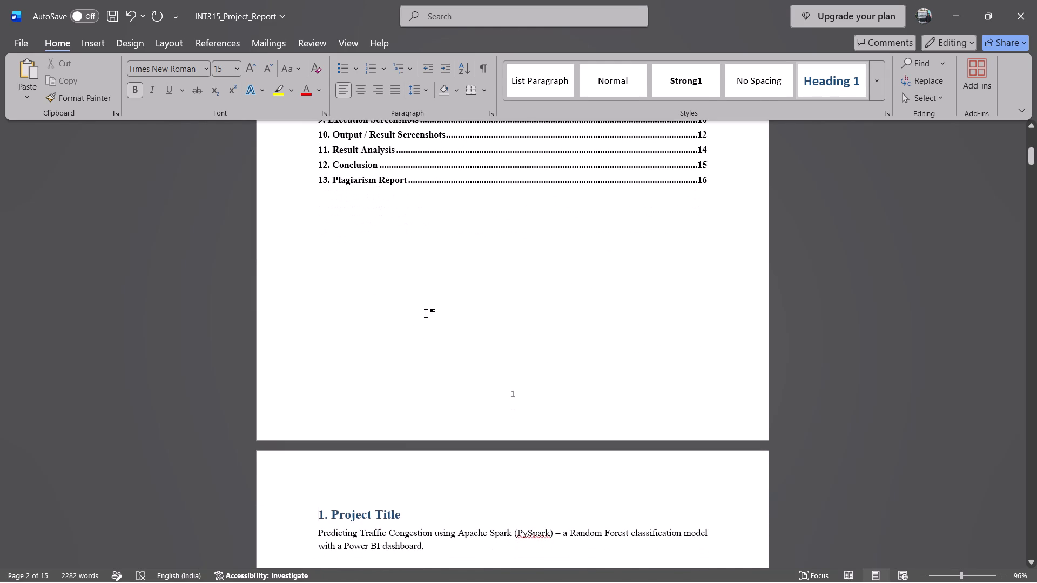
scroll(426, 314, "up", 4)
left_click(320, 181)
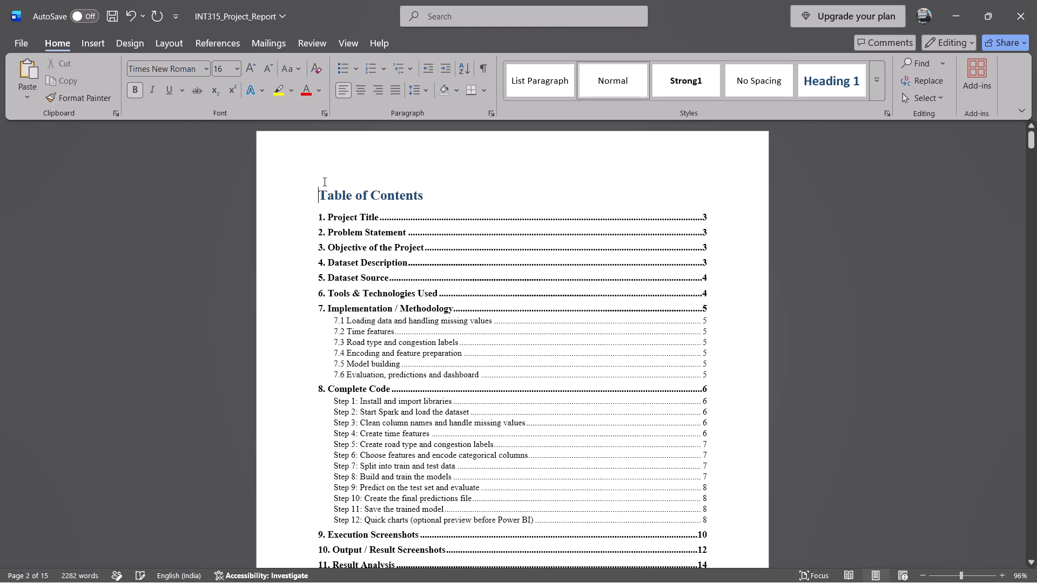
key("Return")
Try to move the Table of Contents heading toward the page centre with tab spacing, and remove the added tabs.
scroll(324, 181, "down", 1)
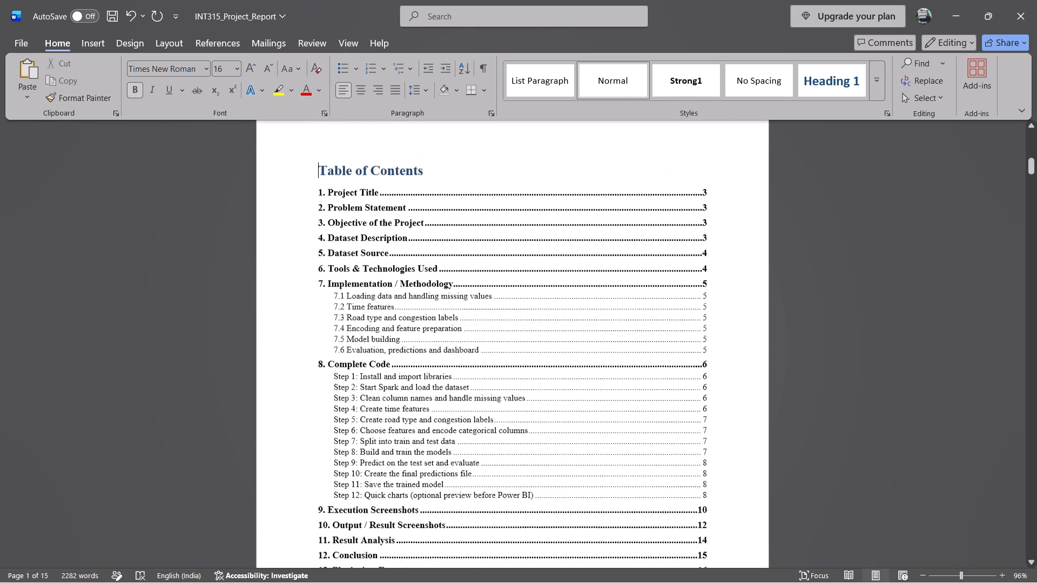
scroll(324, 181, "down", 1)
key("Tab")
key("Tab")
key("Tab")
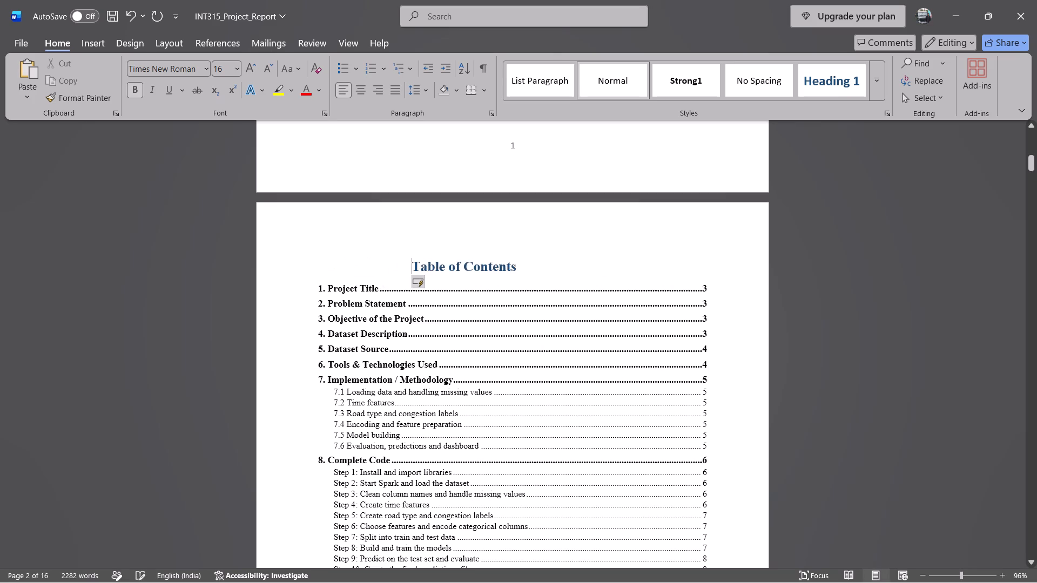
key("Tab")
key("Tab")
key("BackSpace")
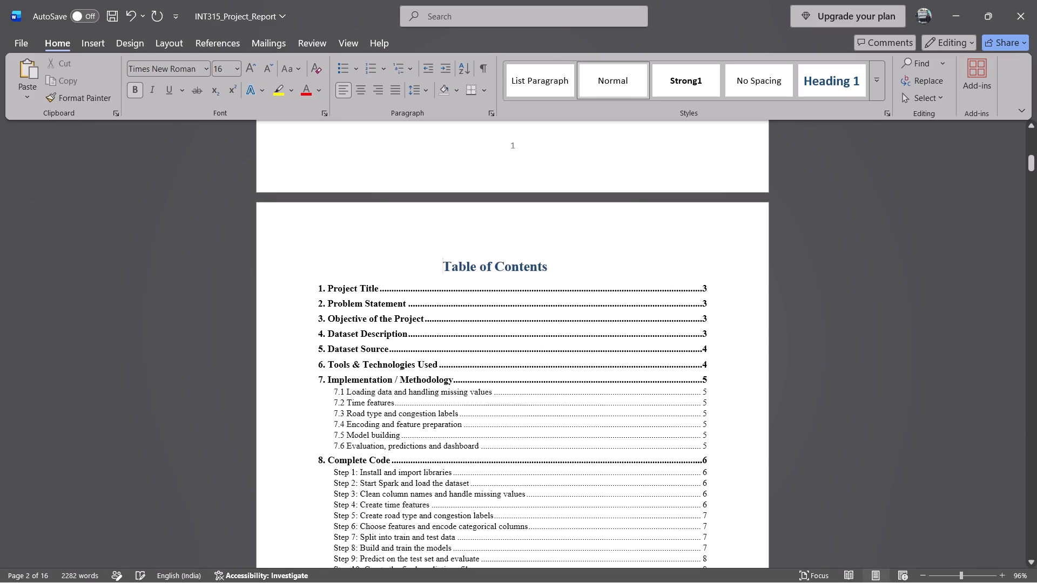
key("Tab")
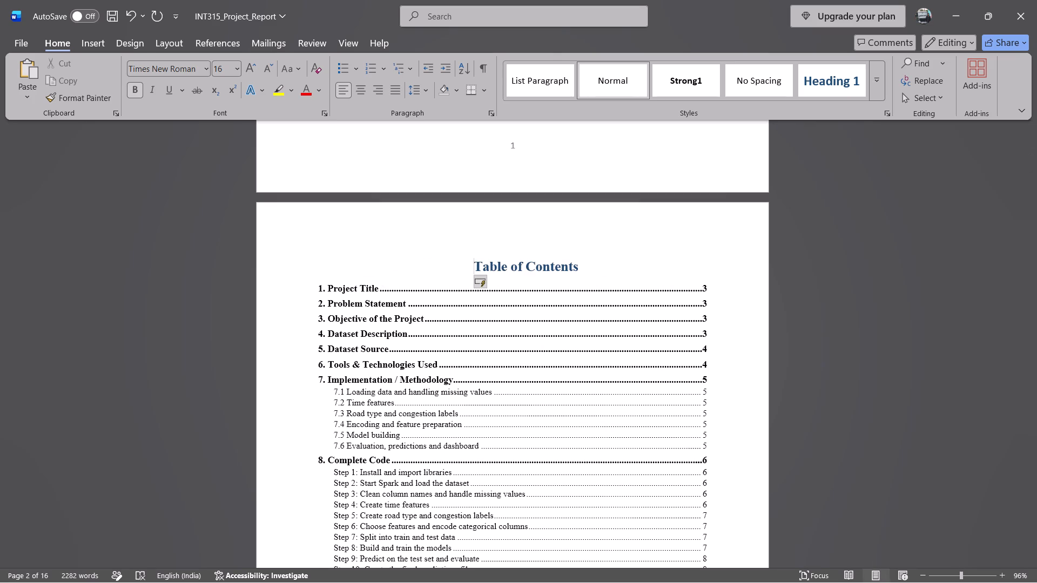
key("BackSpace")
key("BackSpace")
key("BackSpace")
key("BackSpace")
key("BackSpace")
Centre-align the Table of Contents heading.
key("shift+Right")
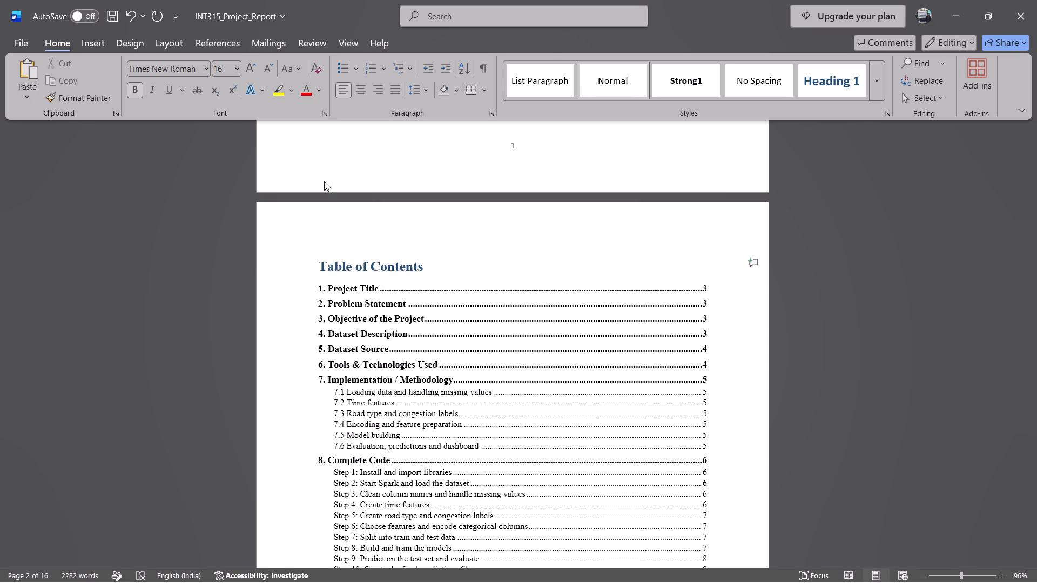
key("shift+Right")
key("shift+Right")
key("shift+Right")
key("shift+Right")
key("shift+Right")
key("shift+Right")
key("shift+Right")
key("shift+Right")
key("shift+Right")
key("shift+Right")
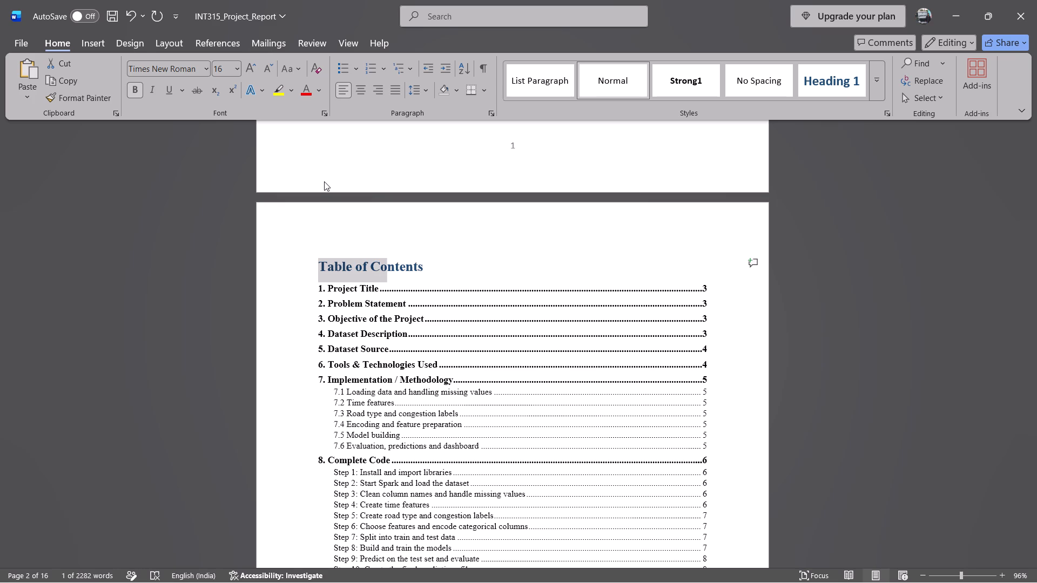
key("shift+Right")
key("shift+Right")
key("shift+Right")
key("shift+Right")
key("shift+Right")
key("shift+Right")
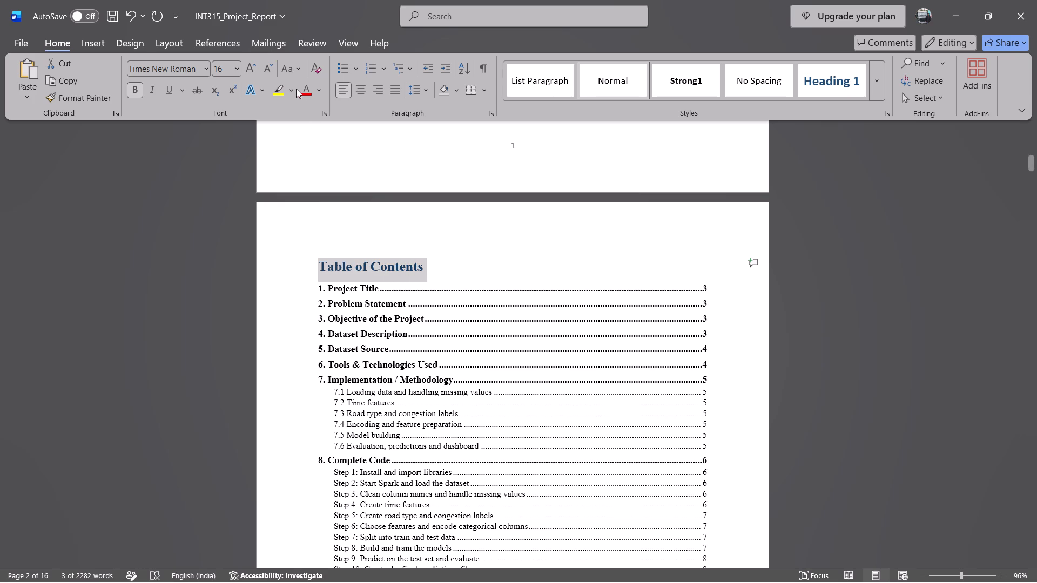
left_click(359, 86)
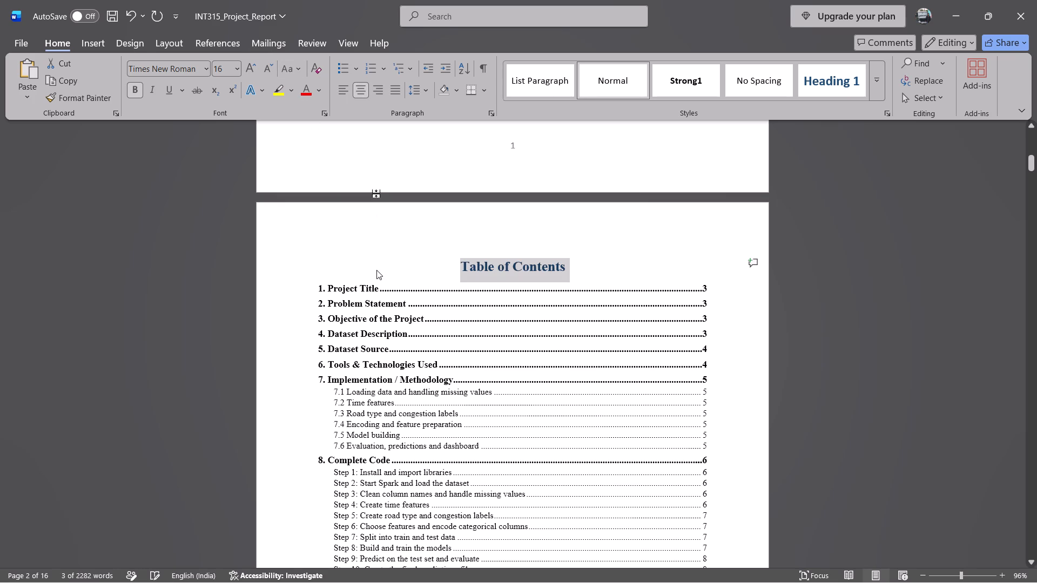
left_click(387, 255)
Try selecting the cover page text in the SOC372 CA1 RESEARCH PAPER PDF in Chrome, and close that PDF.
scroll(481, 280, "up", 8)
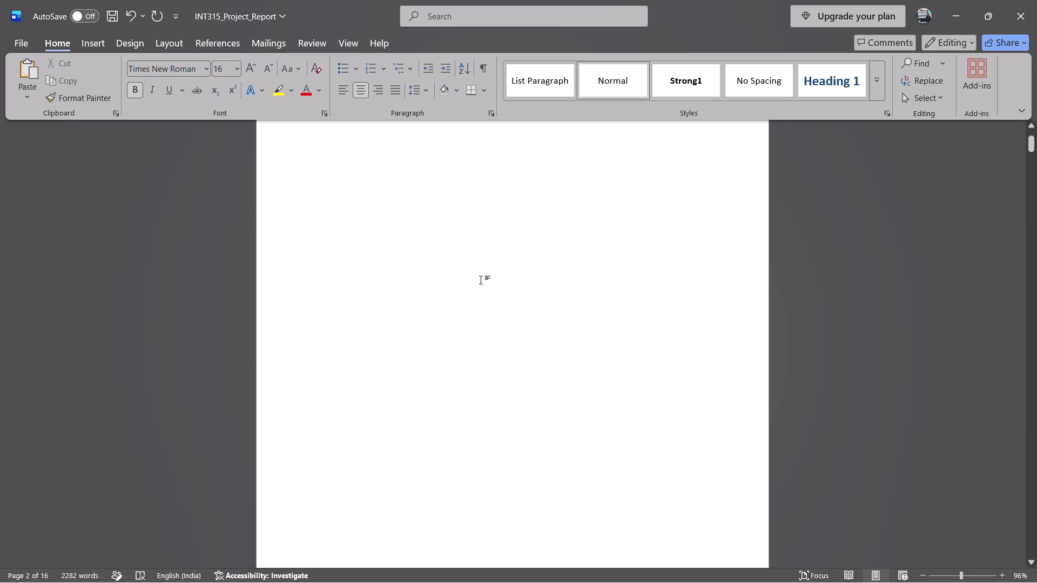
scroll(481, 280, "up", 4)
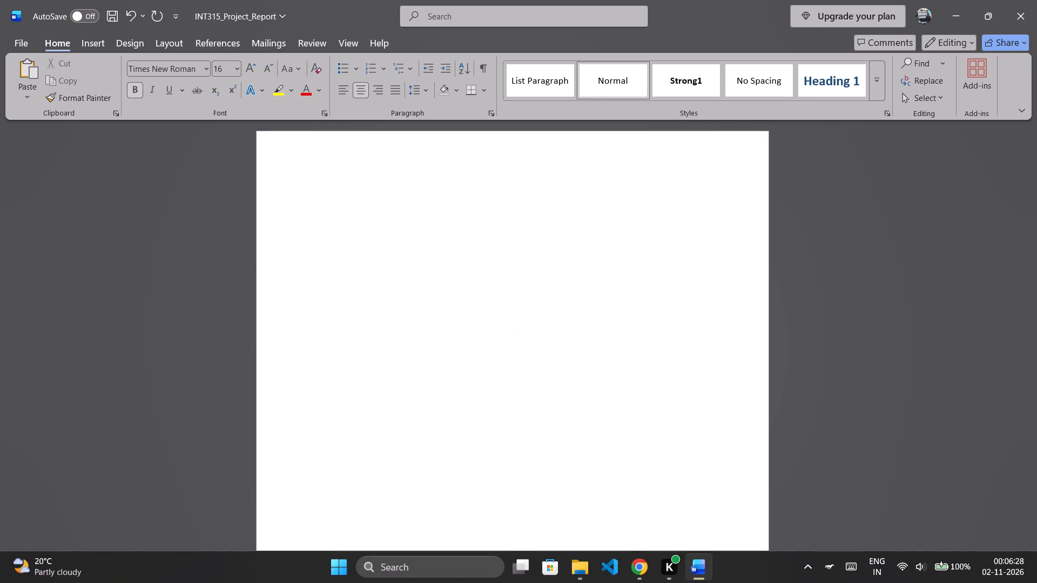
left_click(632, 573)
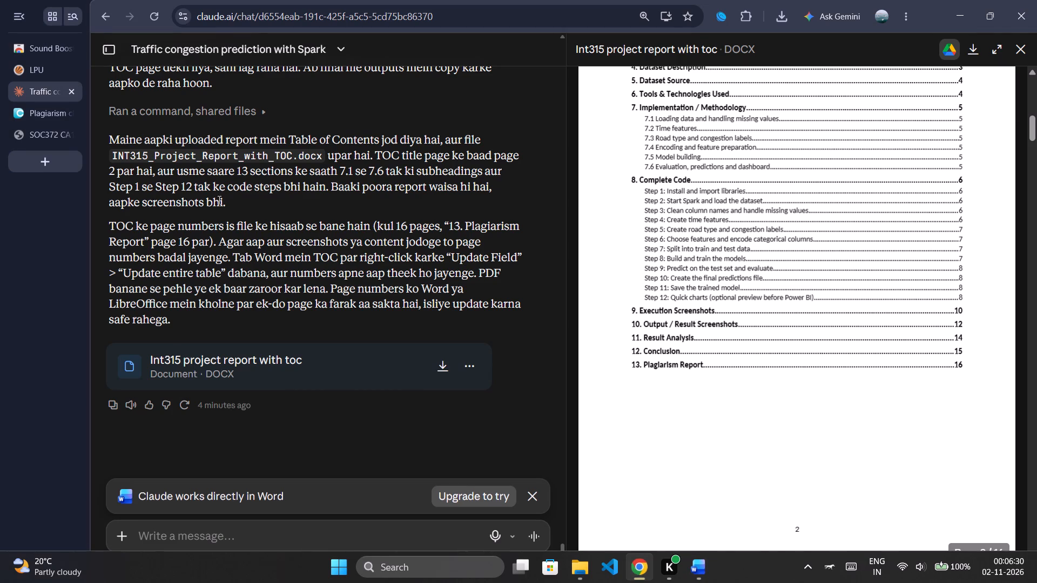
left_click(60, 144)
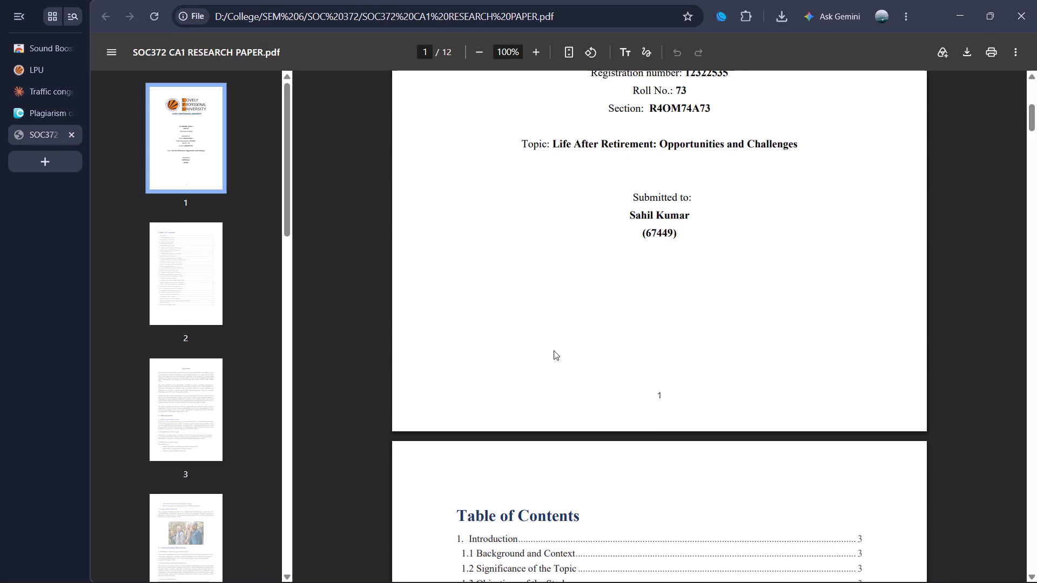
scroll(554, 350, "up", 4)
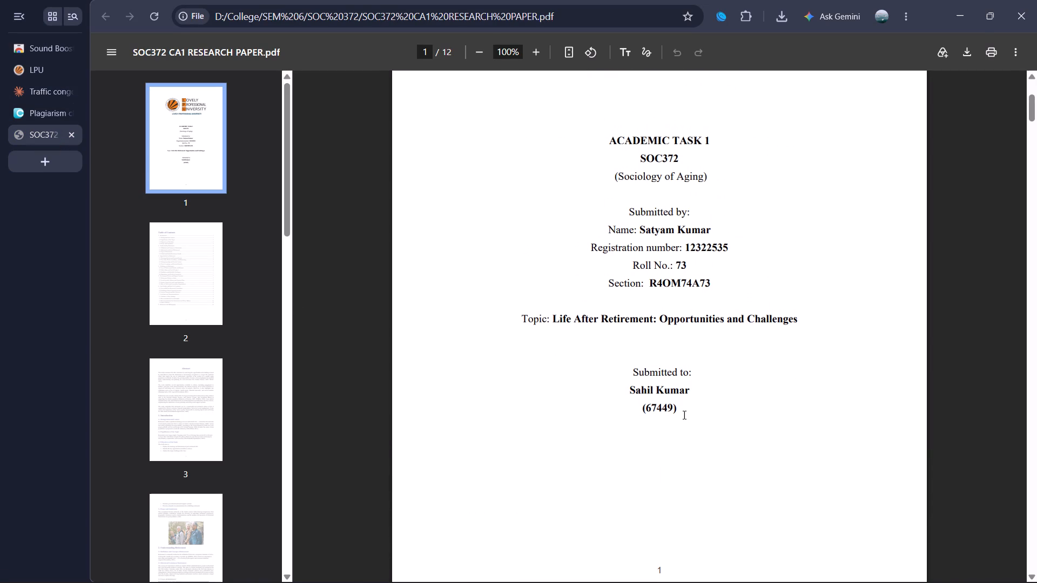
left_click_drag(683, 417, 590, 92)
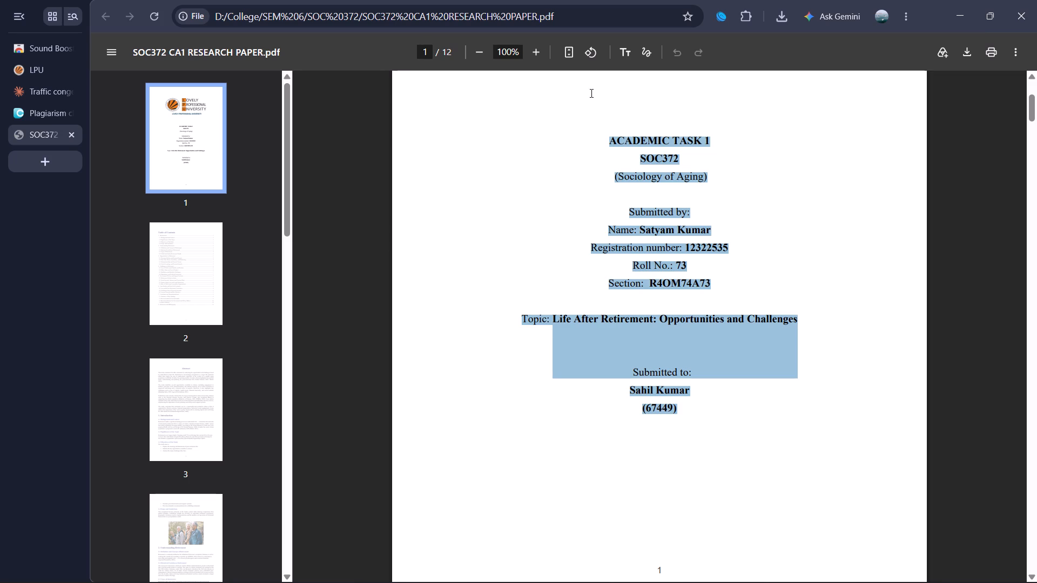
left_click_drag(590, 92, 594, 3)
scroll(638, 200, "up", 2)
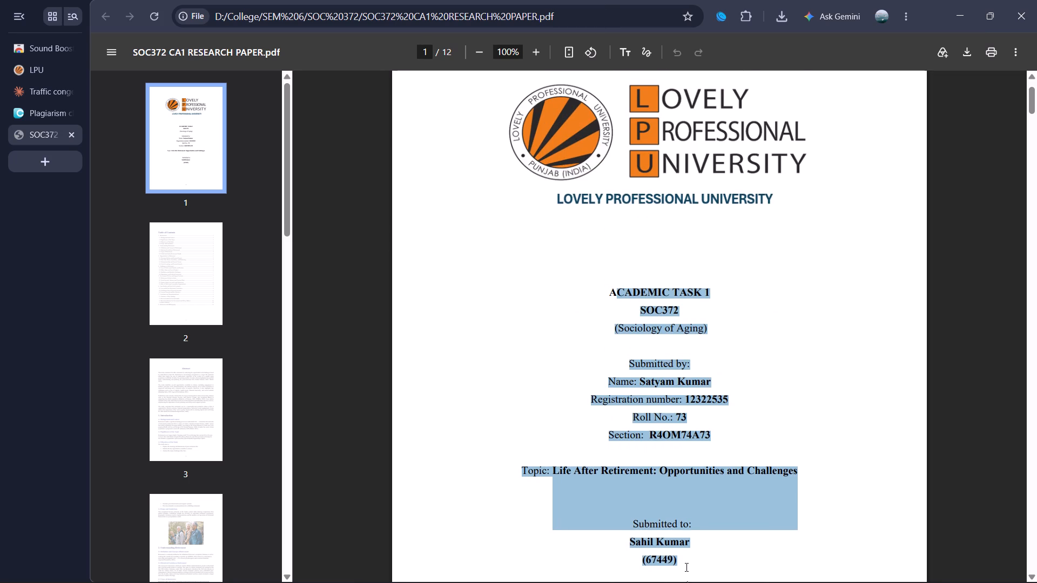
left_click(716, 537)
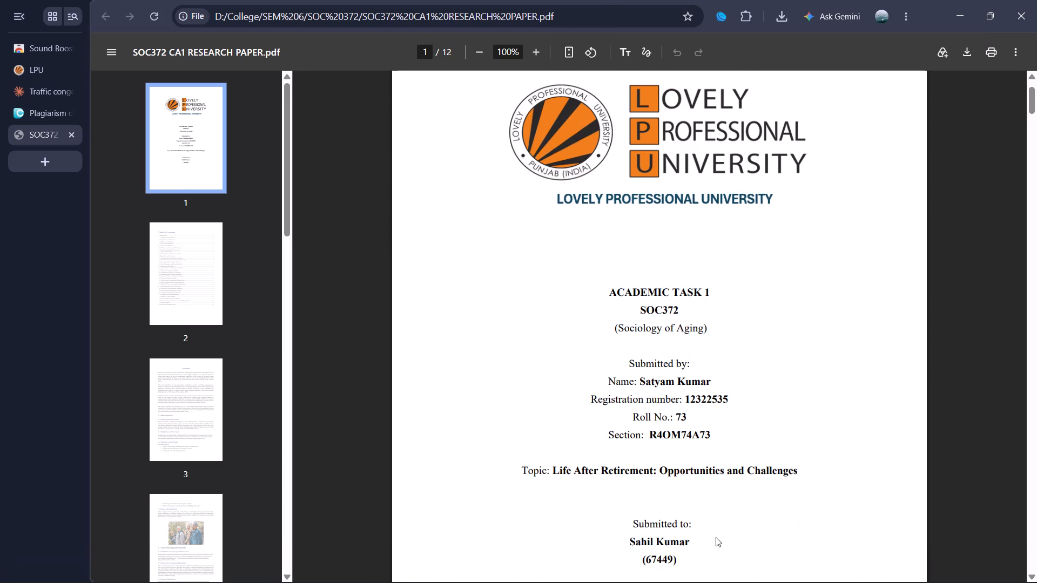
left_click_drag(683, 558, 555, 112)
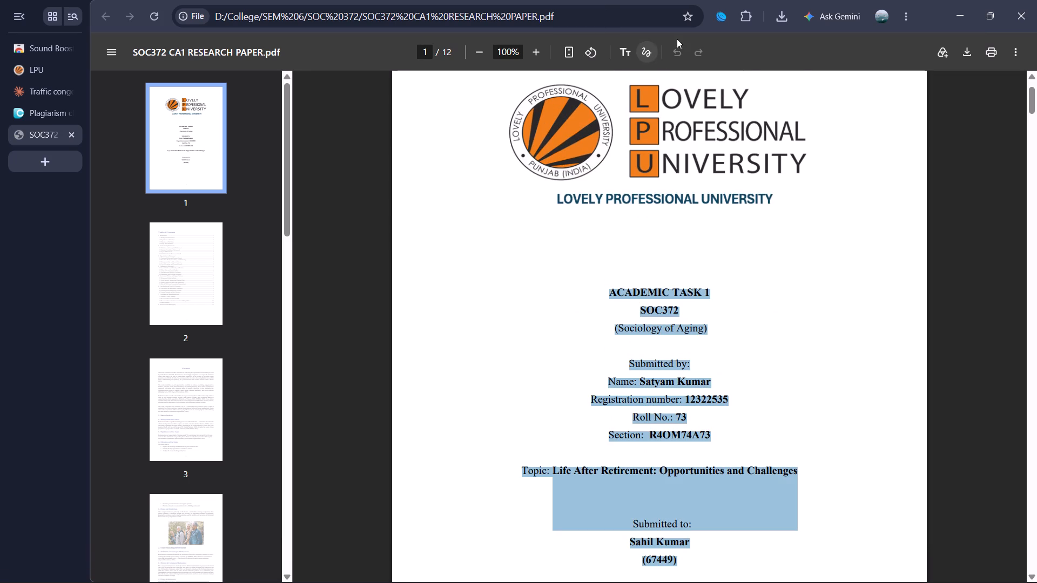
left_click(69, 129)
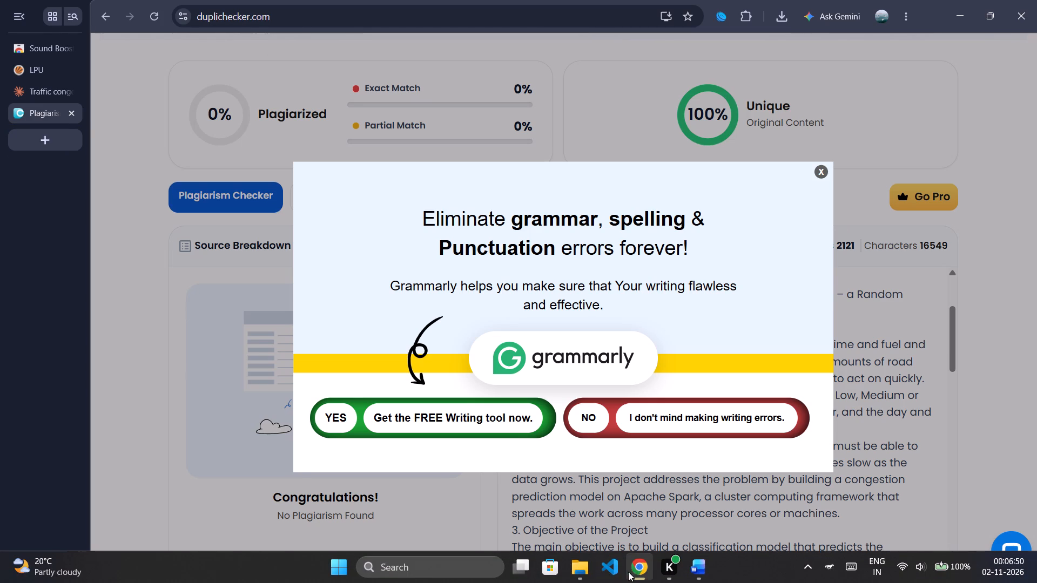
Open the Word document SOC372 CA1 RESEARCH PAPER 1.pdf from the SOC 372 folder in File Explorer.
left_click(574, 581)
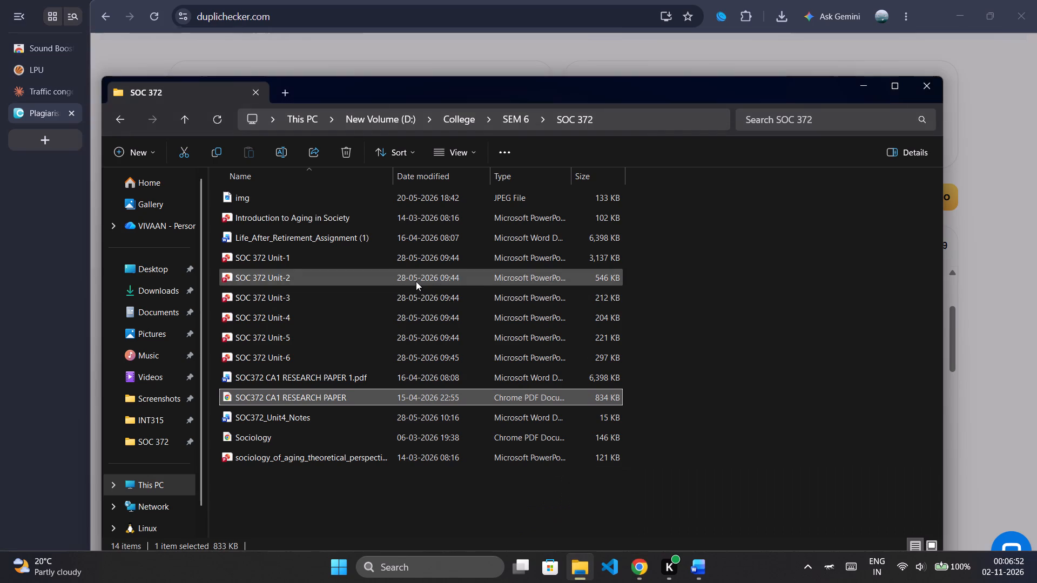
left_click(331, 383)
double_click(331, 383)
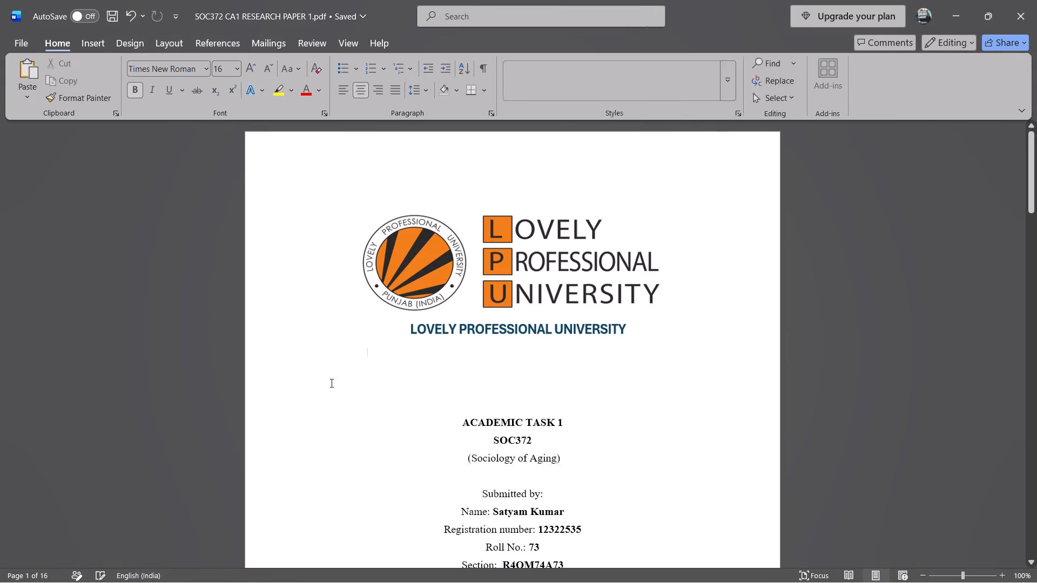
Copy the Lovely Professional University logo from the SOC372 paper onto the blank first page of INT315_Project_Report.
scroll(429, 361, "down", 1)
left_click(370, 200)
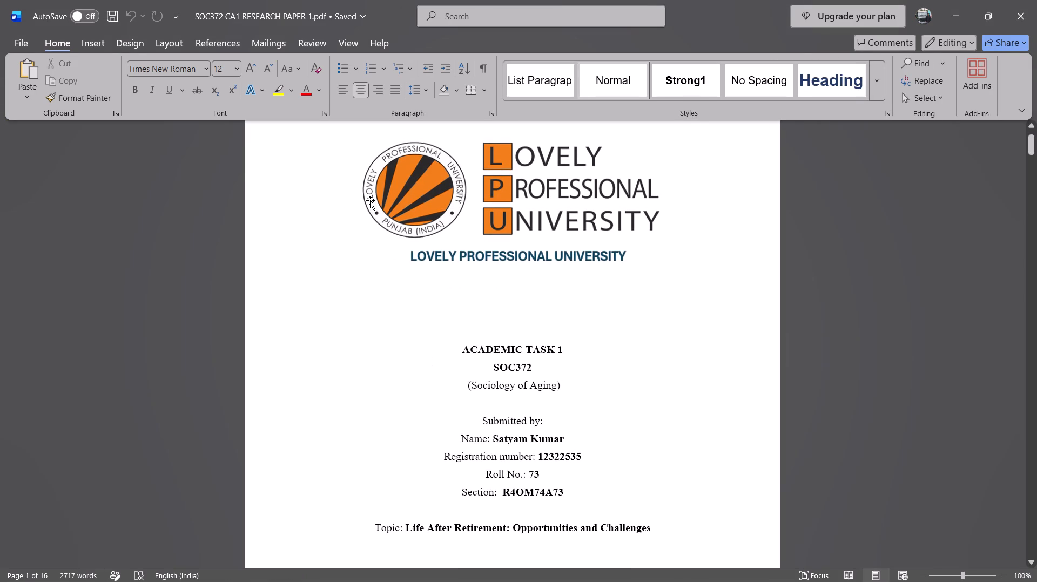
key("ctrl+c")
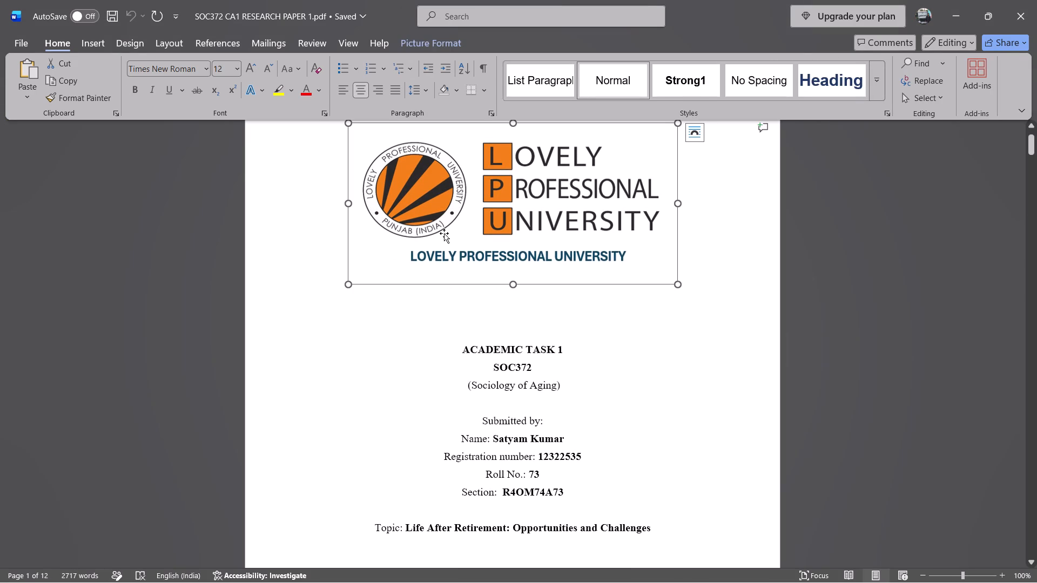
key("alt+Tab")
key("alt+Tab")
key("alt+Tab")
key("alt+Tab")
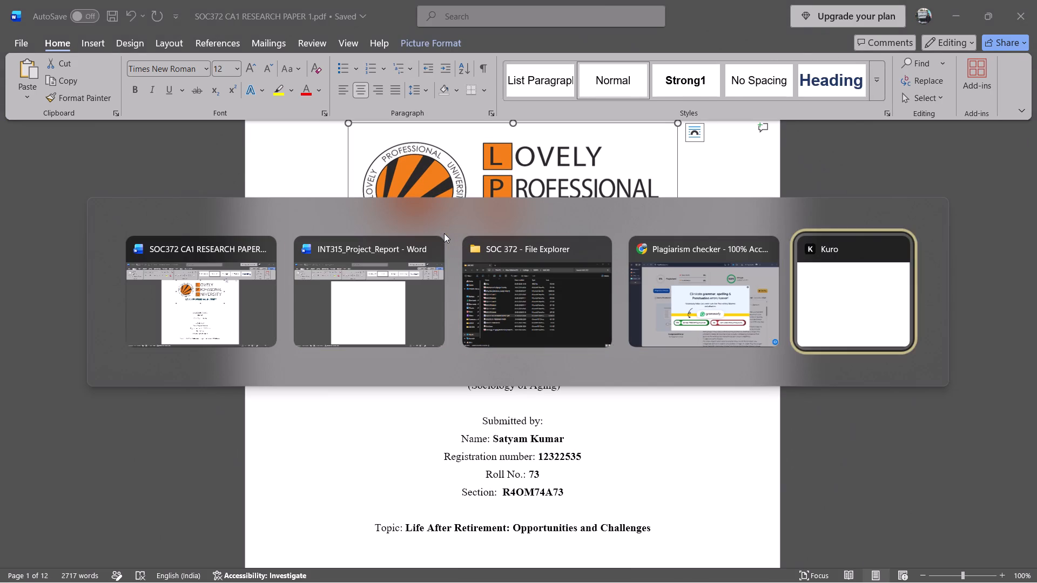
key("alt+Tab")
key("alt+Tab")
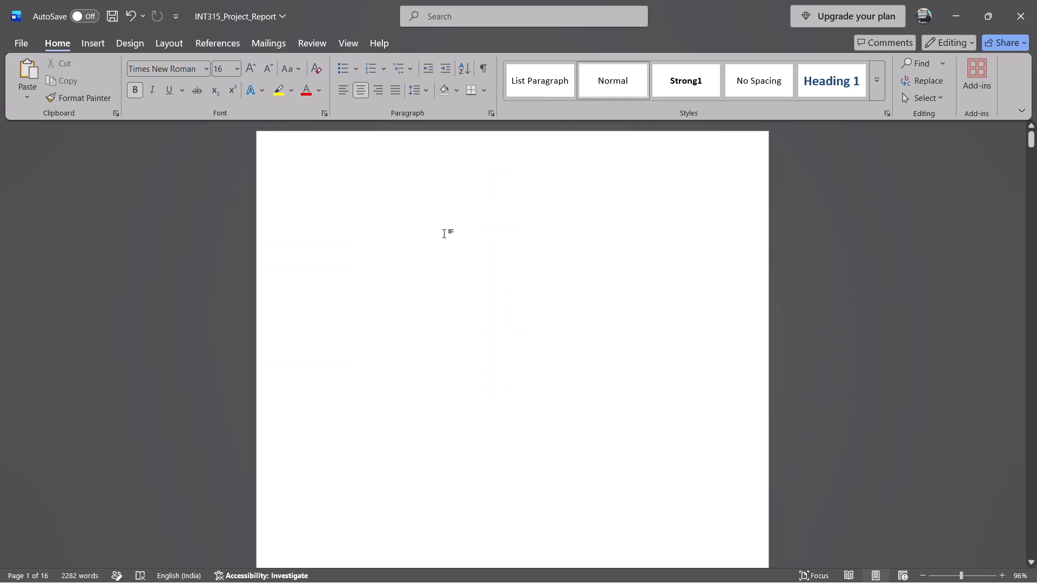
left_click(444, 233)
key("ctrl+v")
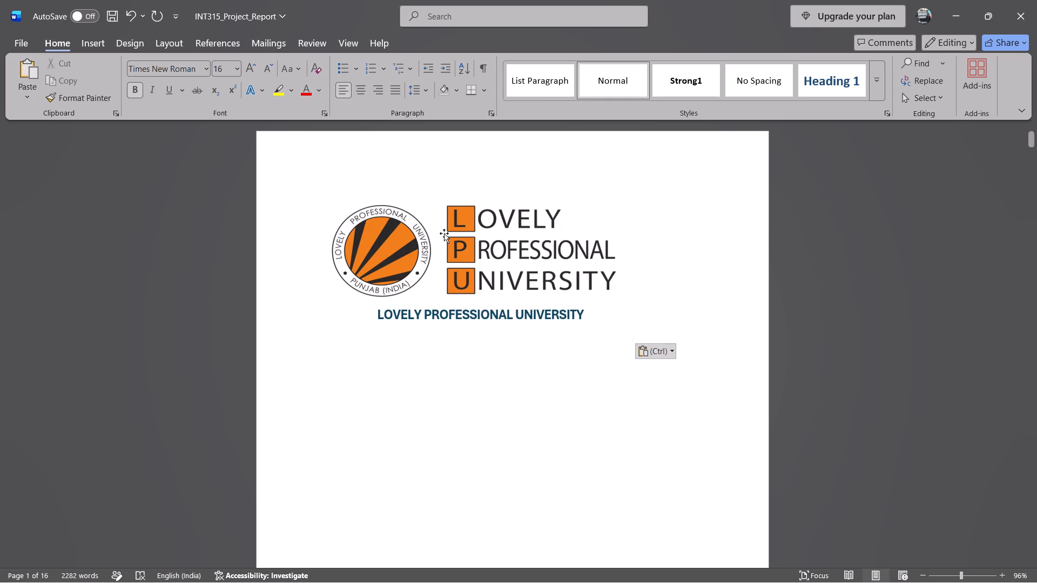
Copy the SOC372 cover text, from ACADEMIC TASK 1 through the Submitted to details, and paste it after the logo in INT315_Project_Report.
key("alt+Tab")
scroll(444, 233, "down", 1)
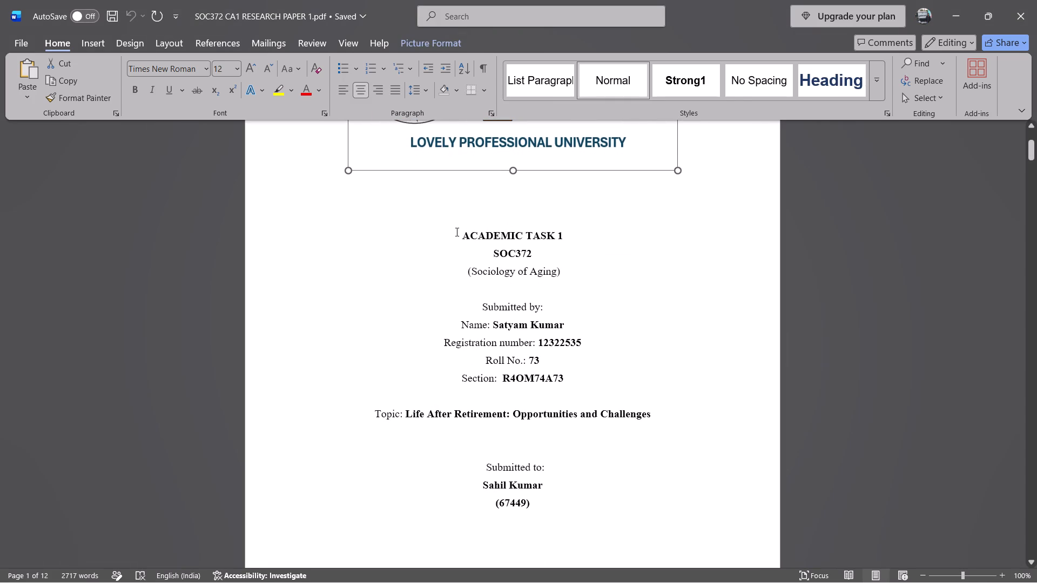
left_click_drag(456, 232, 538, 537)
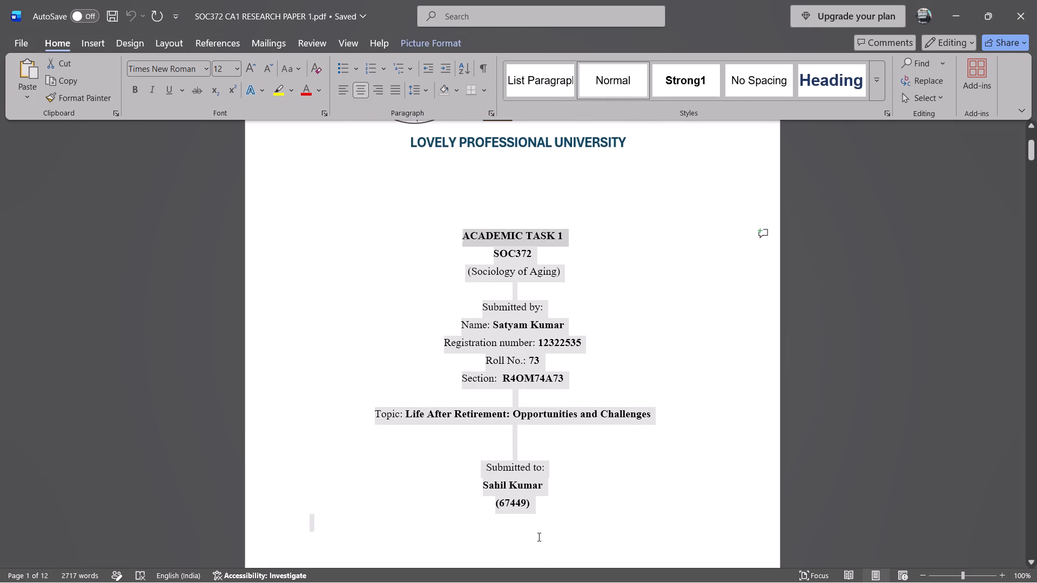
left_click_drag(538, 537, 538, 433)
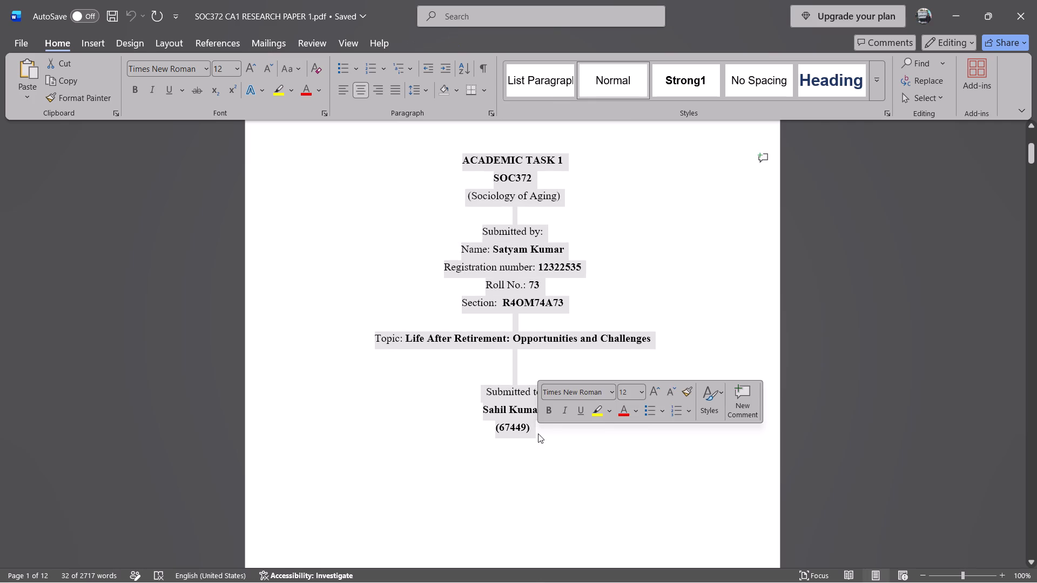
key("ctrl+c")
key("alt+Tab")
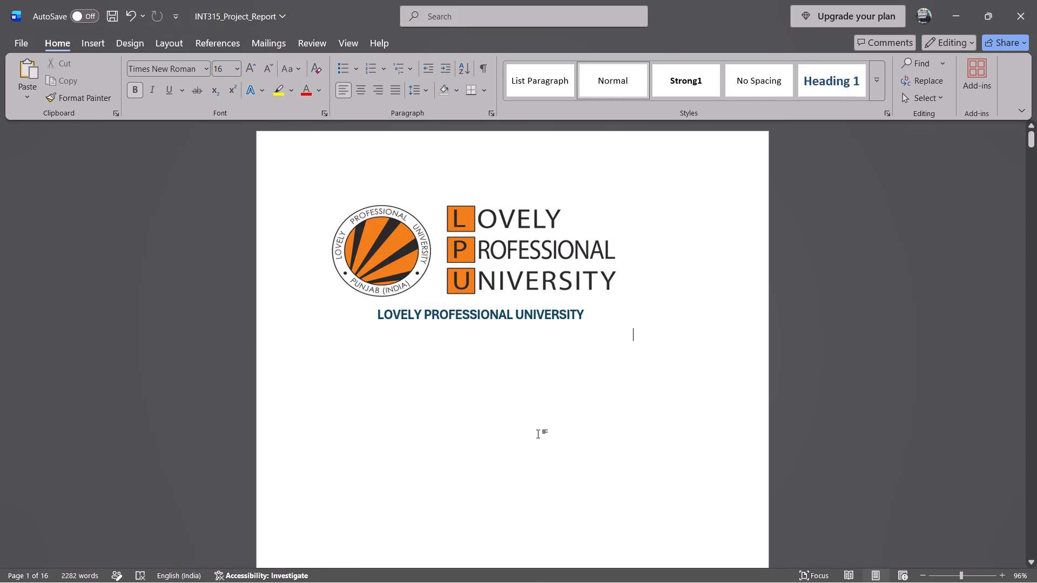
key("ctrl+v")
Move the ACADEMIC TASK 1 heading onto its own line below the university logo.
scroll(538, 433, "up", 2)
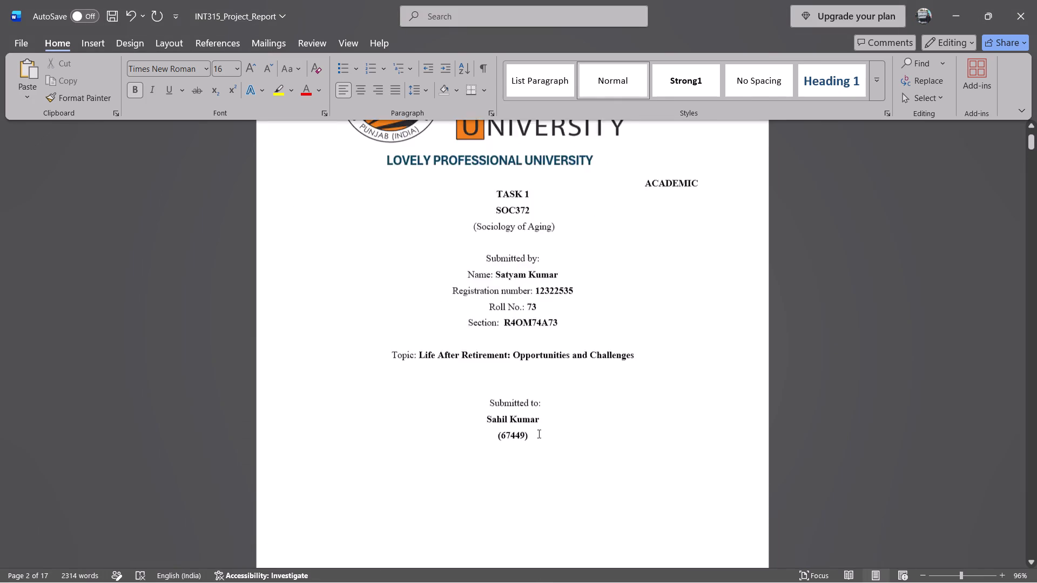
scroll(538, 433, "up", 2)
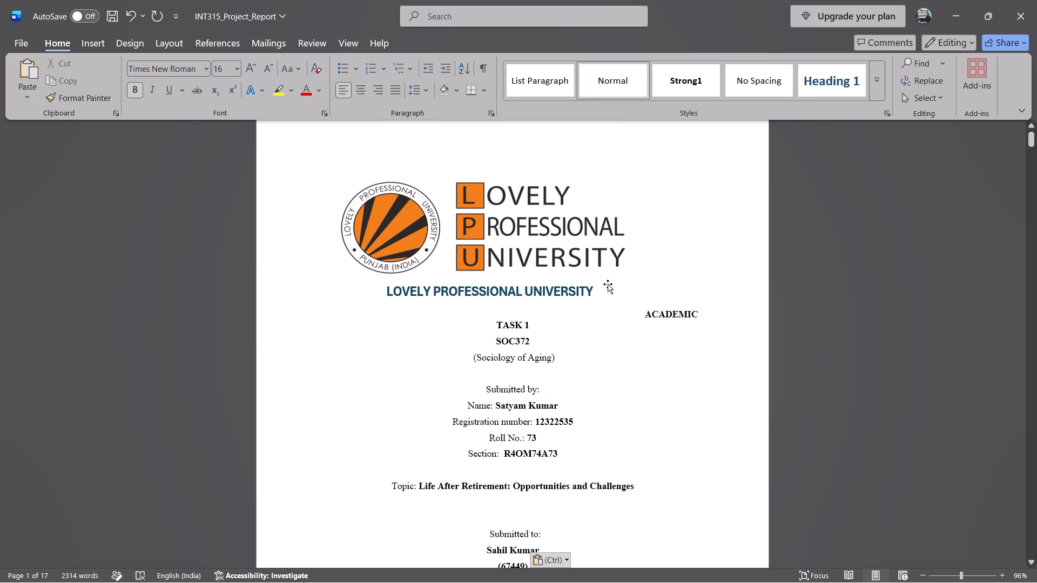
left_click(641, 315)
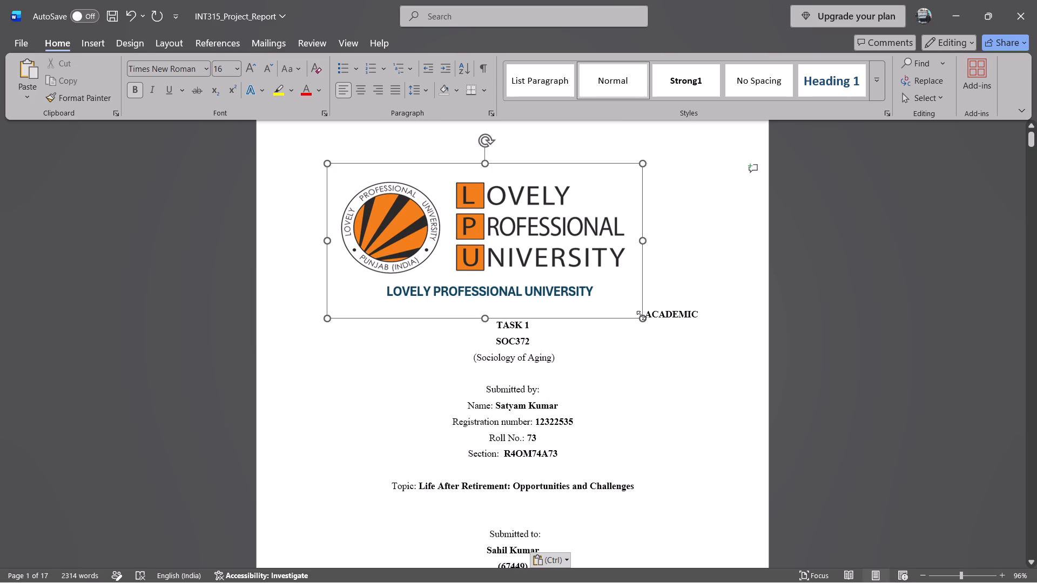
left_click(655, 304)
key("Left")
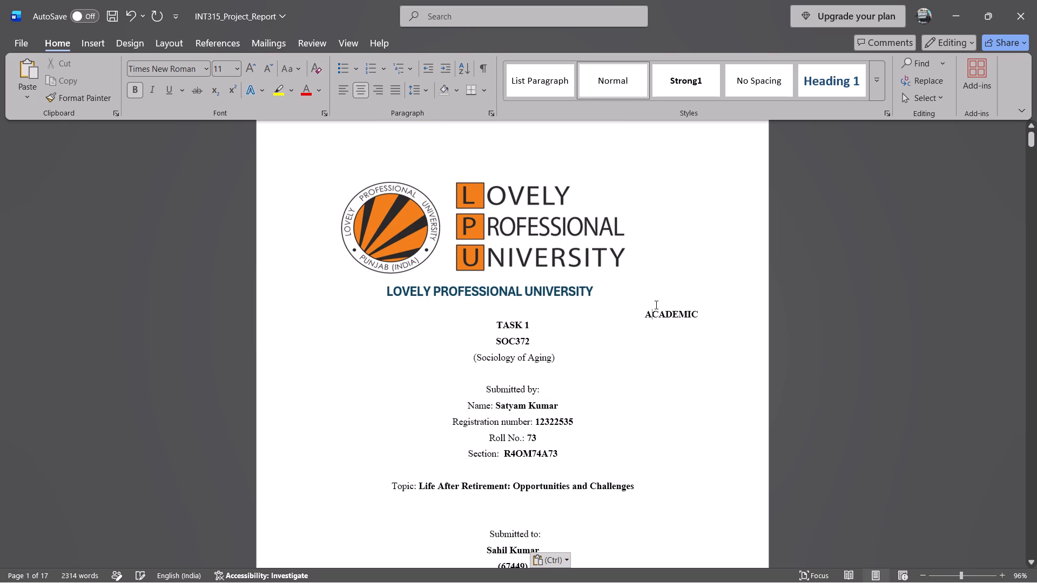
key("Left")
key("Return")
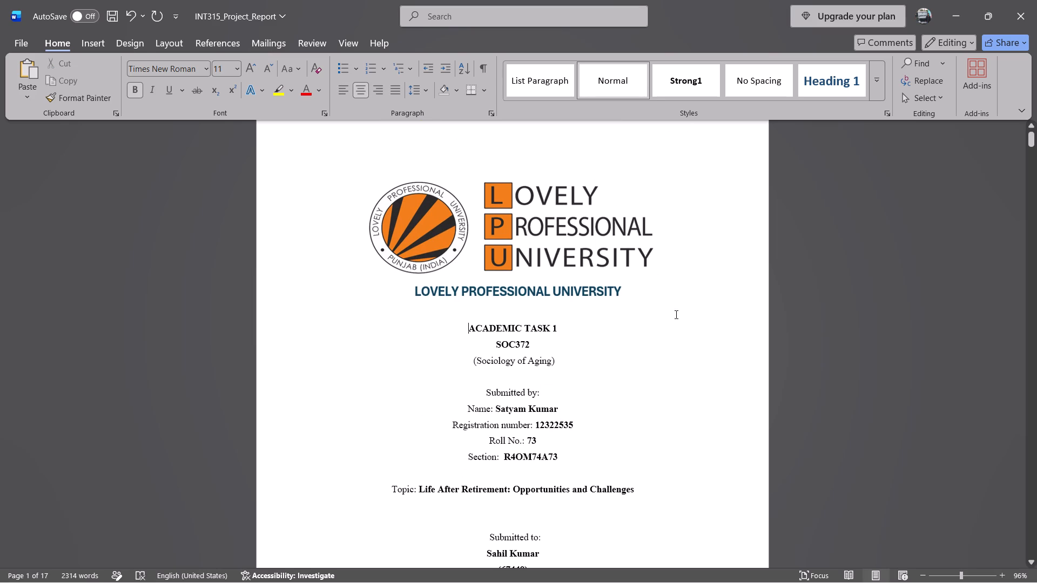
Change the cover page task heading to ACADEMIC TASK 2.
left_click(564, 326)
key("BackSpace")
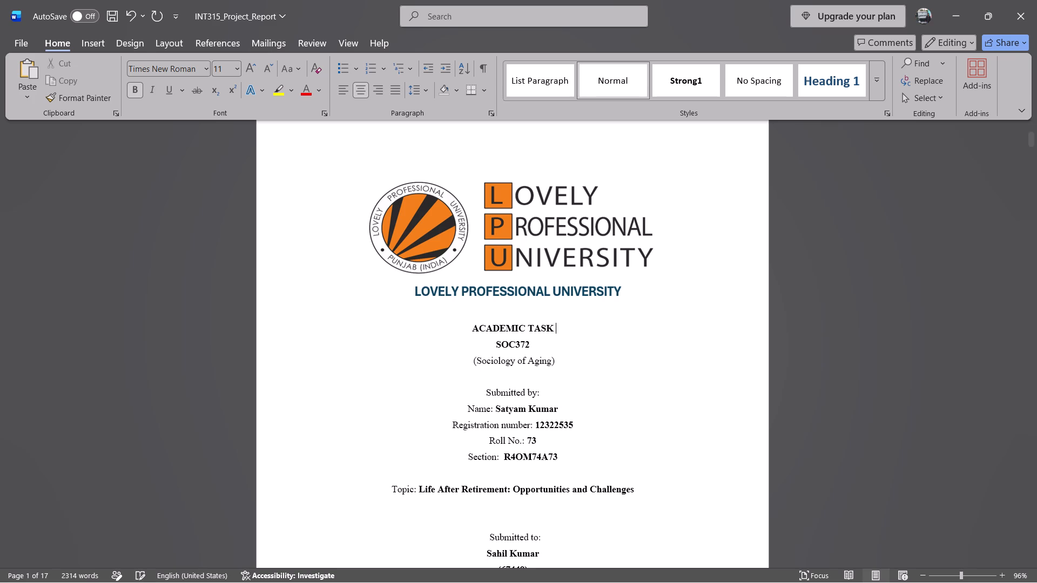
key("2")
Replace the course code on the cover page with INT315.
left_click(535, 346)
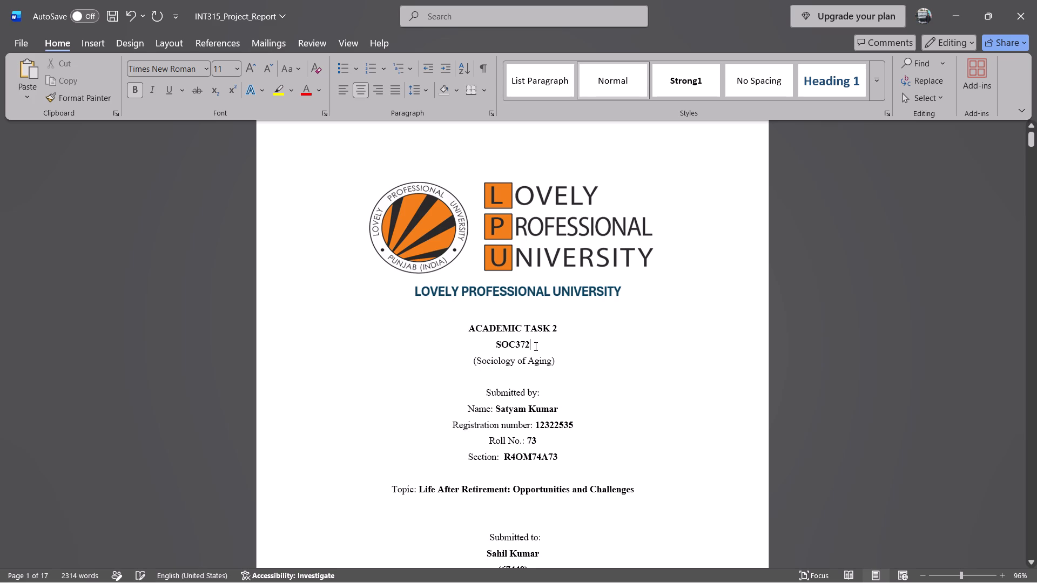
key("BackSpace")
key("BackSpace")
key("BackSpace")
key("BackSpace")
key("BackSpace")
key("BackSpace")
type("INT")
type("315")
Replace the course title inside the parentheses with CLUSTER COMPUTING.
scroll(535, 346, "down", 1)
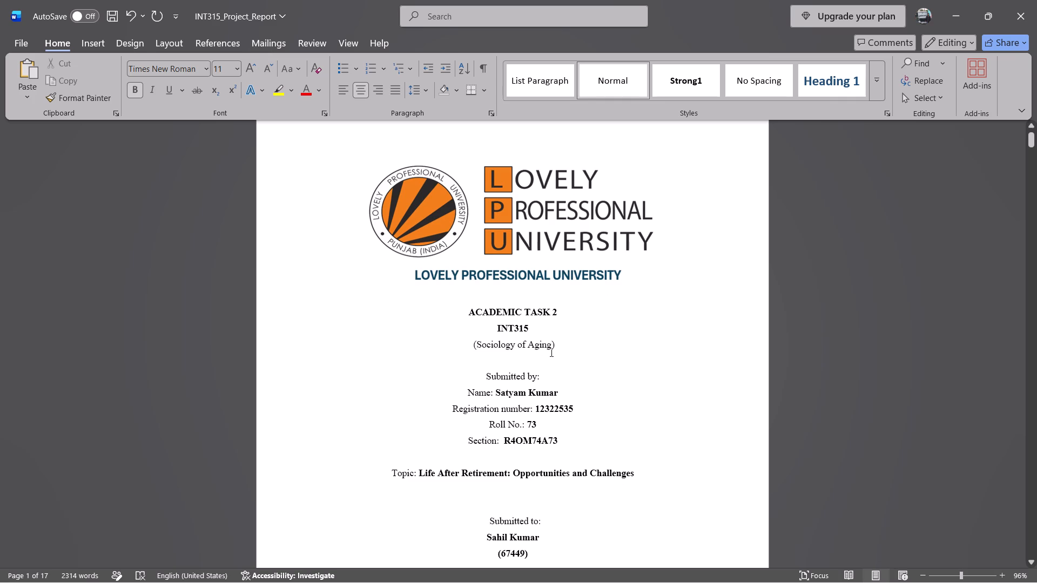
left_click(555, 346)
key("Left")
key("BackSpace")
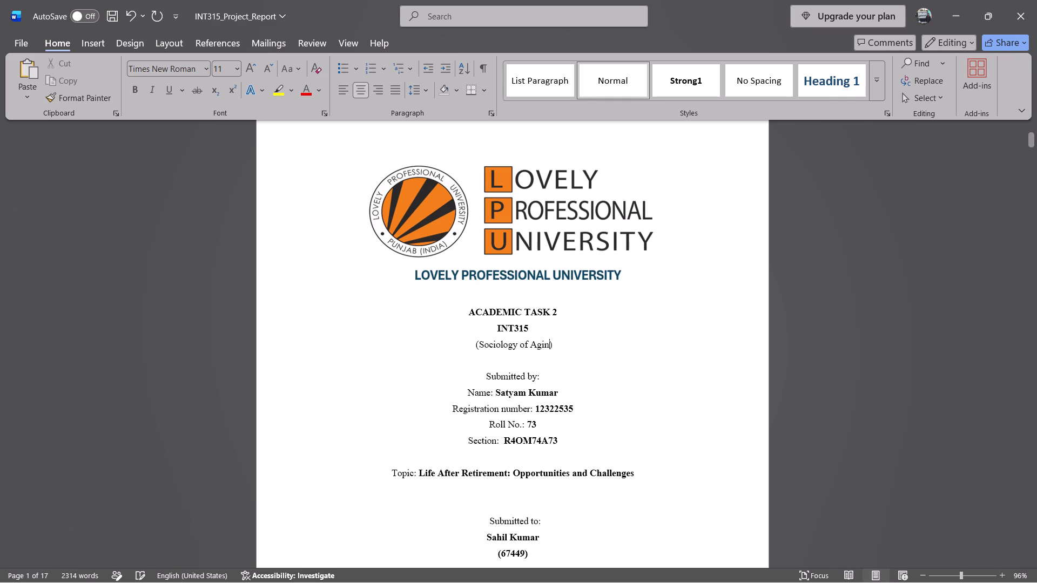
key("BackSpace")
key("BackSpace")
key("BackSpace")
key("BackSpace")
key("BackSpace")
key("BackSpace")
key("BackSpace")
key("BackSpace")
key("BackSpace")
key("BackSpace")
key("BackSpace")
key("BackSpace")
key("BackSpace")
key("BackSpace")
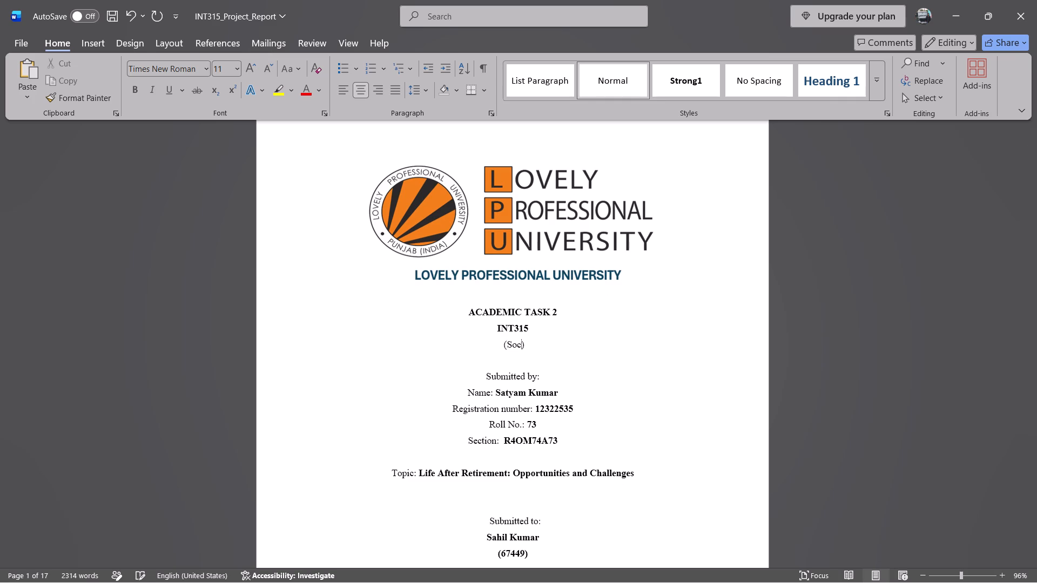
key("BackSpace")
key("BackSpace")
key("BackSpace")
type("CLUSTER COMPUTING")
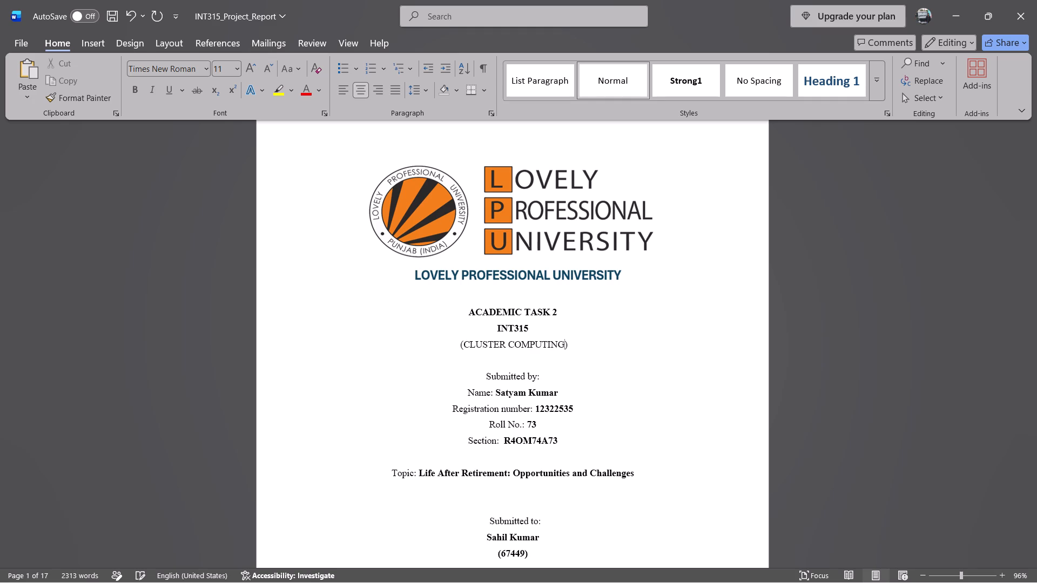
Make the whole (CLUSTER COMPUTING) line bold, including its parentheses.
key("Right")
key("shift+Left")
key("shift+Left")
key("shift+Left")
key("shift+Left")
key("shift+Left")
key("shift+Left")
key("shift+Left")
key("shift+Left")
key("shift+Left")
key("shift+Left")
key("shift+Left")
key("shift+Left")
key("shift+Left")
key("shift+Left")
key("shift+Left")
key("shift+Left")
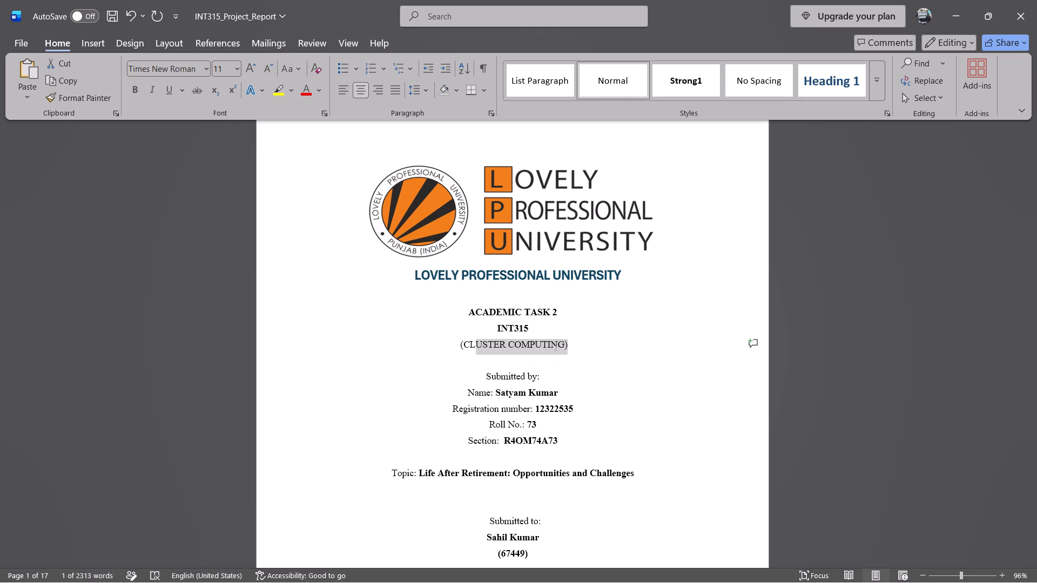
key("shift+Left")
key("shift+Left")
key("shift+Left")
key("ctrl+b")
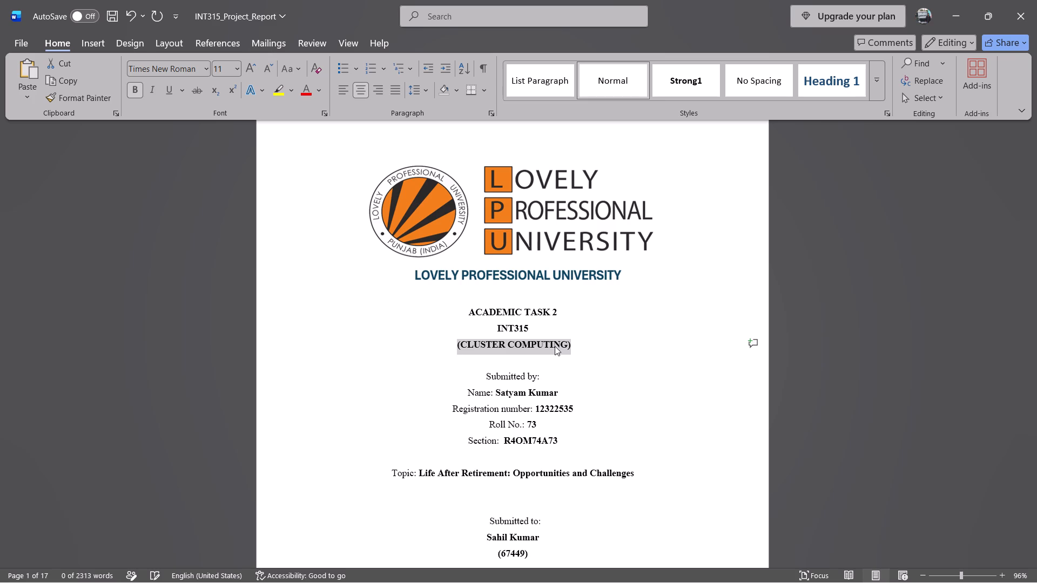
Replace the student's roll number on the cover page with the one for this course.
left_click(543, 421)
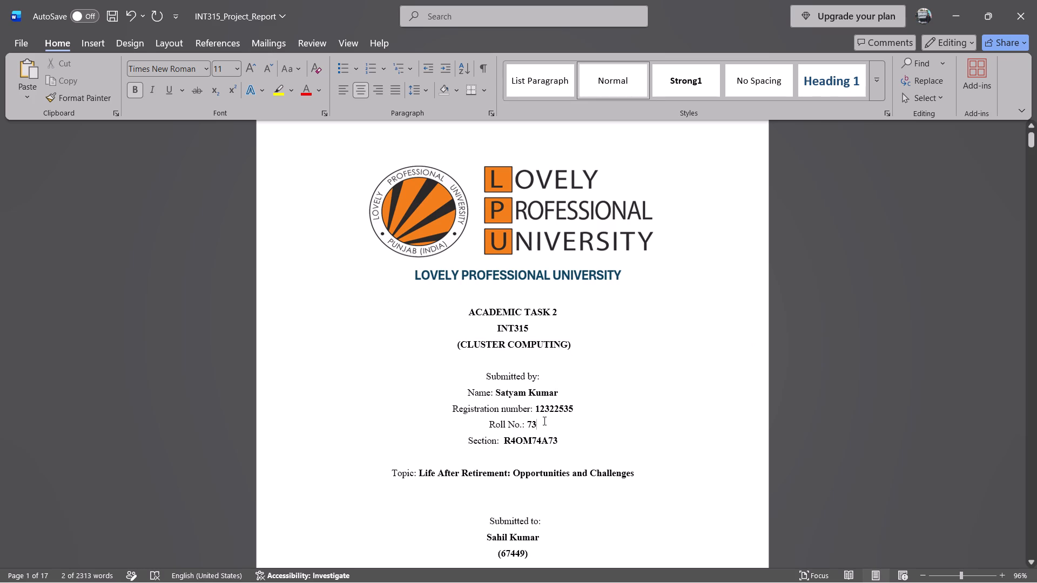
key("BackSpace")
key("BackSpace")
type("65")
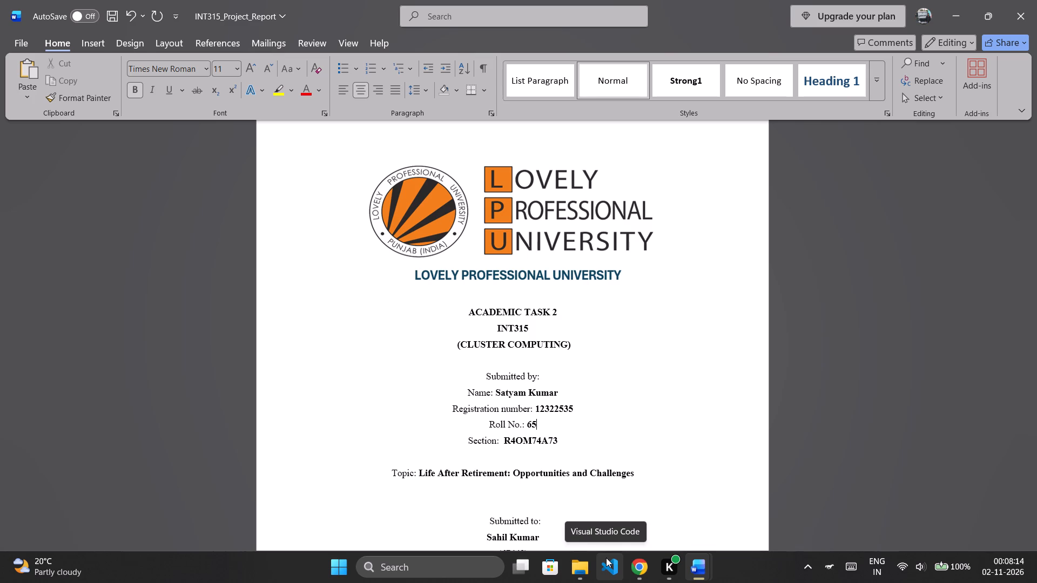
Replace the section code on the cover page with the student's full section code for this course.
left_click(551, 442)
key("Right")
key("BackSpace")
key("BackSpace")
key("BackSpace")
key("BackSpace")
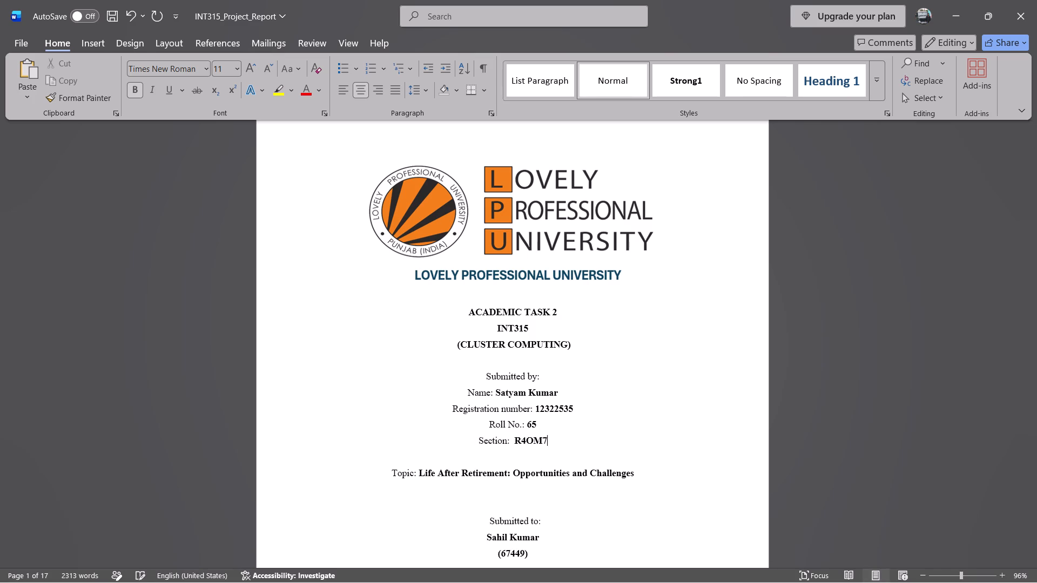
key("BackSpace")
key("BackSpace")
key("BackSpace")
key("BackSpace")
key("k")
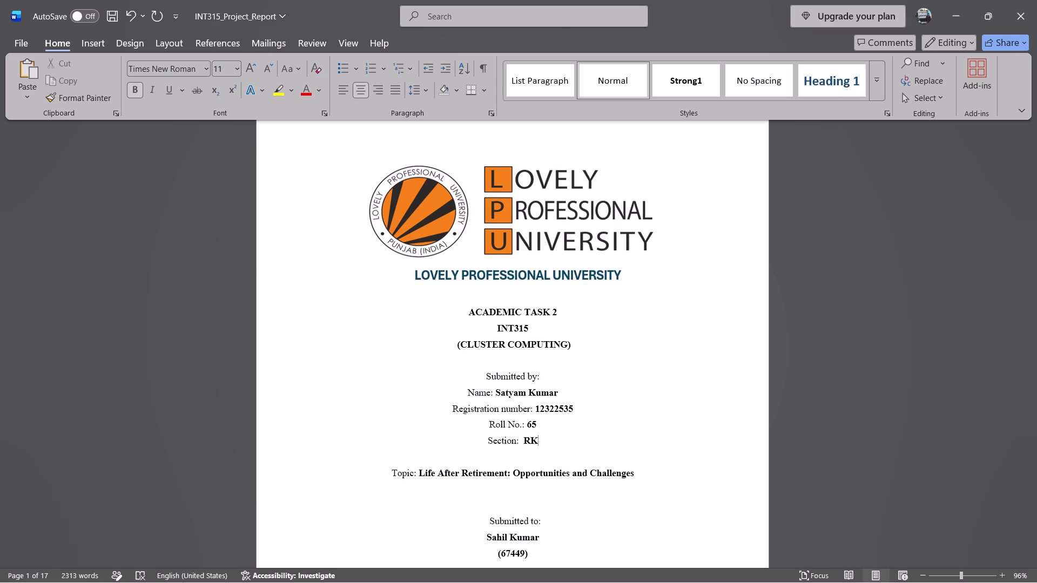
key("2")
key("p")
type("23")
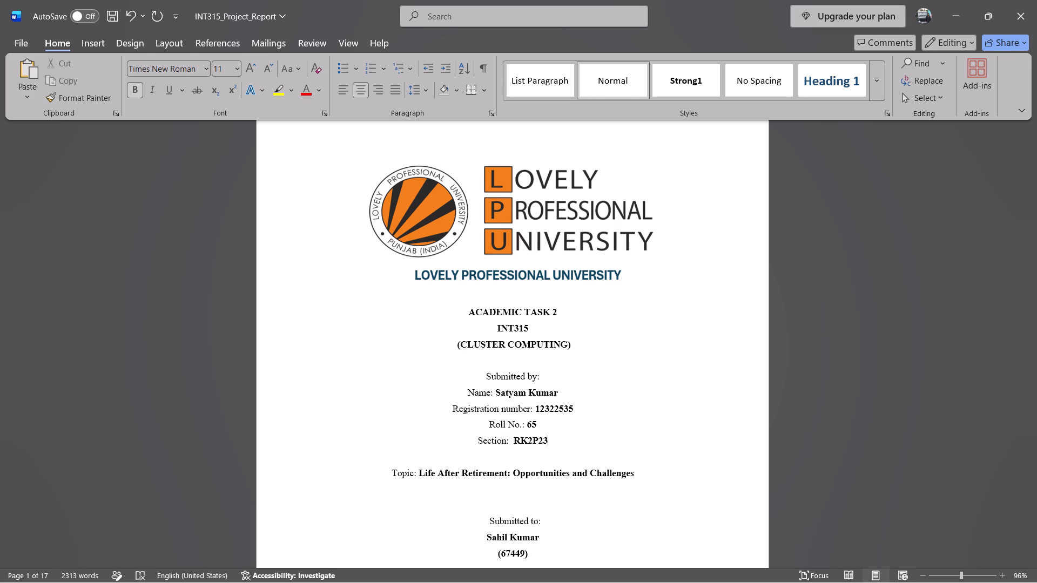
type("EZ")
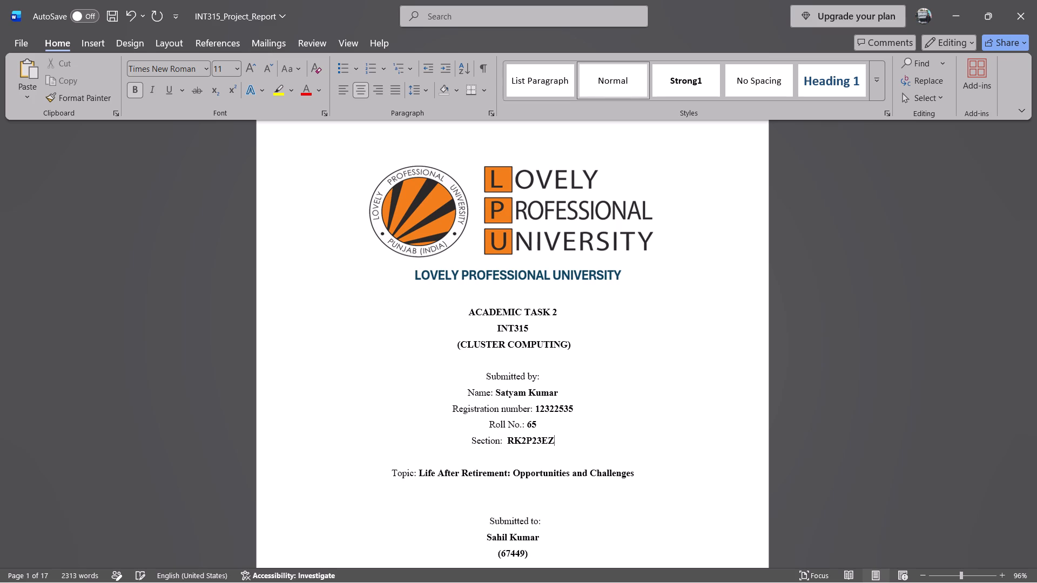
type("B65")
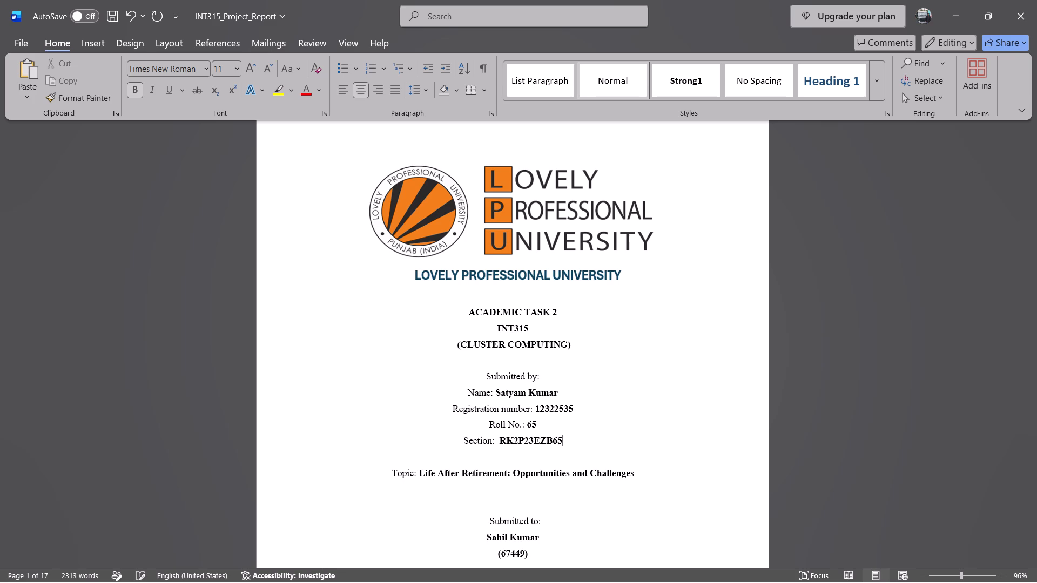
Open the INT315_65_Project_Allocation_EZ workbook from the Downloads folder in Excel.
scroll(549, 474, "down", 1)
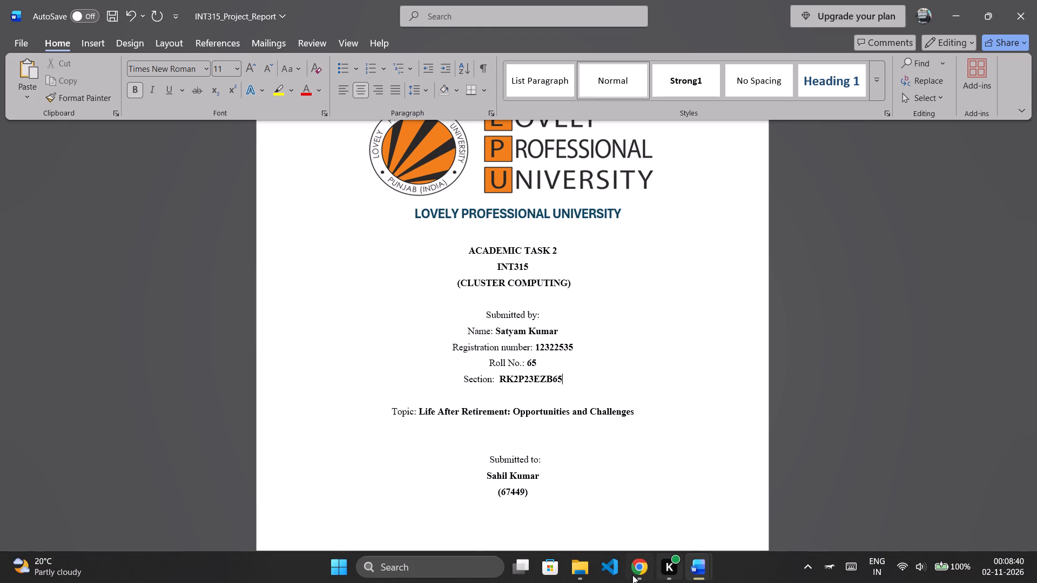
left_click(588, 572)
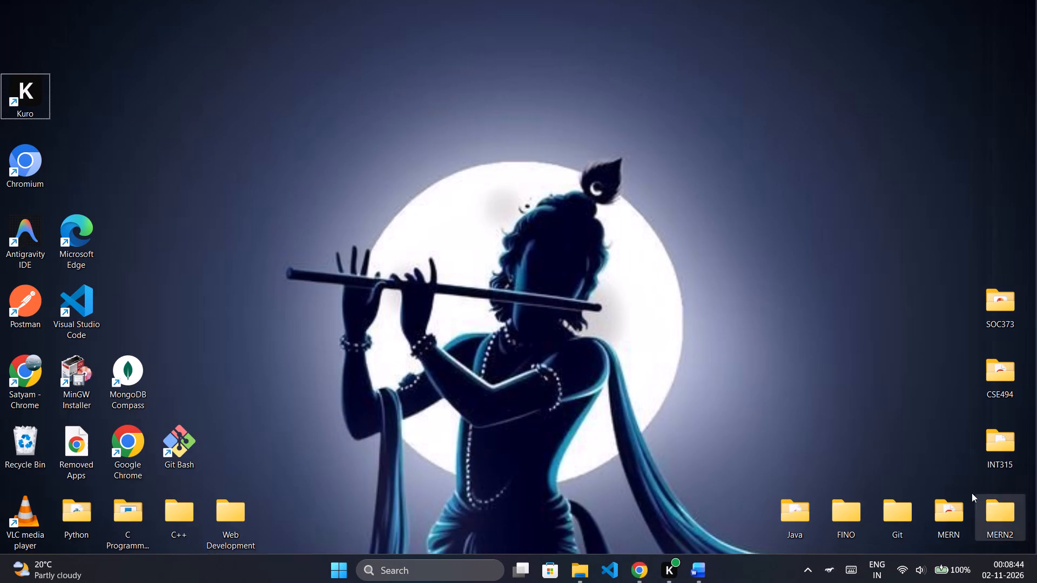
double_click(985, 438)
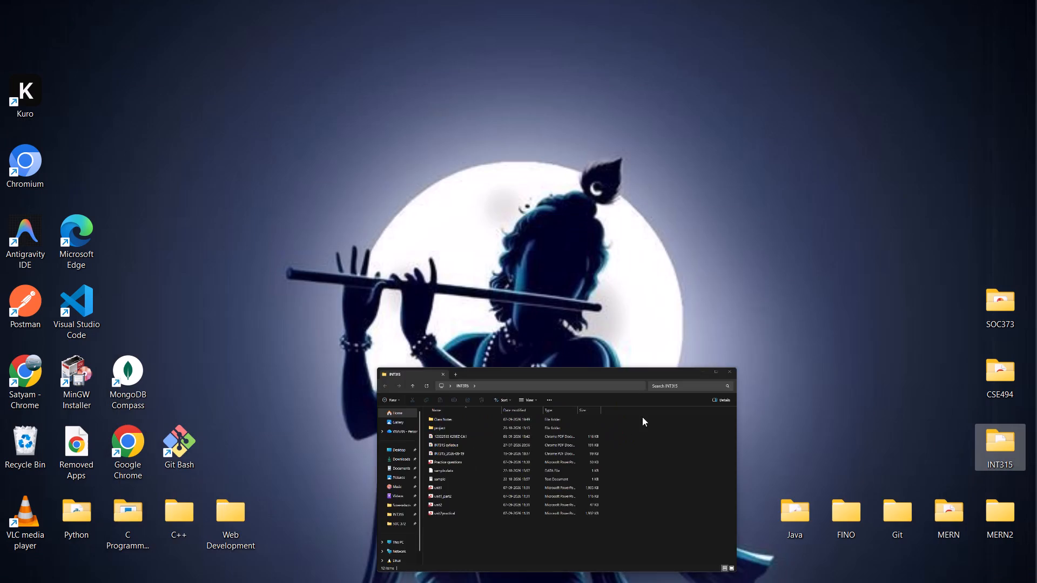
left_click(584, 580)
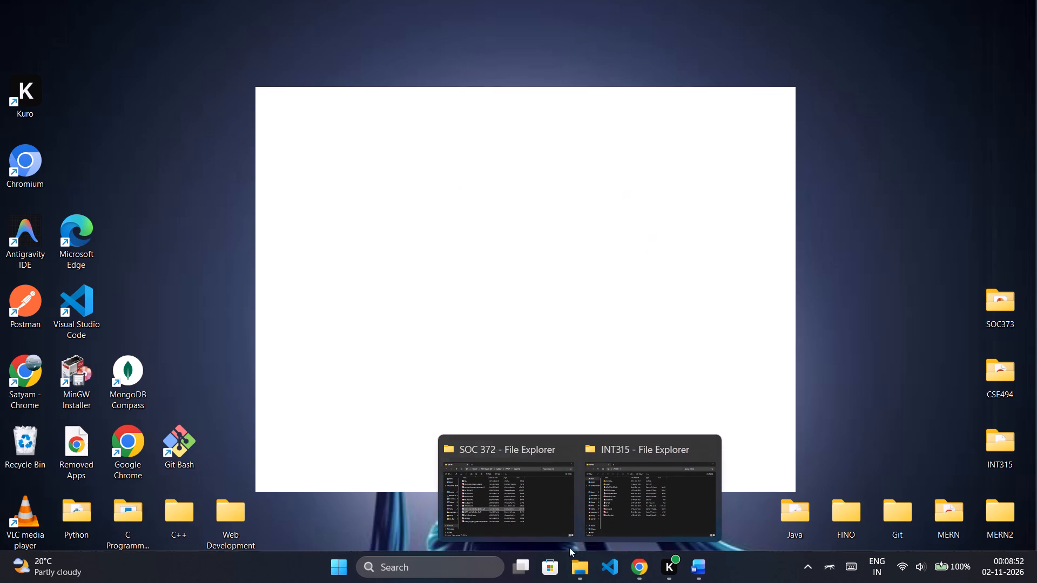
left_click(526, 492)
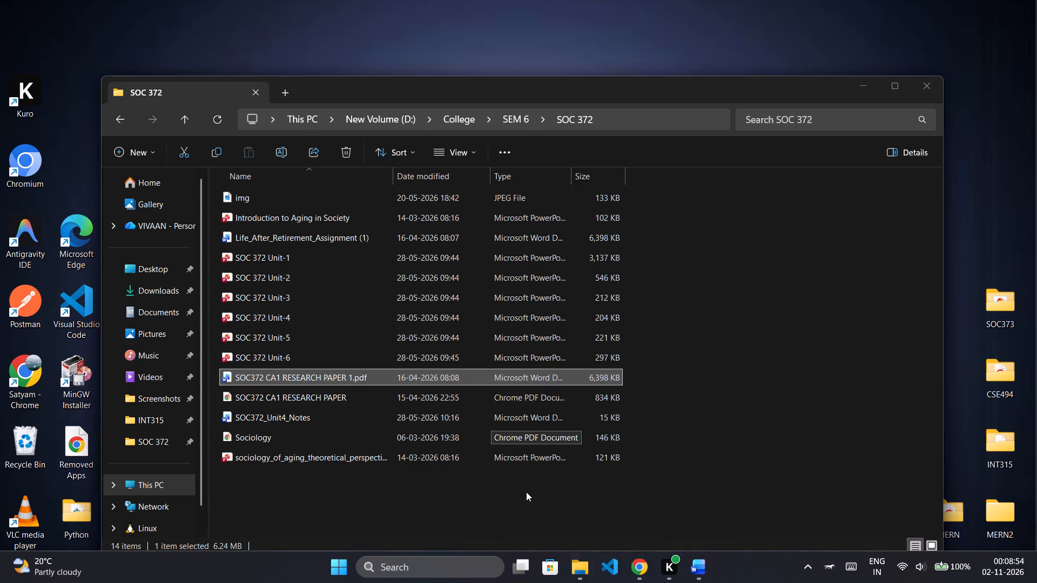
left_click(172, 287)
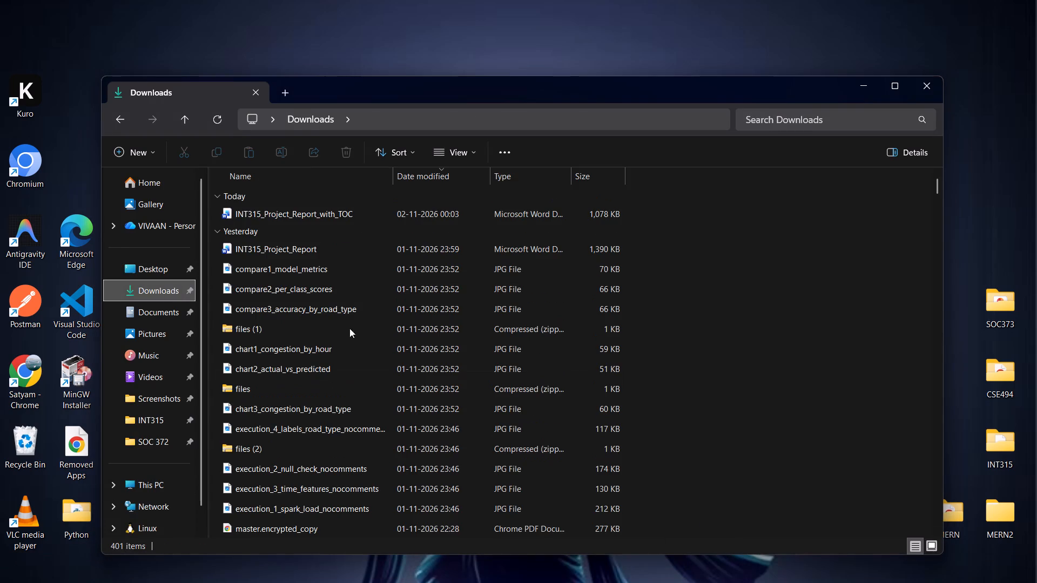
scroll(363, 428, "down", 2)
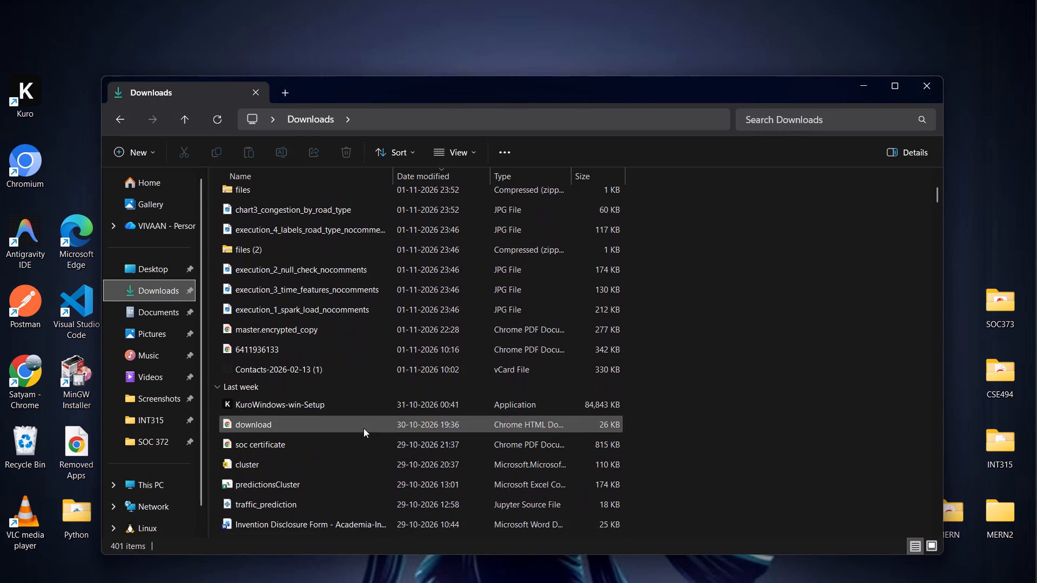
scroll(363, 428, "down", 2)
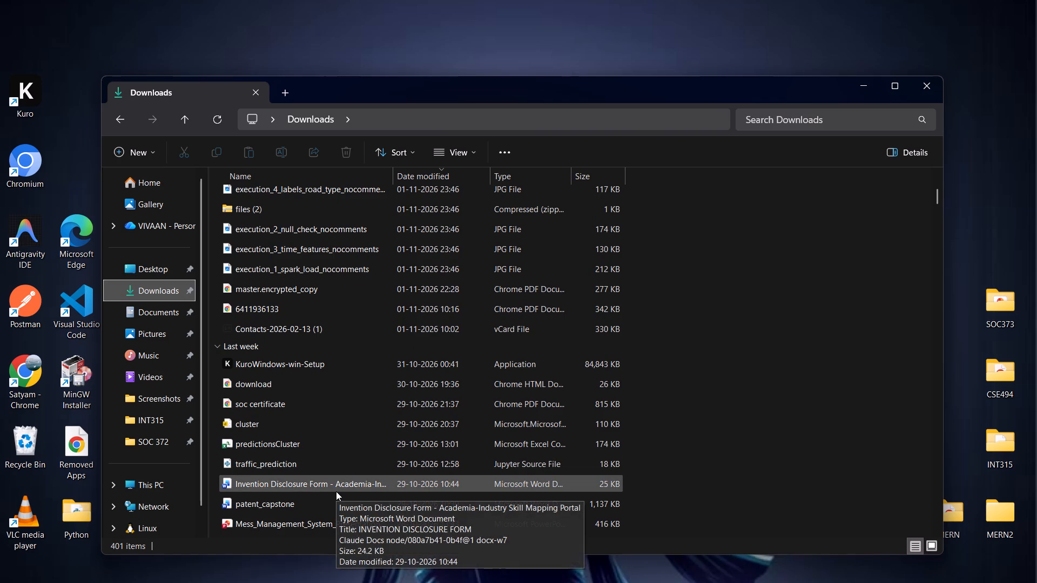
scroll(336, 491, "down", 1)
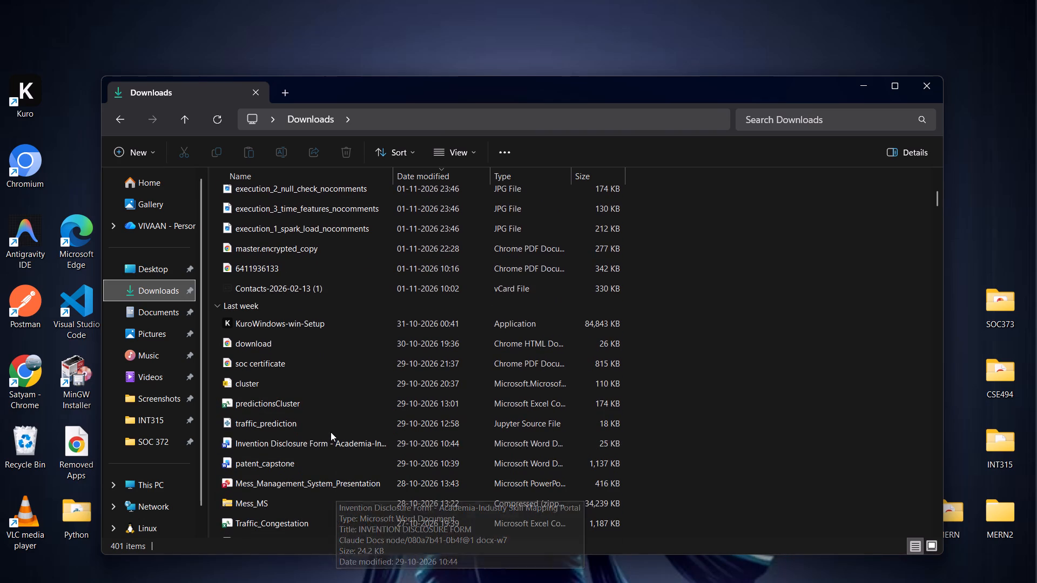
scroll(329, 470, "down", 1)
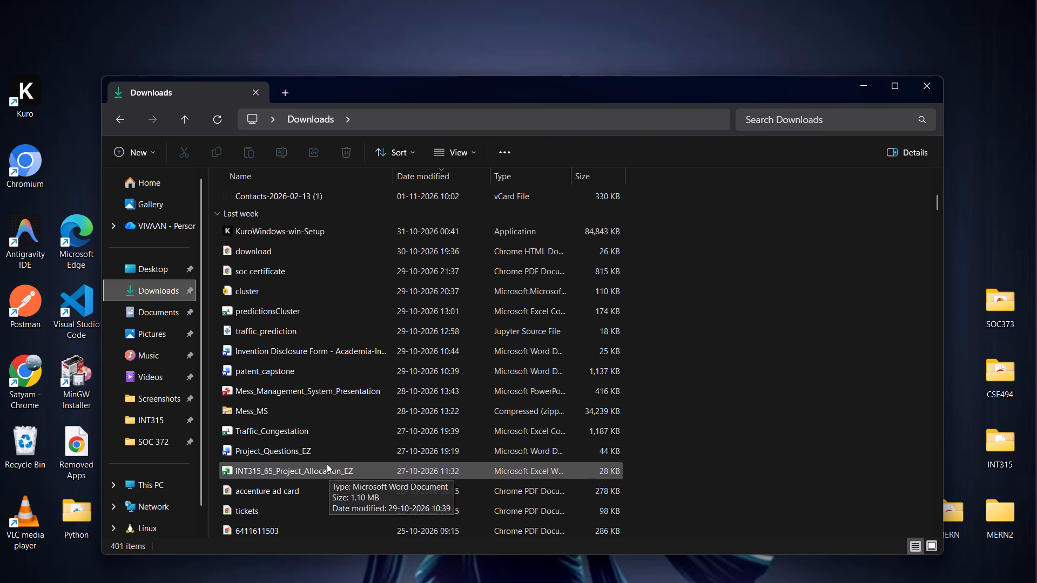
left_click(321, 450)
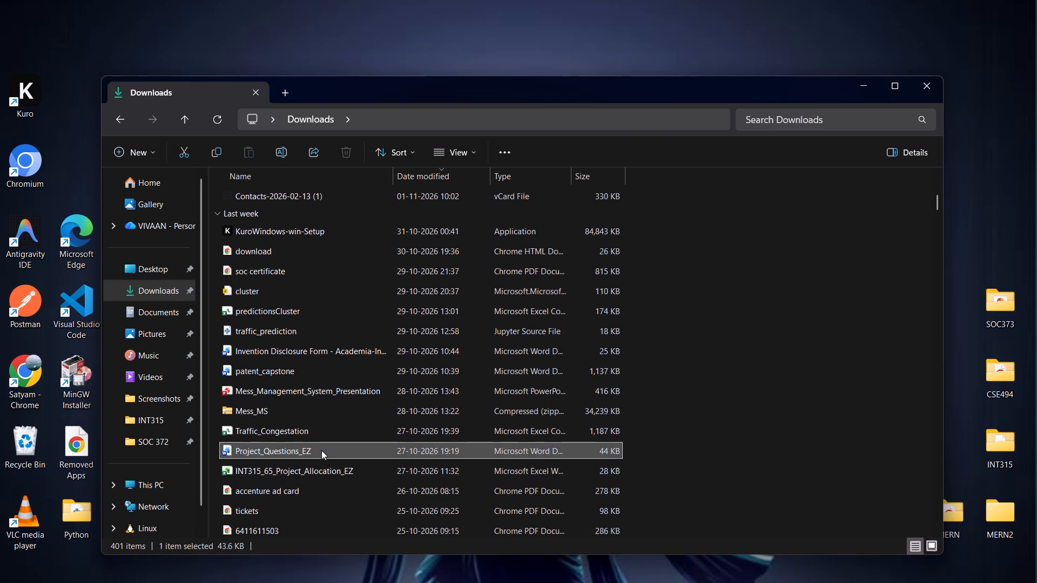
double_click(311, 468)
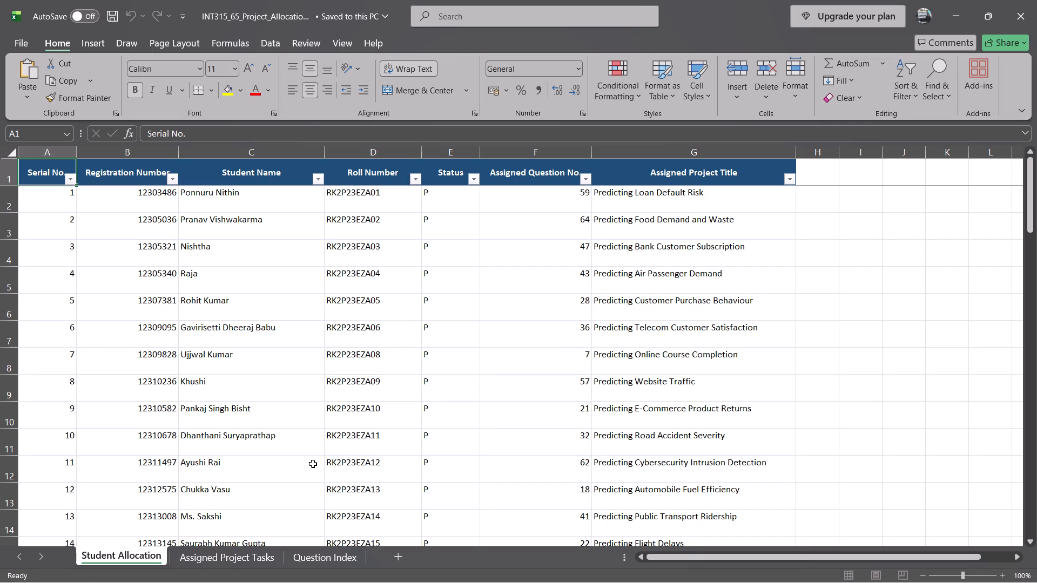
Copy the assigned project title Predicting Traffic Congestion from the student's row in Student Allocation, then close the workbook without saving.
scroll(381, 412, "down", 9)
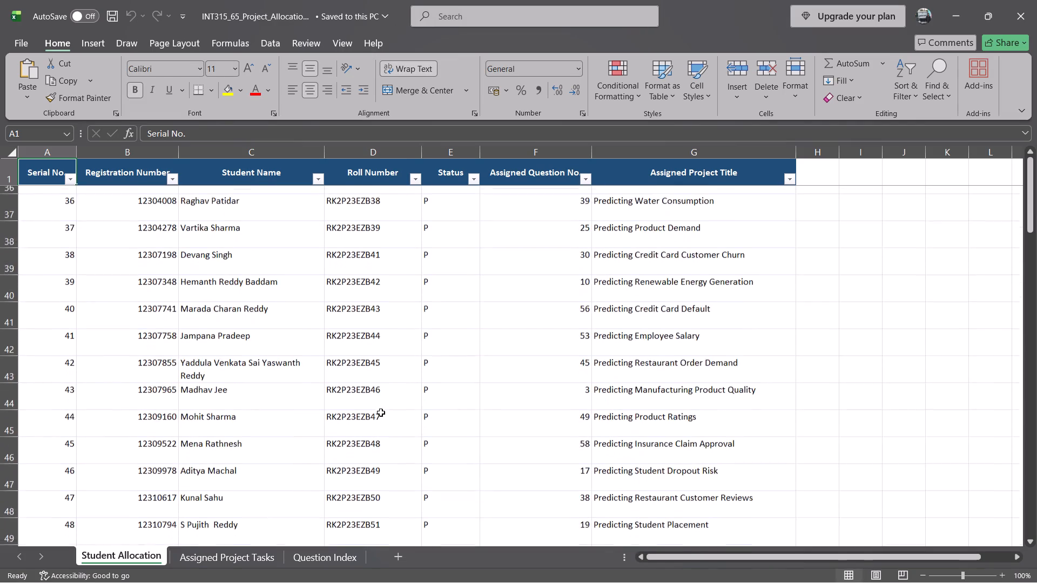
scroll(381, 412, "down", 3)
scroll(381, 412, "up", 2)
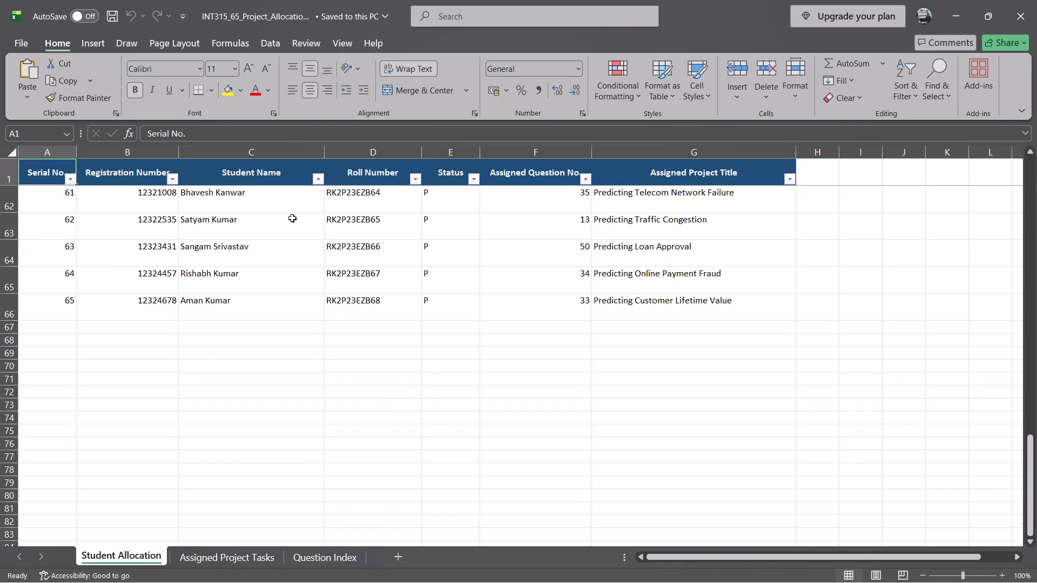
left_click(292, 218)
left_click(690, 222)
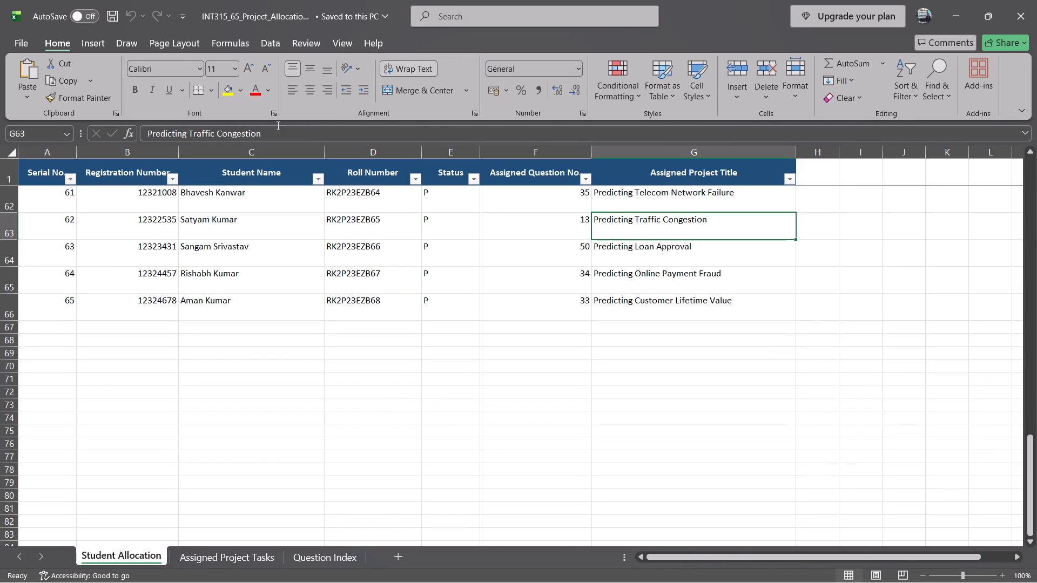
left_click_drag(277, 125, 137, 128)
key("ctrl+c")
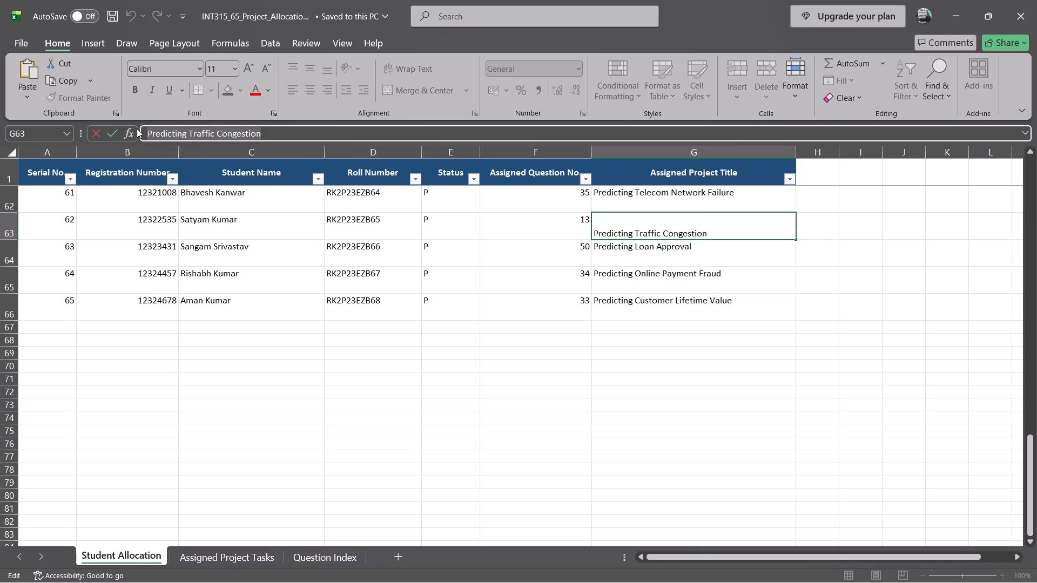
left_click(1036, 0)
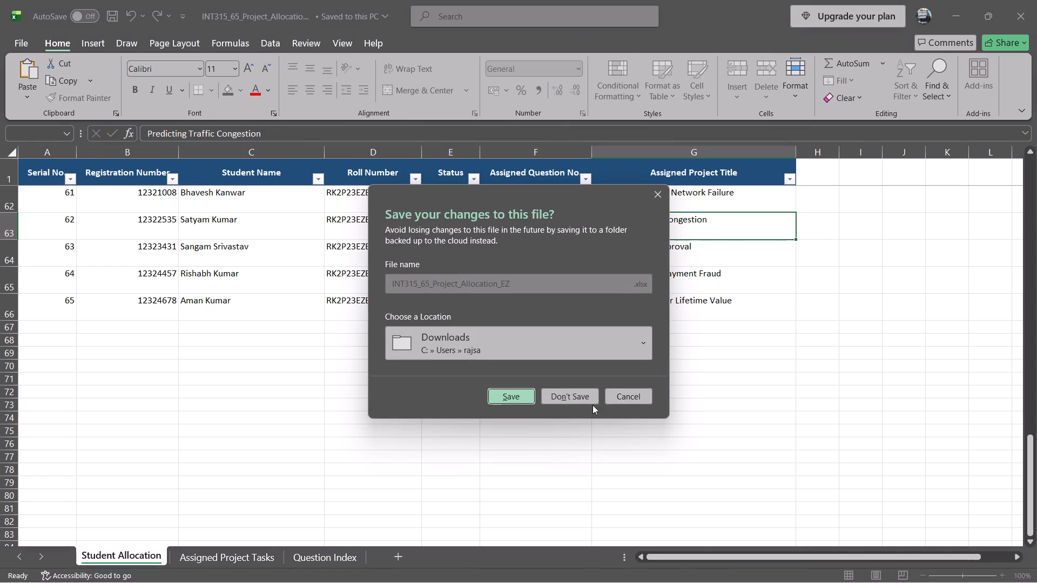
left_click(562, 392)
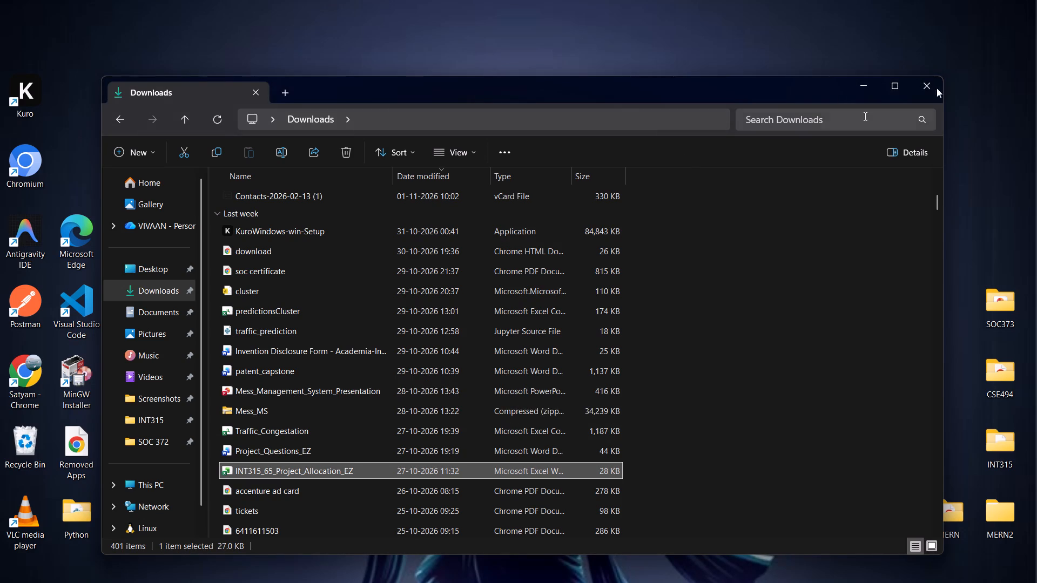
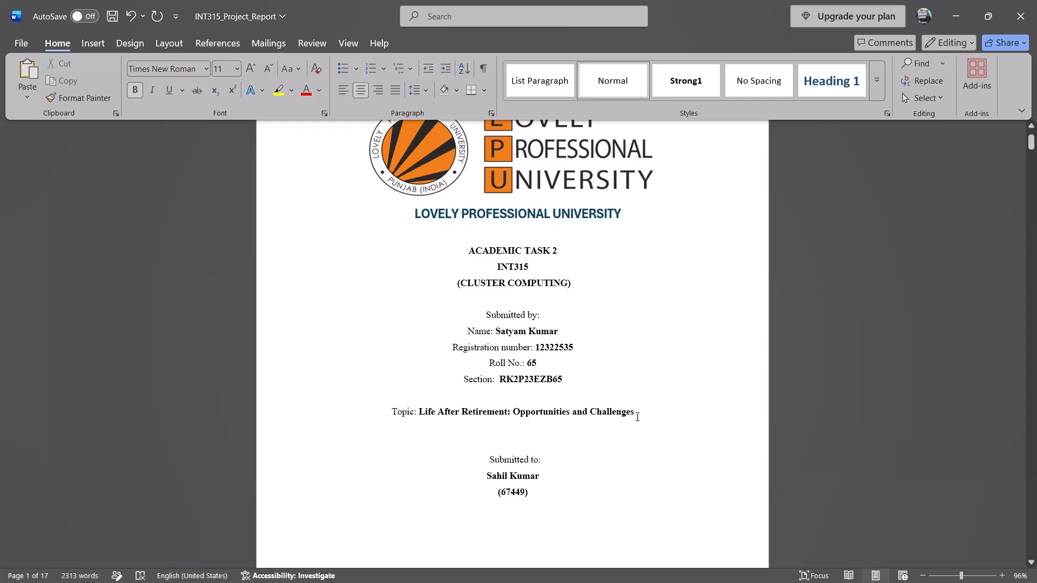
Replace the topic title on the report's cover page with the copied text "Predicting Traffic Congestion".
left_click_drag(643, 406, 625, 409)
left_click_drag(625, 409, 426, 408)
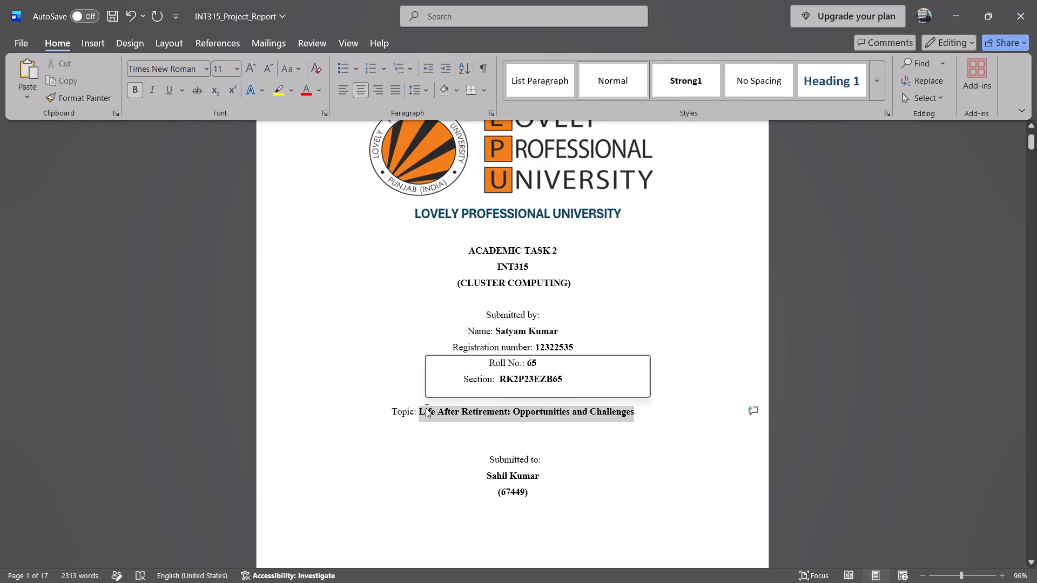
key("ctrl+v")
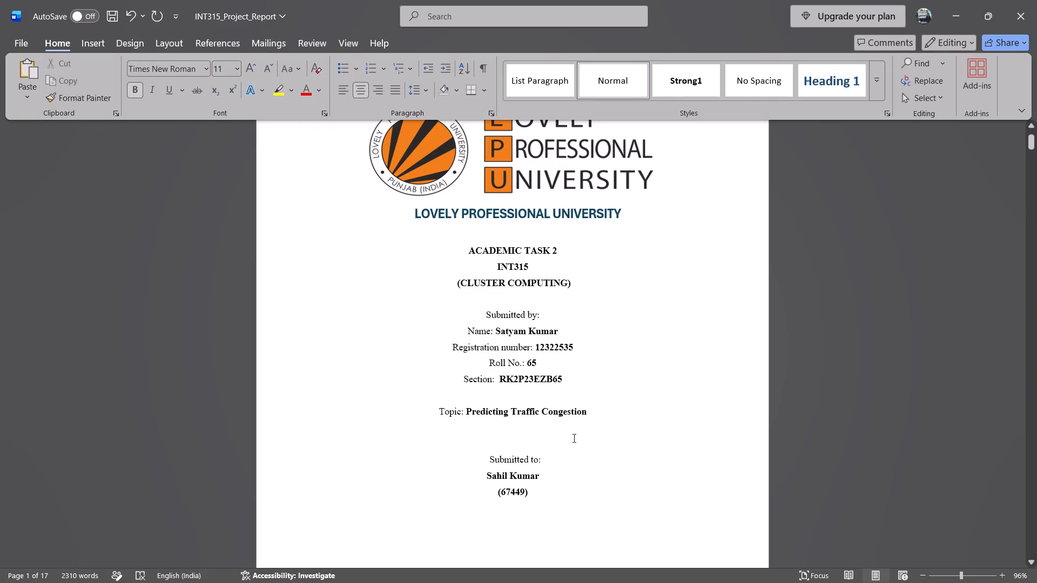
Replace the instructor's name under "Submitted to" on the cover page with Priyanka.
scroll(573, 439, "down", 1)
left_click(541, 416)
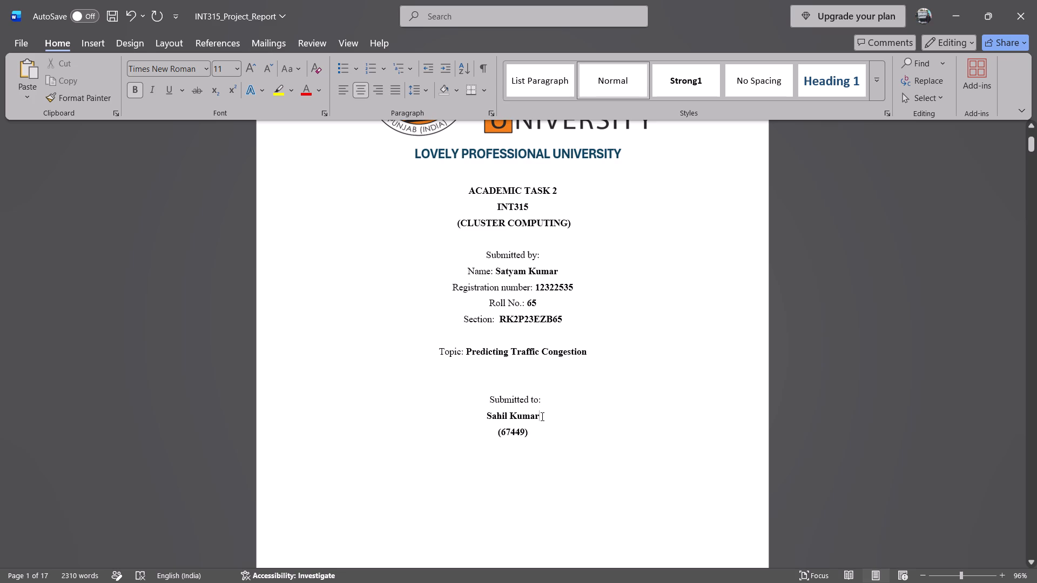
key("BackSpace")
key("BackSpace")
key("BackSpace")
key("BackSpace")
key("BackSpace")
key("BackSpace")
key("BackSpace")
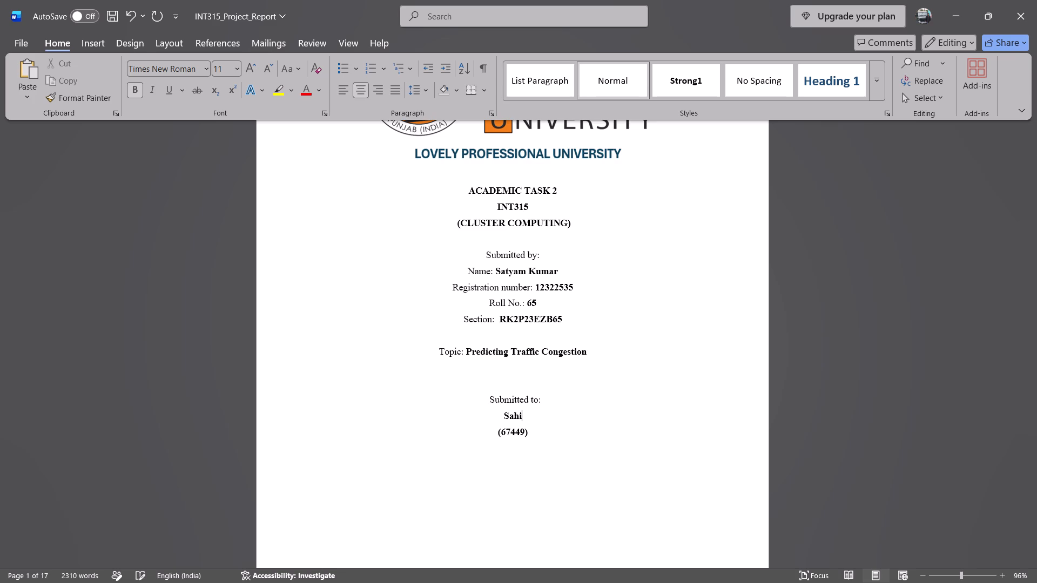
key("BackSpace")
key("BackSpace")
key("BackSpace")
key("BackSpace")
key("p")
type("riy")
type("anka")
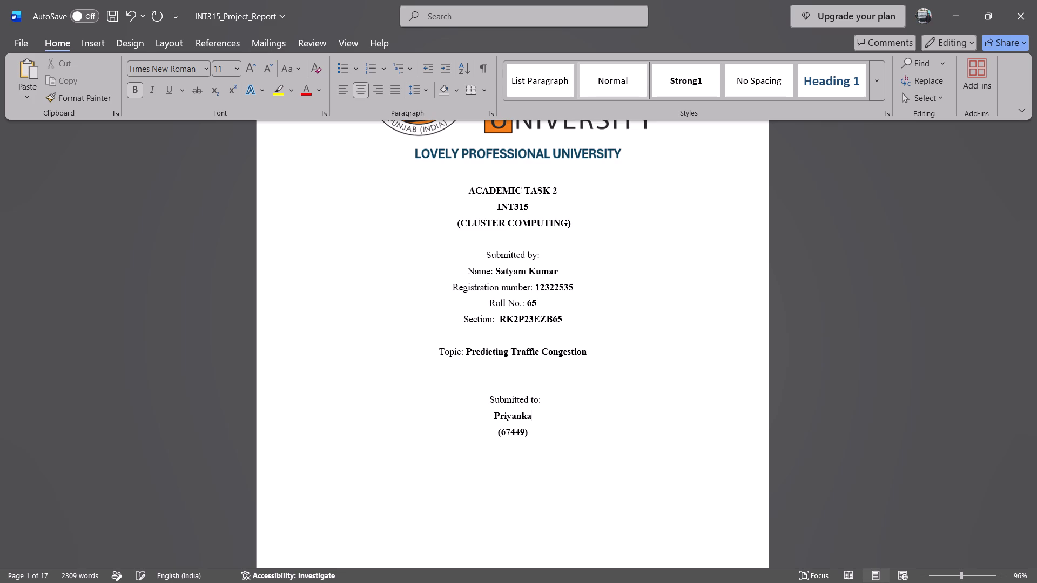
Replace the instructor's ID number in the parentheses below the name with the new instructor's ID, and save the report.
left_click(524, 433)
key("BackSpace")
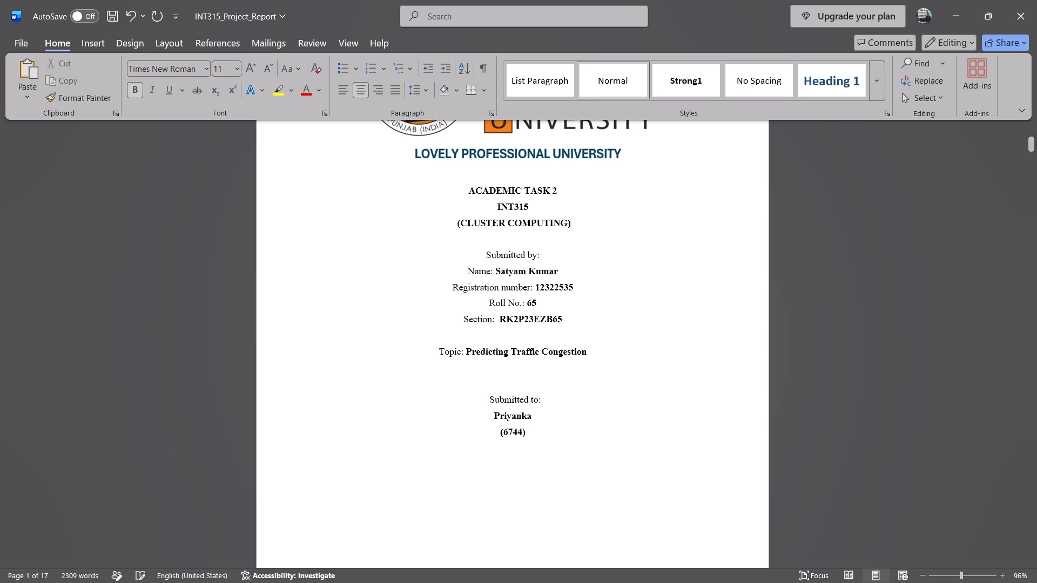
key("BackSpace")
key("BackSpace")
key("BackSpace")
key("BackSpace")
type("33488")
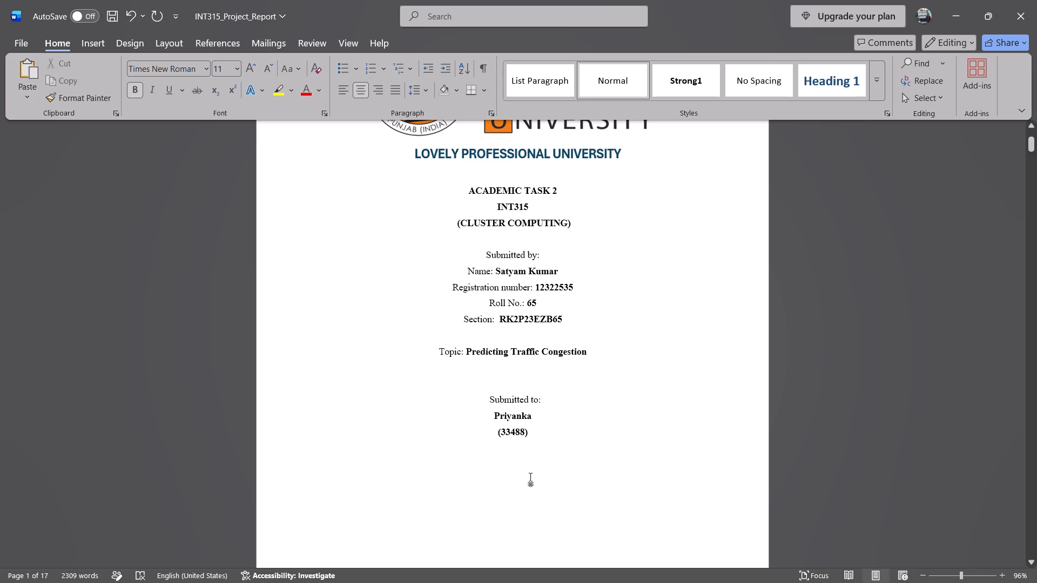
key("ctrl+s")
Delete the blank paragraph on page 2 before the Table of Contents and save the report.
scroll(549, 484, "down", 2)
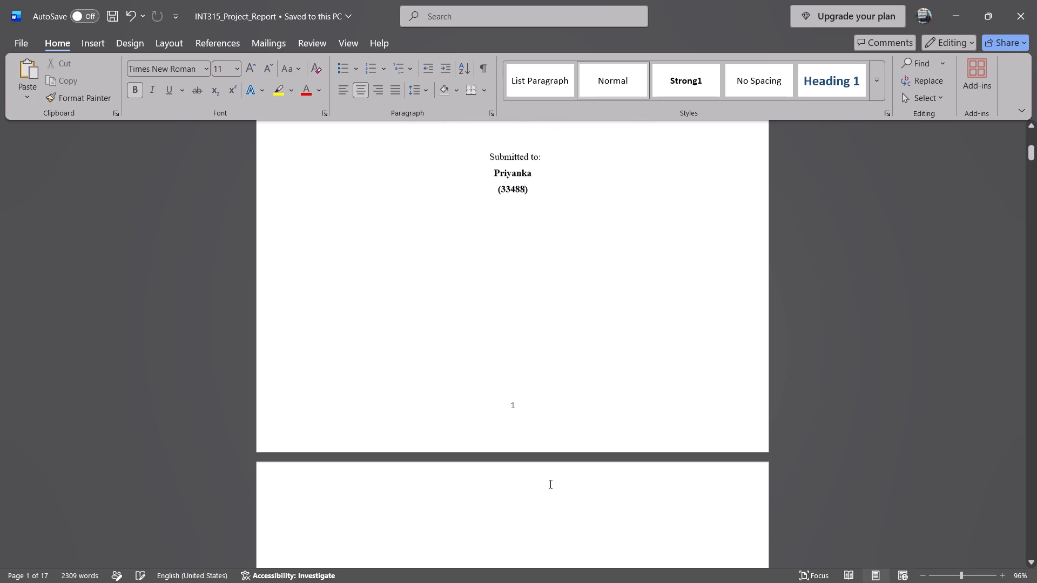
scroll(549, 484, "down", 5)
scroll(549, 484, "up", 1)
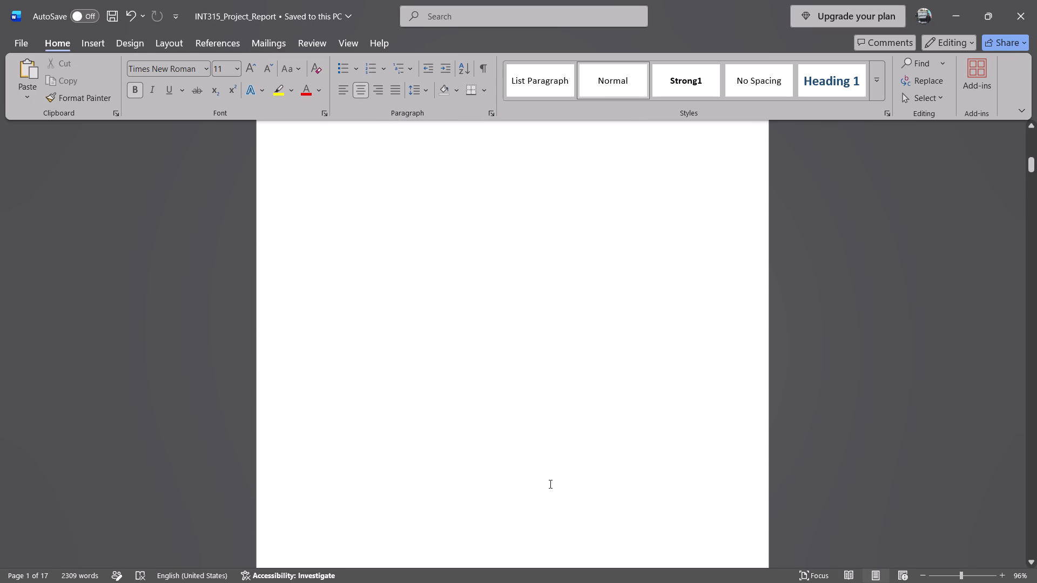
scroll(549, 484, "up", 1)
scroll(384, 248, "up", 1)
left_click(329, 300)
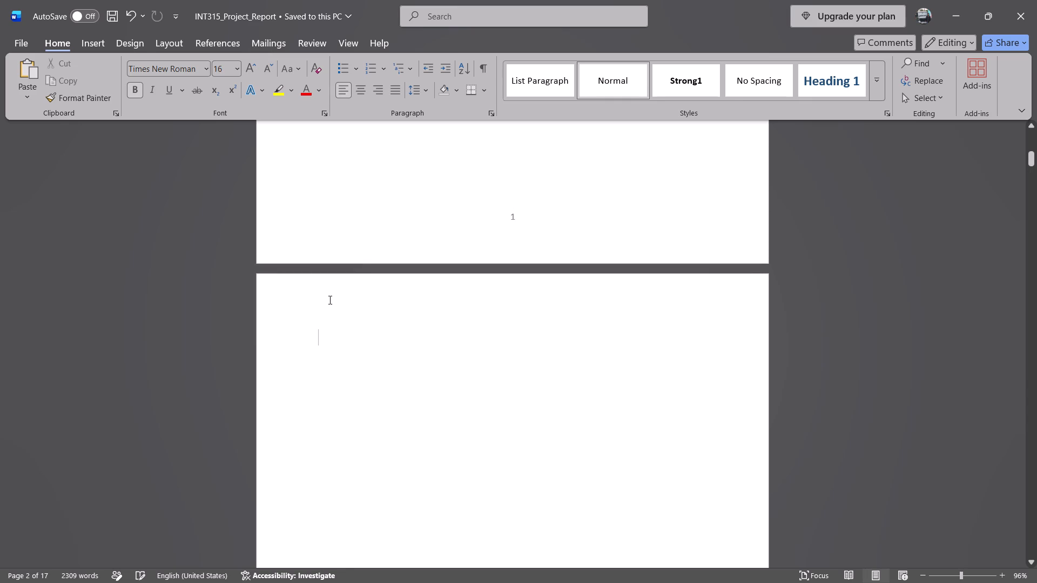
key("Delete")
scroll(329, 300, "up", 2)
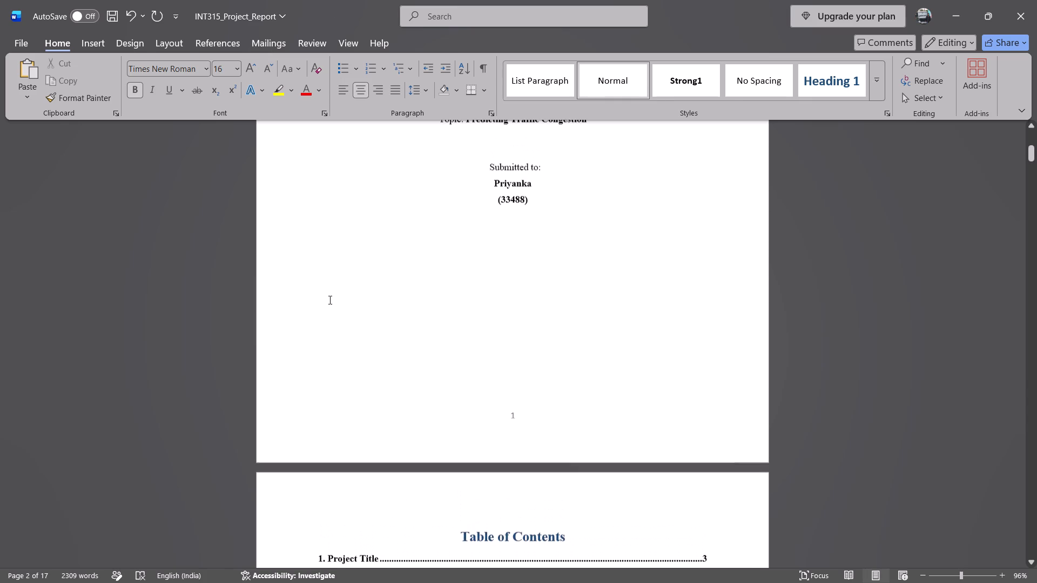
key("ctrl+s")
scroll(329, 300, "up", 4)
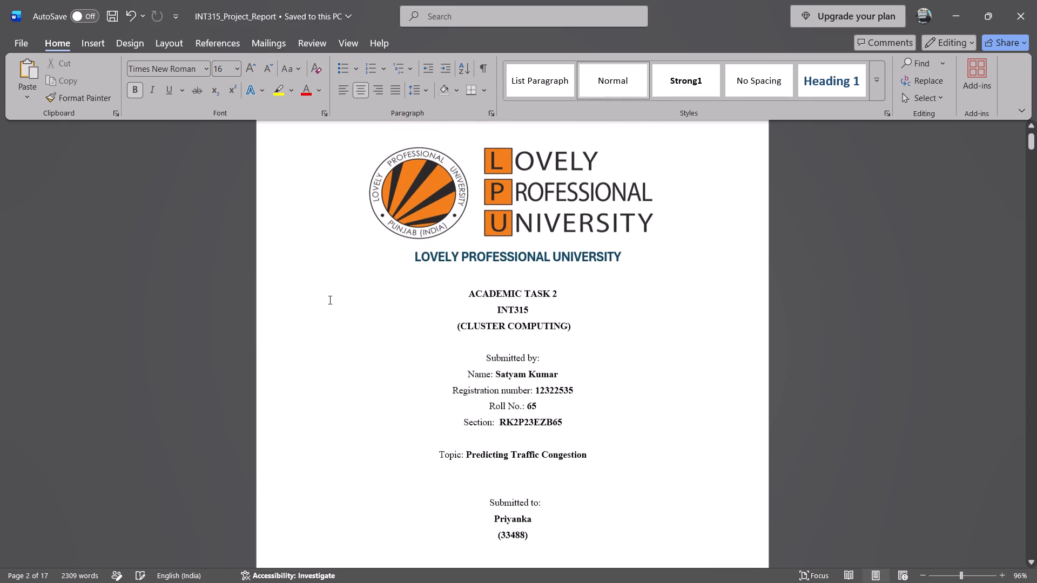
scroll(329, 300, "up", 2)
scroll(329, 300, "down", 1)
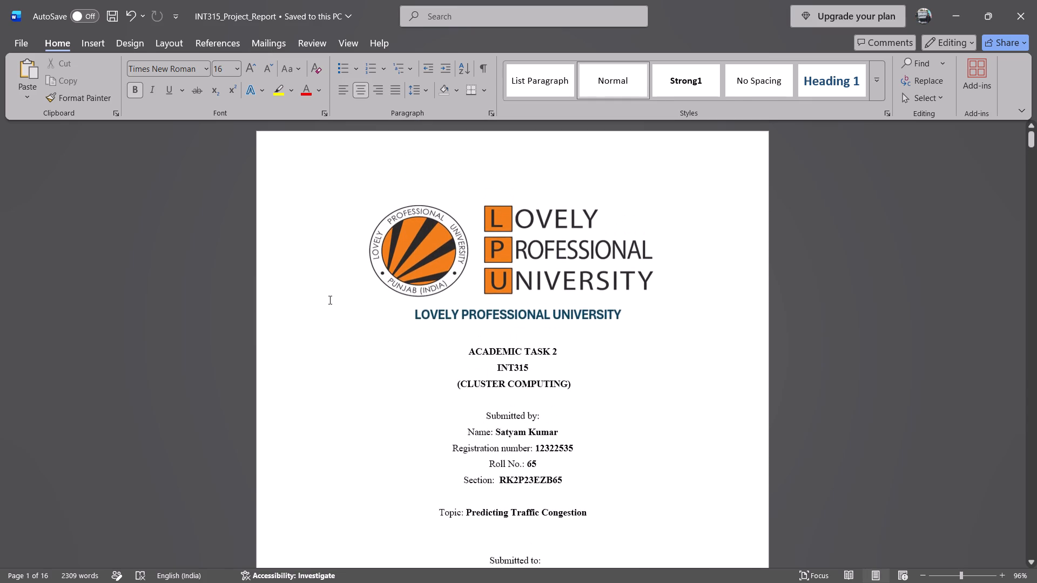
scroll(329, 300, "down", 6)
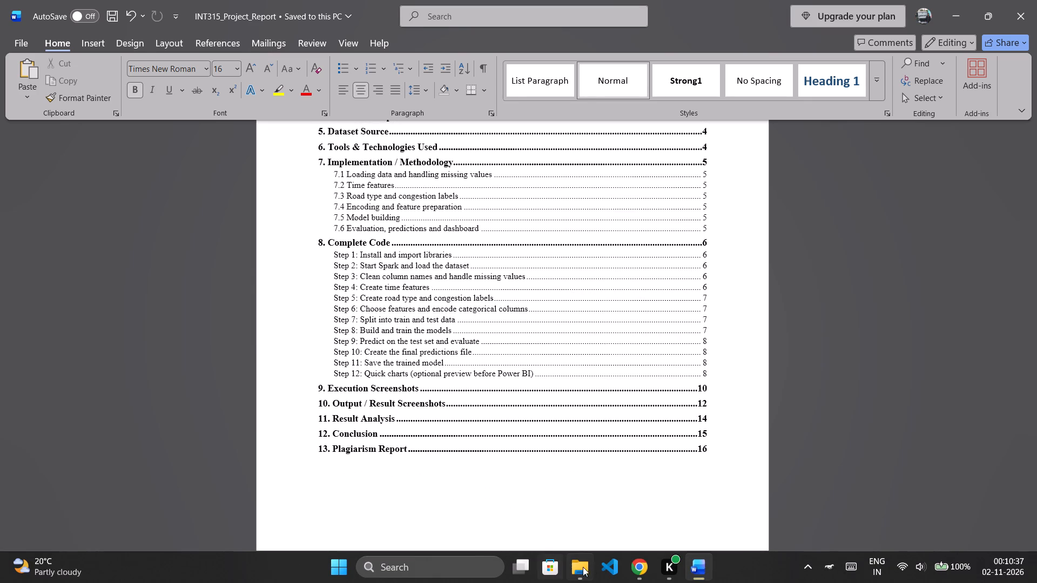
Switch to File Explorer and permanently delete INT315_Project_Report_with_TOC from the Downloads folder.
left_click(585, 571)
left_click(187, 308)
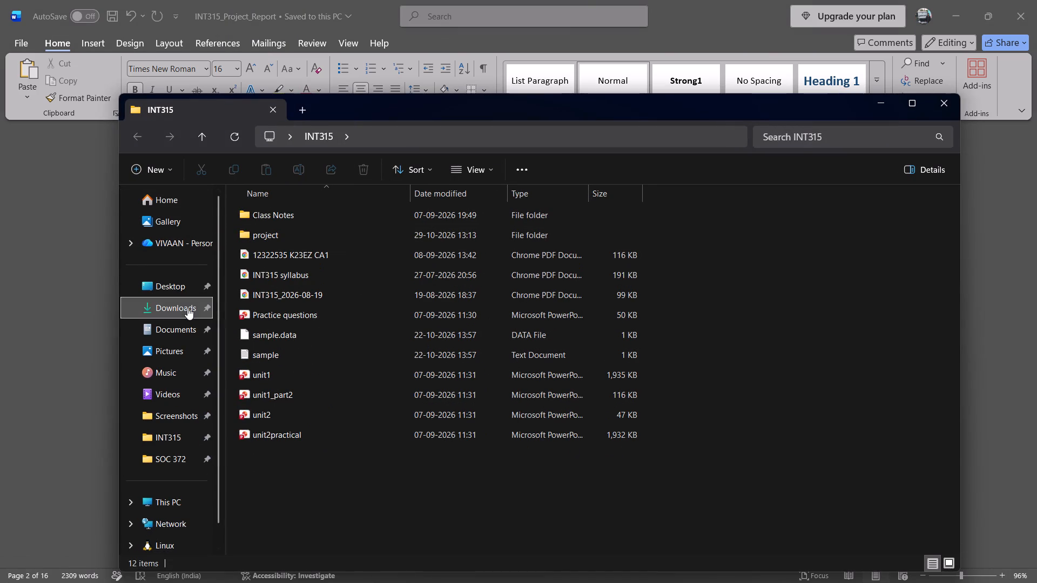
left_click(289, 236)
left_click(289, 257)
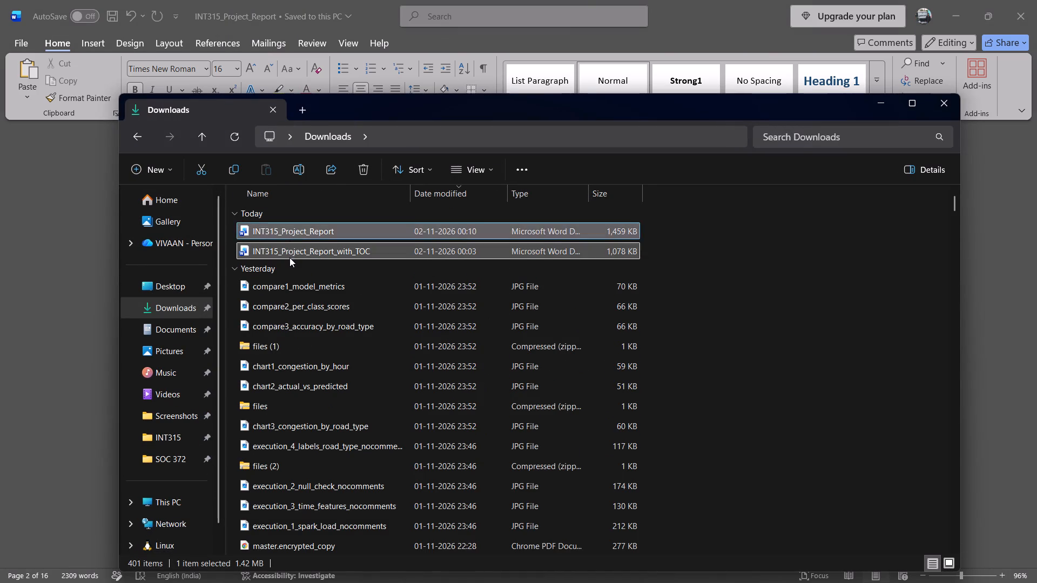
key("shift+BackSpace")
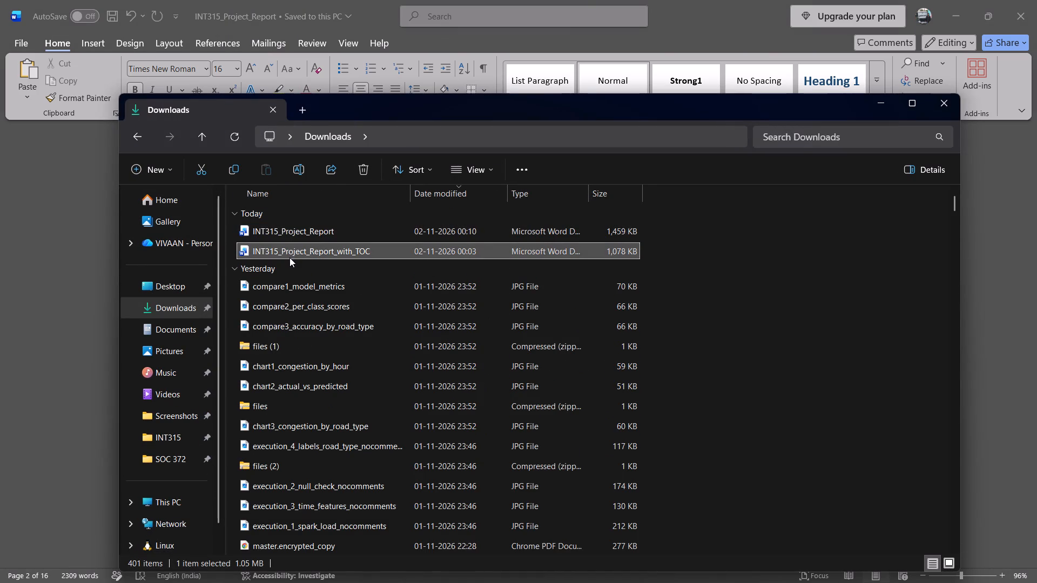
key("shift+Delete")
key("Return")
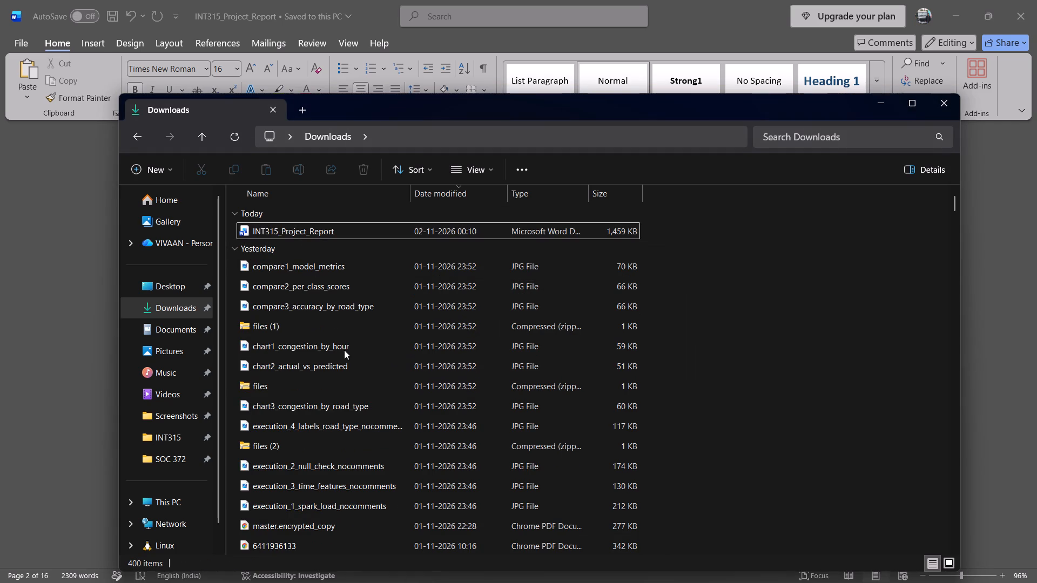
Permanently delete the compressed archives files, files (1) and files (2) from Downloads, and refresh the folder.
left_click(307, 324)
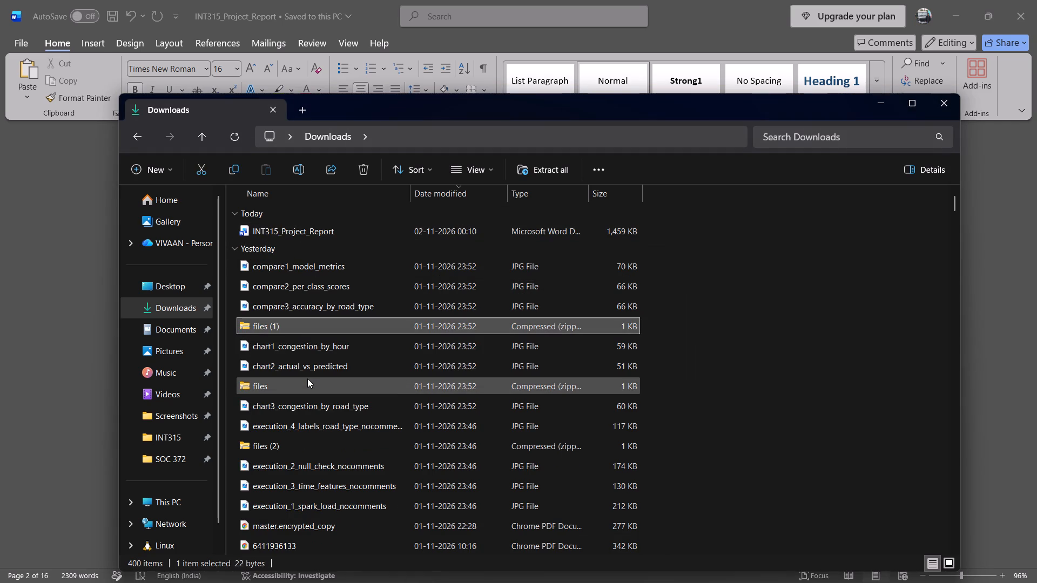
left_click(292, 393, "ctrl")
left_click(274, 451, "ctrl")
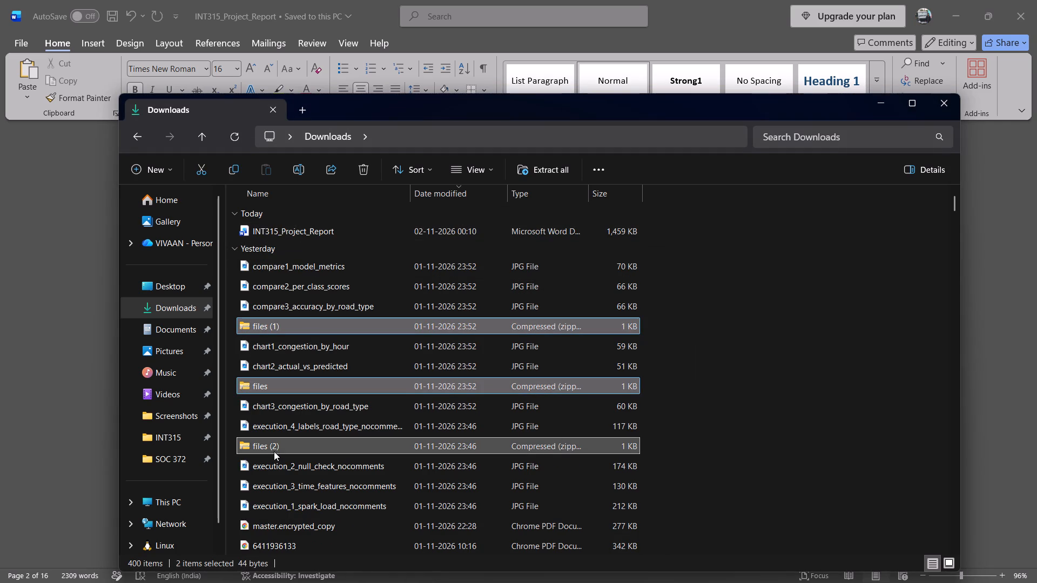
key("shift+Delete")
key("Return")
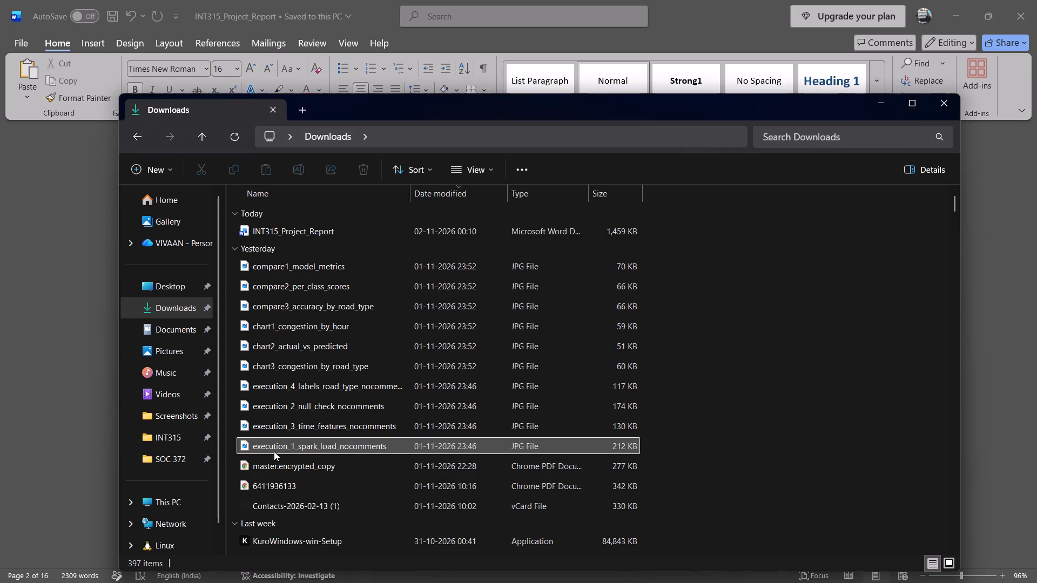
left_click(287, 483)
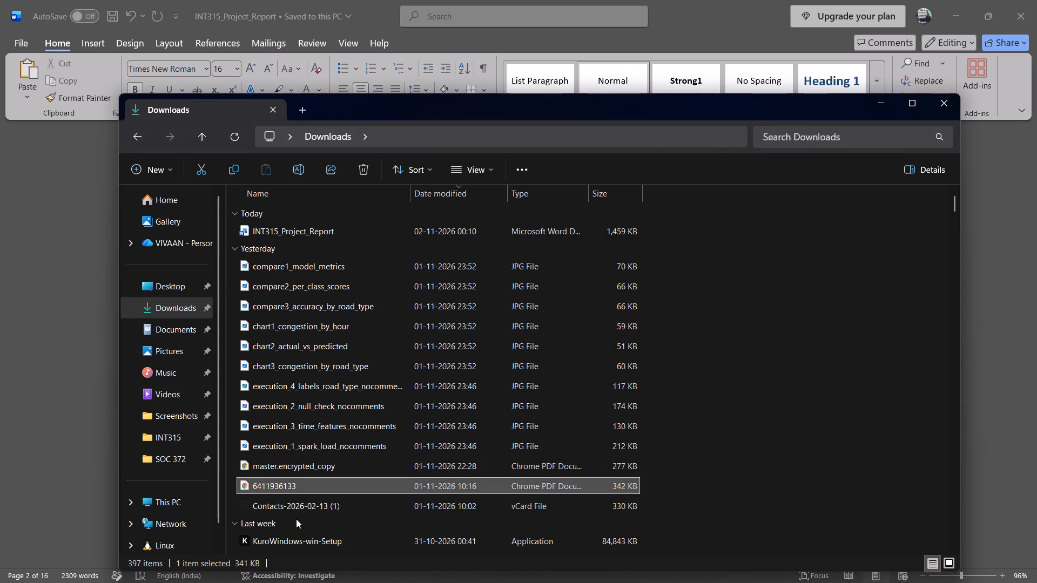
left_click(238, 135)
Return to the INT315_Project_Report document in Word and save it.
left_click(873, 106)
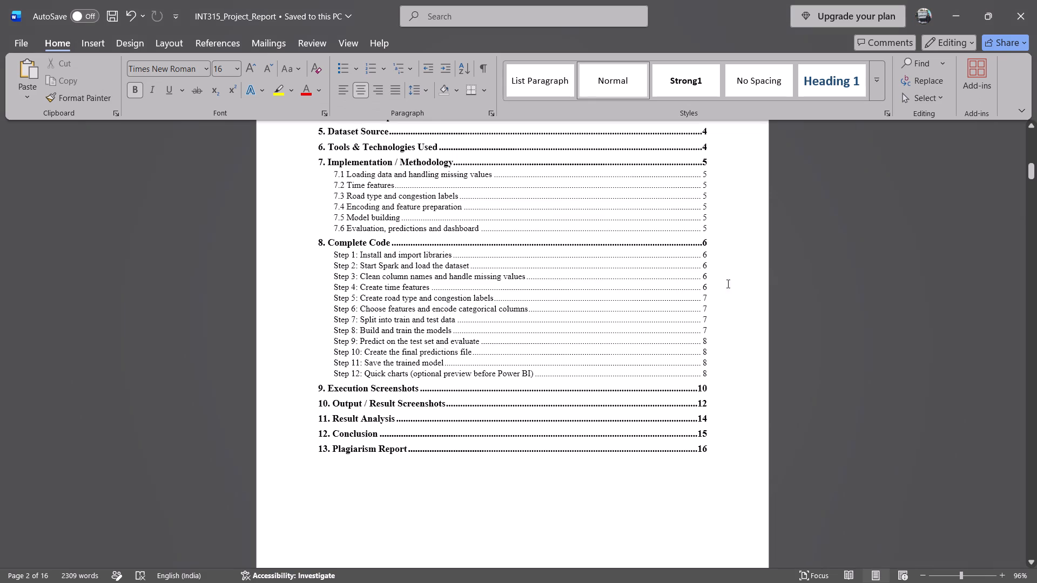
scroll(649, 302, "up", 2)
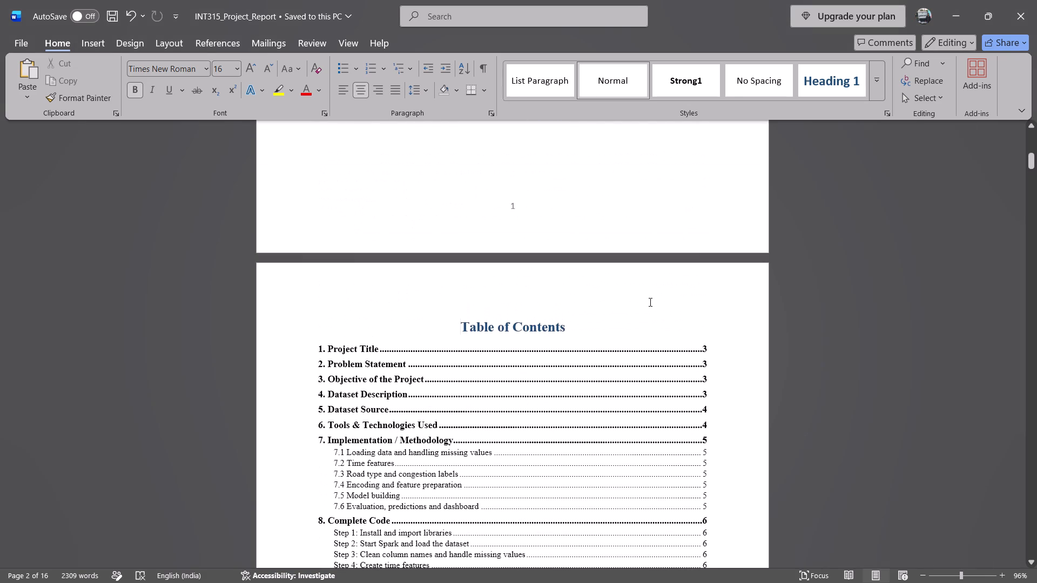
key("ctrl+s")
Insert three blank lines between the university logo and the "ACADEMIC TASK 2" heading on the cover page.
scroll(649, 302, "up", 5)
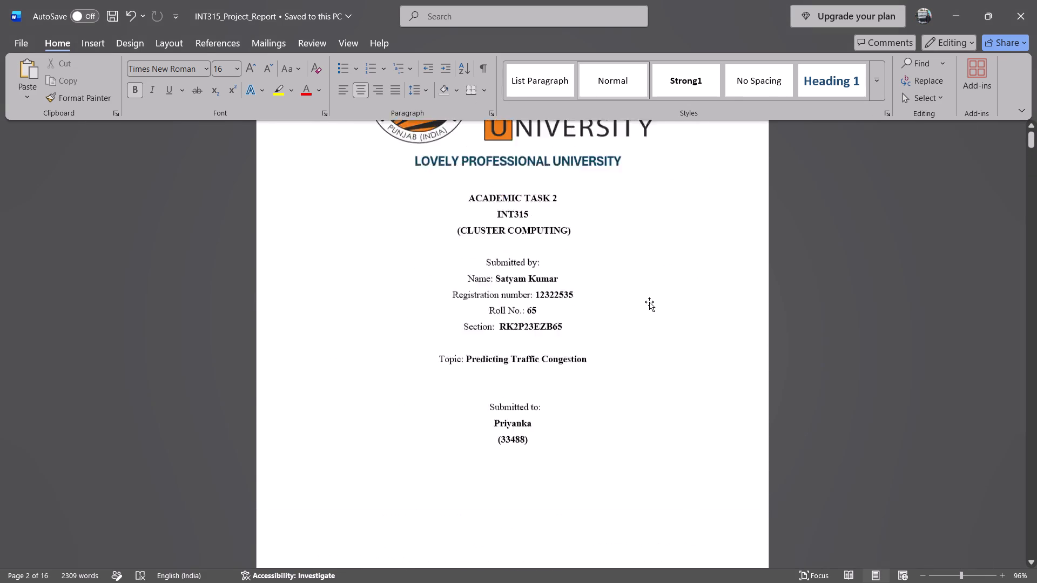
scroll(649, 302, "up", 2)
scroll(649, 302, "down", 1)
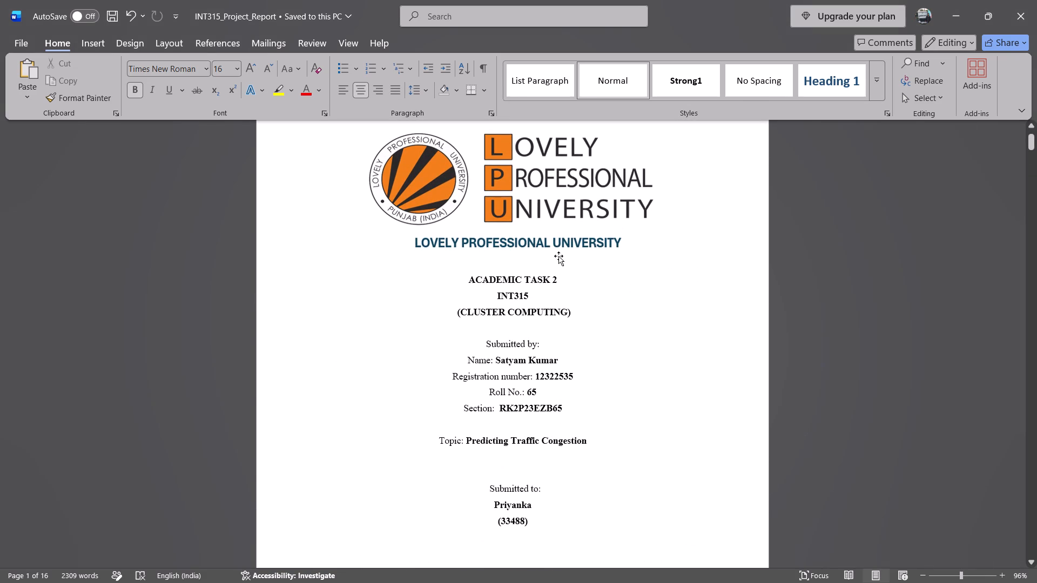
scroll(607, 260, "down", 1)
left_click(630, 237)
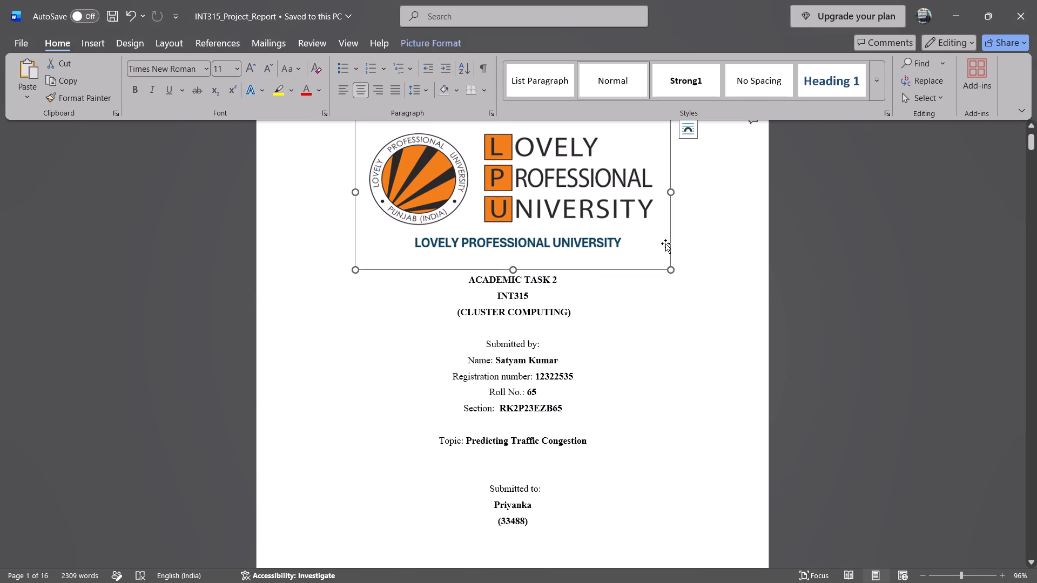
left_click(684, 245)
key("Return")
key("Return")
key("Return")
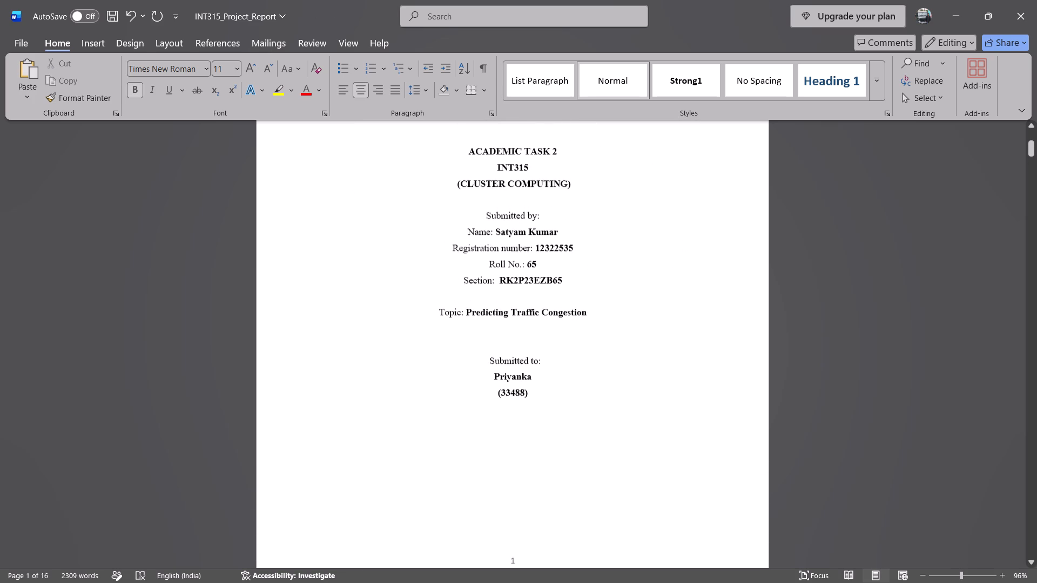
scroll(684, 245, "up", 1)
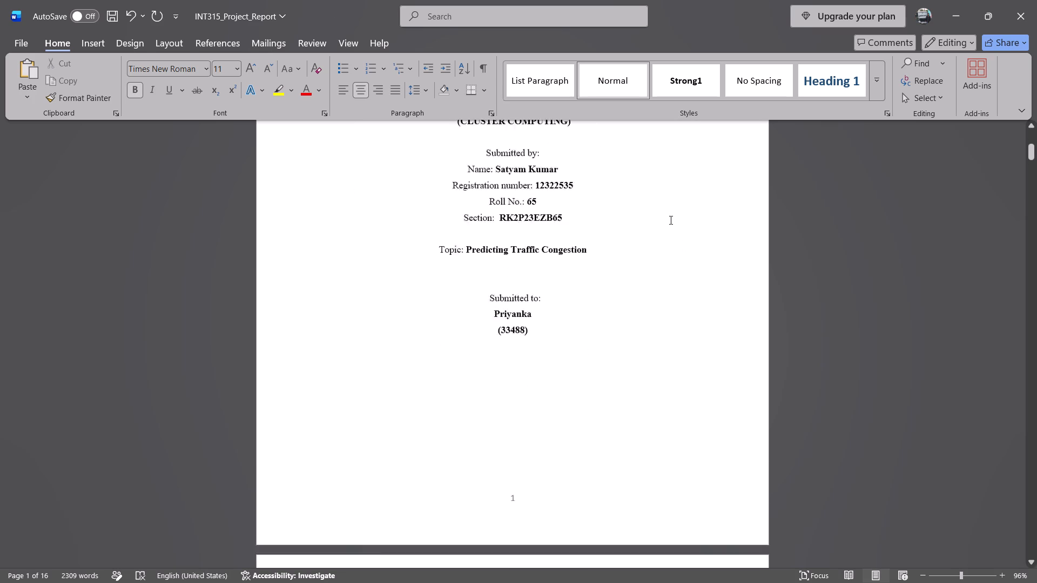
Set the cover page text from "ACADEMIC TASK 2" down to the "Submitted to" details to font size 14 and save the document.
left_click_drag(541, 423, 473, 181)
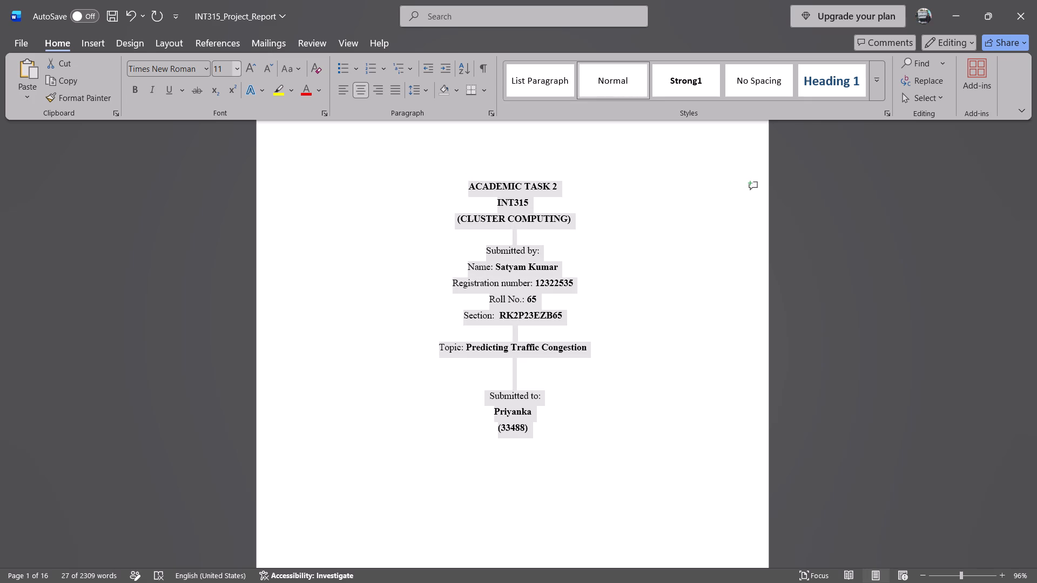
left_click(221, 65)
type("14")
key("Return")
left_click(624, 286)
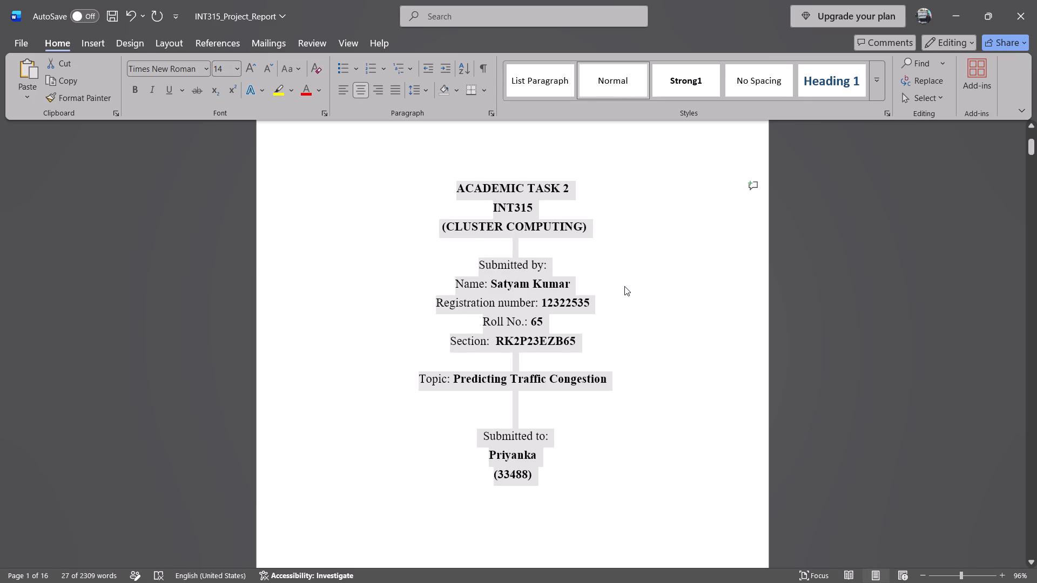
scroll(624, 286, "down", 1)
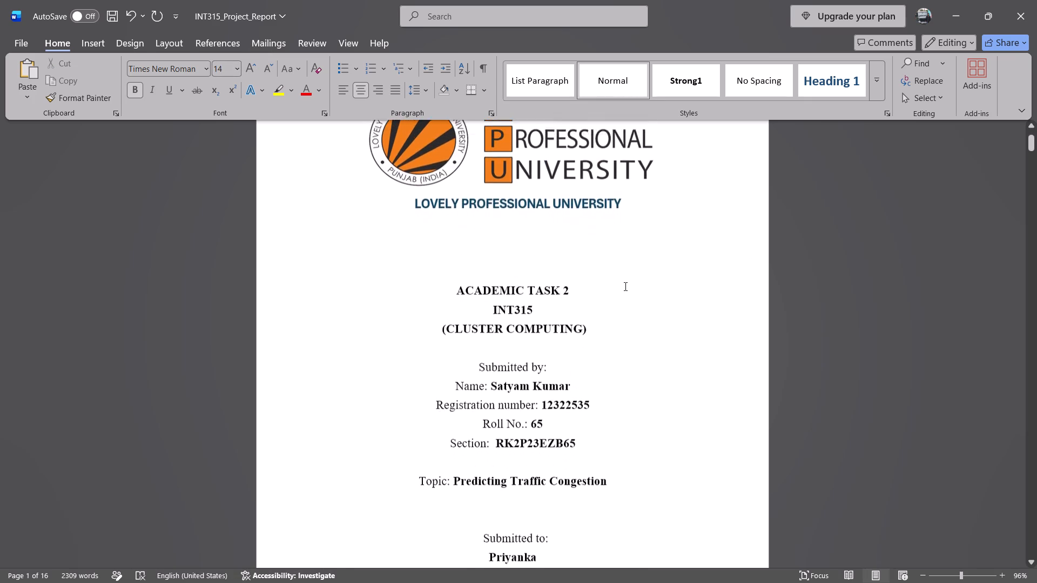
scroll(624, 286, "down", 1)
scroll(624, 286, "up", 1)
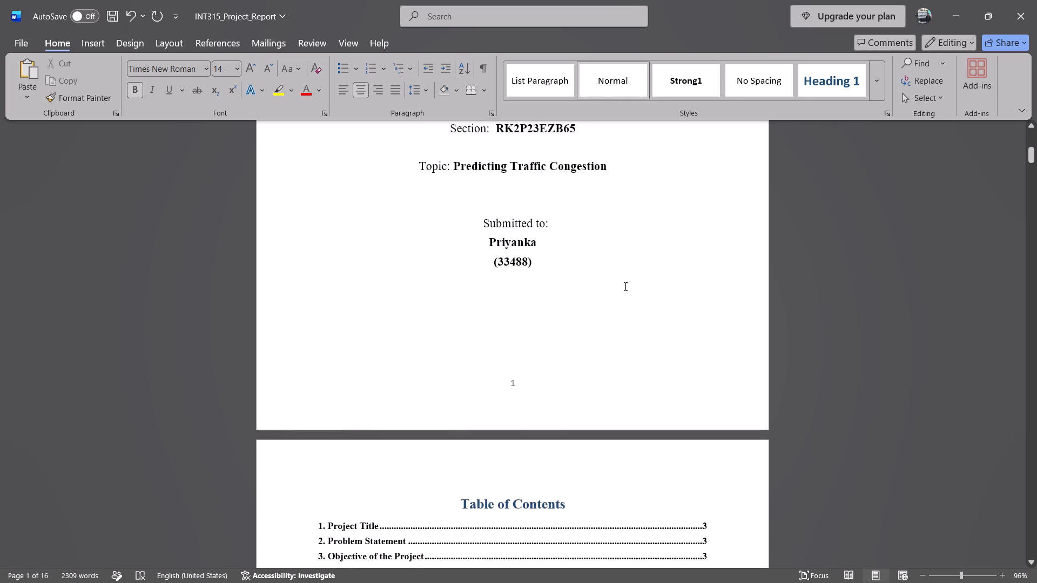
scroll(624, 286, "up", 1)
key("ctrl+s")
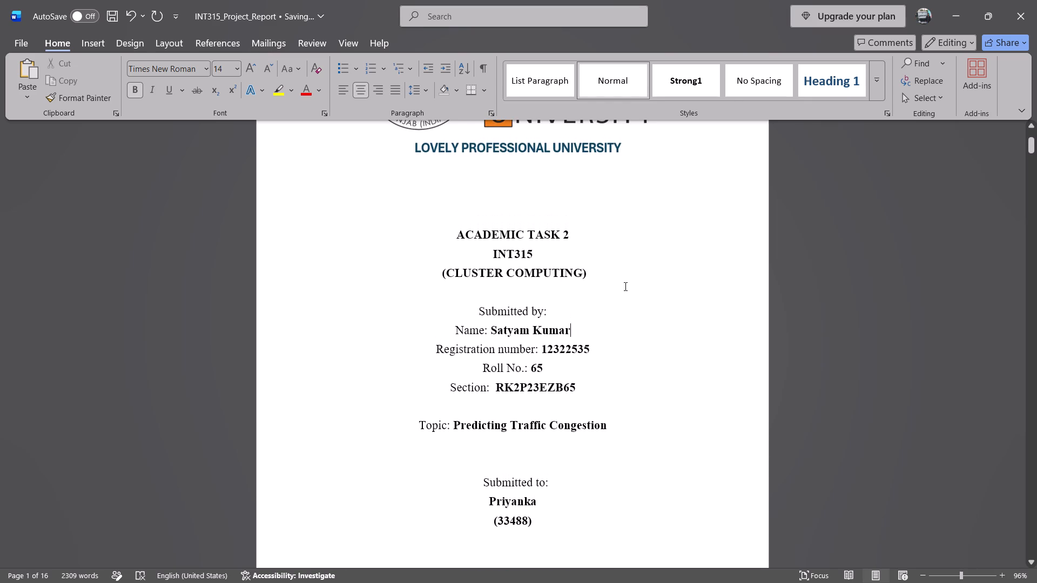
Set the body text under "1. Project Title" to font size 12.
scroll(624, 286, "down", 4)
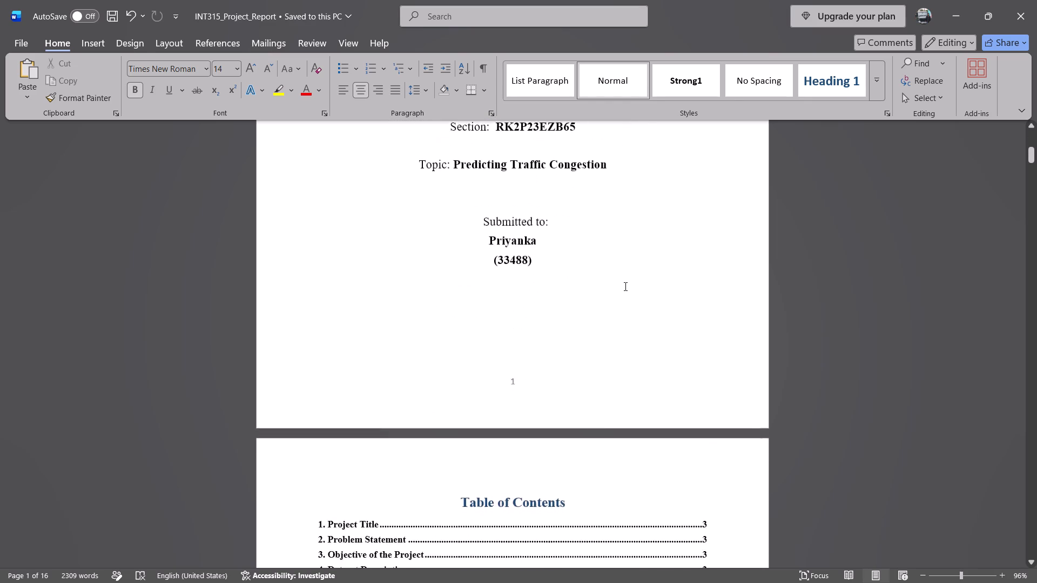
scroll(624, 286, "down", 3)
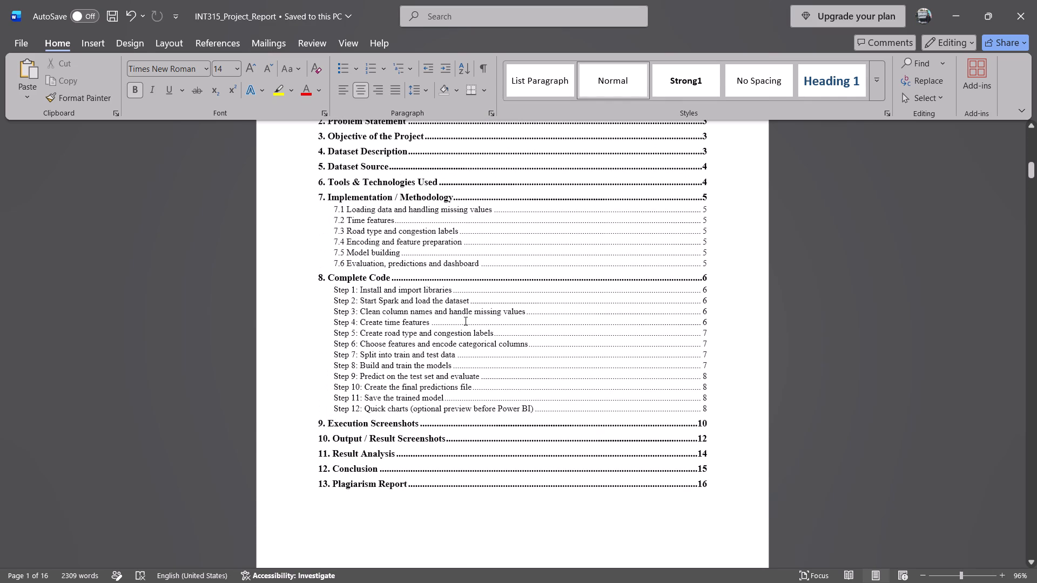
left_click(464, 321)
scroll(464, 321, "down", 4)
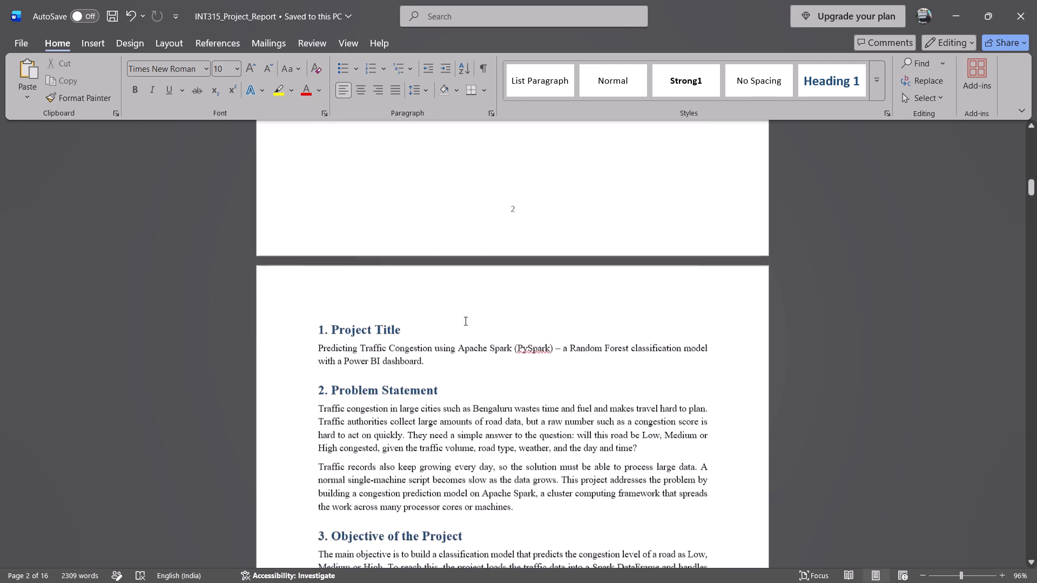
scroll(464, 321, "down", 1)
left_click(436, 312)
left_click_drag(432, 318, 432, 317)
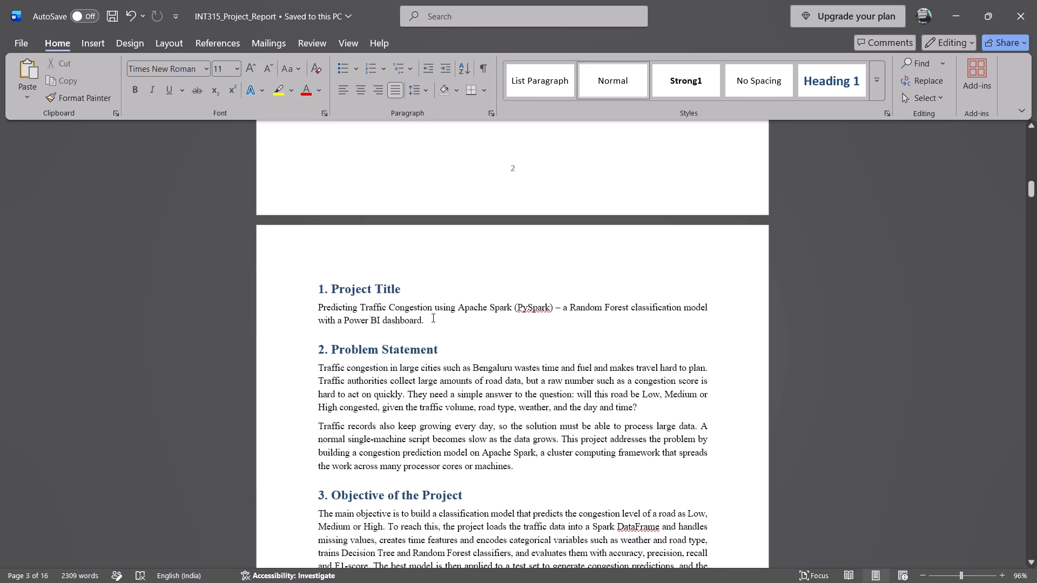
left_click_drag(432, 317, 406, 293)
left_click(396, 290)
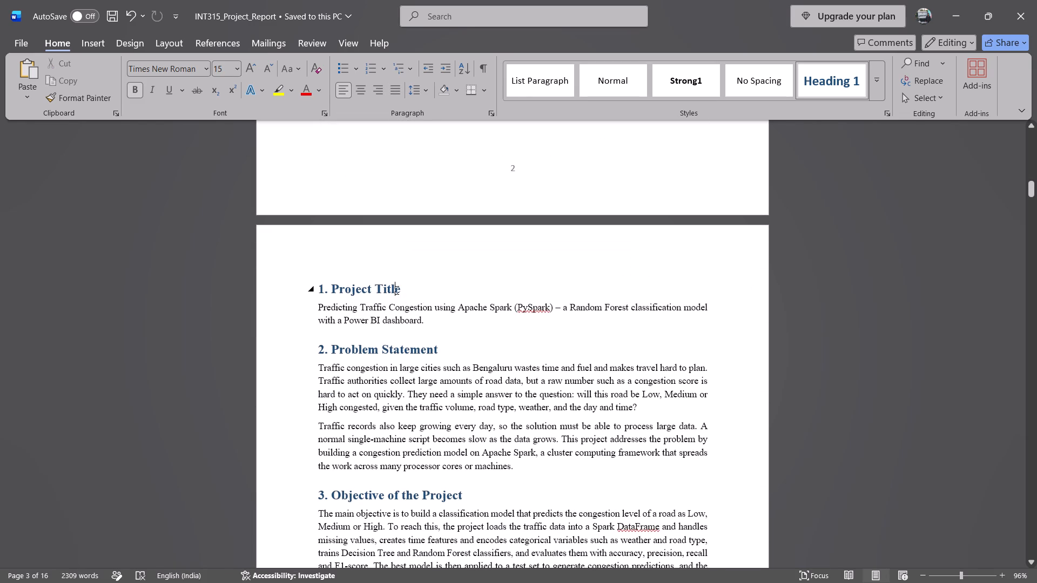
left_click_drag(429, 322, 316, 310)
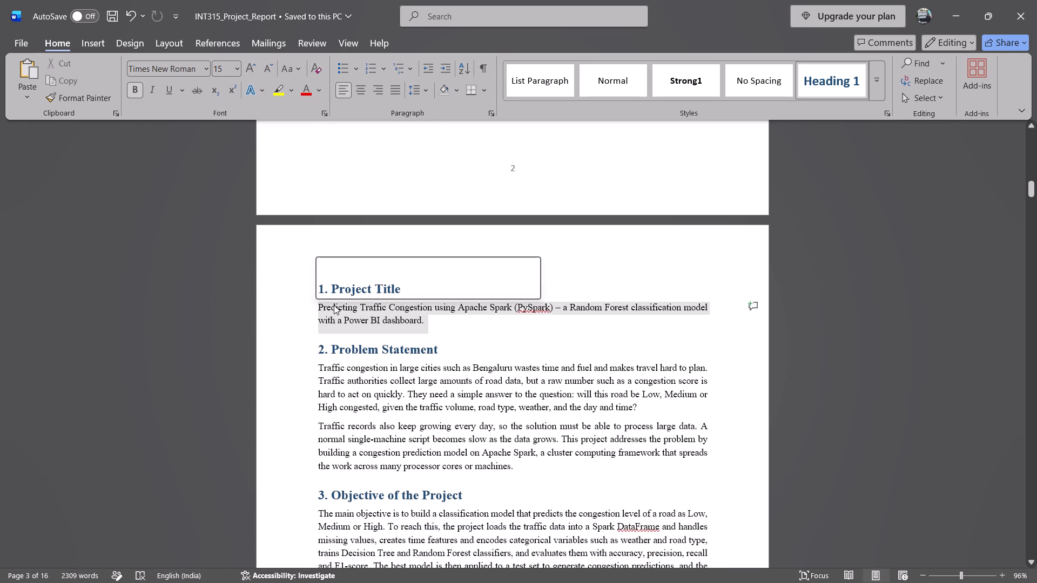
left_click(404, 270)
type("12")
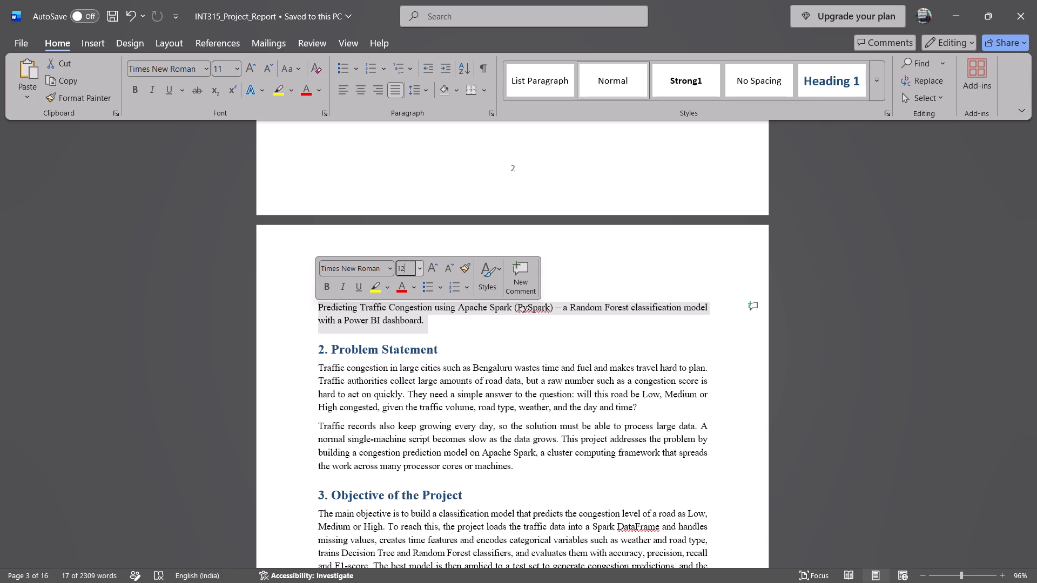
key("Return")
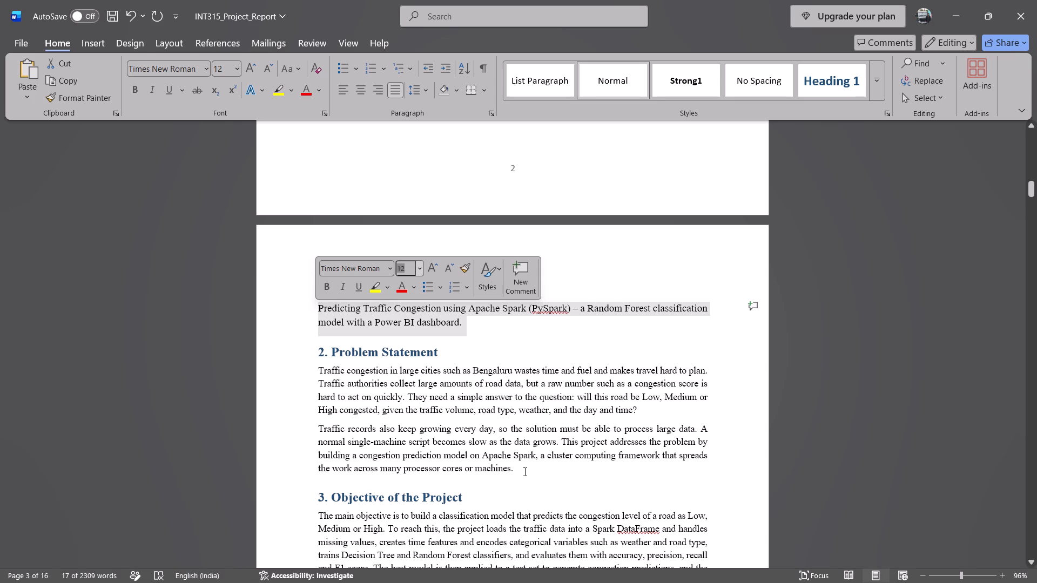
Set both paragraphs under "2. Problem Statement" to font size 12.
left_click(524, 471)
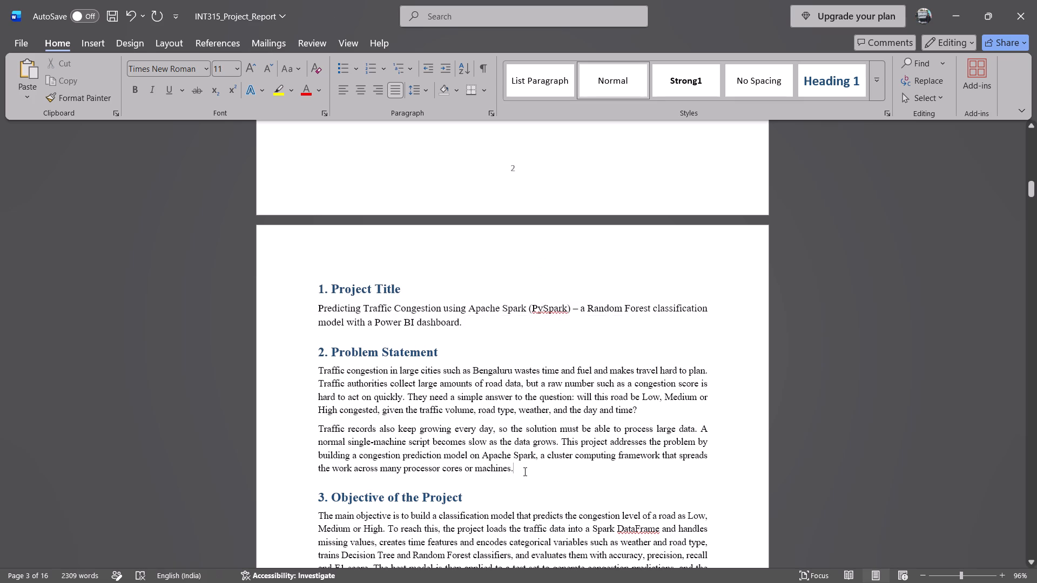
left_click_drag(524, 471, 458, 446)
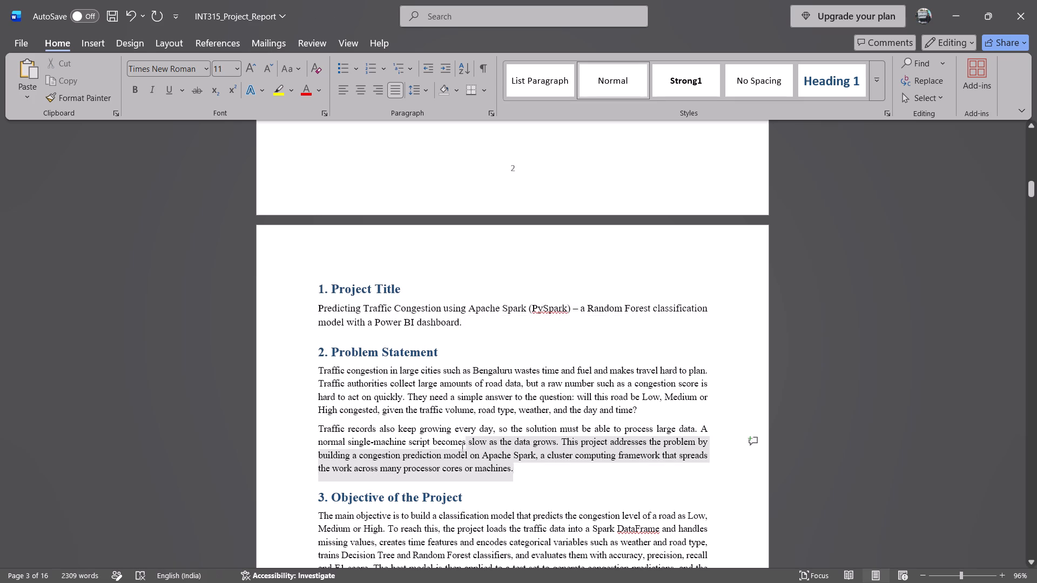
left_click_drag(458, 446, 301, 374)
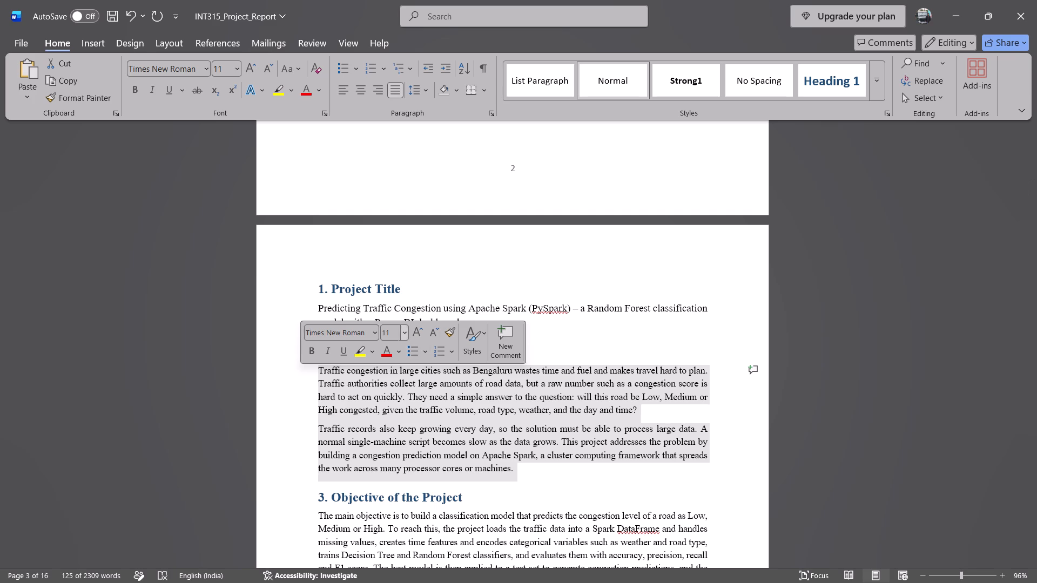
left_click(394, 333)
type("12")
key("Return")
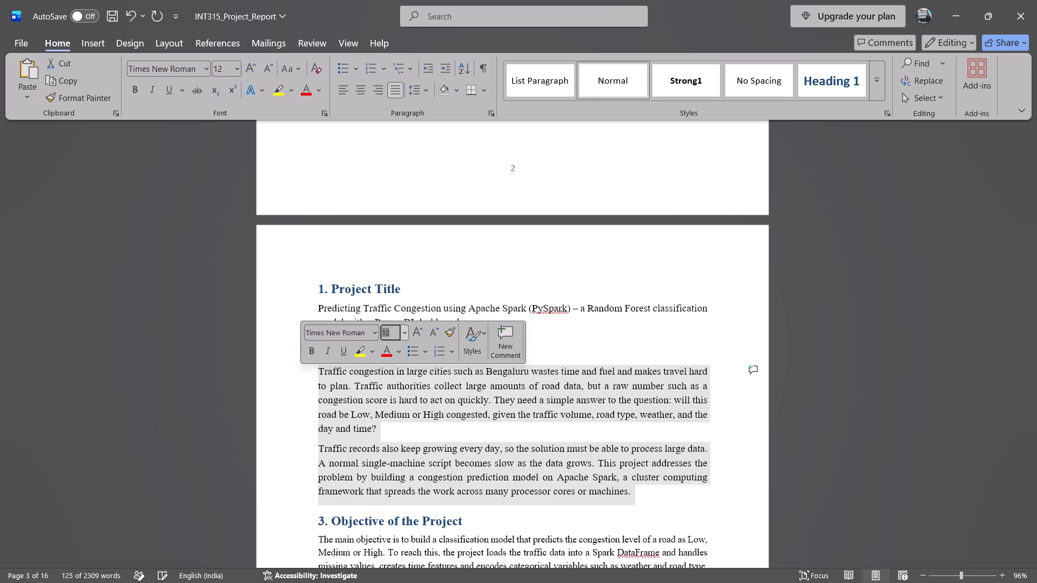
Replace the question mark after "day and time" in the first Problem Statement paragraph with a period.
scroll(394, 333, "down", 2)
left_click(394, 372)
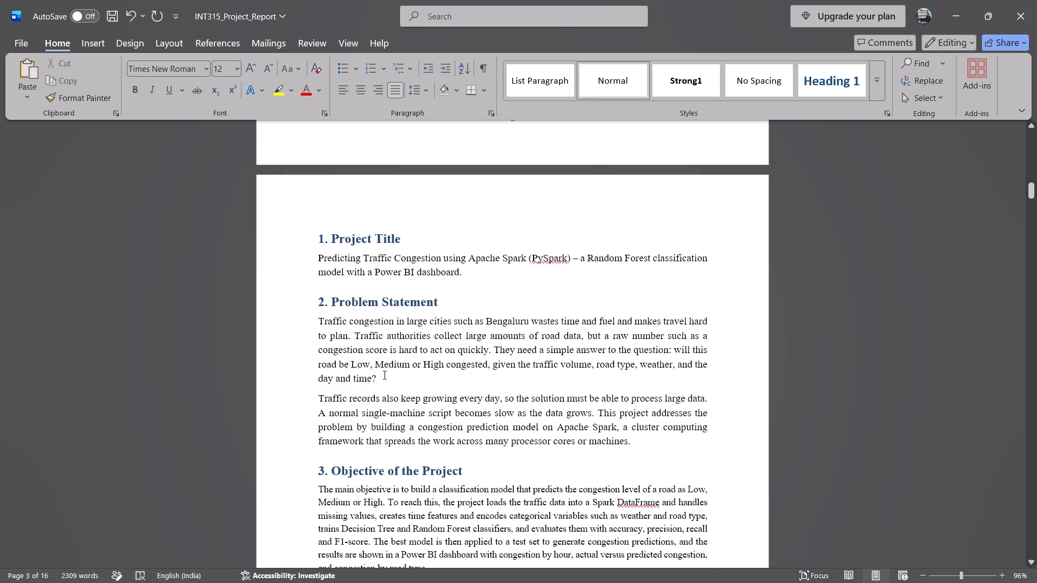
key("BackSpace")
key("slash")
key("BackSpace")
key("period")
Set the paragraph under "3. Objective of the Project" to font size 12.
scroll(383, 375, "down", 1)
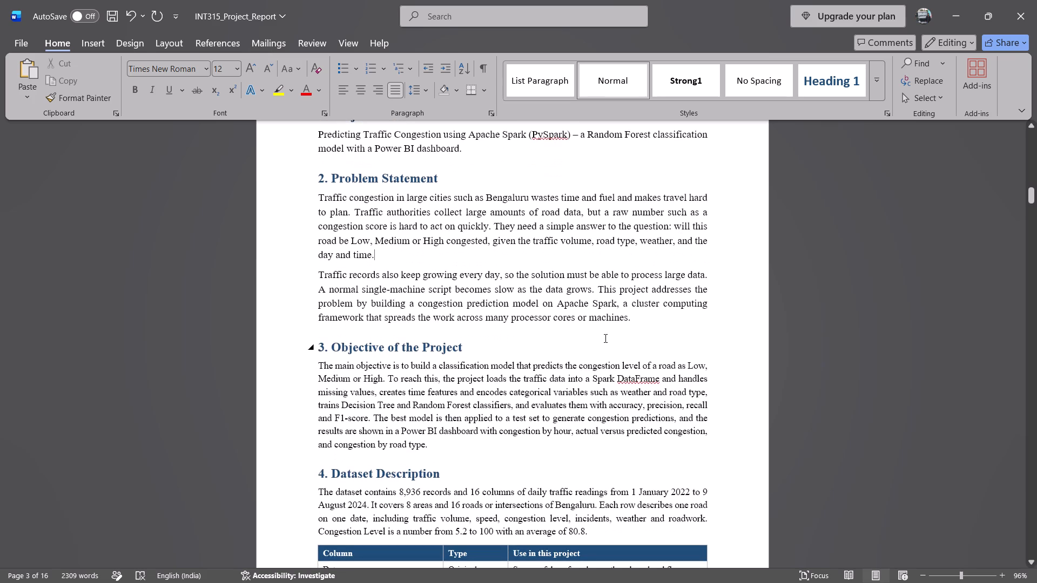
left_click(647, 314)
left_click_drag(647, 314, 583, 292)
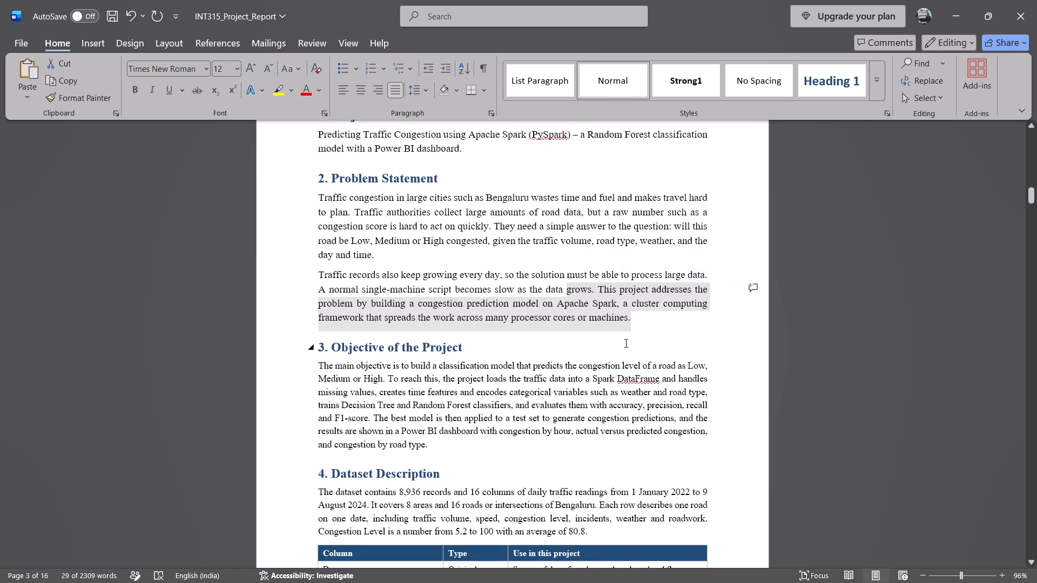
left_click(626, 346)
left_click_drag(428, 445, 365, 397)
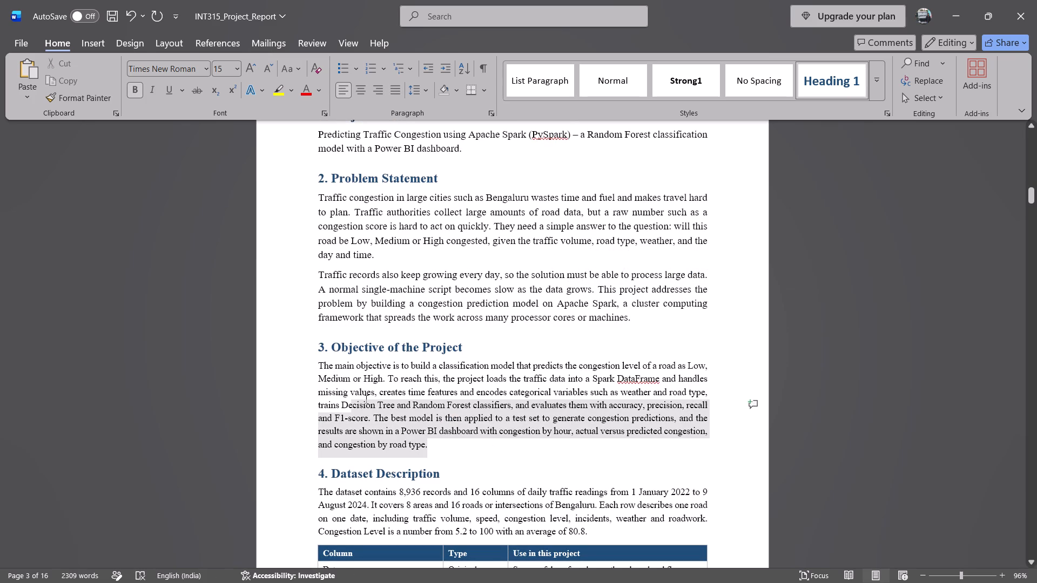
left_click_drag(365, 397, 328, 365)
left_click(415, 321)
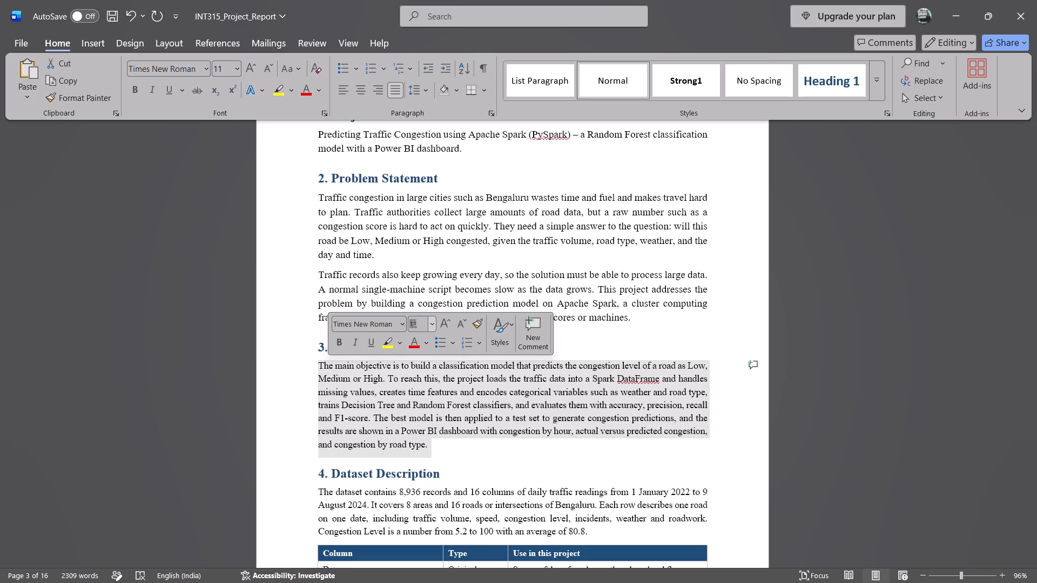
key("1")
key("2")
key("Return")
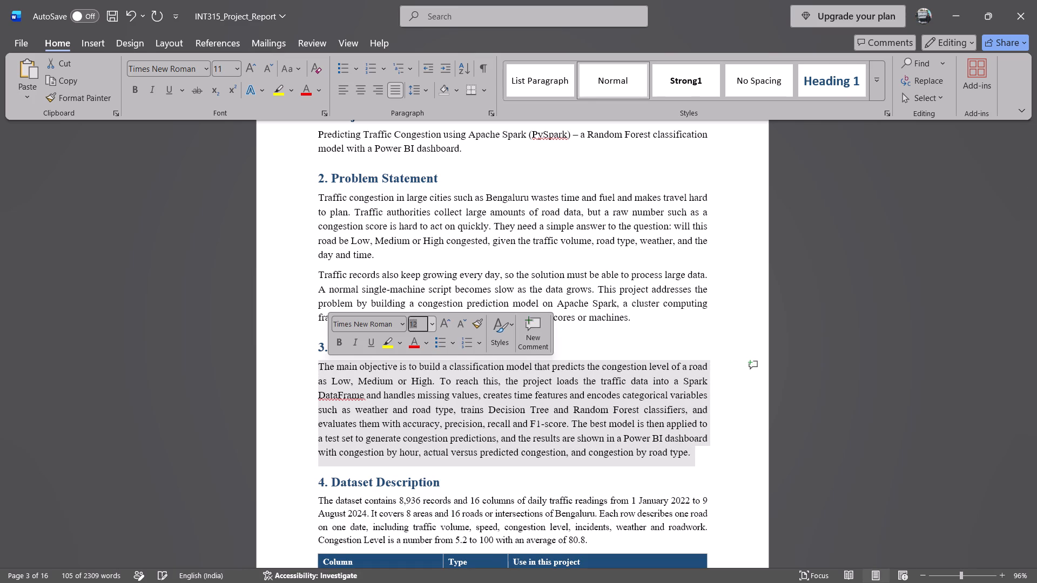
Set the introductory paragraph under "4. Dataset Description", above the column table, to font size 12.
scroll(415, 321, "down", 2)
scroll(419, 423, "down", 1)
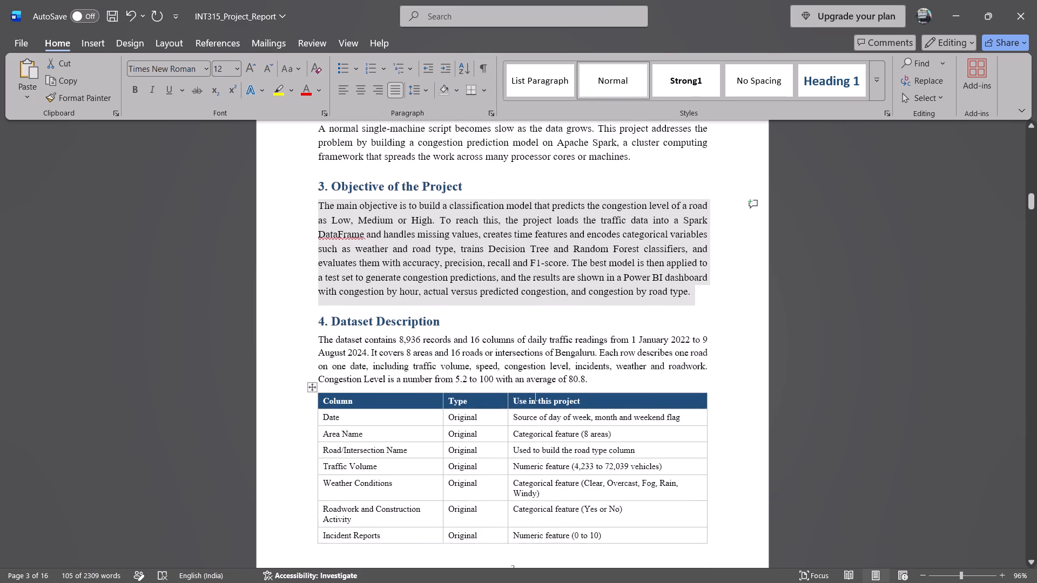
left_click_drag(591, 373, 330, 338)
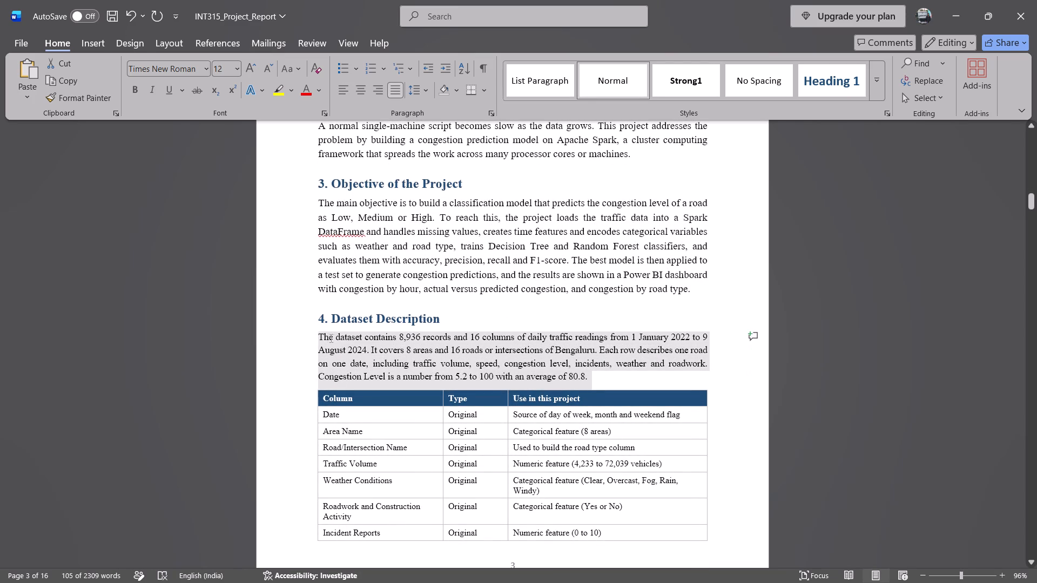
left_click_drag(330, 338, 327, 337)
left_click(417, 289)
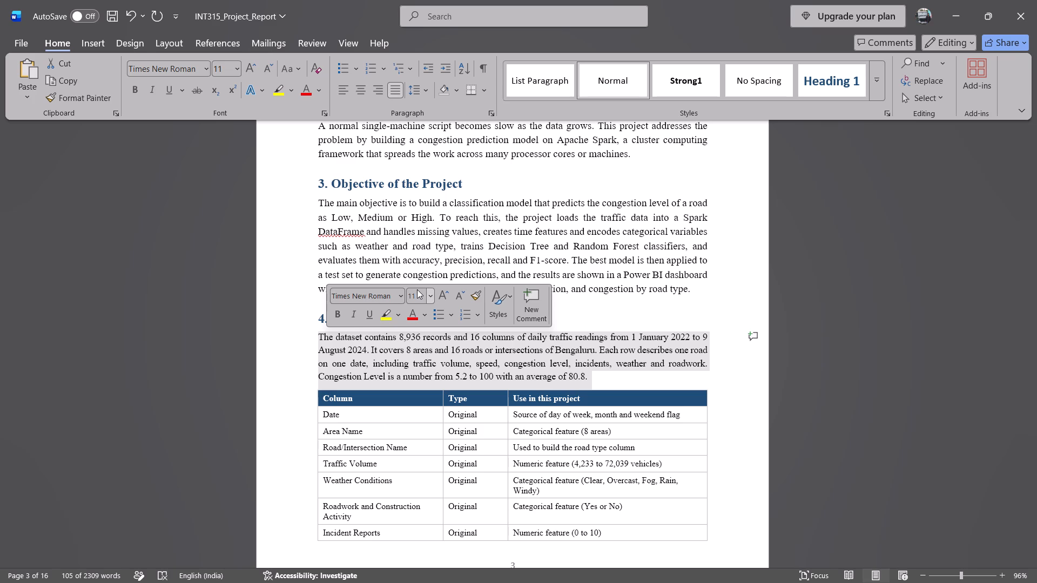
left_click(419, 296)
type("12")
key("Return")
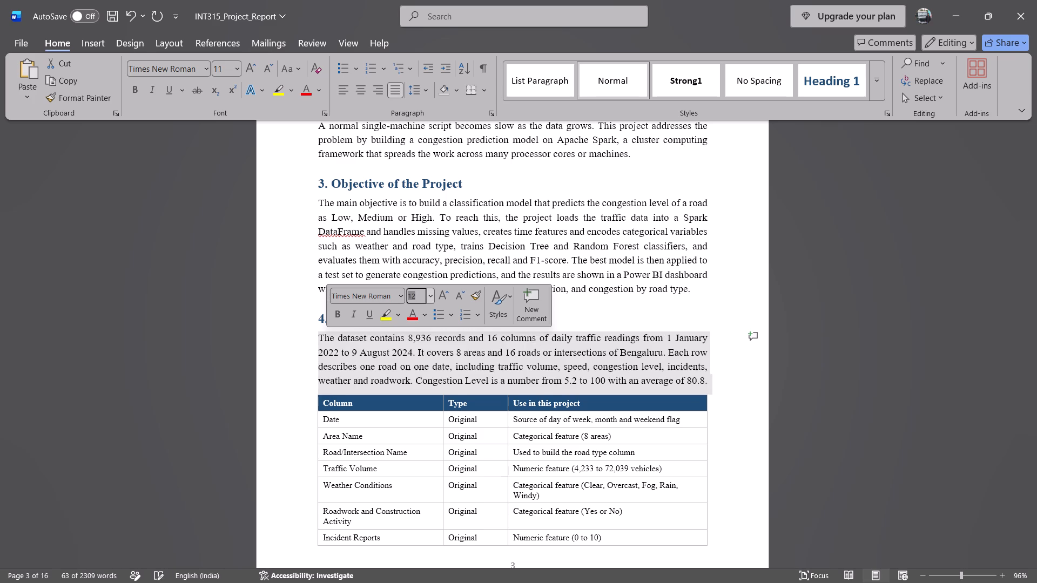
left_click(299, 320)
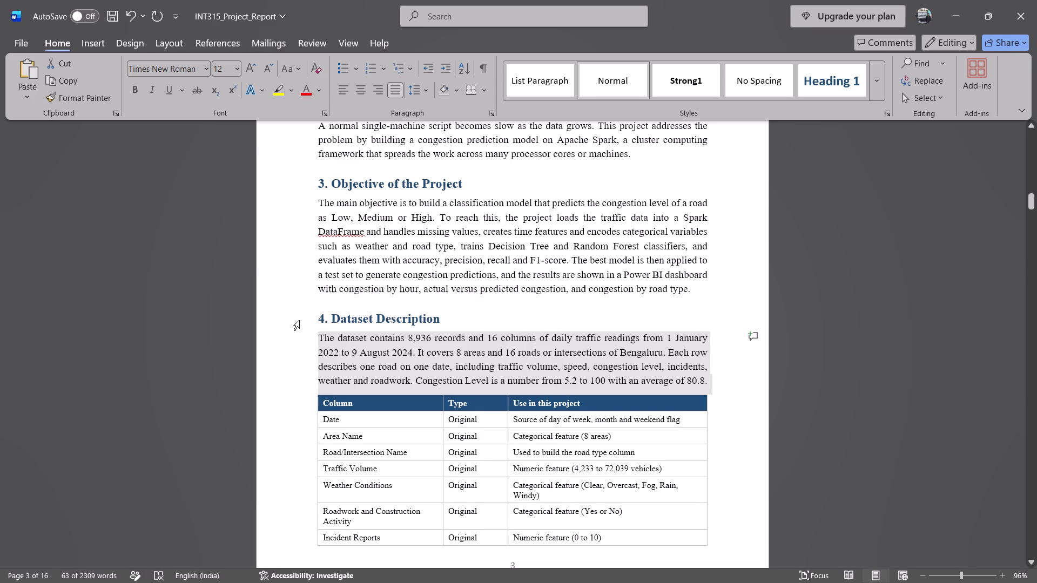
Set the "Data quality is good" paragraph below the dataset column table to font size 12.
scroll(299, 320, "down", 3)
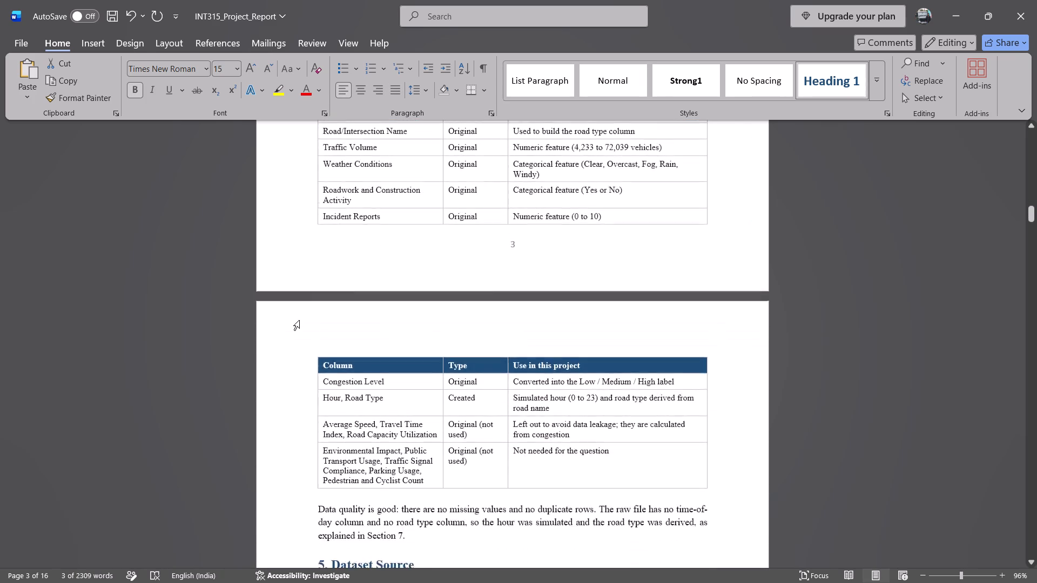
scroll(299, 320, "down", 2)
left_click_drag(414, 383, 329, 383)
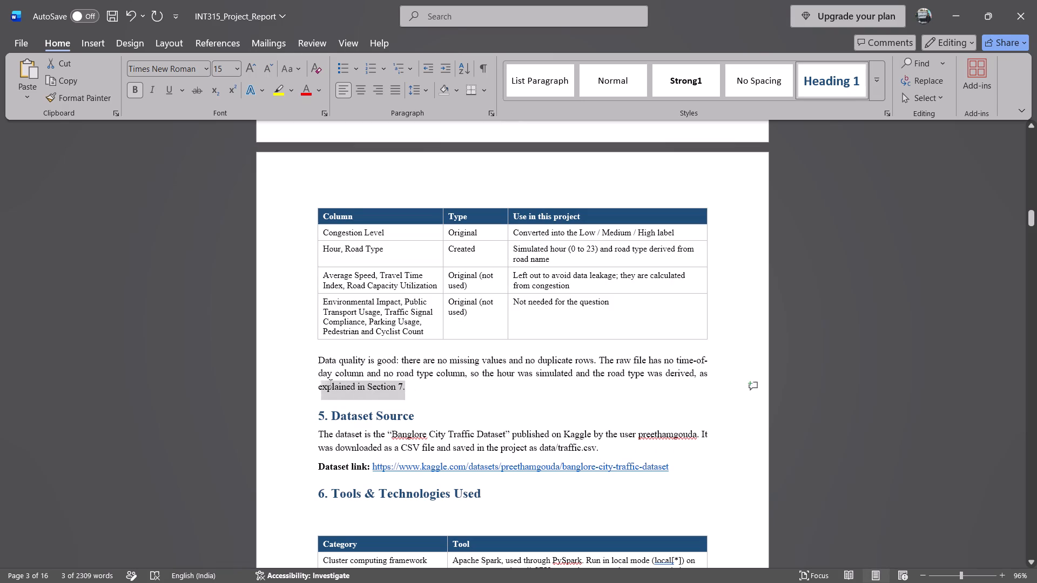
left_click_drag(329, 383, 311, 358)
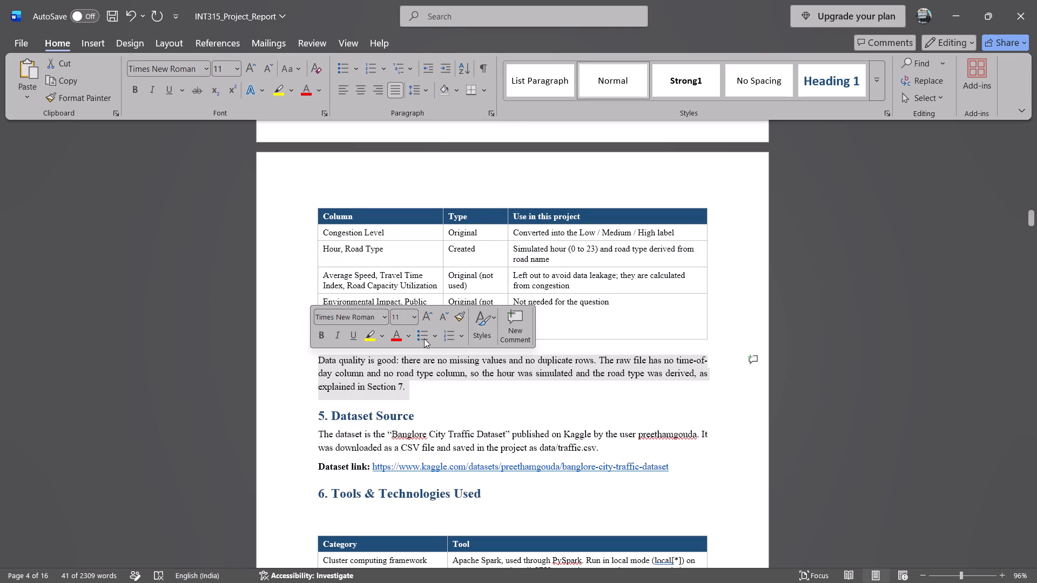
left_click(403, 318)
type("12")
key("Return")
left_click(515, 405)
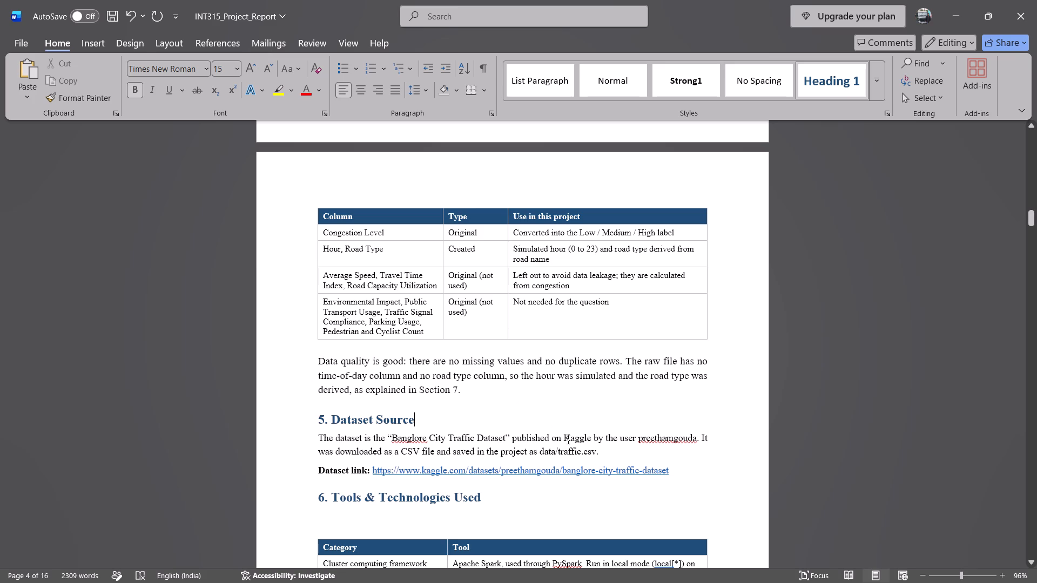
Set the paragraph under "5. Dataset Source", above the dataset link, to font size 12.
left_click_drag(611, 452, 311, 436)
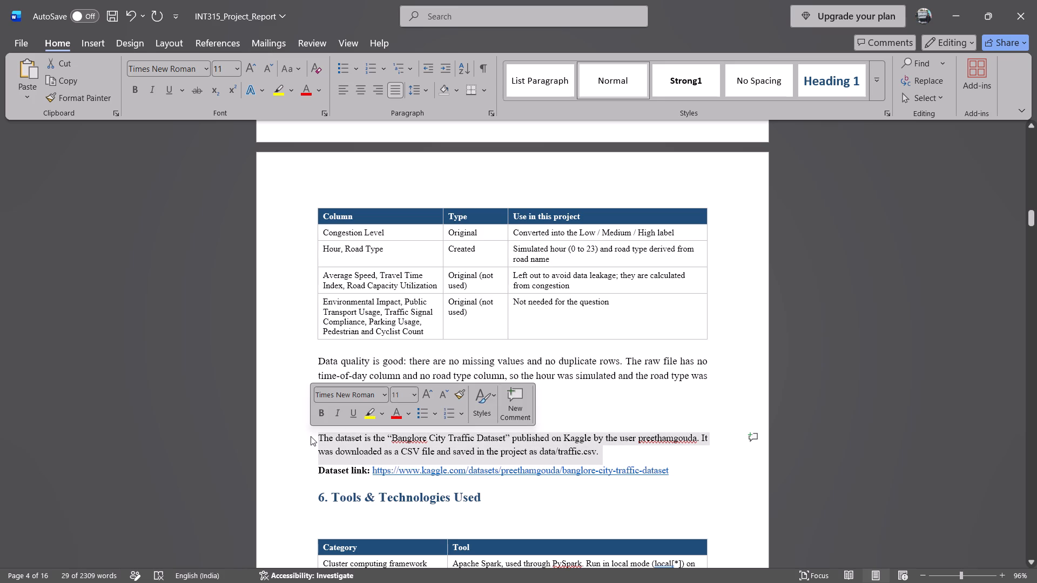
left_click(403, 396)
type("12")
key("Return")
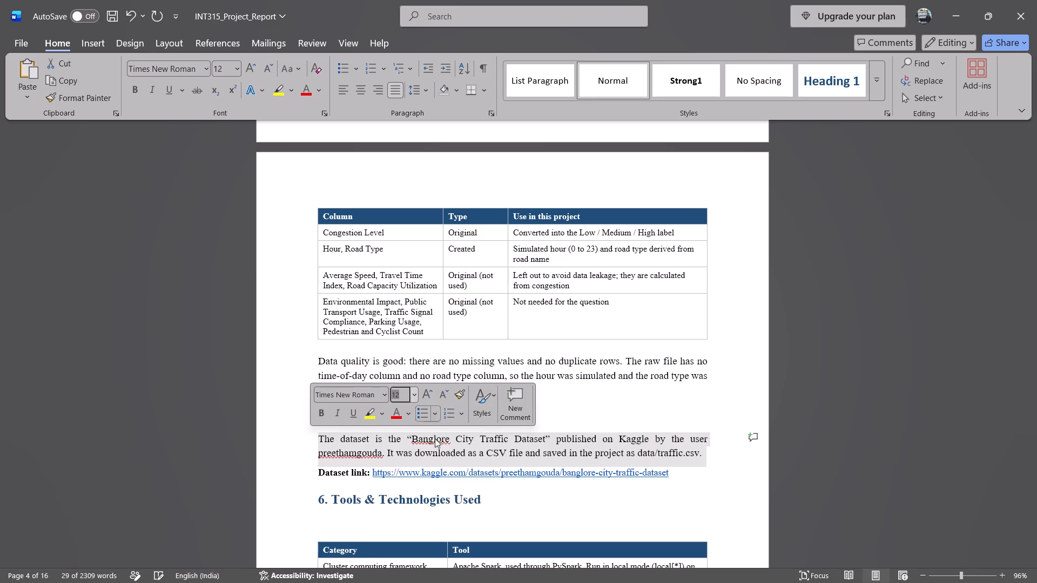
Set the introductory paragraph under "7. Implementation / Methodology" to font size 12.
scroll(473, 491, "down", 2)
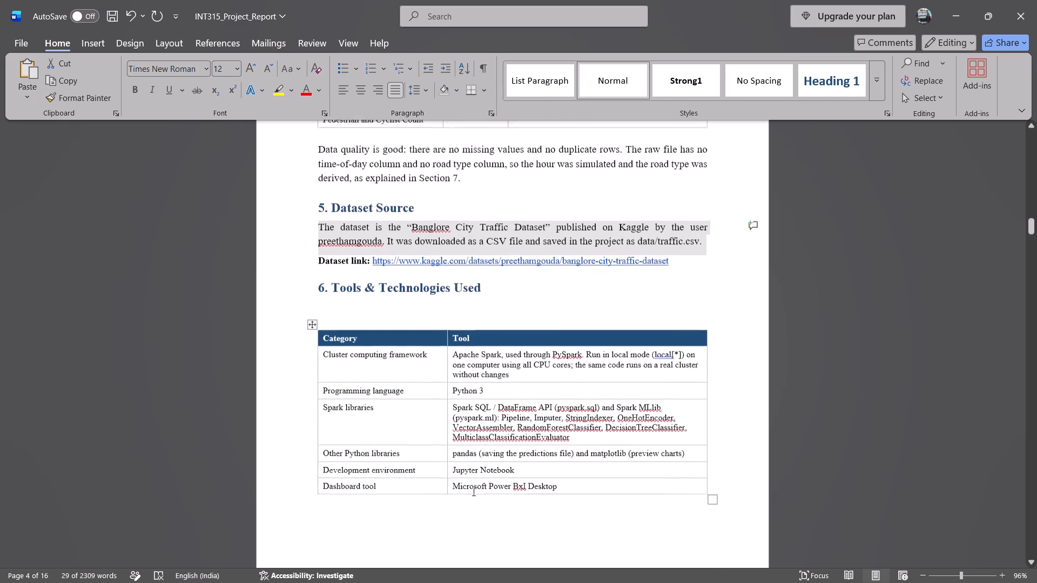
scroll(473, 491, "down", 6)
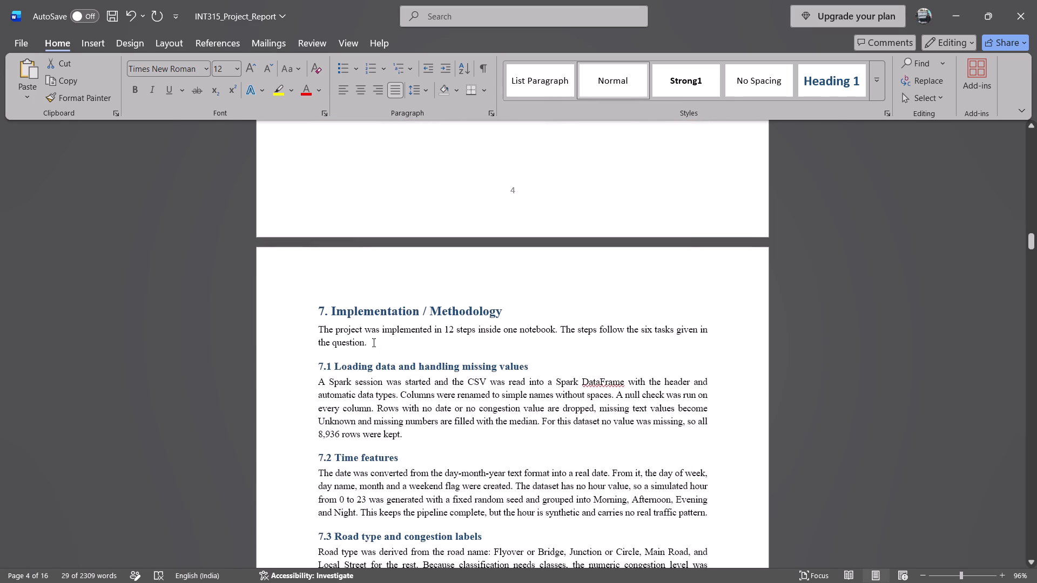
left_click_drag(373, 342, 372, 342)
left_click_drag(372, 342, 324, 335)
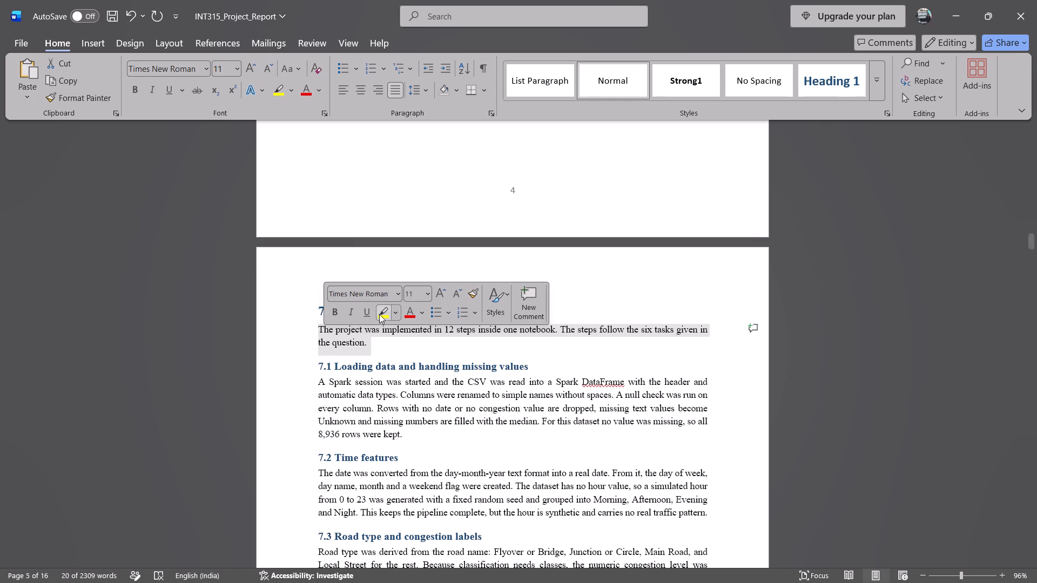
left_click(413, 295)
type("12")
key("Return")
Set the paragraph under "7.1 Loading data and handling missing values" to font size 12.
left_click_drag(409, 435, 378, 423)
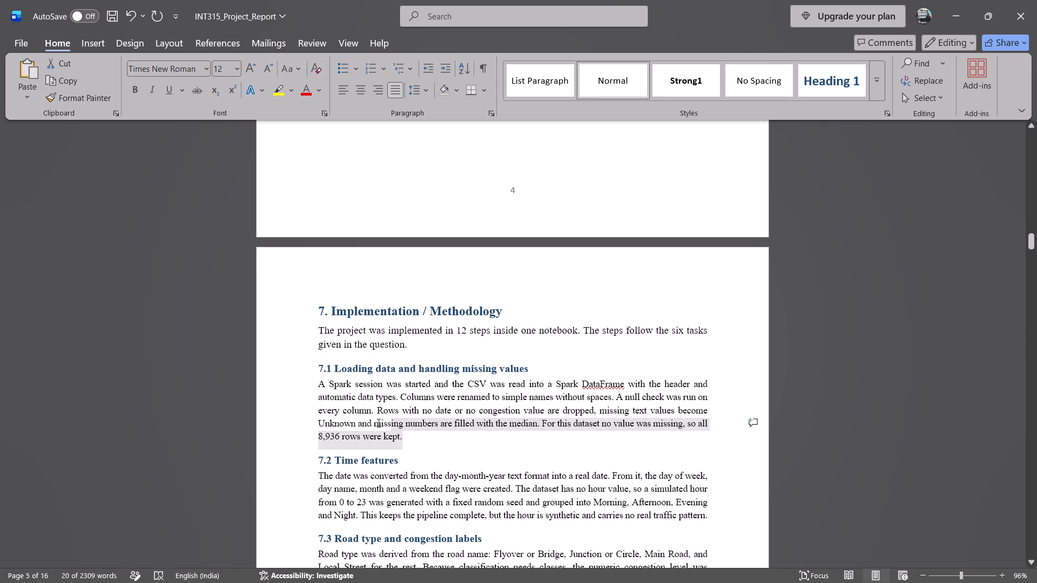
left_click_drag(378, 423, 317, 386)
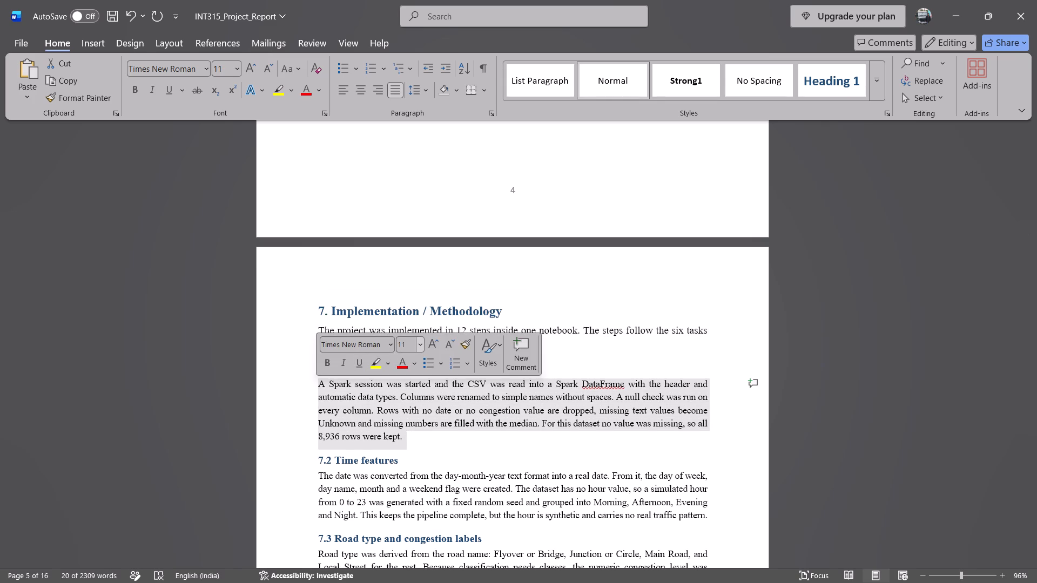
left_click(407, 343)
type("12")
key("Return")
Set the paragraph under "7.2 Time features" to font size 12.
scroll(407, 343, "down", 1)
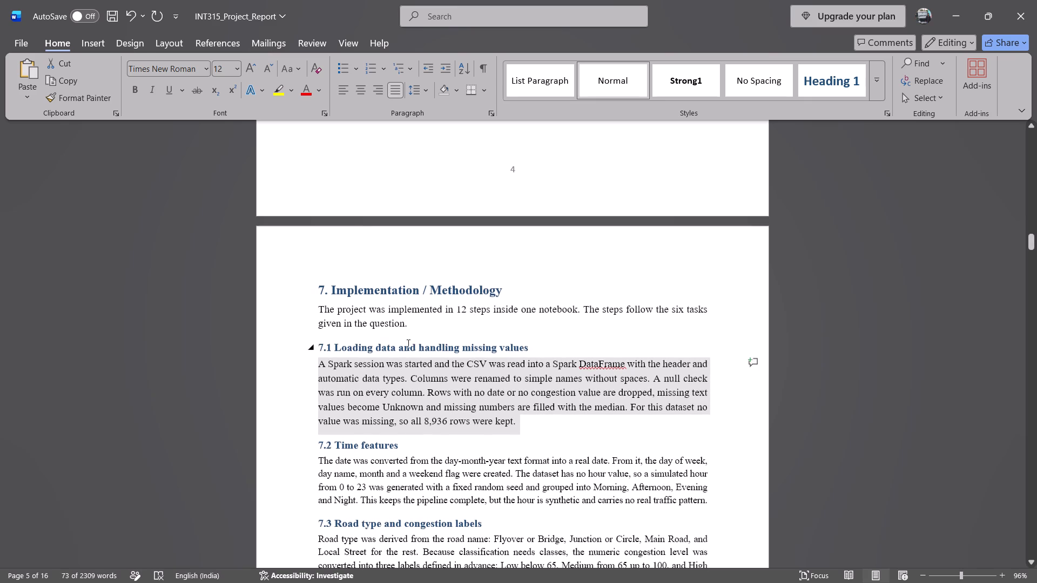
scroll(407, 343, "down", 1)
left_click_drag(704, 501, 659, 496)
left_click_drag(716, 498, 530, 489)
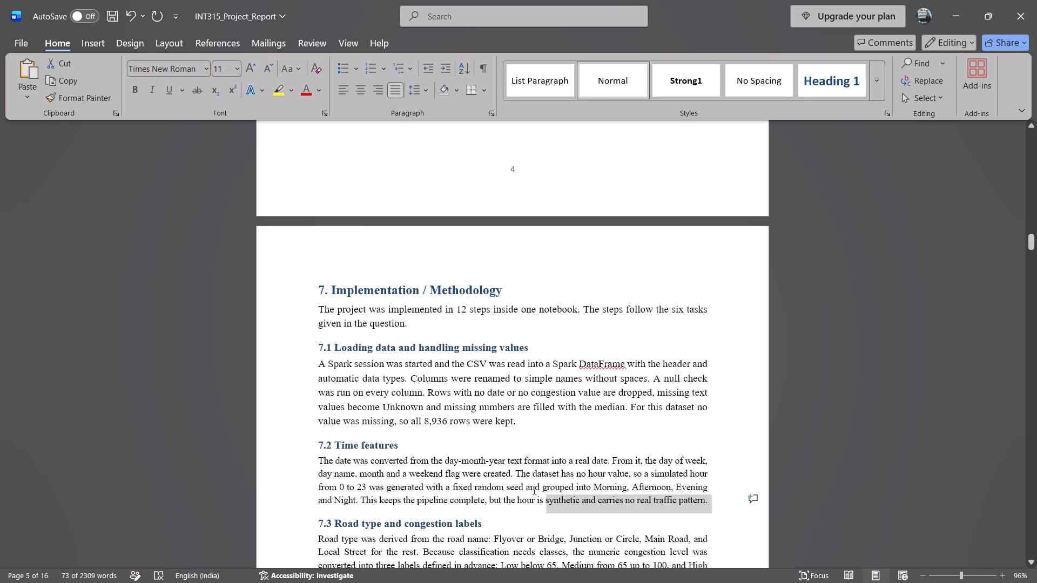
left_click_drag(530, 489, 322, 458)
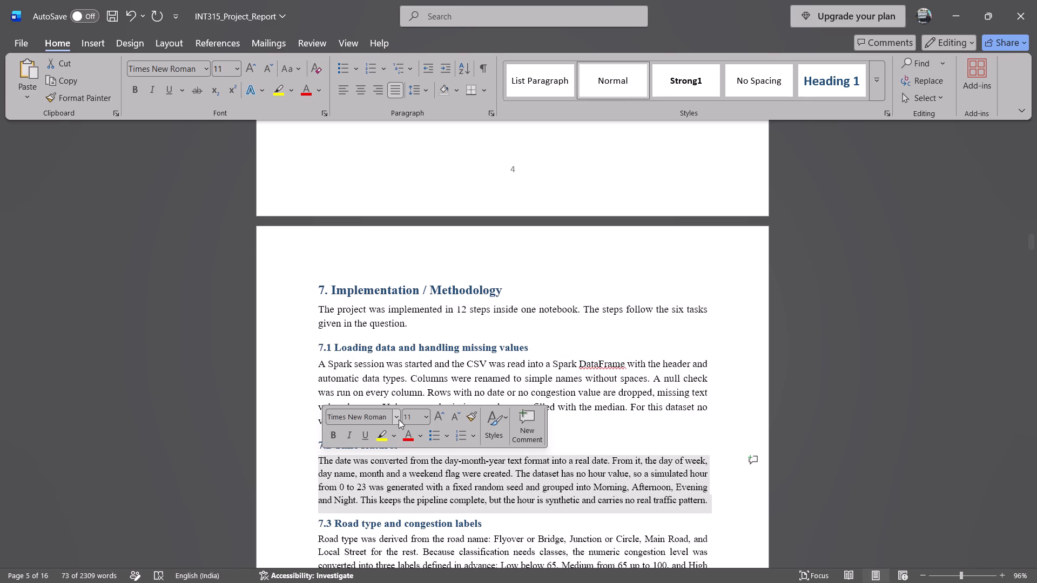
left_click(411, 415)
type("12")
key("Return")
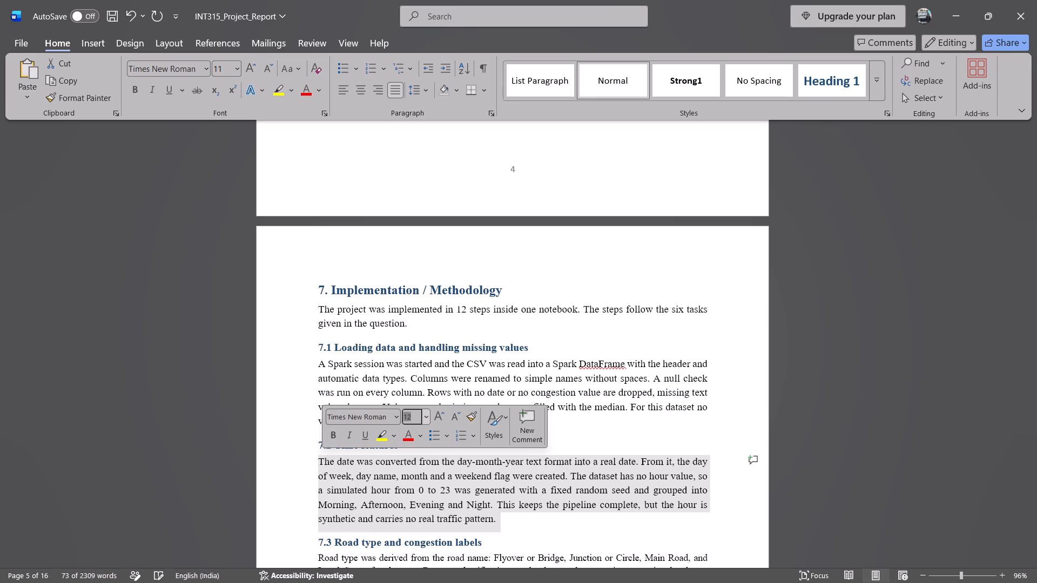
Set the paragraph under "7.3 Road type and congestion labels" to font size 12.
scroll(411, 415, "down", 7)
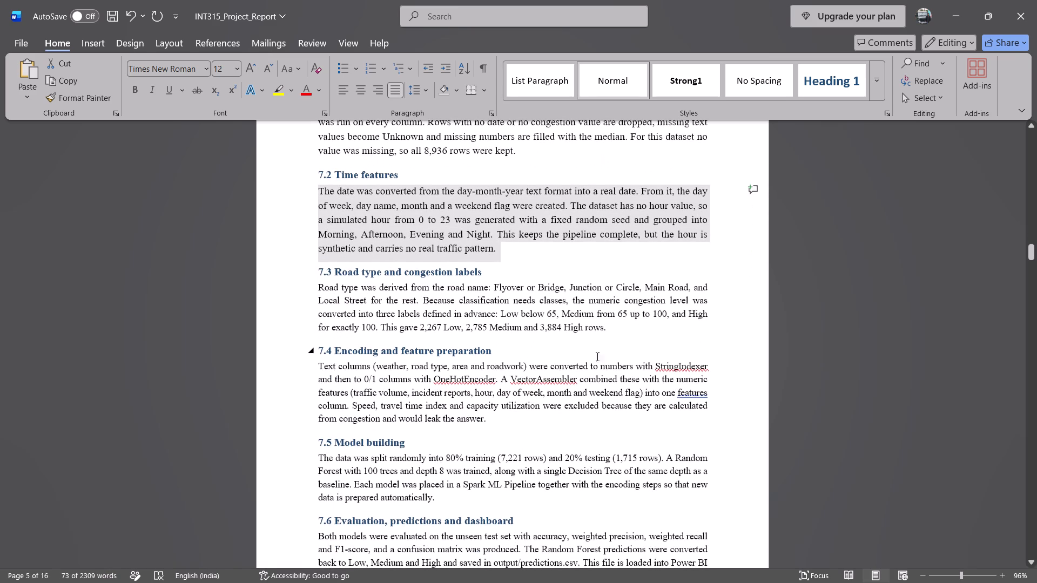
left_click_drag(616, 328, 304, 291)
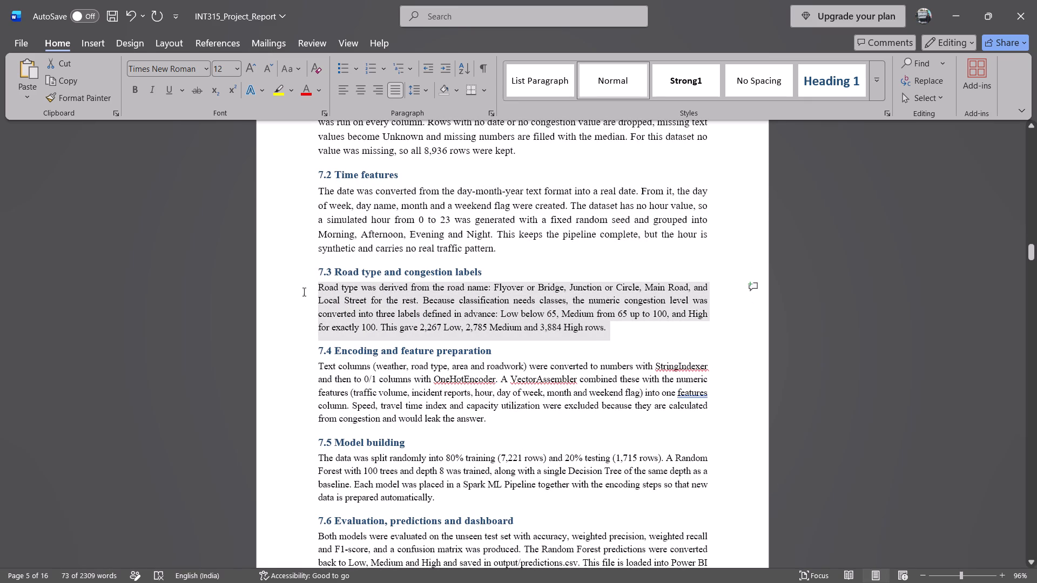
left_click_drag(304, 291, 312, 290)
left_click(405, 247)
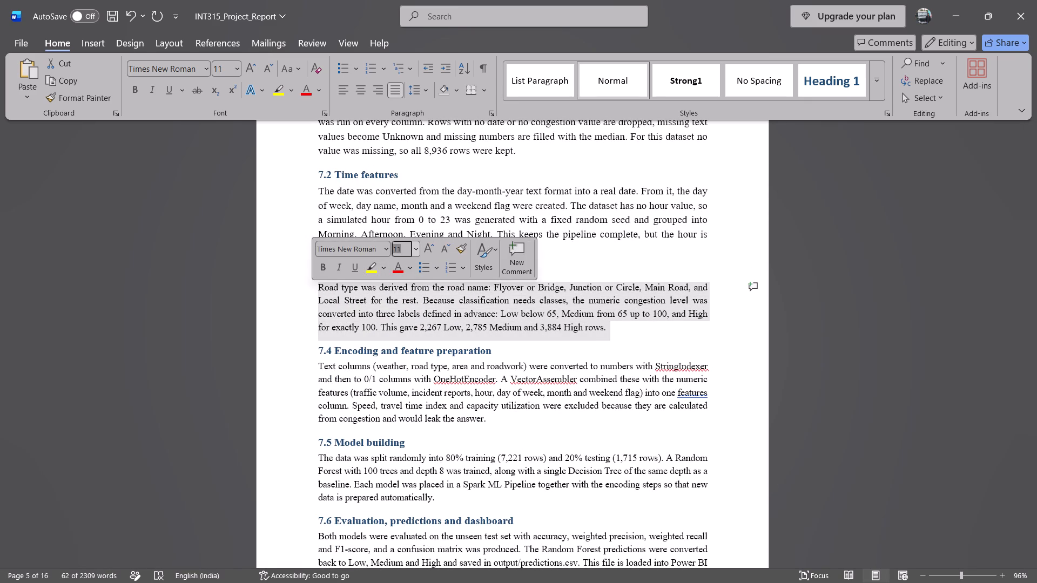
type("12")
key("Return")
Set the paragraph under "7.4 Encoding and feature preparation" to font size 12.
scroll(405, 247, "down", 2)
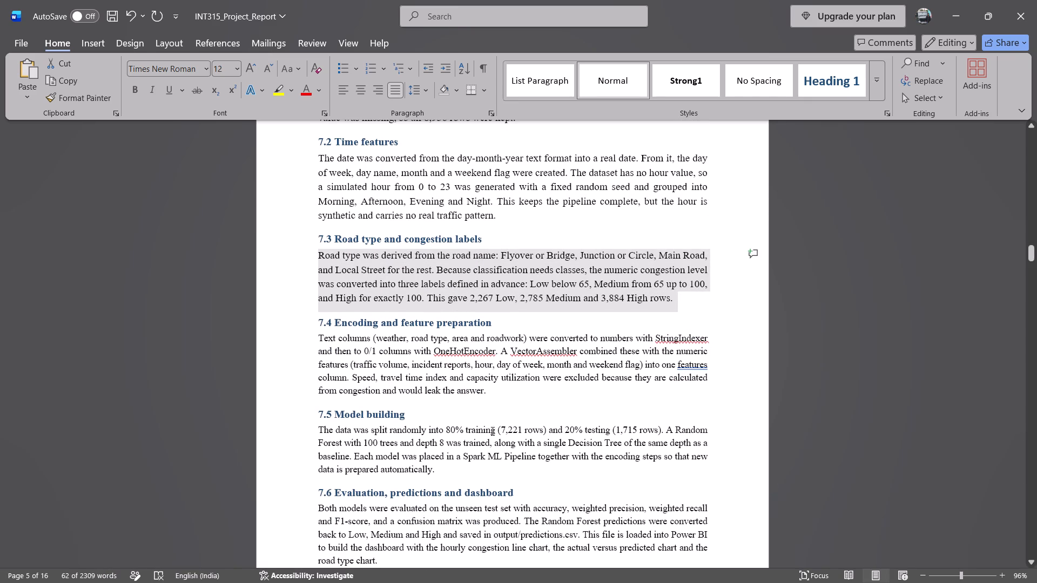
left_click_drag(493, 387, 319, 333)
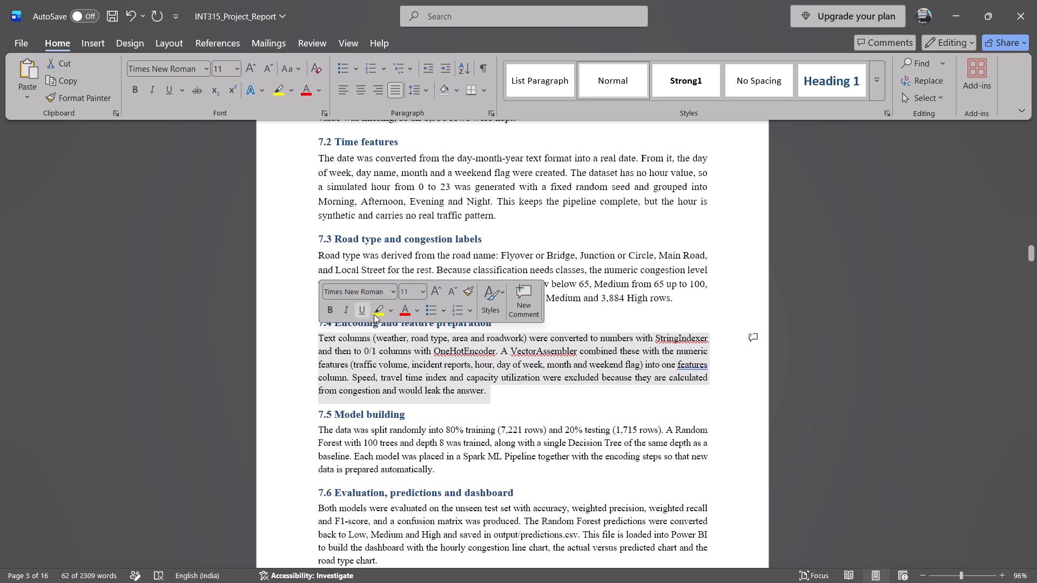
left_click(408, 289)
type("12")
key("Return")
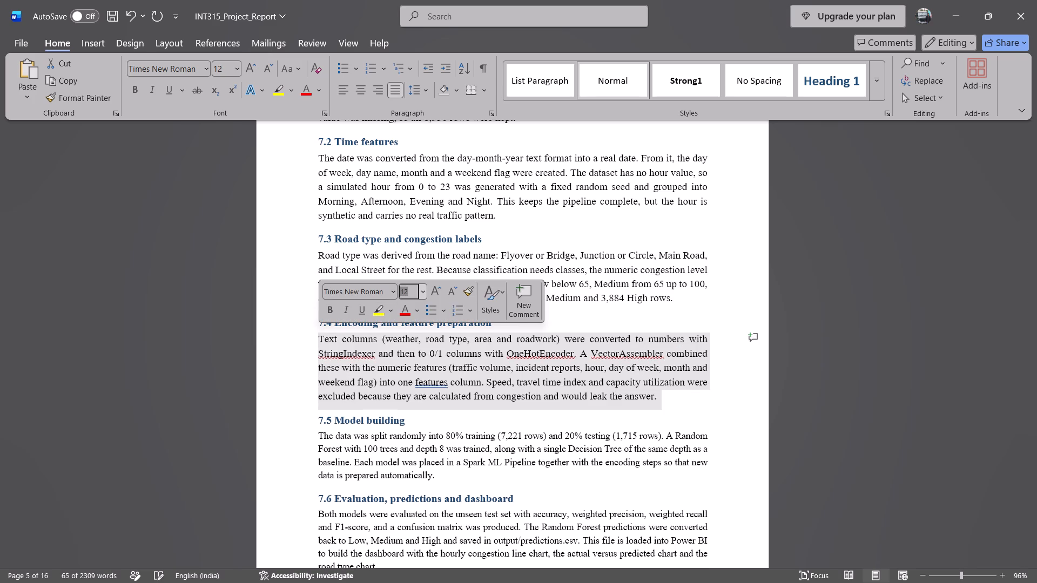
Set the paragraph under "7.5 Model building", without its heading, to font size 12.
left_click_drag(435, 477, 322, 425)
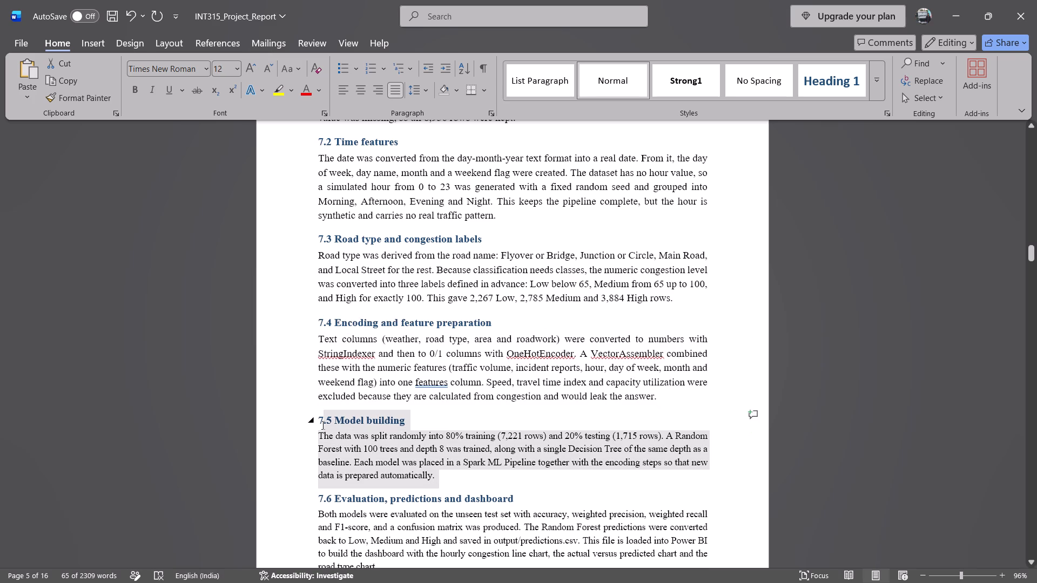
left_click_drag(322, 425, 319, 436)
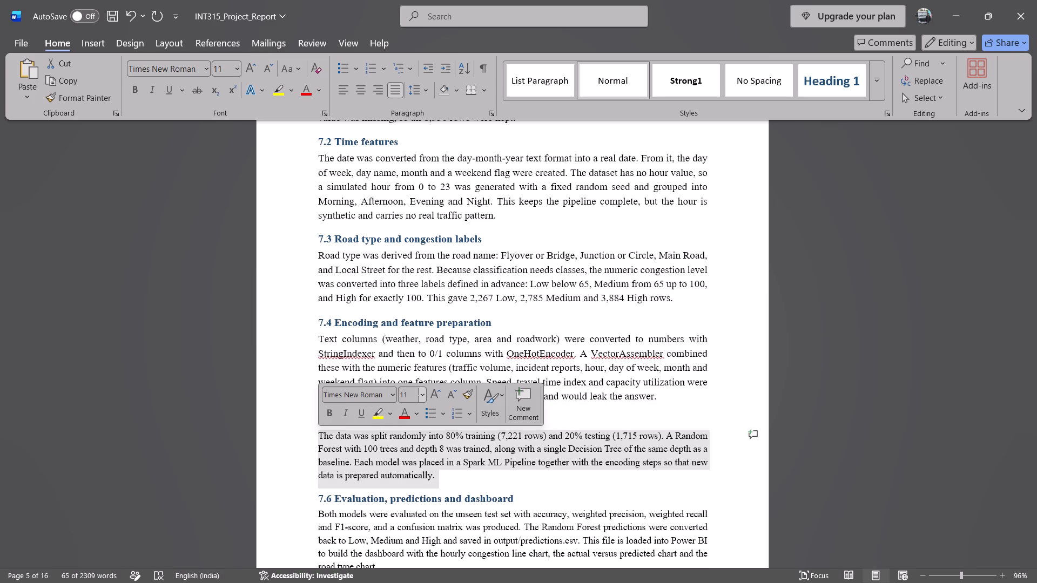
left_click(413, 391)
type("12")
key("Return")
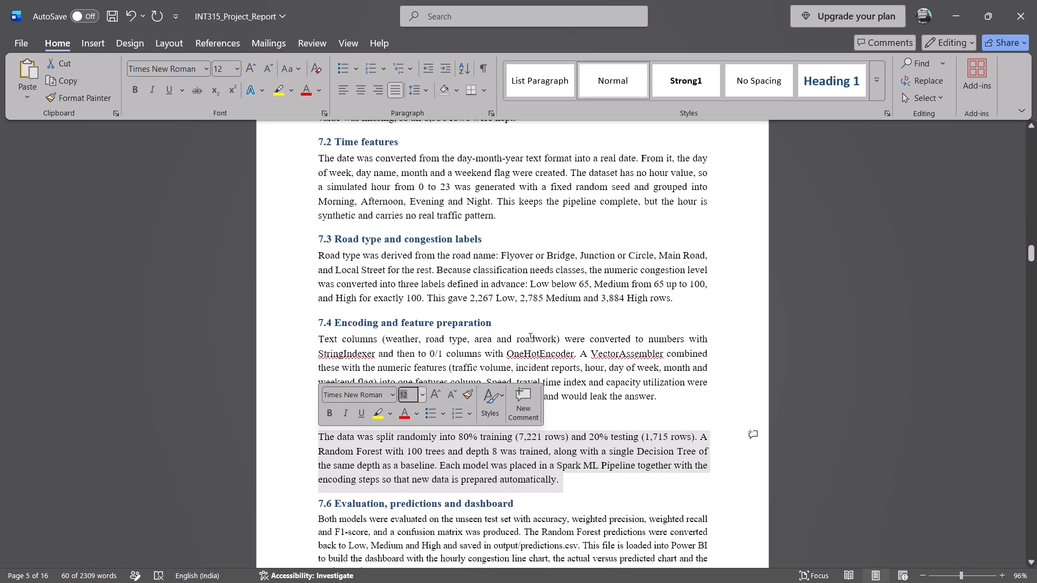
left_click(270, 302)
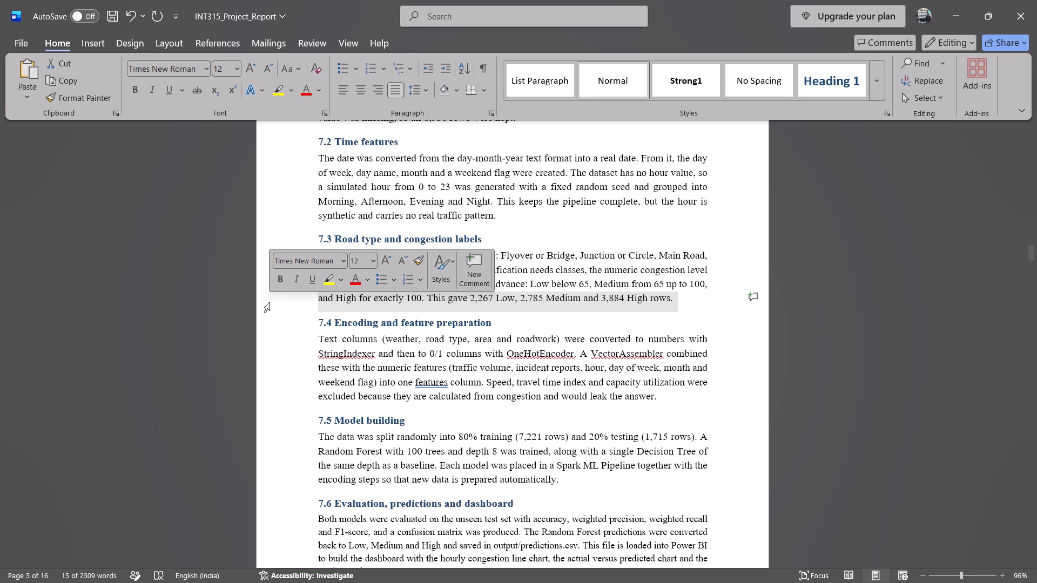
left_click(282, 329)
Set the 7.6 paragraph and the introductory paragraph under "8. Complete Code" to font size 12 together, along with the 7.5 paragraph.
scroll(282, 329, "down", 3)
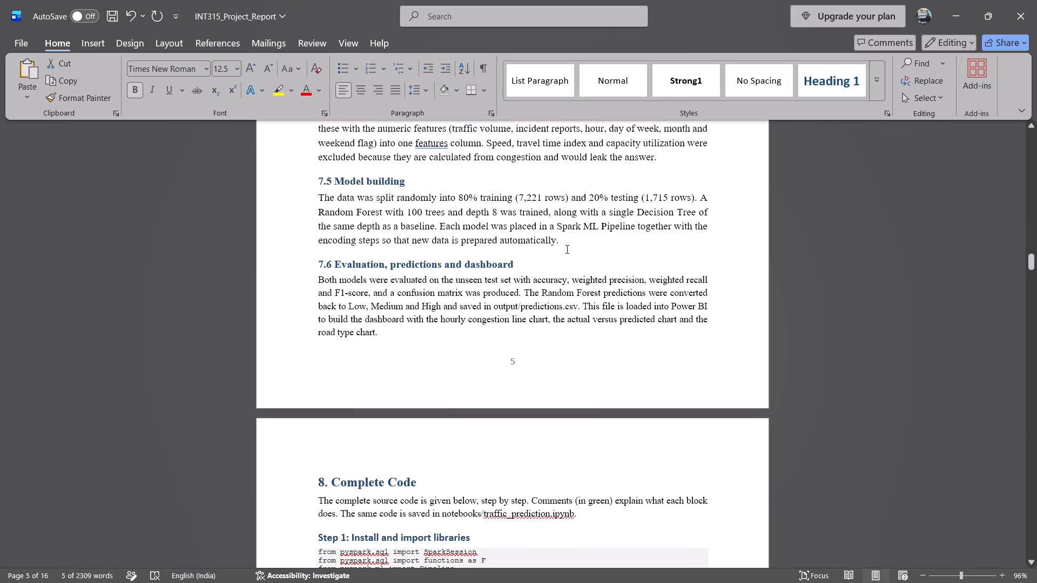
left_click_drag(569, 237, 323, 199)
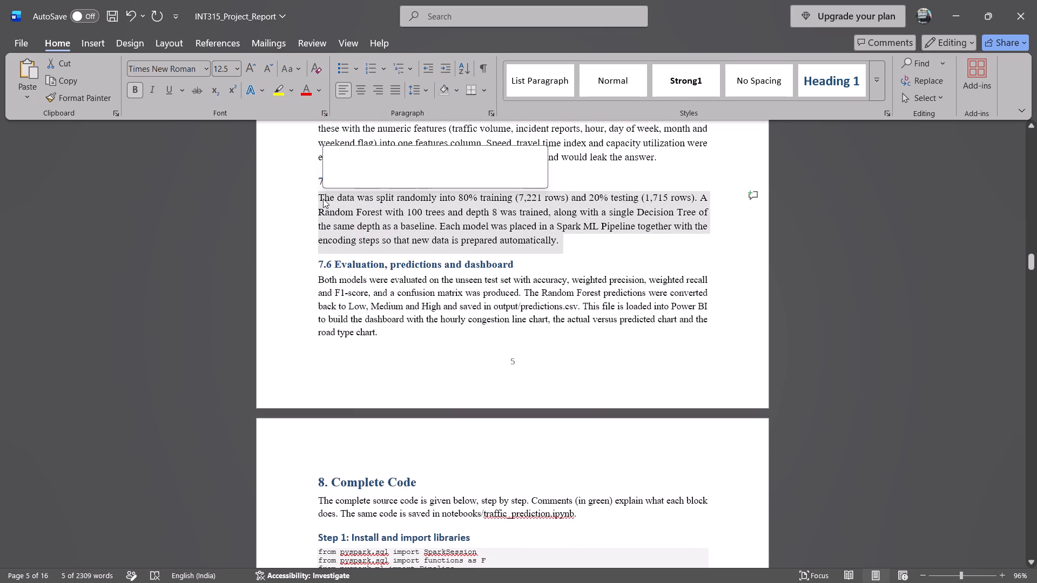
left_click_drag(382, 335, 327, 297, "ctrl")
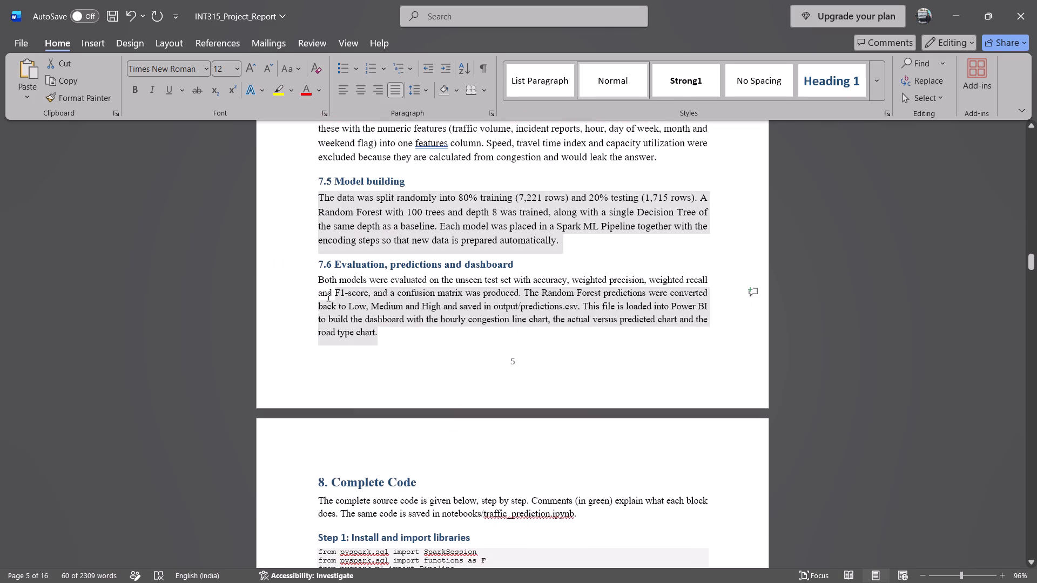
left_click_drag(327, 297, 316, 282, "ctrl")
scroll(383, 352, "down", 2)
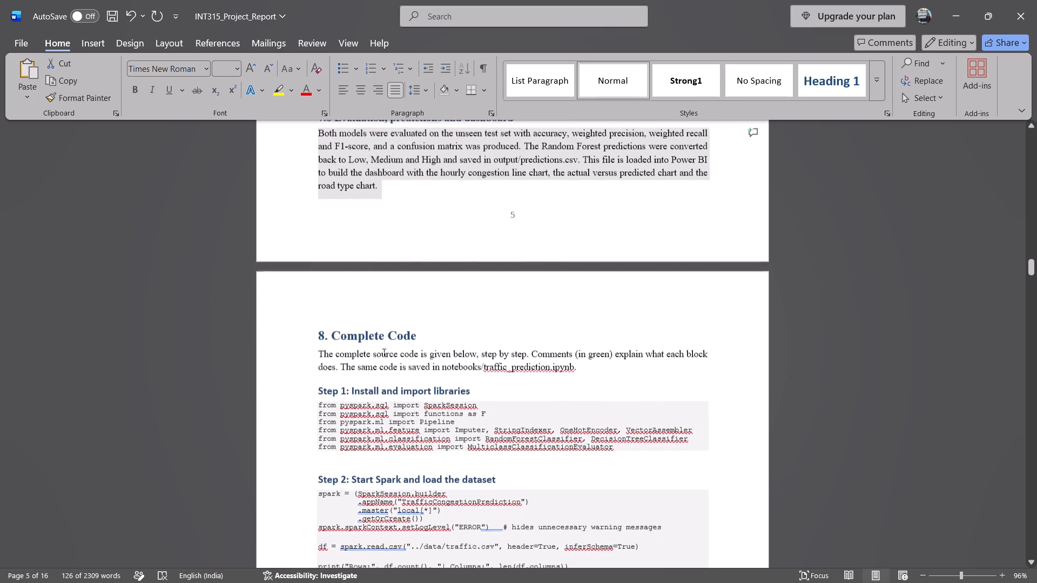
left_click_drag(585, 365, 457, 366, "ctrl")
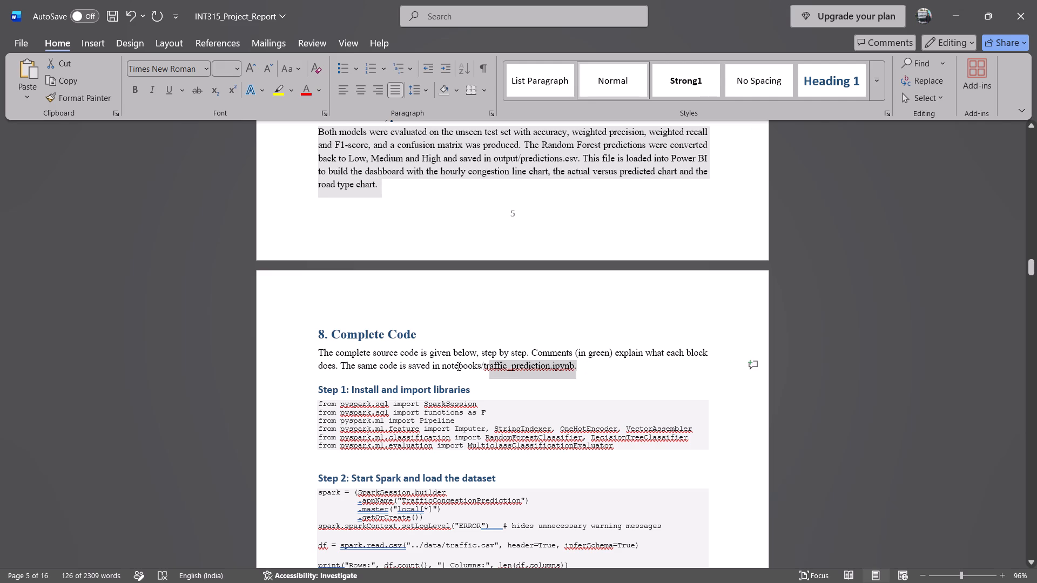
left_click_drag(457, 366, 324, 355, "ctrl")
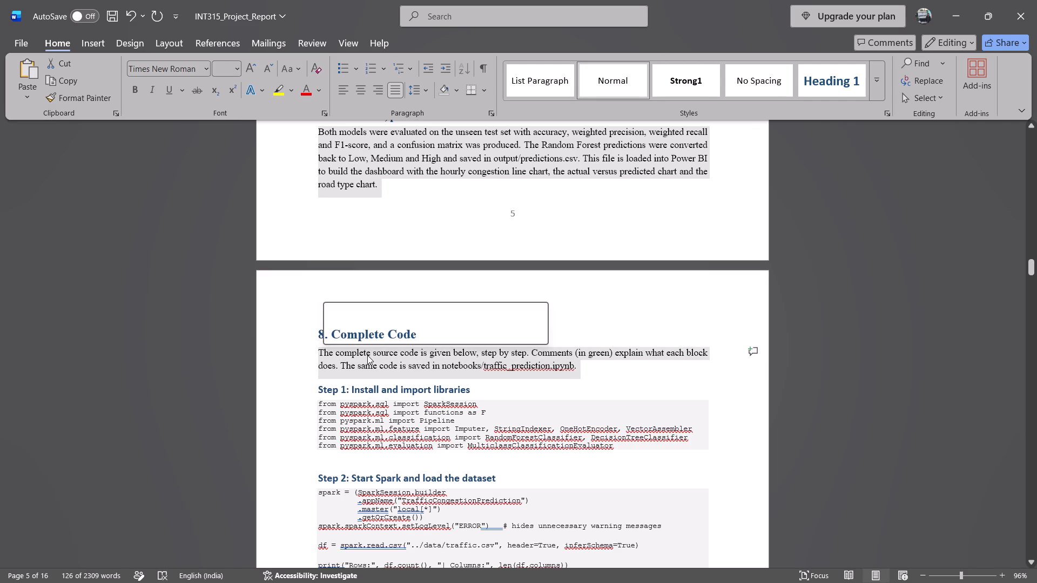
left_click(414, 310)
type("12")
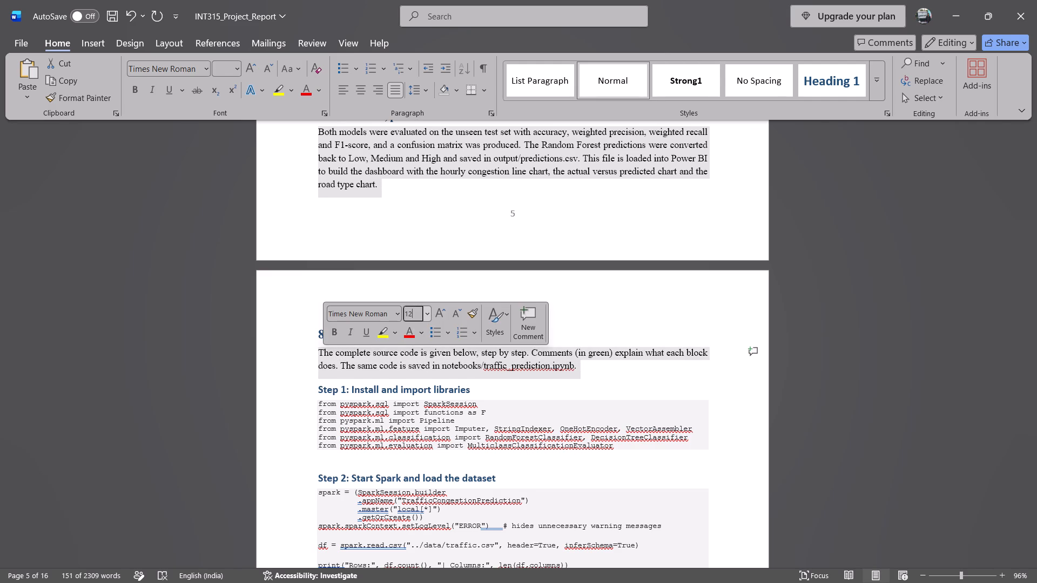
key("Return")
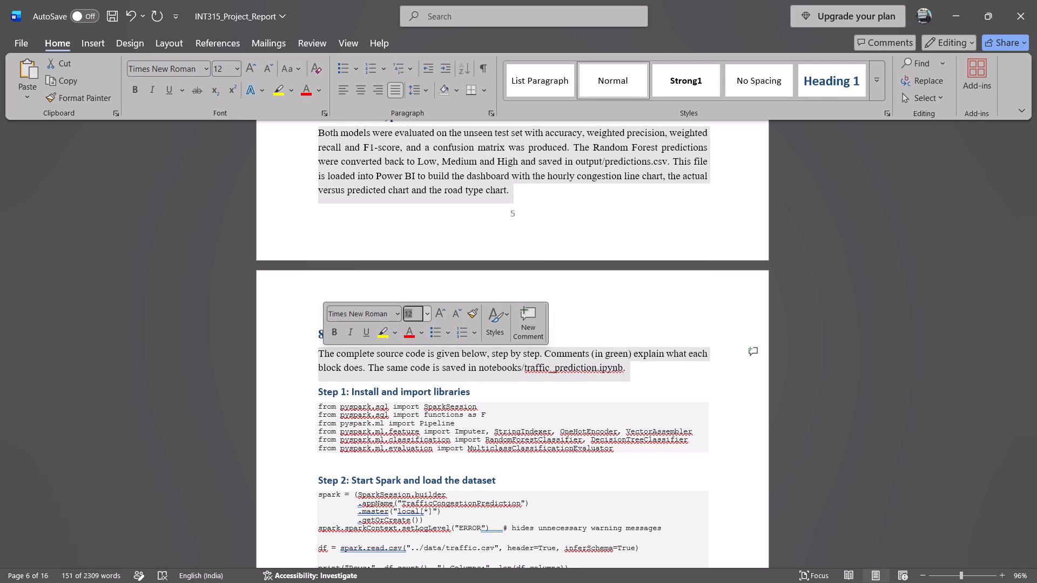
left_click(576, 219)
Save the report document.
scroll(576, 219, "up", 2)
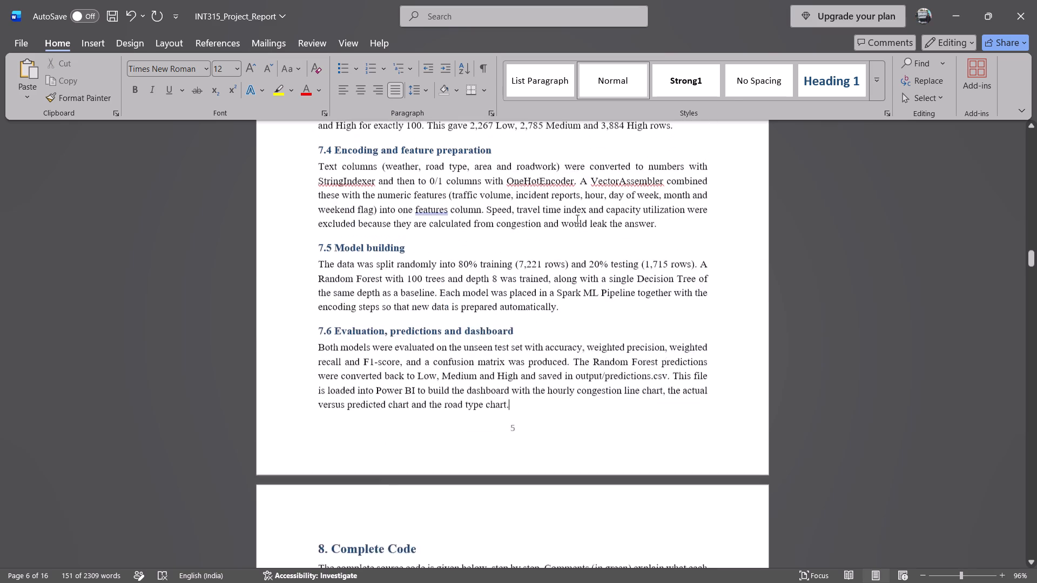
scroll(576, 219, "up", 1)
key("ctrl+s")
Set the introductory paragraph under "11. Result Analysis", above the metrics table, to font size 12.
scroll(576, 219, "down", 2)
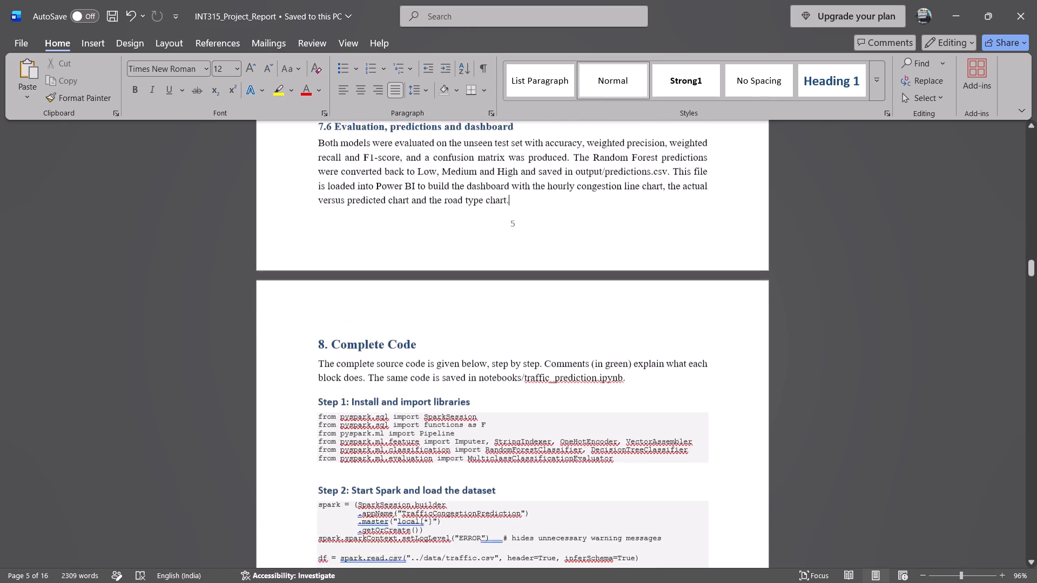
scroll(576, 219, "down", 8)
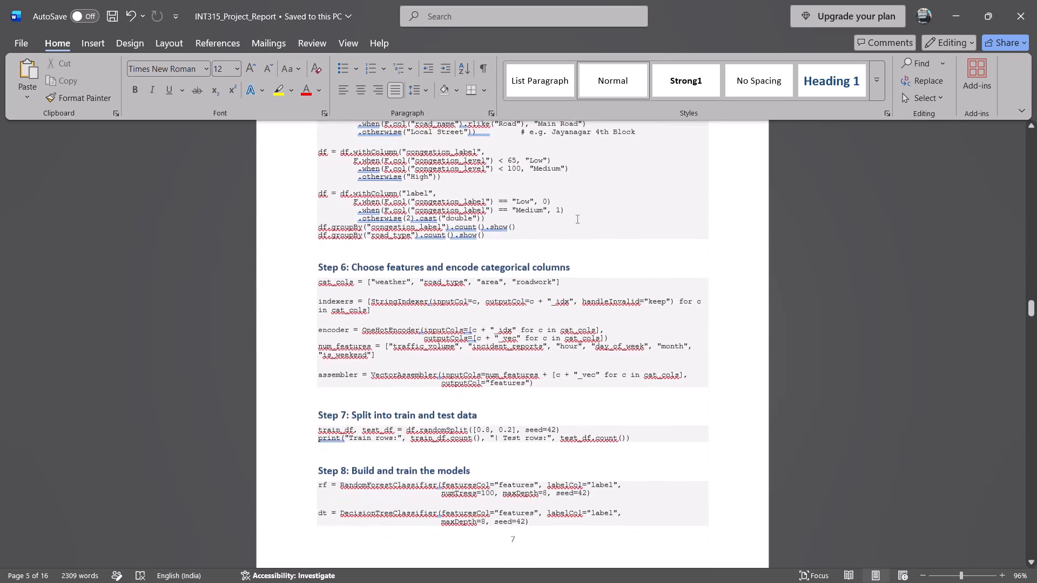
scroll(576, 219, "down", 8)
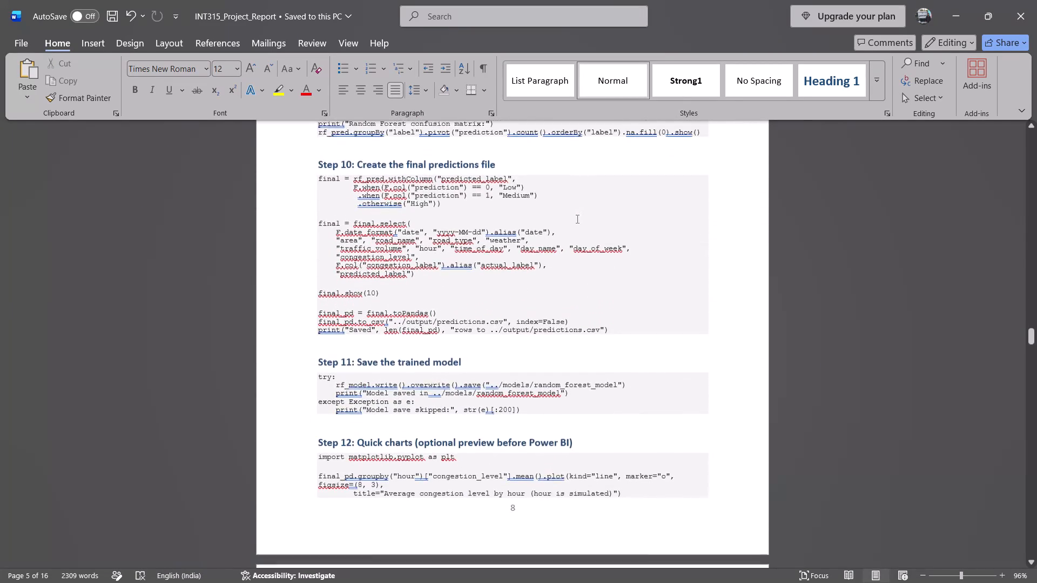
scroll(576, 219, "down", 7)
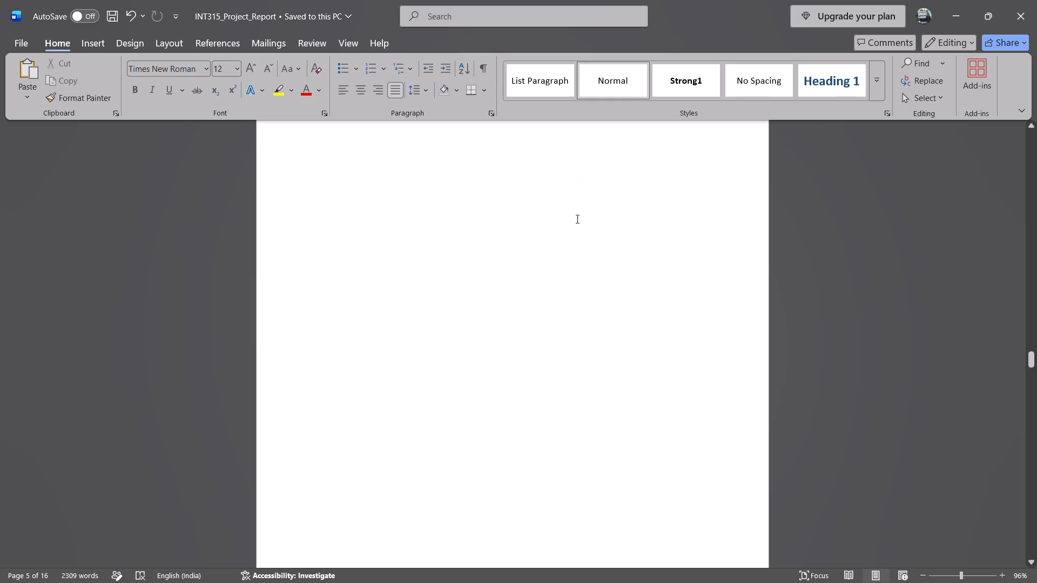
scroll(576, 219, "down", 2)
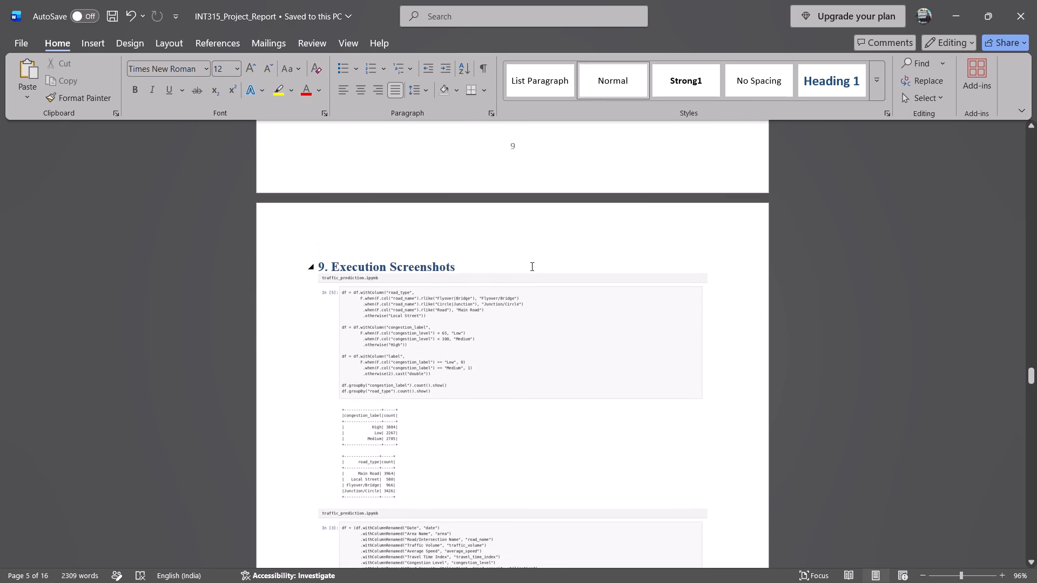
left_click(518, 295)
scroll(518, 295, "down", 4)
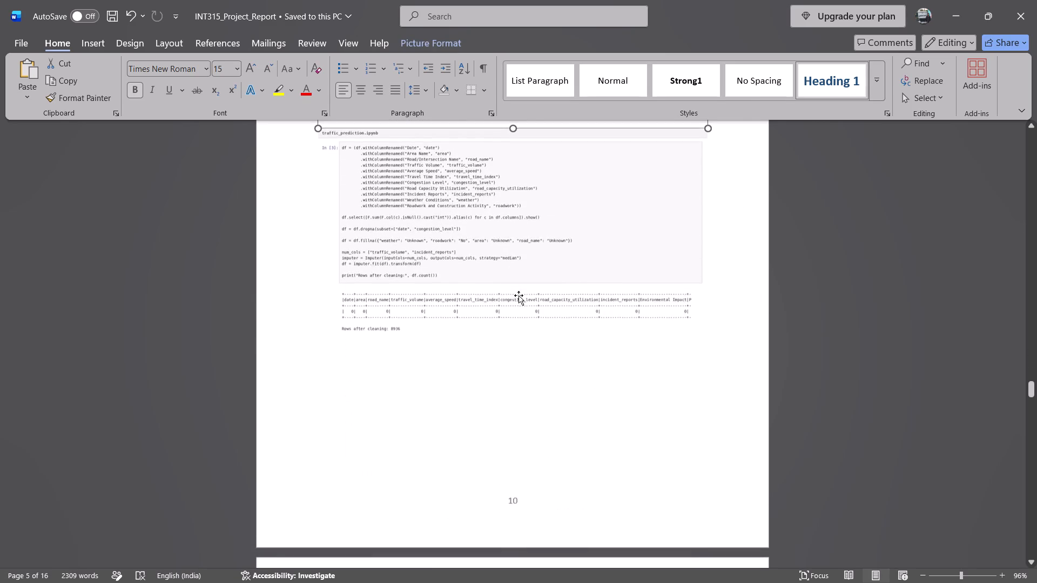
scroll(518, 295, "down", 7)
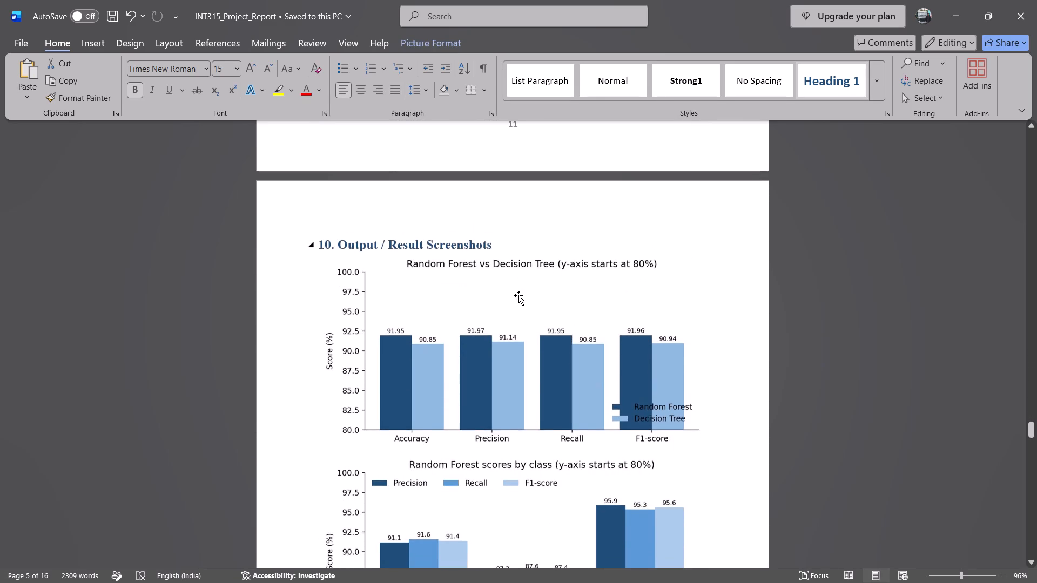
scroll(518, 295, "down", 3)
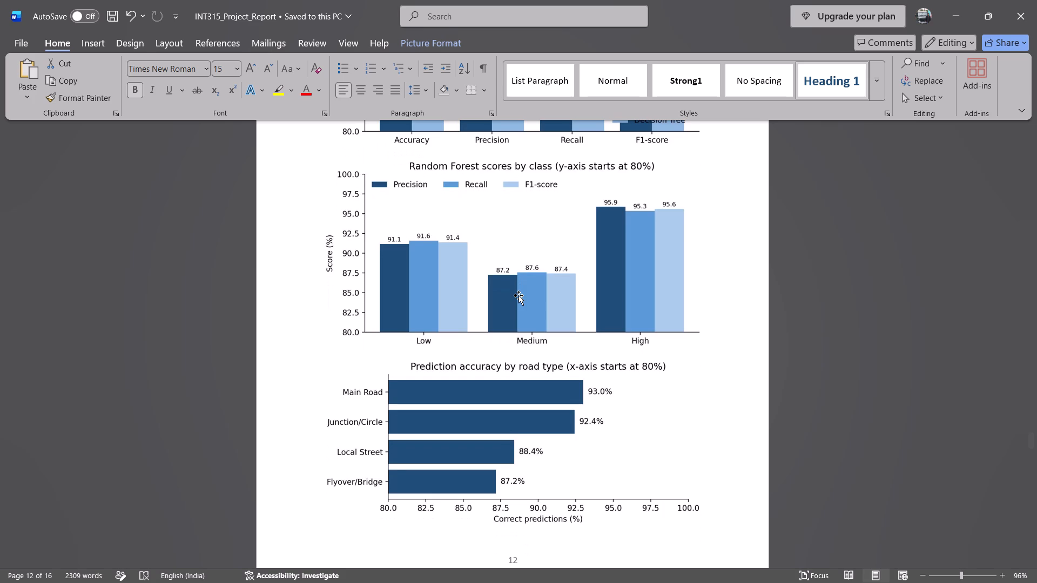
scroll(518, 295, "down", 5)
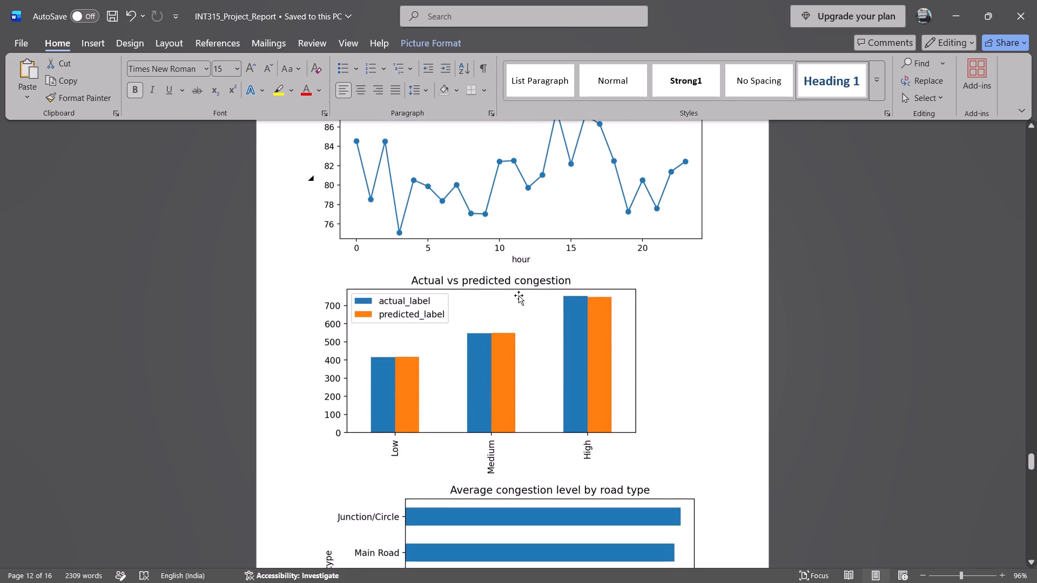
scroll(518, 295, "down", 4)
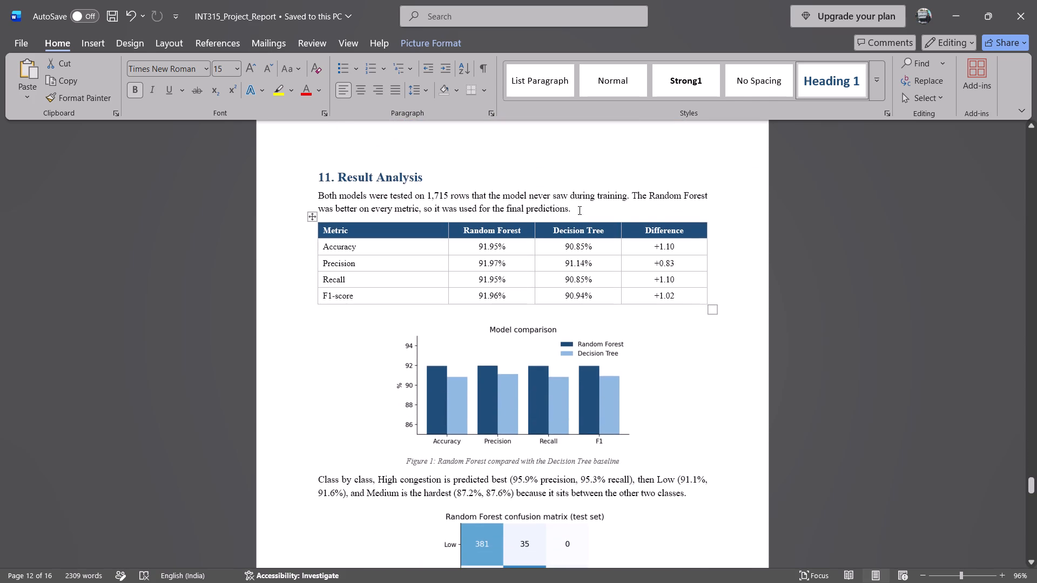
left_click_drag(583, 207, 324, 199)
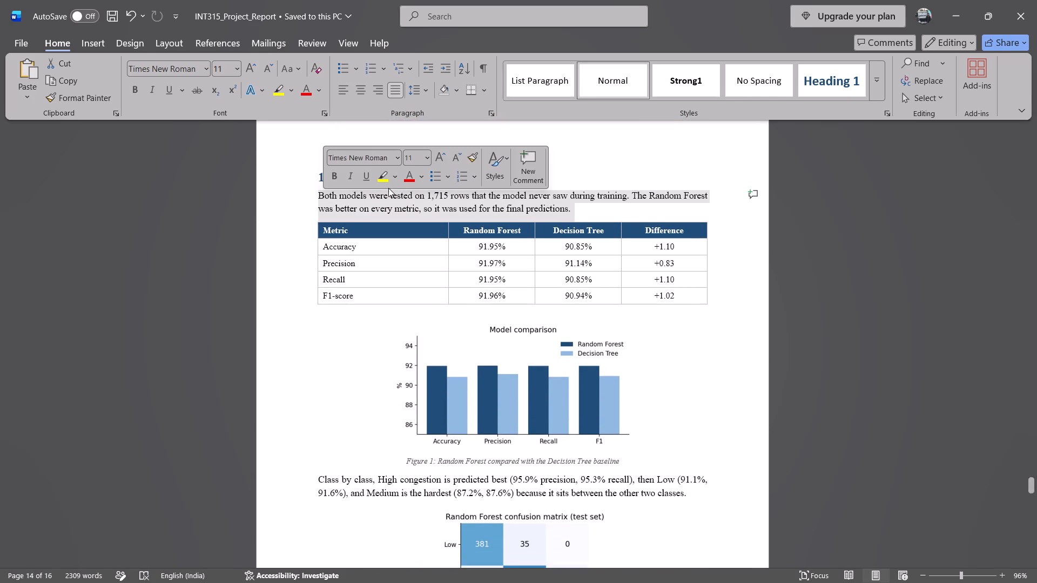
left_click(413, 158)
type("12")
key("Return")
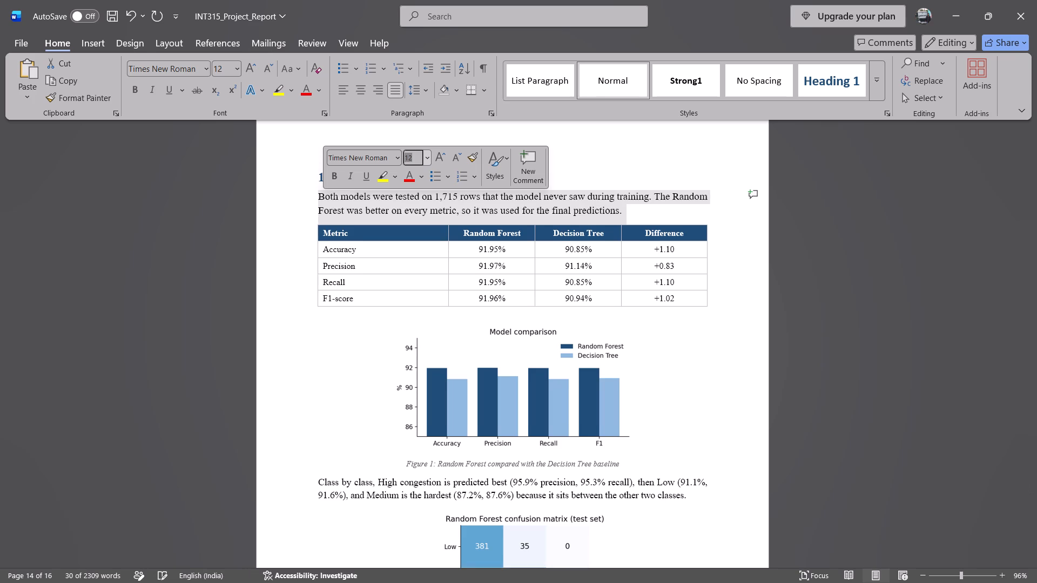
left_click(328, 345)
Set the remaining "11. Result Analysis" paragraphs and the "12. Conclusion" paragraph to font size 12 together, leaving out headings, figures and captions.
scroll(328, 345, "down", 2)
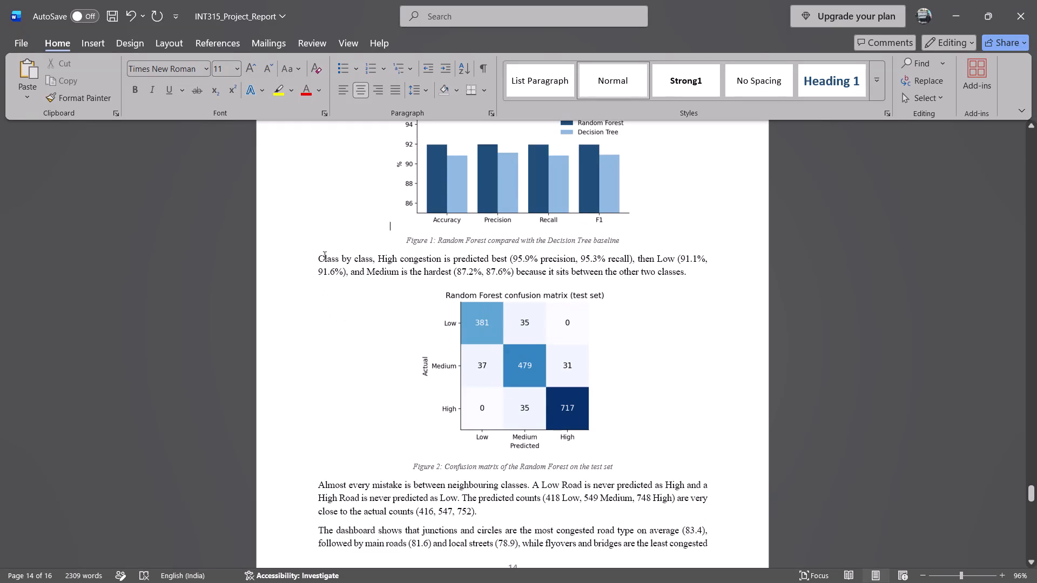
left_click_drag(691, 273, 442, 247)
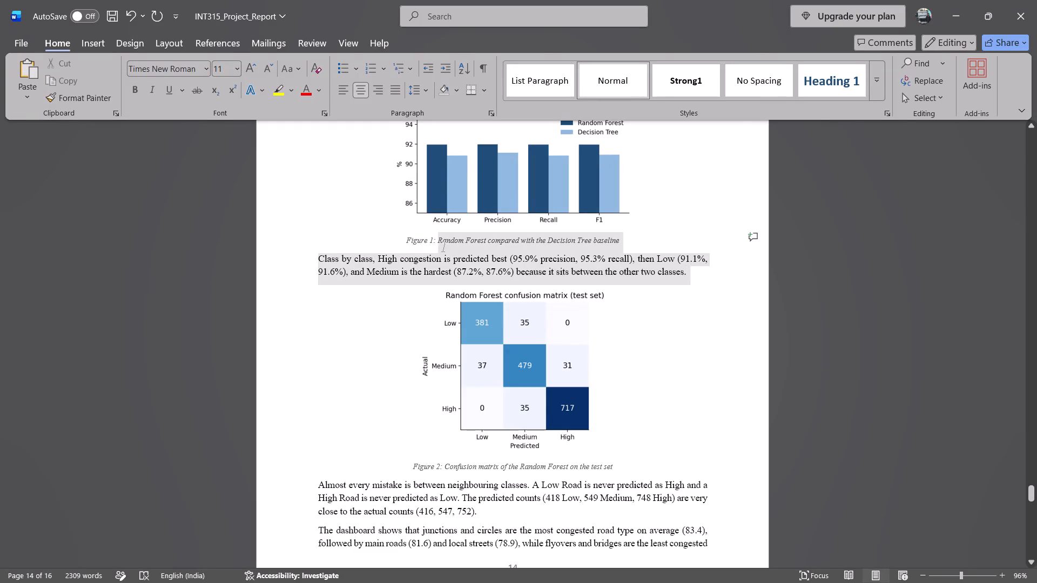
left_click_drag(442, 247, 314, 259)
scroll(517, 407, "down", 2)
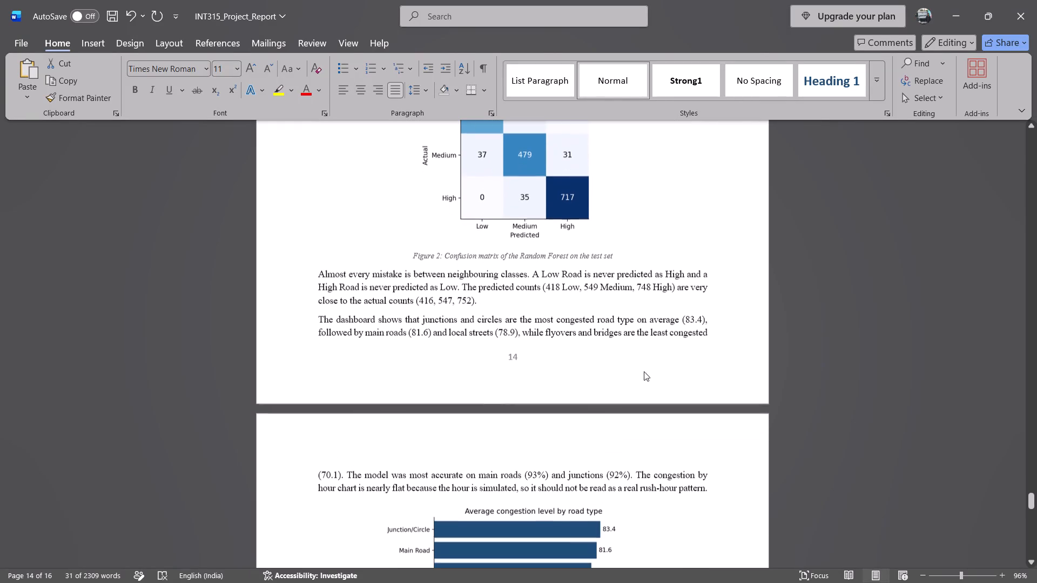
left_click_drag(715, 326, 324, 291, "ctrl")
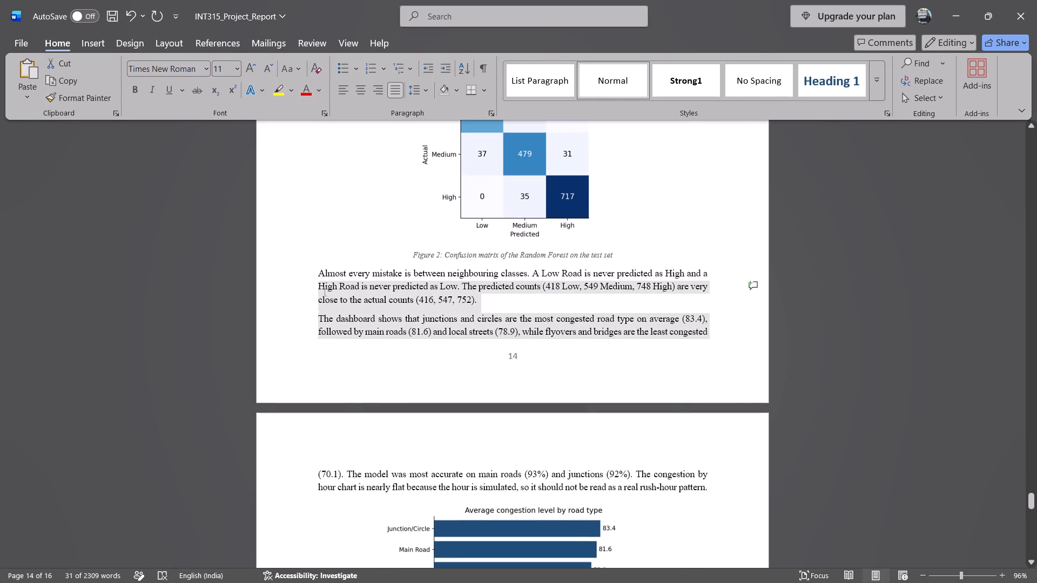
left_click_drag(324, 291, 317, 276, "ctrl")
scroll(664, 408, "down", 1)
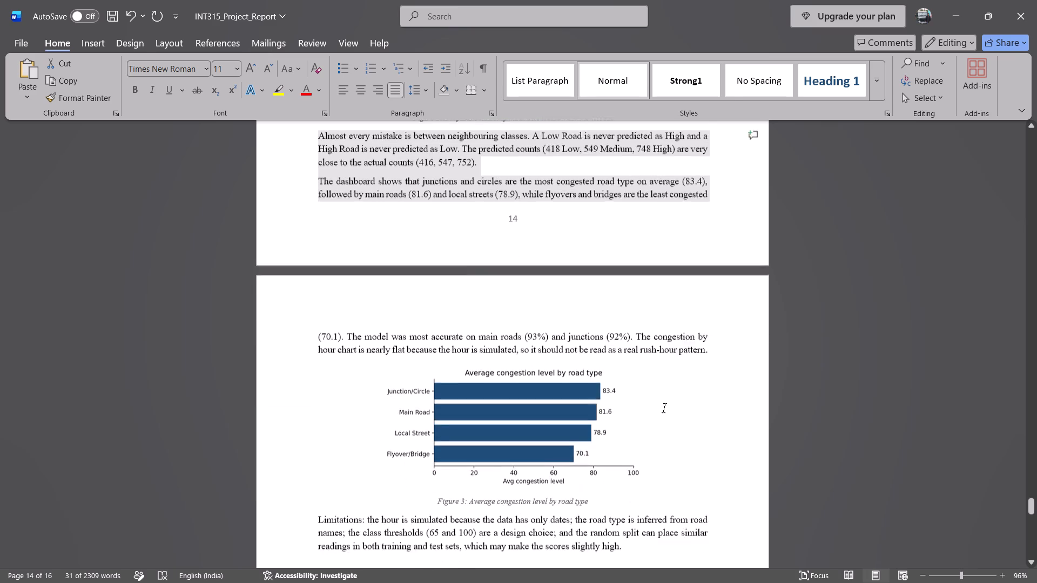
scroll(664, 408, "down", 1)
left_click_drag(710, 342, 377, 345, "ctrl")
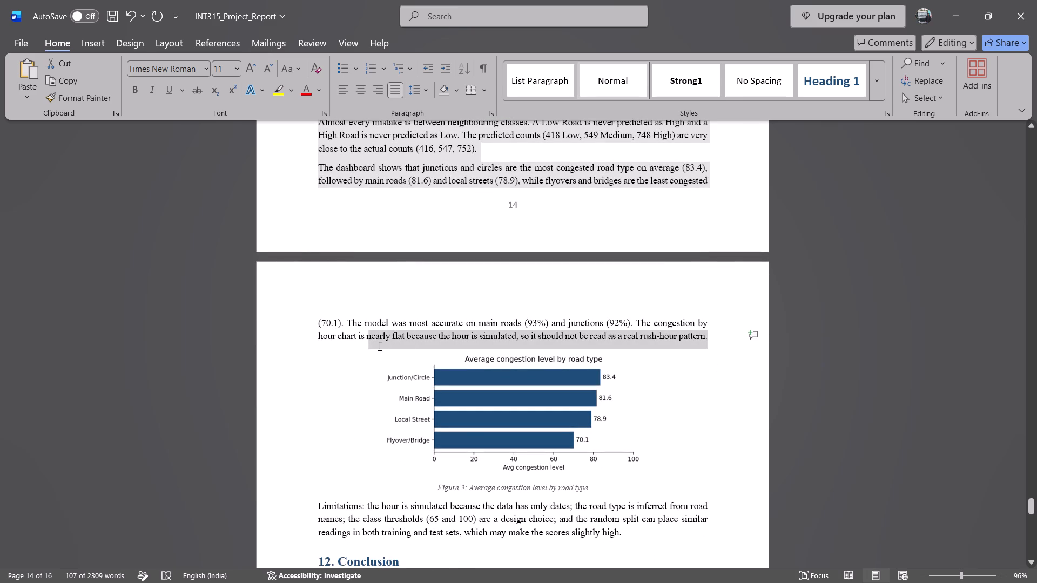
left_click_drag(377, 345, 319, 326, "ctrl")
scroll(319, 326, "down", 3)
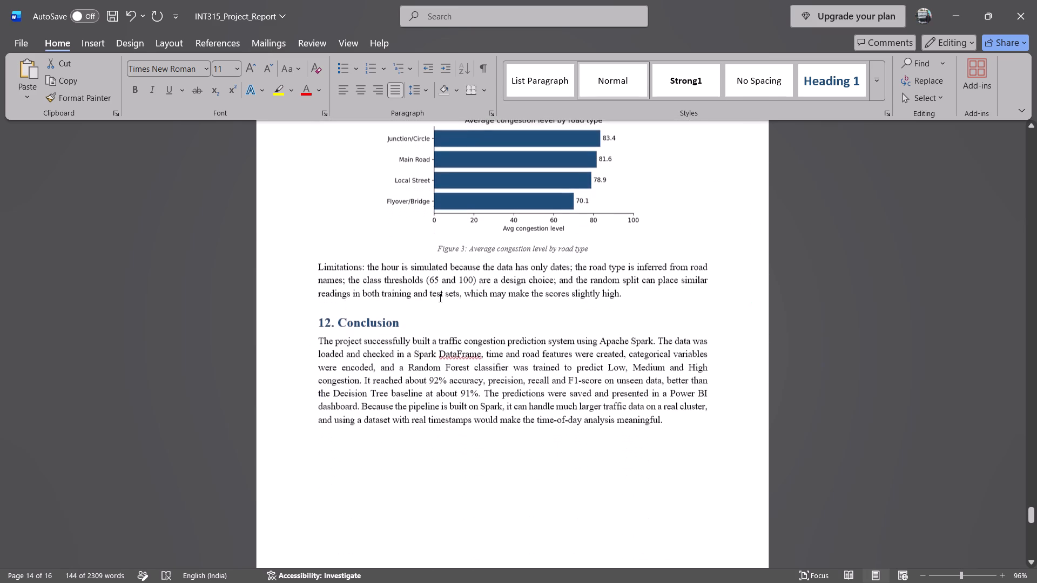
left_click_drag(632, 296, 320, 270, "ctrl")
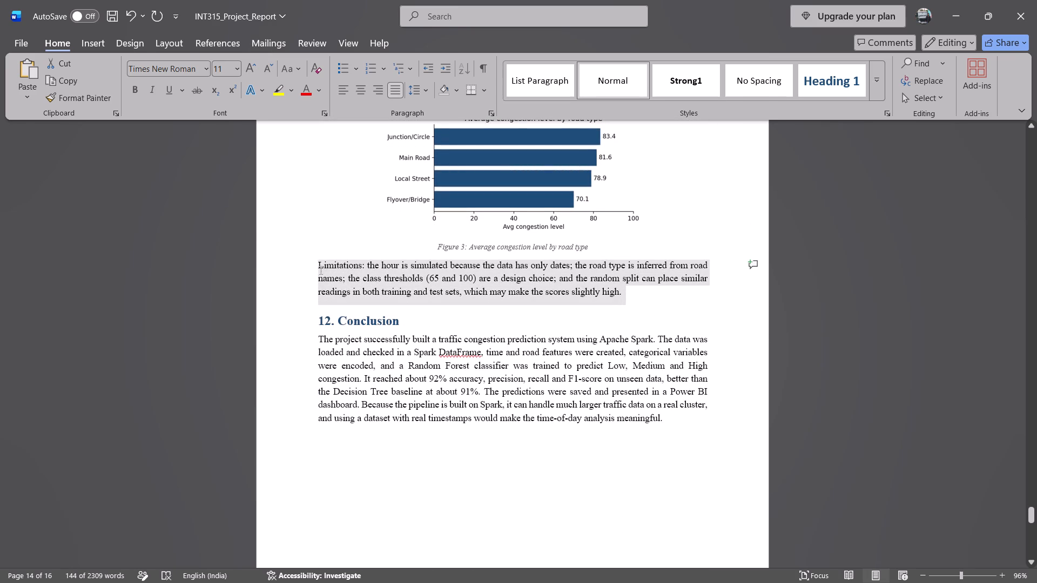
left_click_drag(320, 270, 318, 265, "ctrl")
left_click_drag(682, 416, 468, 378, "ctrl")
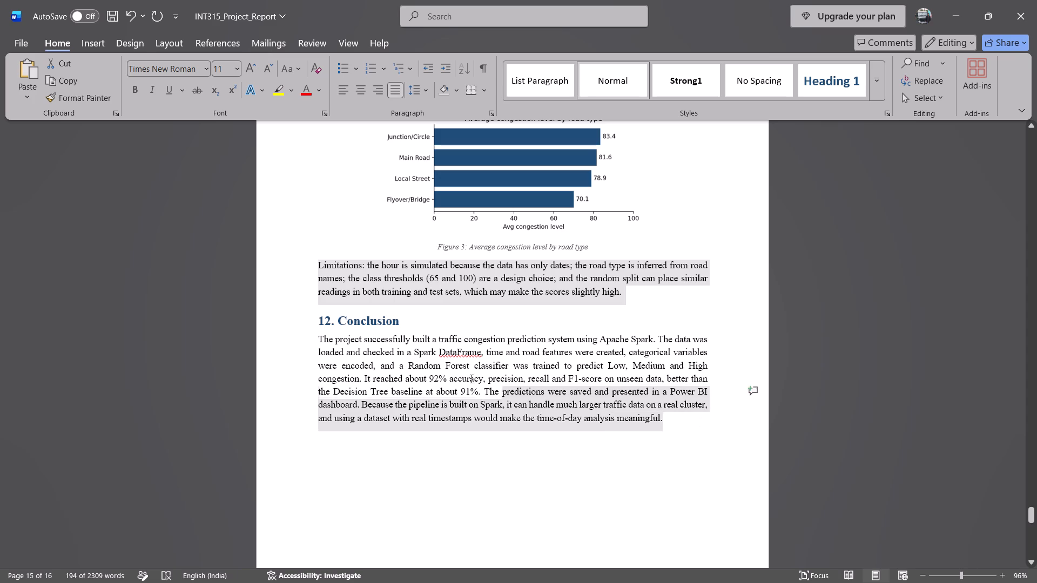
left_click_drag(468, 378, 319, 342, "ctrl")
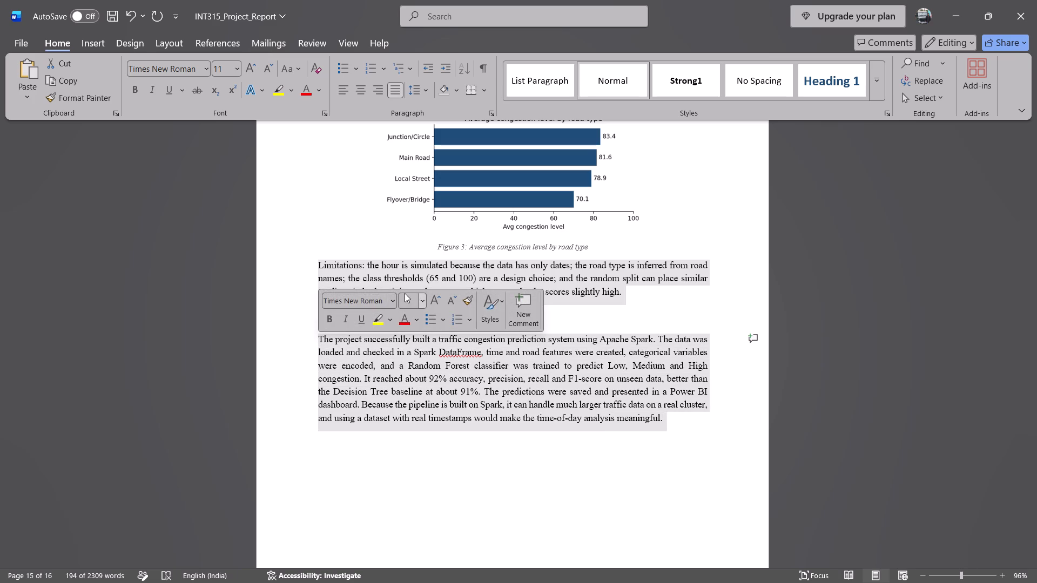
left_click(411, 299)
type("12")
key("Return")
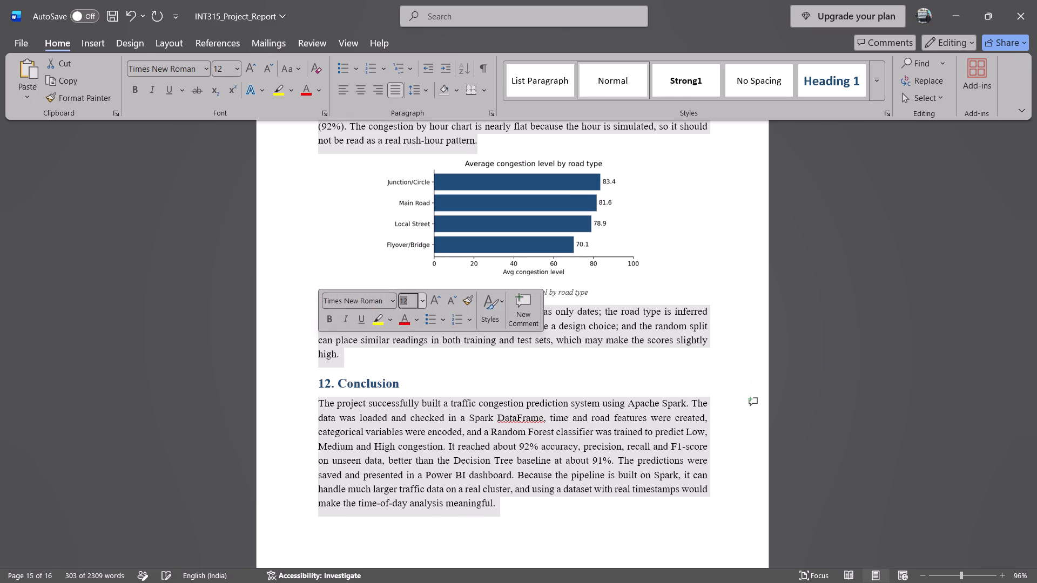
left_click(342, 257)
Review the text and page layout from "11. Result Analysis" through to the Plagiarism Report page.
scroll(342, 257, "up", 2)
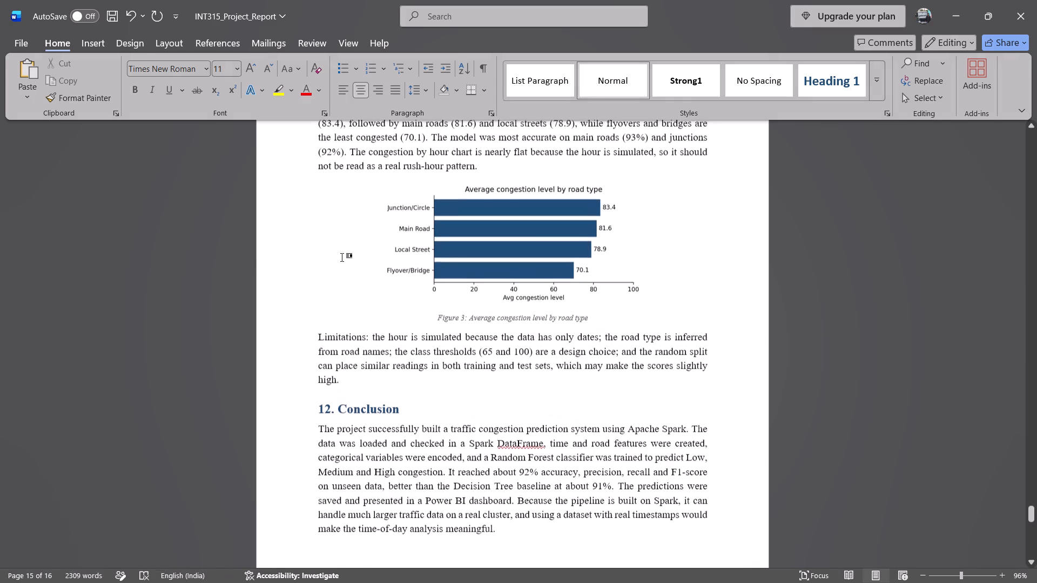
scroll(342, 257, "up", 7)
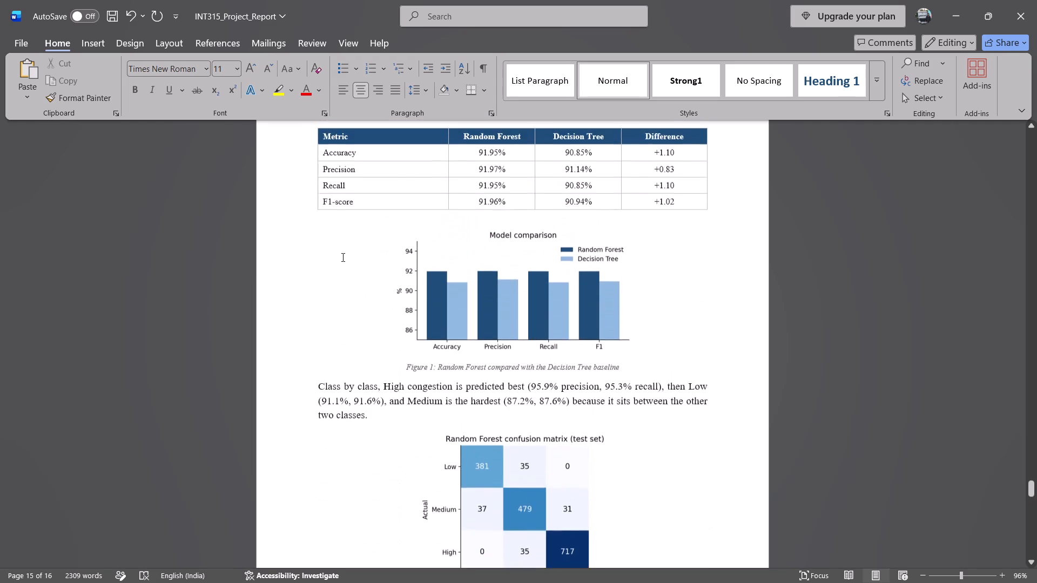
scroll(342, 257, "up", 1)
scroll(342, 257, "down", 5)
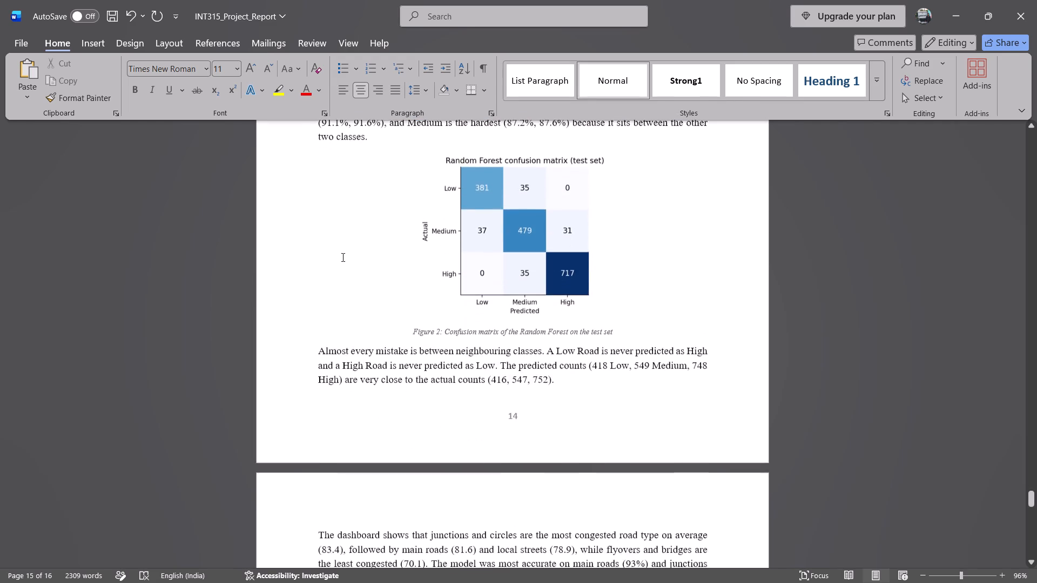
scroll(342, 257, "down", 6)
scroll(342, 257, "up", 2)
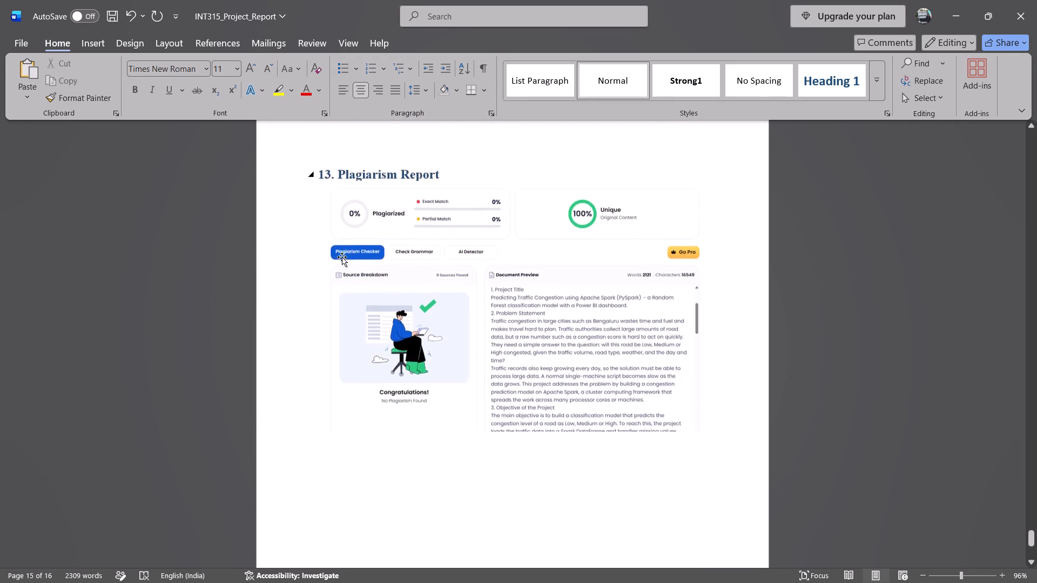
scroll(342, 257, "up", 2)
Save the report document.
key("ctrl+s")
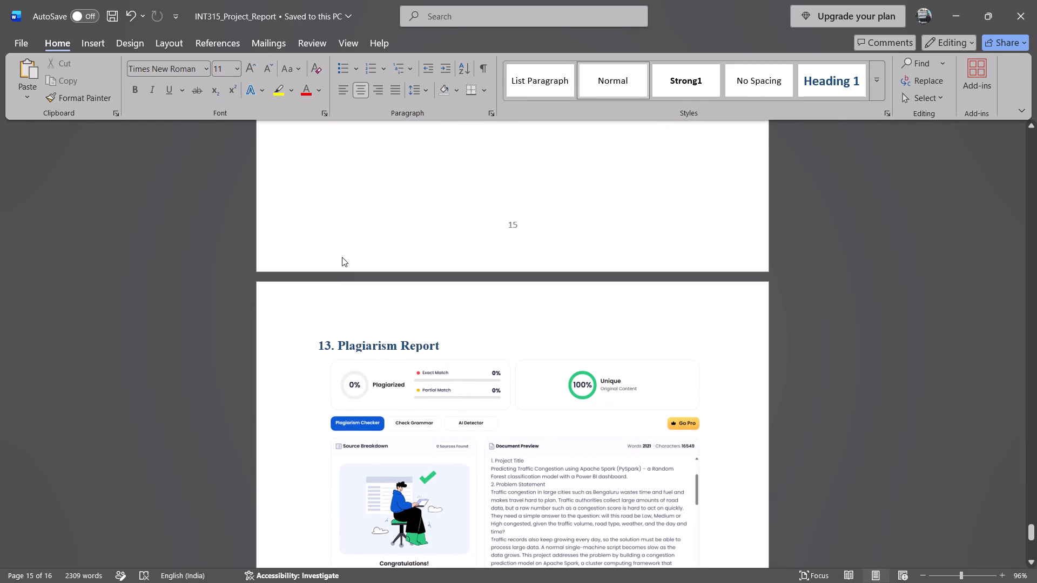
Look over the Plagiarism Report page, and go back through the report to the table of contents.
scroll(342, 257, "down", 2)
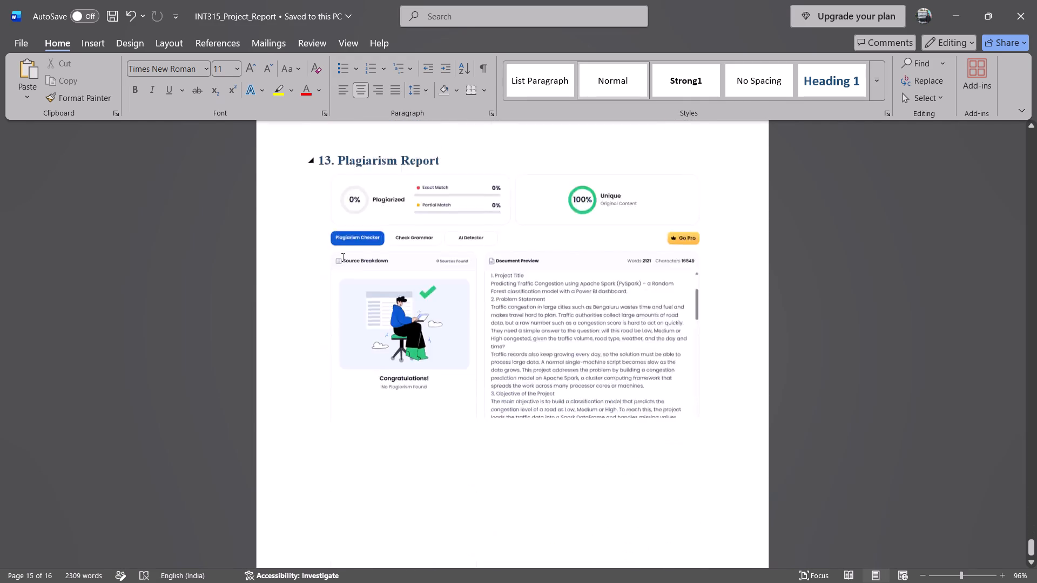
scroll(342, 257, "down", 6)
scroll(342, 257, "up", 5)
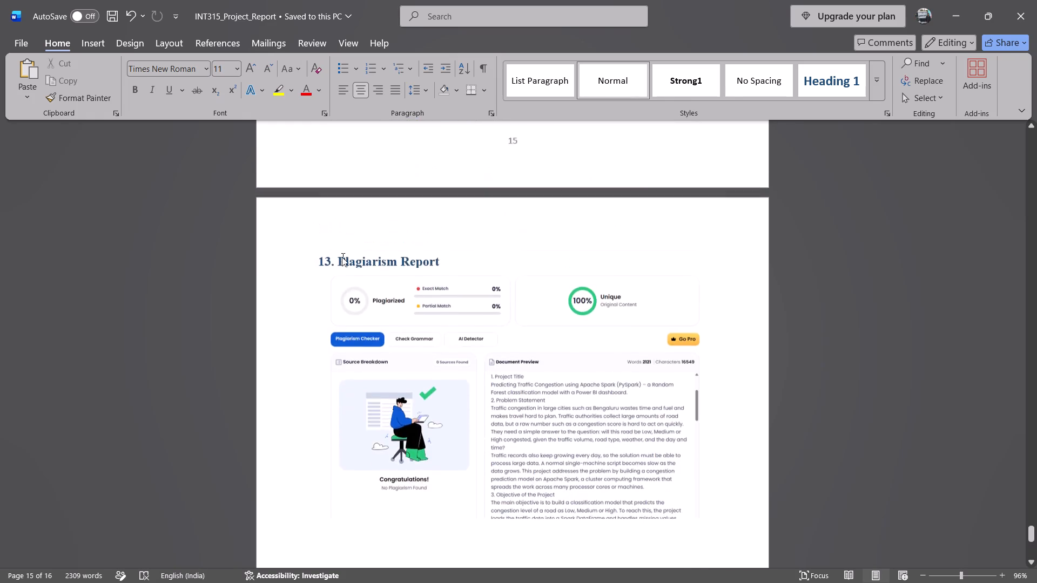
scroll(342, 257, "up", 20)
scroll(342, 257, "up", 15)
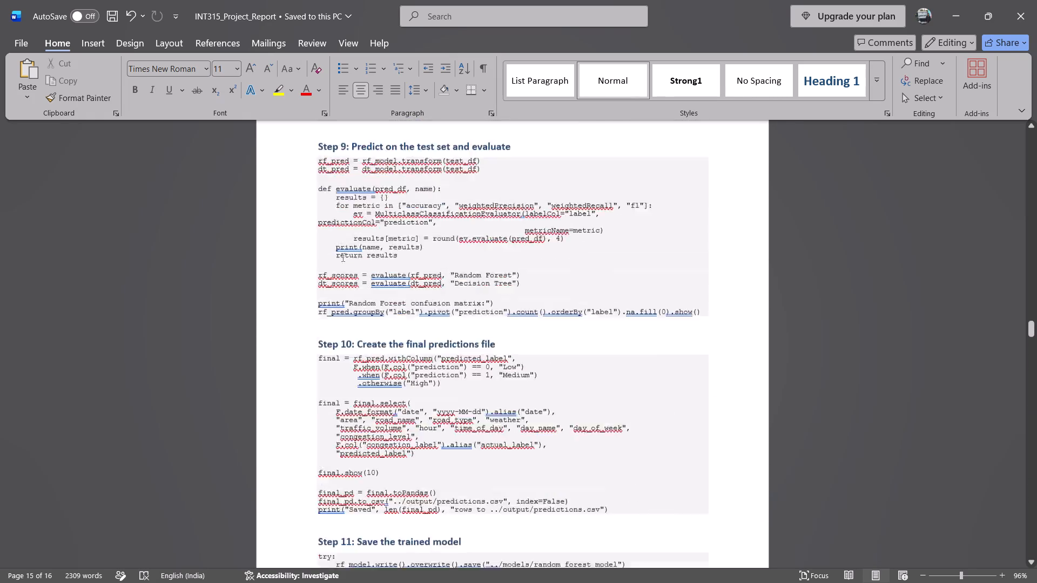
scroll(342, 257, "up", 9)
scroll(342, 257, "down", 3)
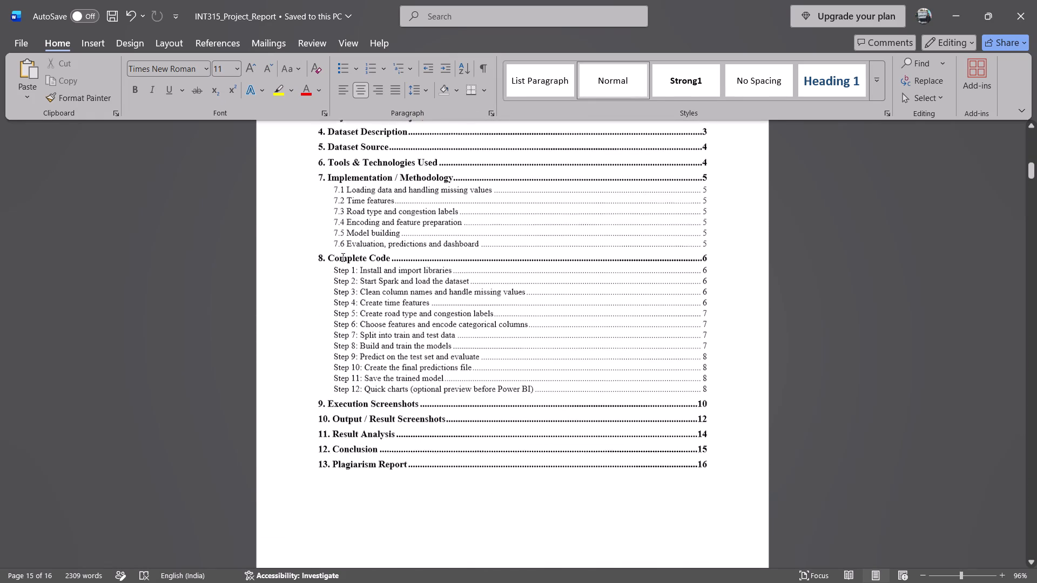
scroll(342, 257, "down", 4)
Save the report document again.
key("ctrl+s")
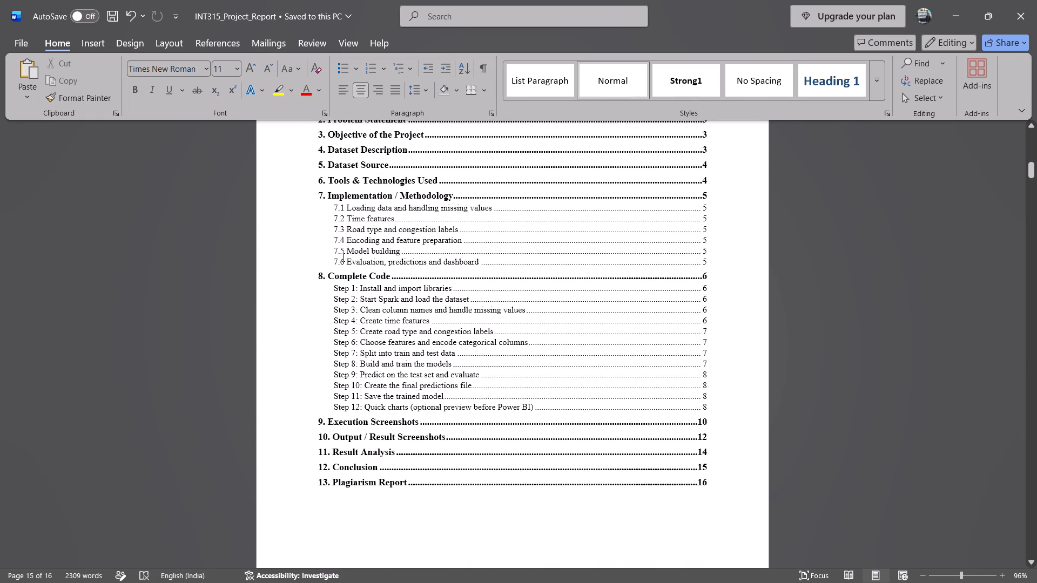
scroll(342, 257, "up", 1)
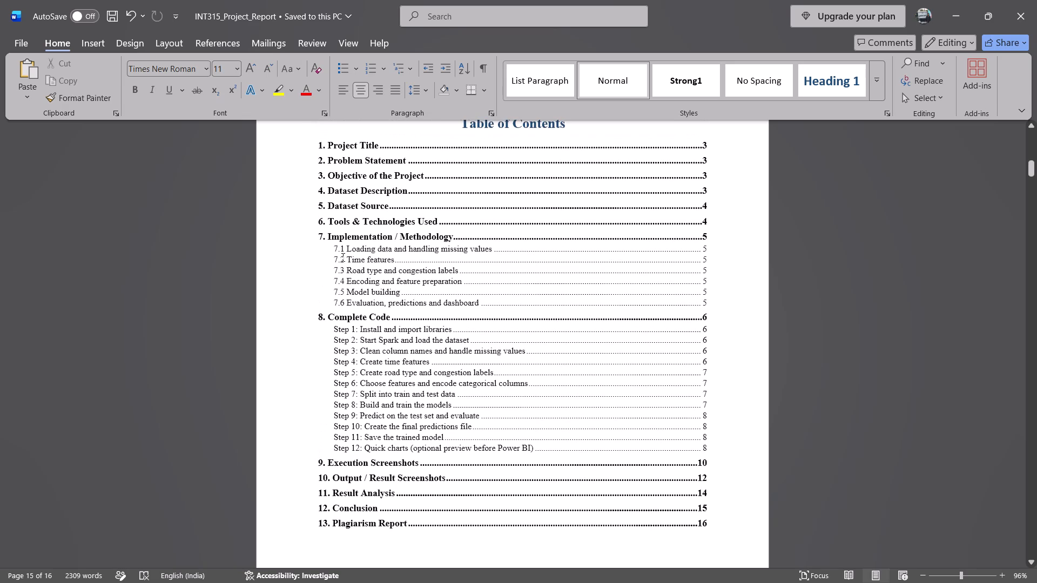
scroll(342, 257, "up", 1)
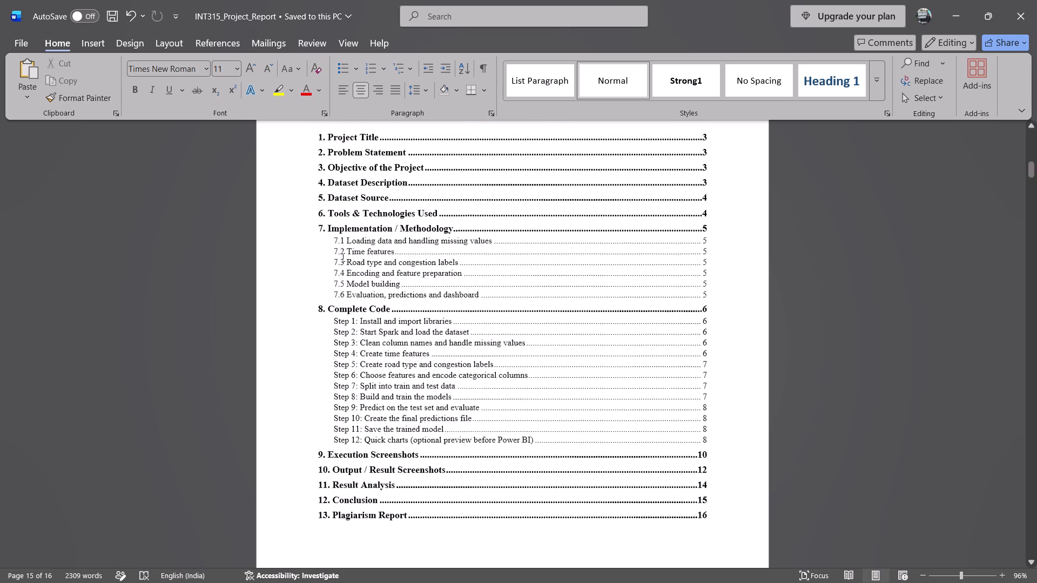
Review the report from the cover page details through the table of contents and body sections to the start of "8. Complete Code".
scroll(342, 257, "up", 5)
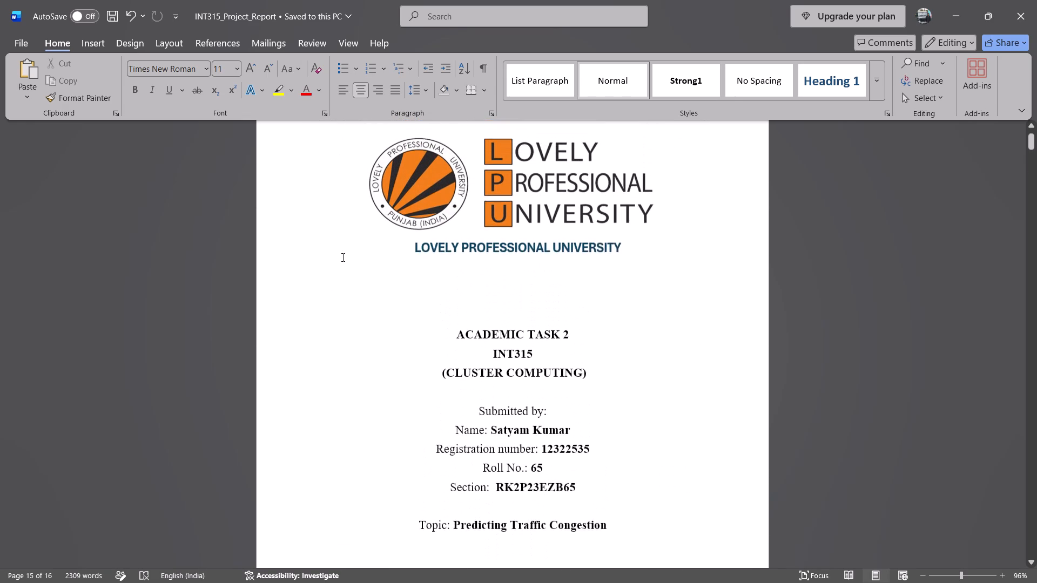
scroll(342, 257, "up", 1)
scroll(342, 257, "down", 1)
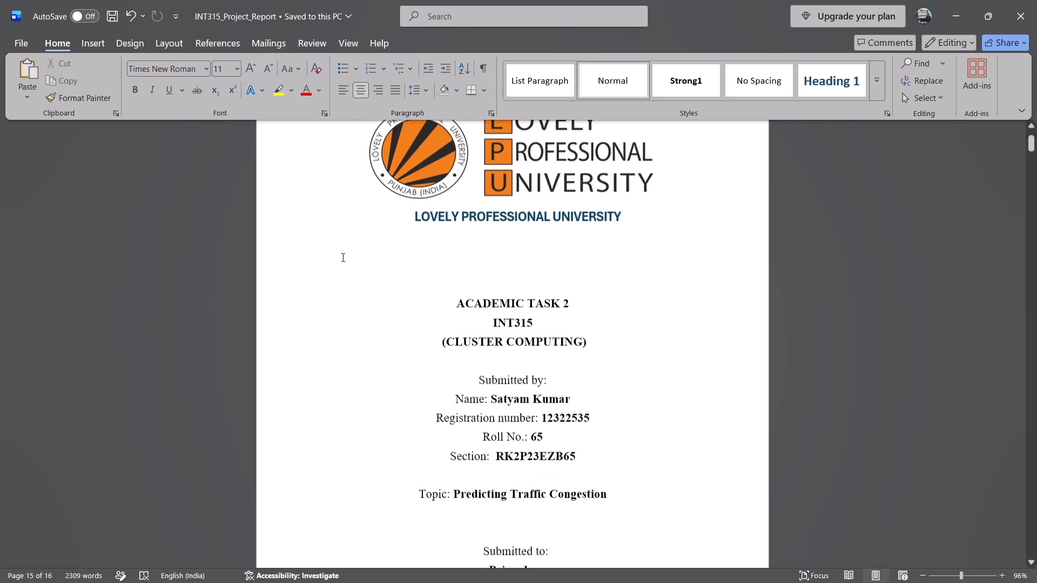
scroll(342, 257, "down", 2)
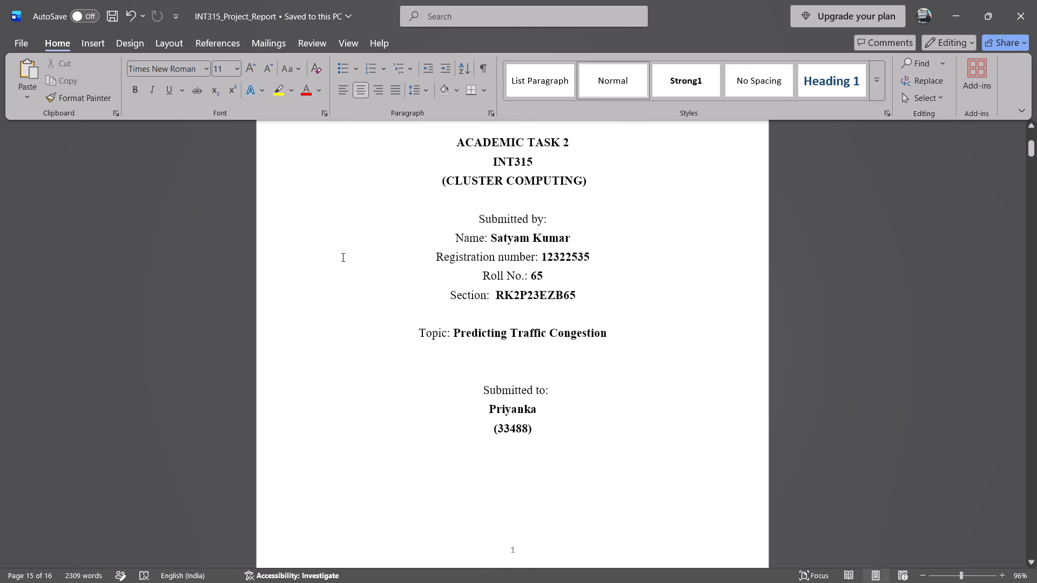
scroll(342, 257, "down", 1)
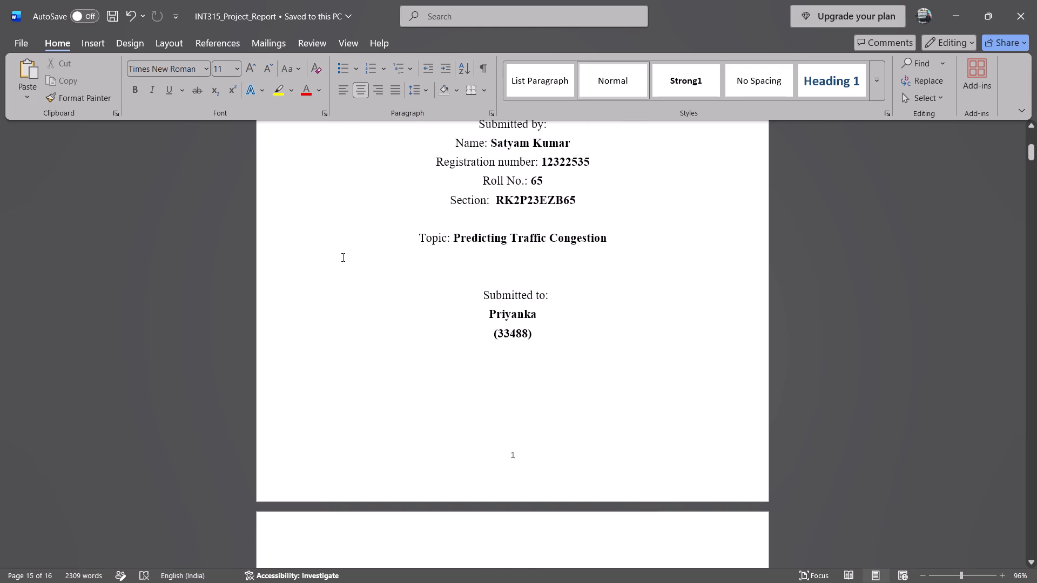
scroll(342, 257, "down", 1)
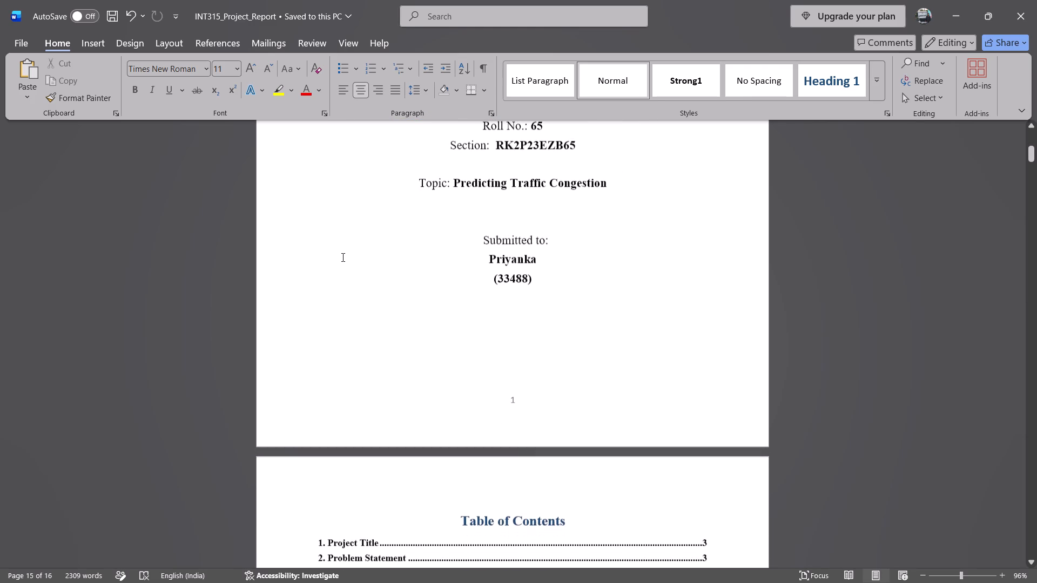
scroll(342, 257, "down", 13)
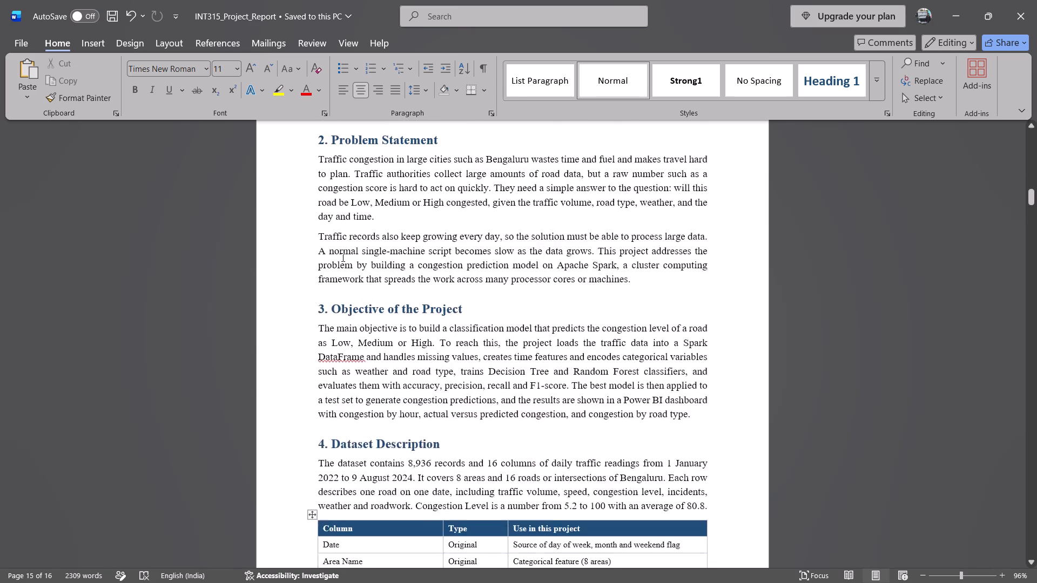
scroll(342, 257, "down", 10)
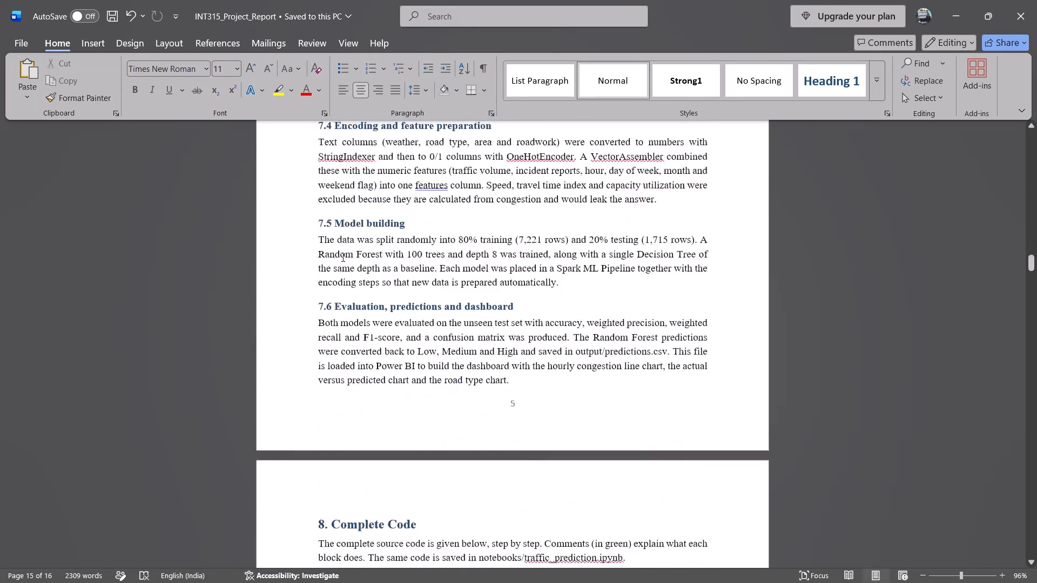
scroll(342, 257, "down", 1)
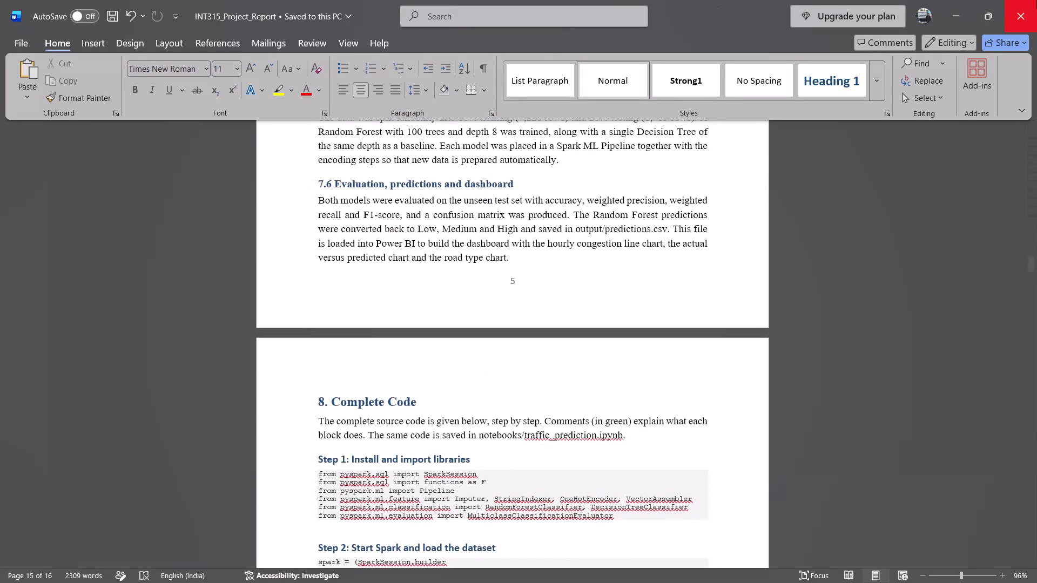
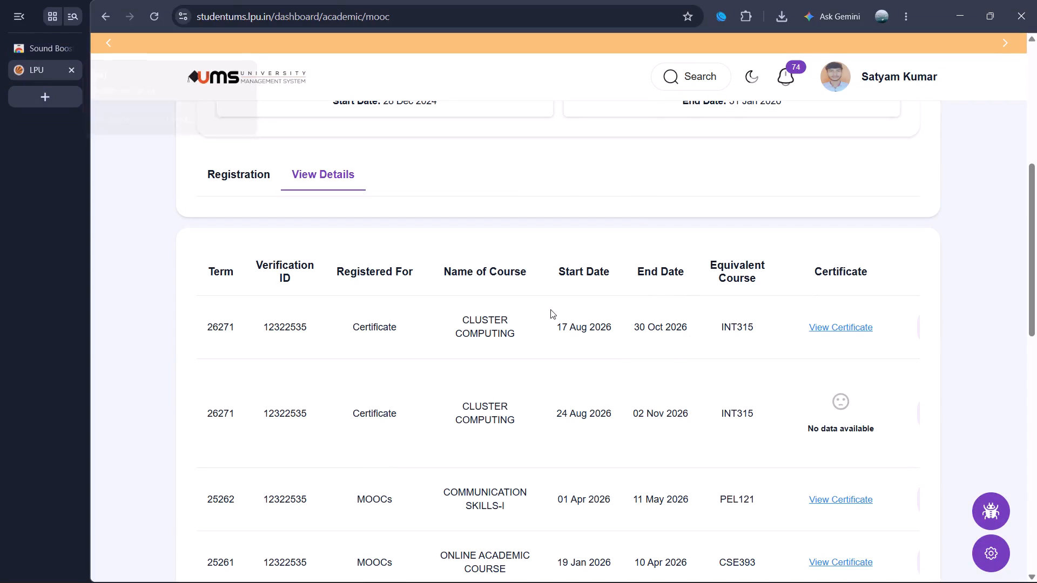
Go back from the MOOC course details page in Chrome and close the UMS portal tab.
scroll(567, 312, "left", 1)
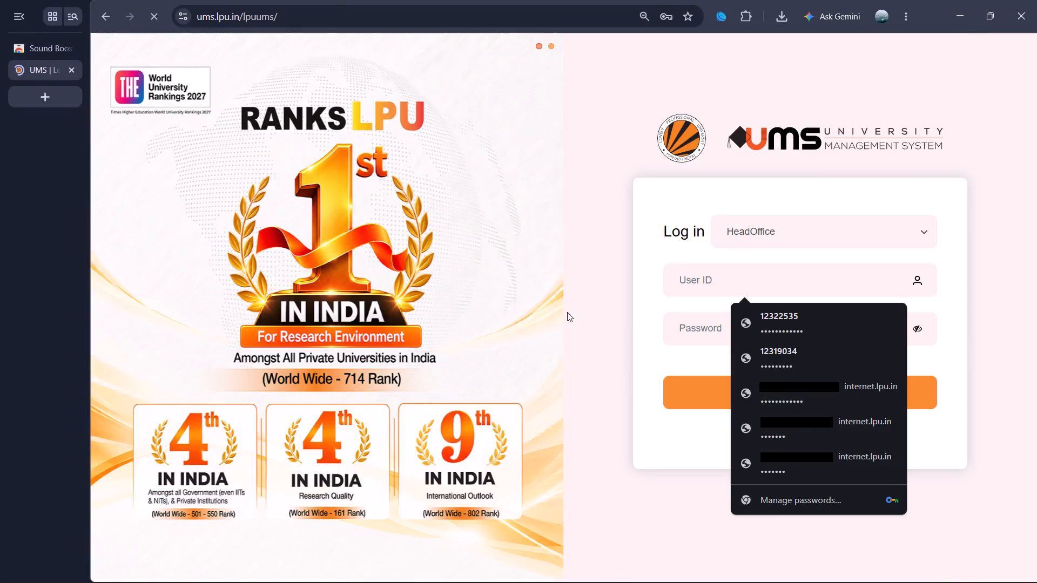
left_click(67, 74)
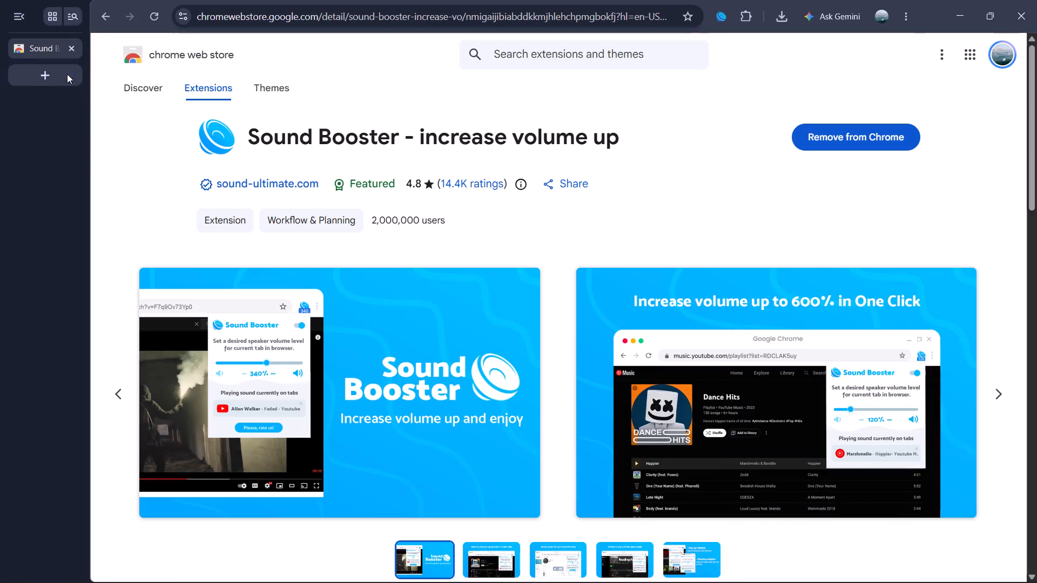
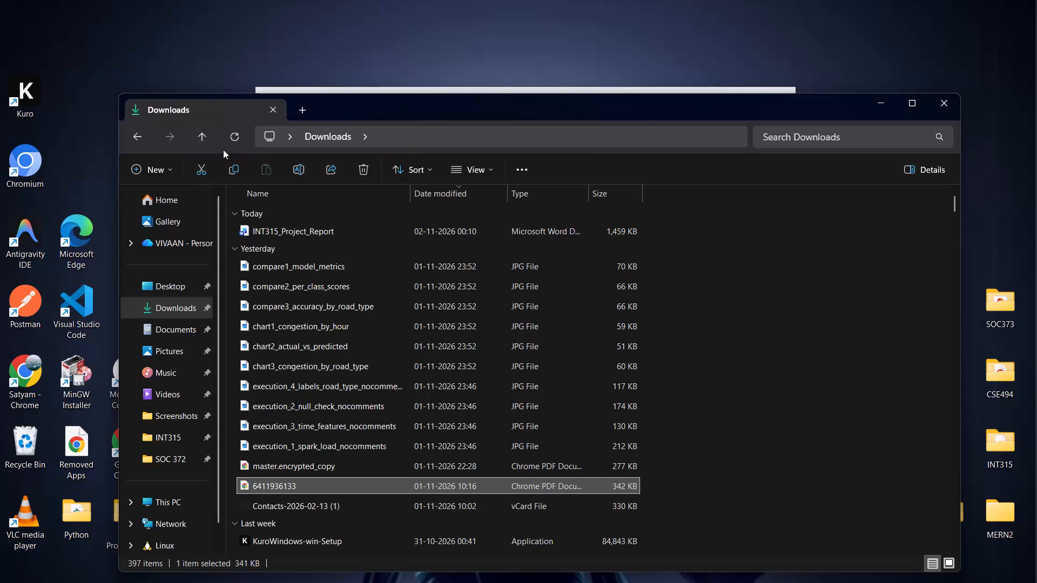
Move the twelve files from INT315_Project_Report through master.encrypted_copy out of Downloads into the INT315 folder on the desktop.
left_click(235, 140)
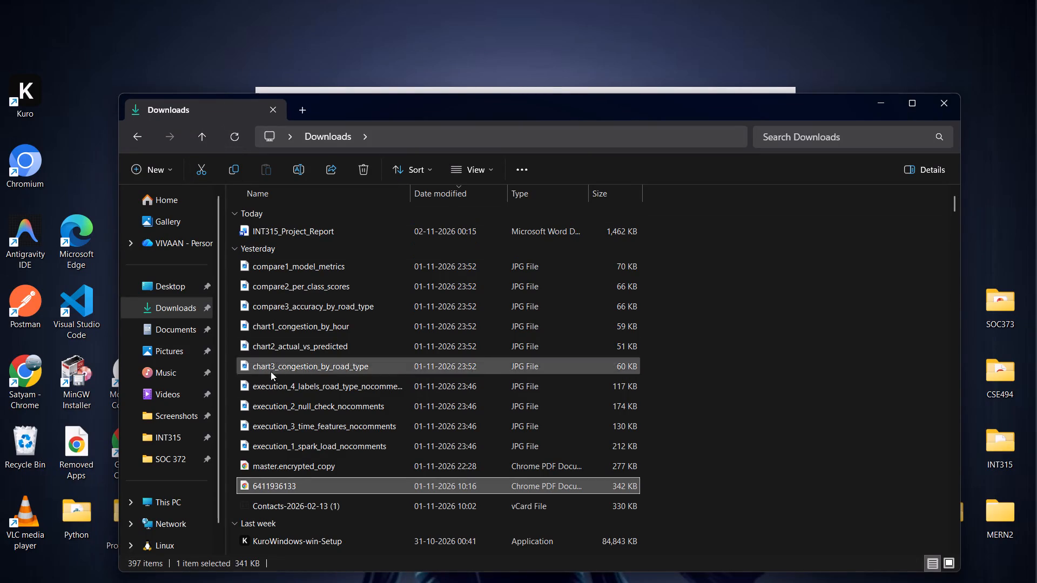
left_click(301, 462)
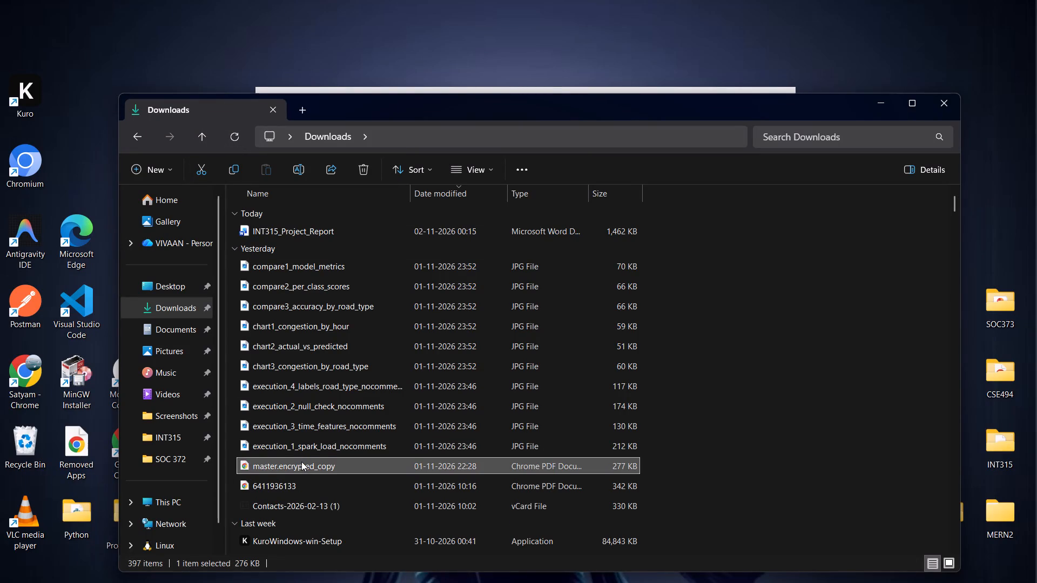
key("shift+Up")
key("shift+Up")
key("shift+Up")
key("shift+Up")
key("shift+Up")
key("shift+Up")
key("shift+Up")
key("shift+Up")
key("shift+Up")
key("shift+Up")
key("shift+Up")
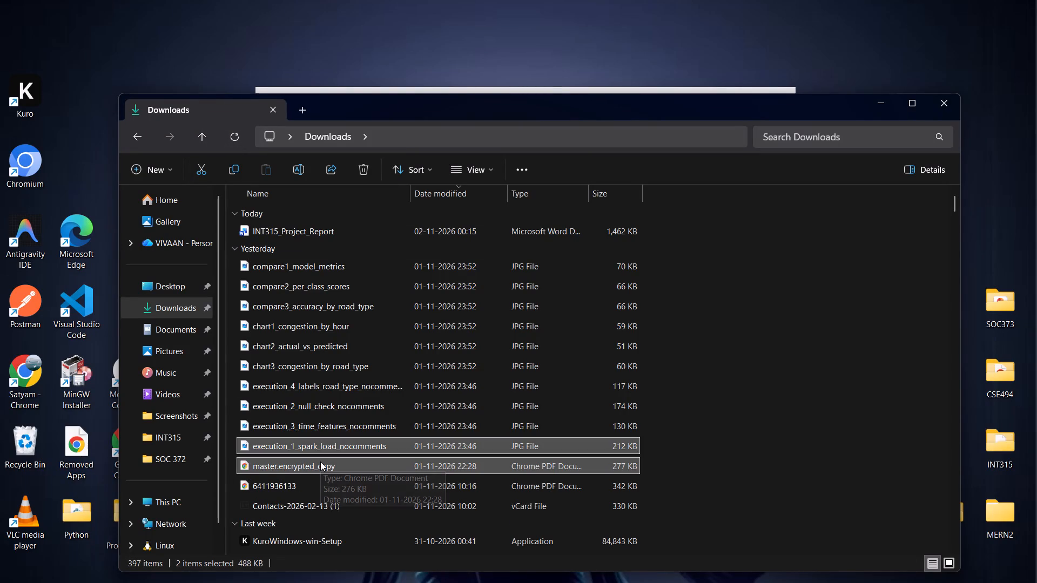
key("shift+Up")
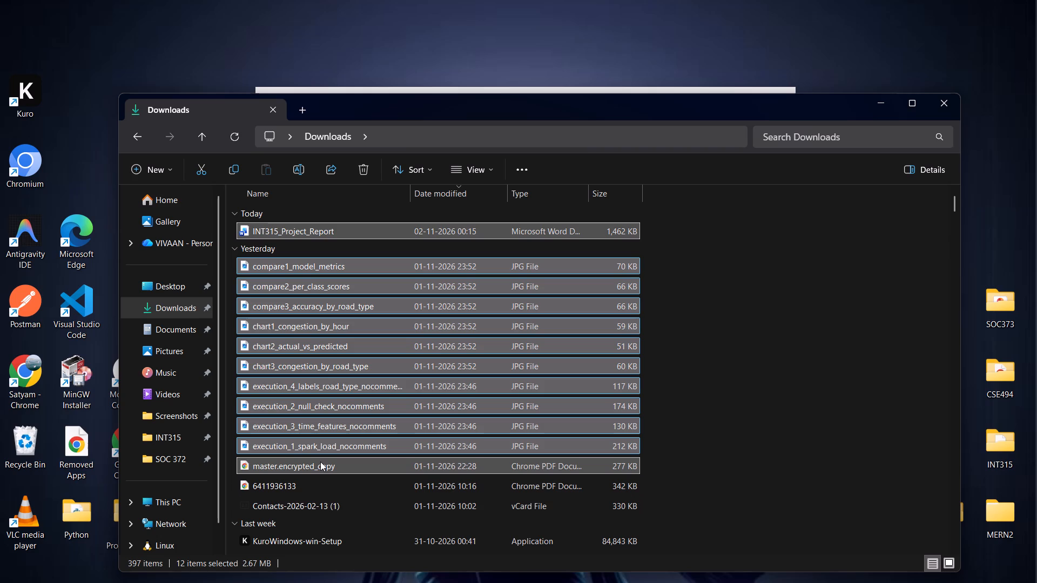
key("ctrl+x")
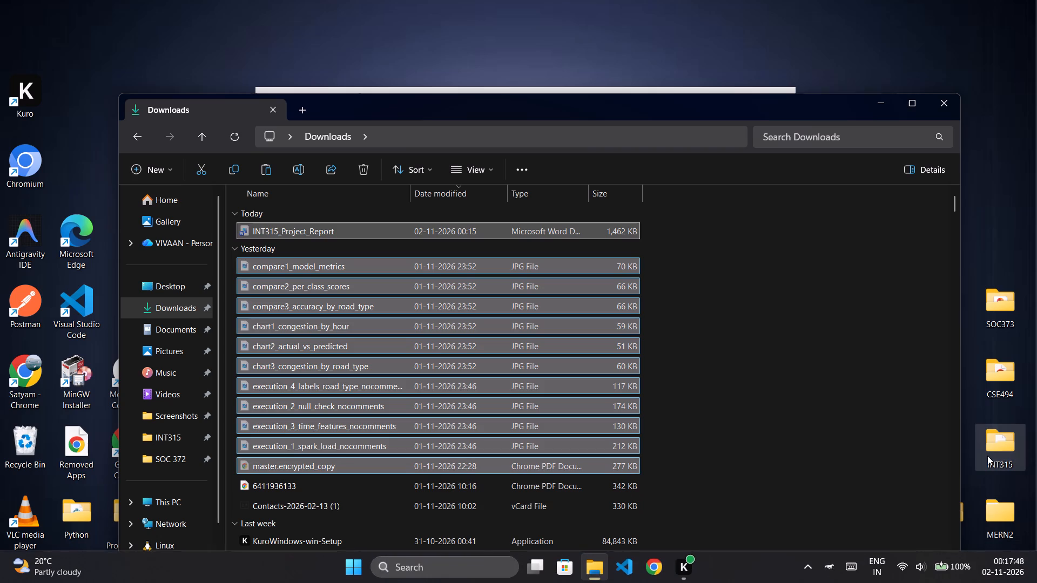
double_click(987, 452)
left_click(558, 519)
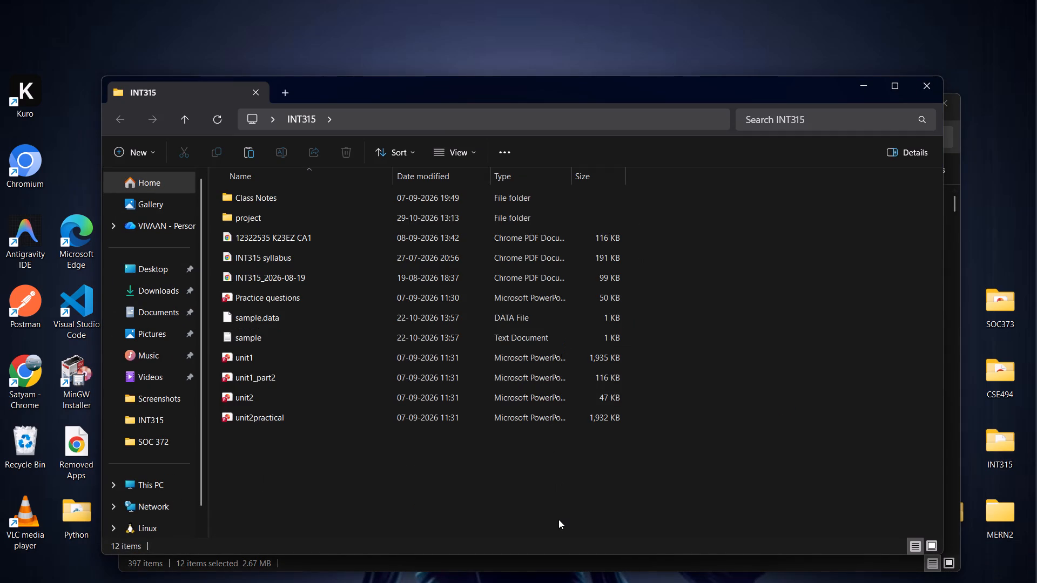
key("ctrl+v")
scroll(558, 519, "down", 2)
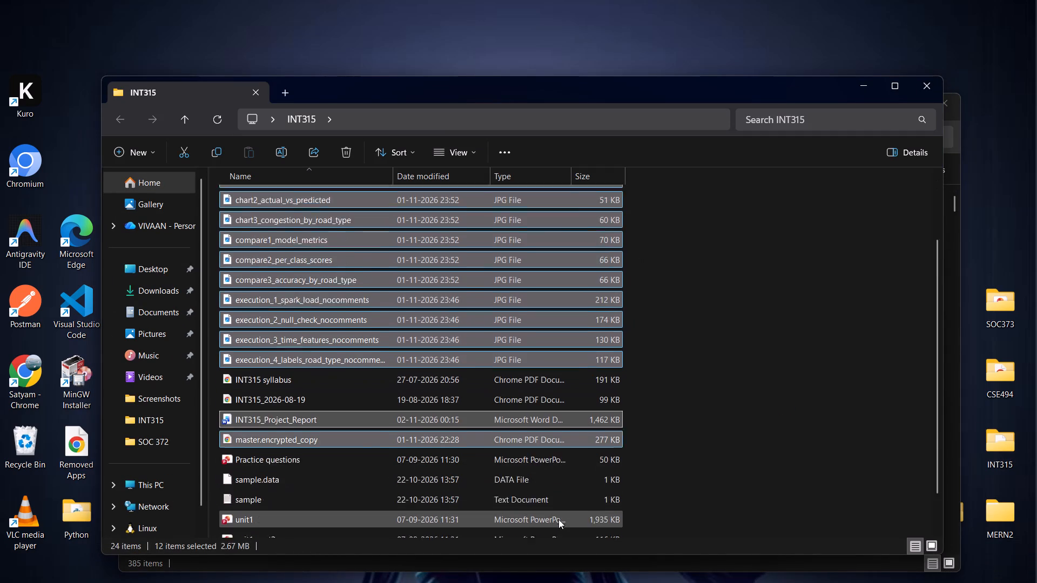
scroll(558, 519, "down", 4)
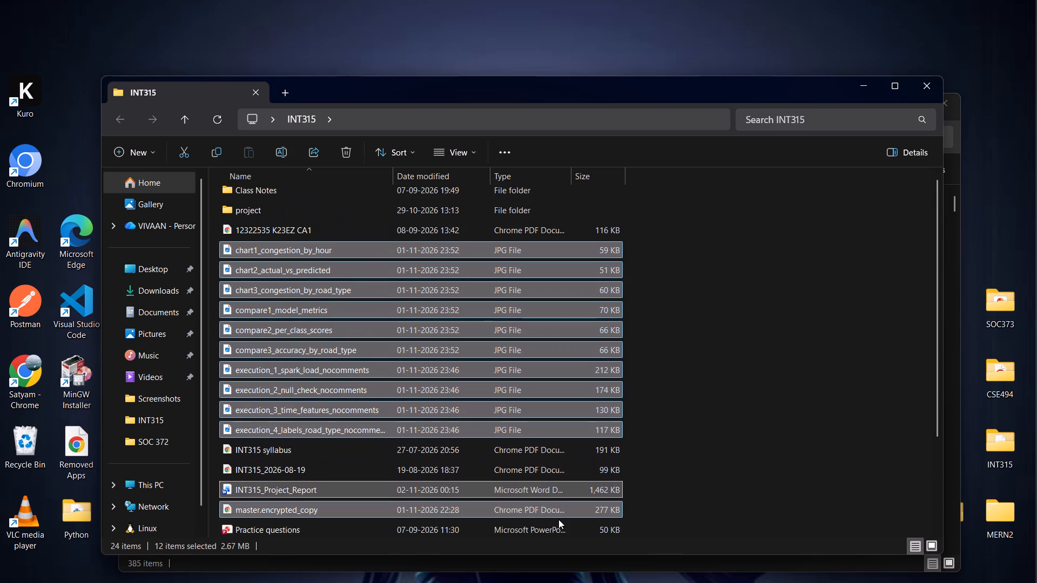
left_click(876, 336)
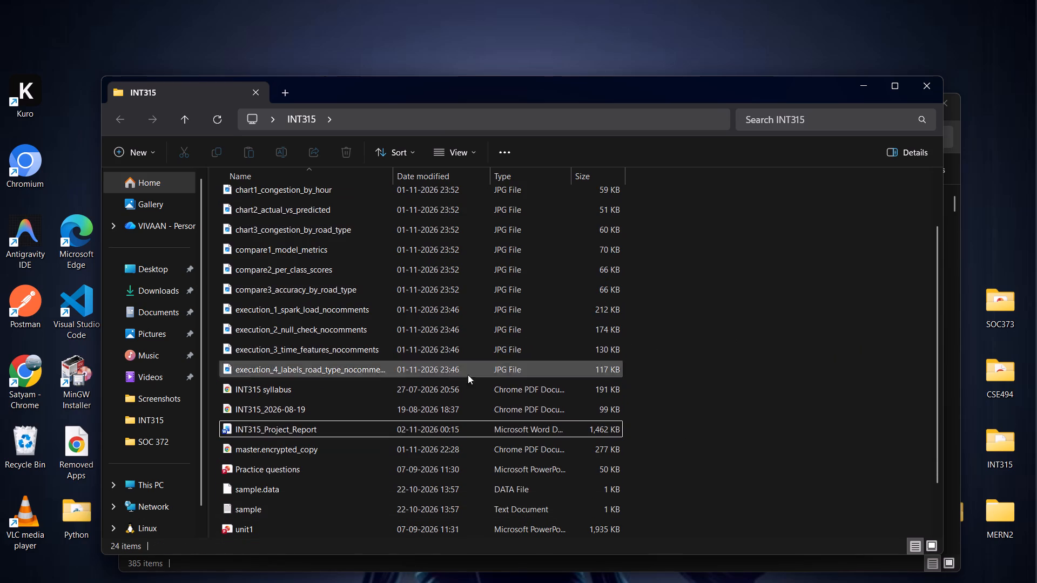
Open the INT315_2026-08-19 PDF in Chrome, examine its course outcomes, lecture plan, assessment details and practical list, and close it.
double_click(390, 404)
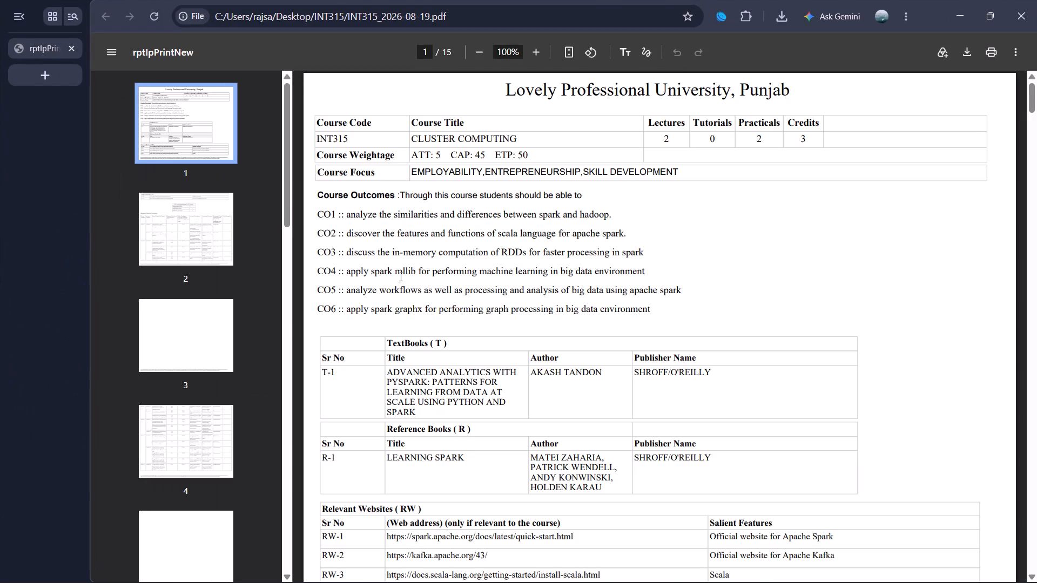
scroll(396, 266, "down", 3)
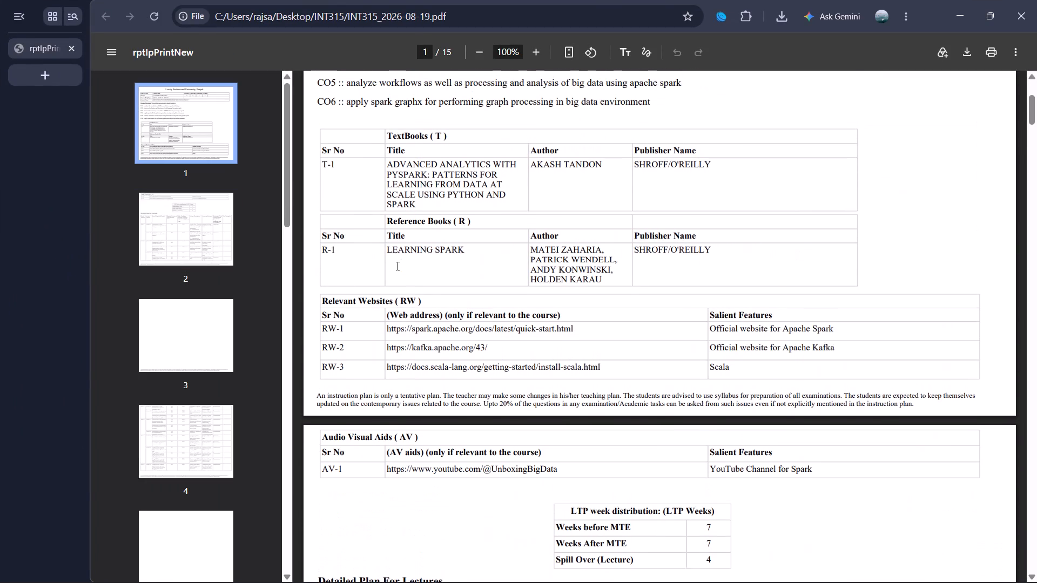
scroll(396, 266, "down", 5)
scroll(396, 266, "up", 1)
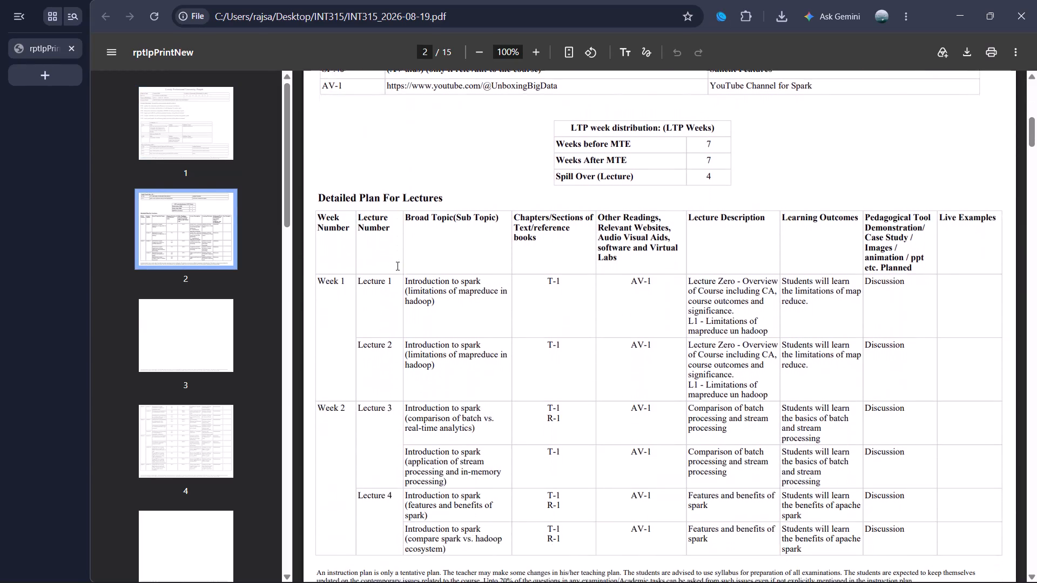
scroll(396, 266, "up", 2)
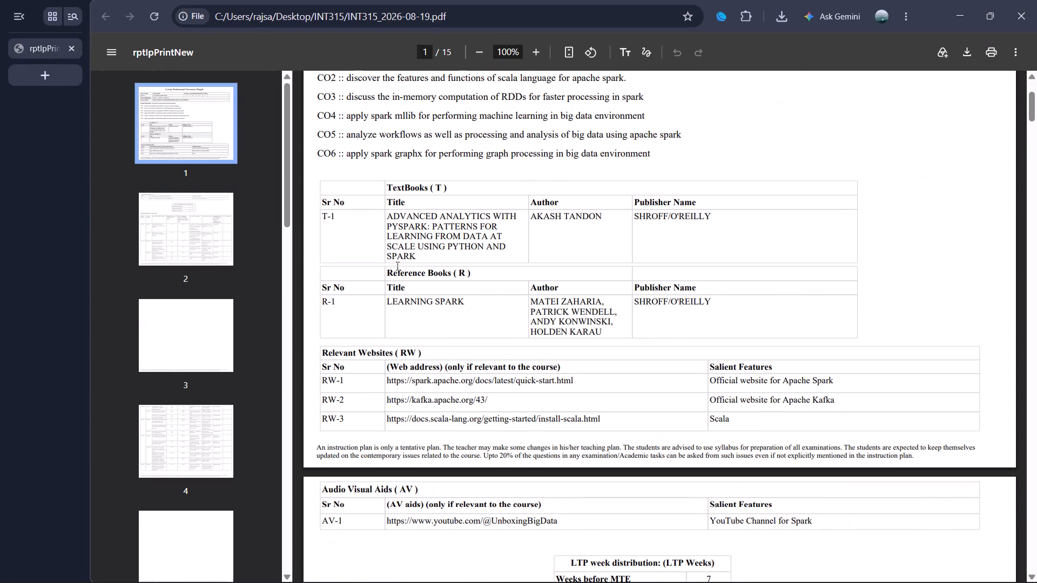
scroll(396, 266, "up", 3)
scroll(396, 266, "down", 4)
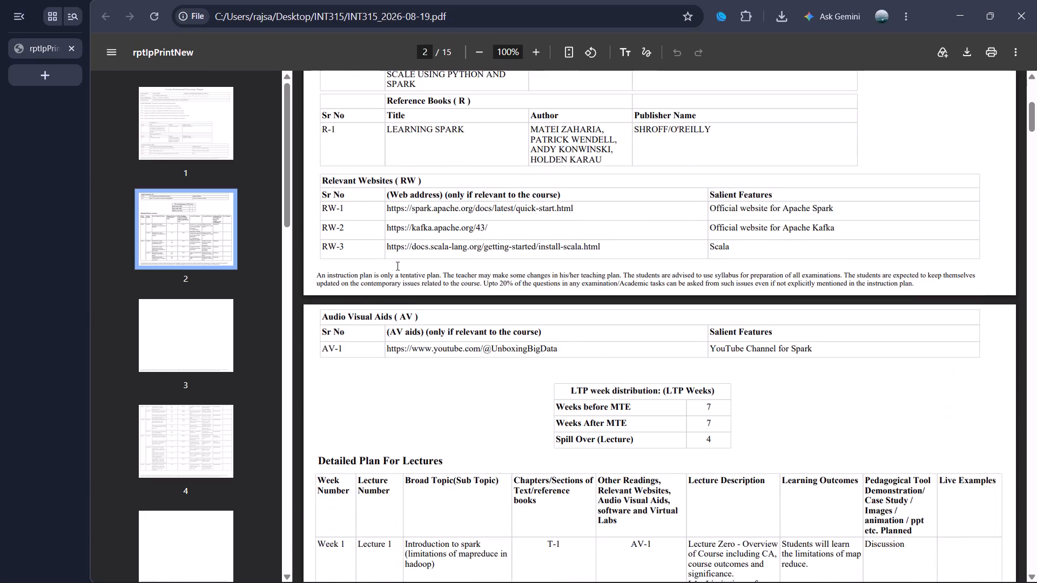
scroll(396, 266, "down", 18)
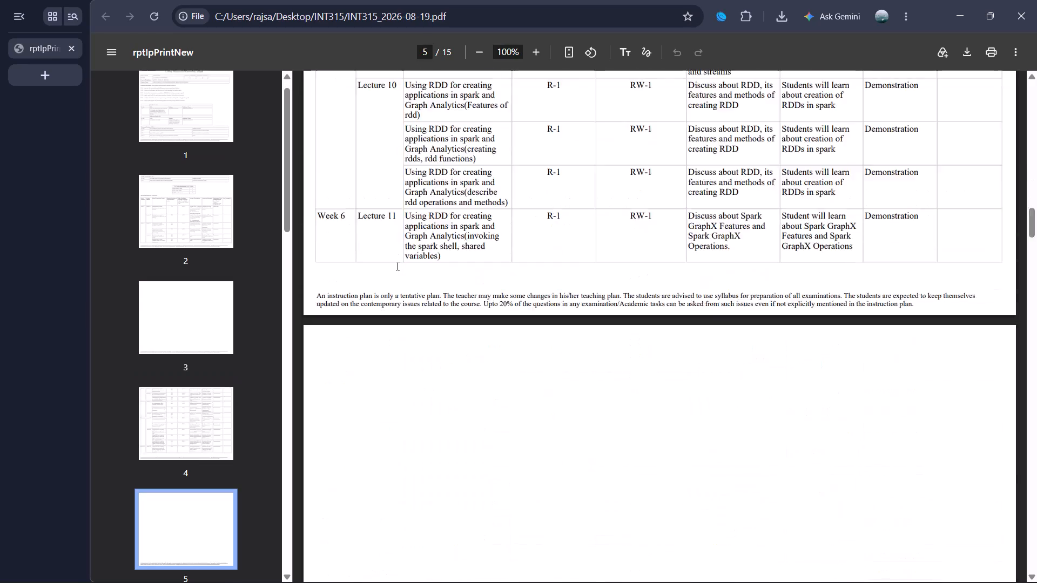
scroll(396, 266, "down", 13)
scroll(396, 266, "up", 1)
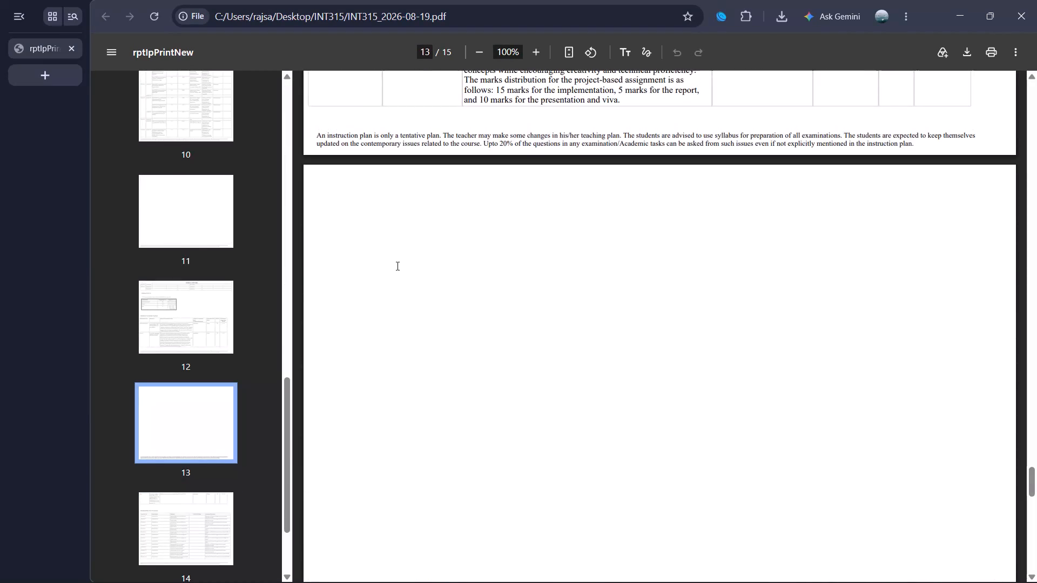
scroll(396, 266, "right", 2)
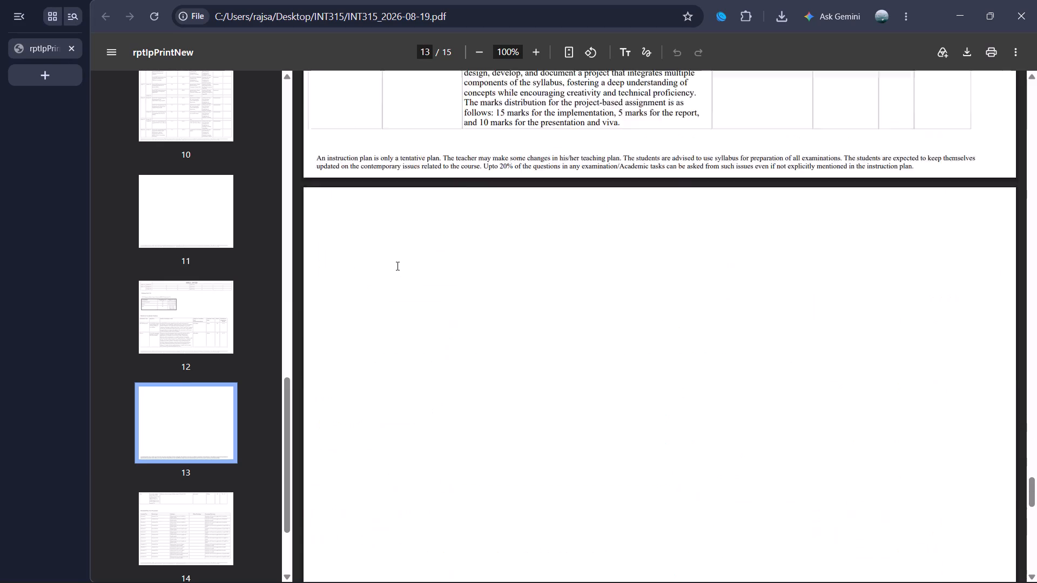
scroll(396, 266, "right", 1)
scroll(396, 266, "down", 8)
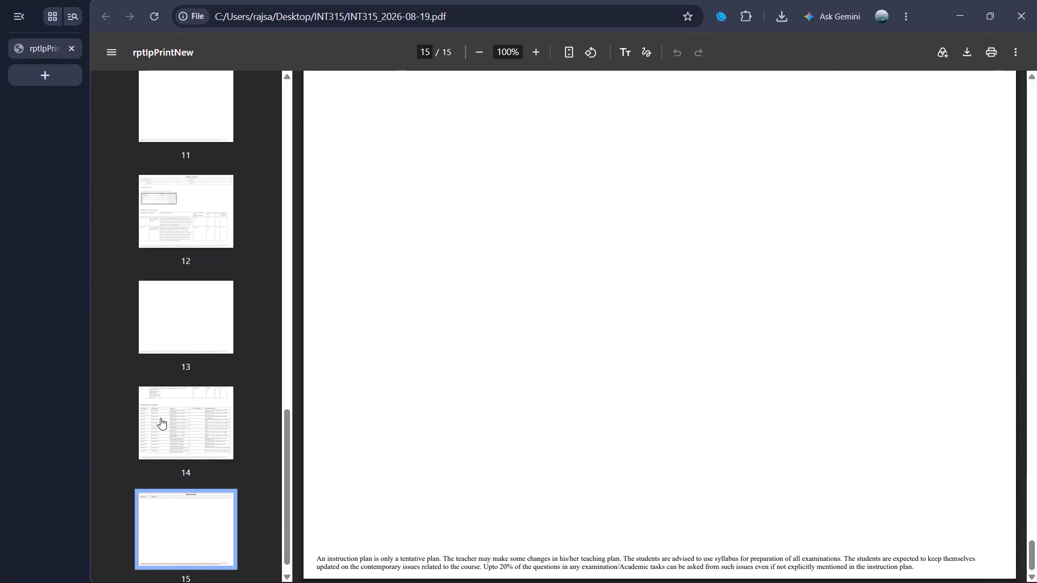
left_click(160, 418)
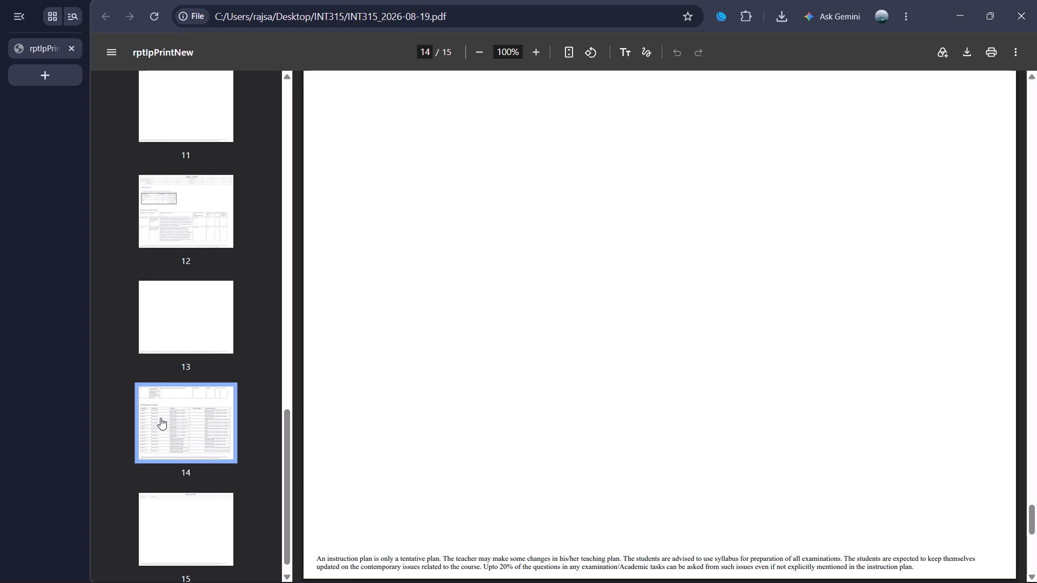
scroll(320, 463, "down", 4)
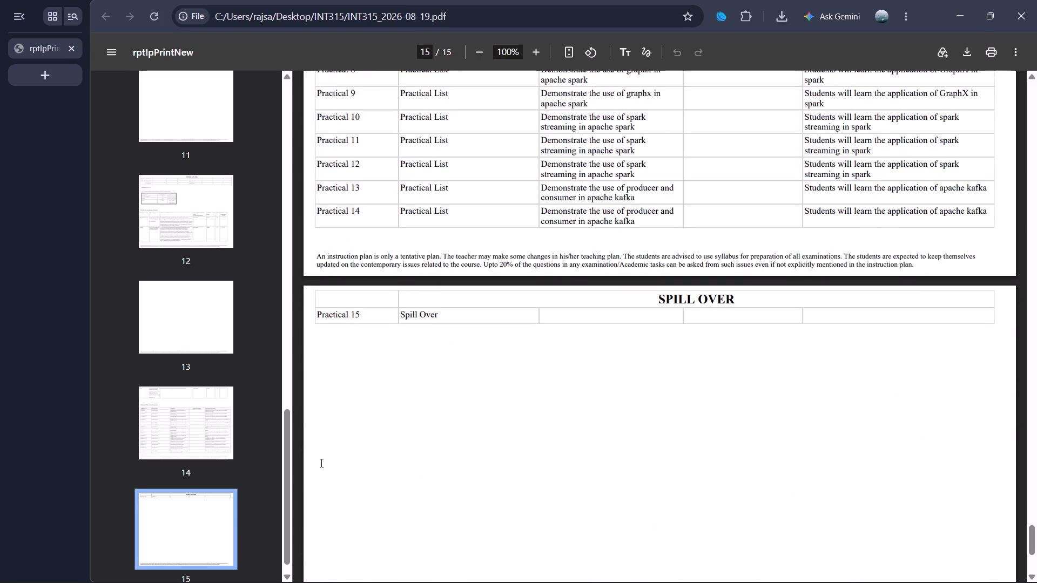
scroll(320, 463, "up", 15)
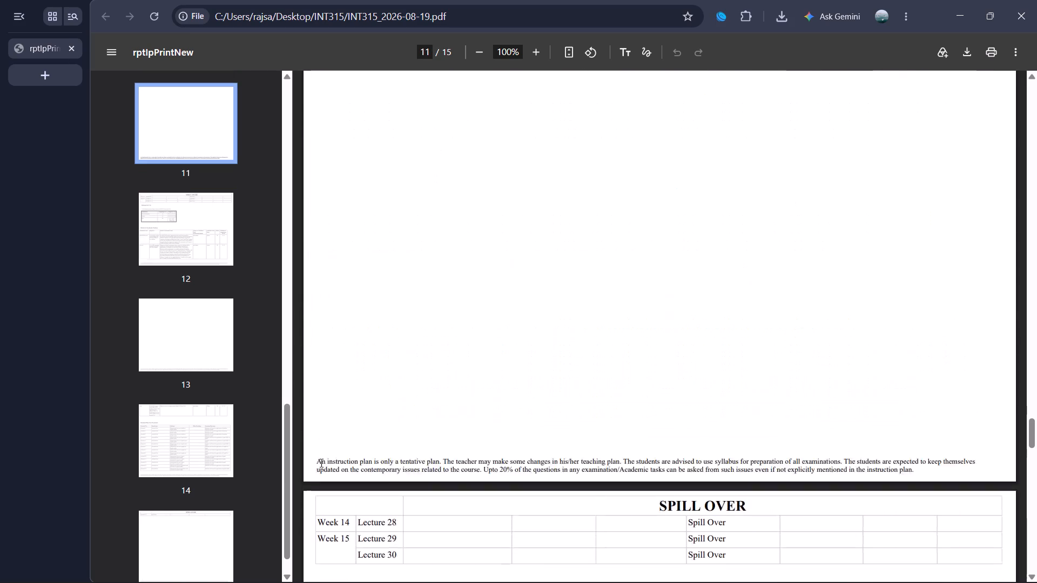
scroll(320, 463, "up", 8)
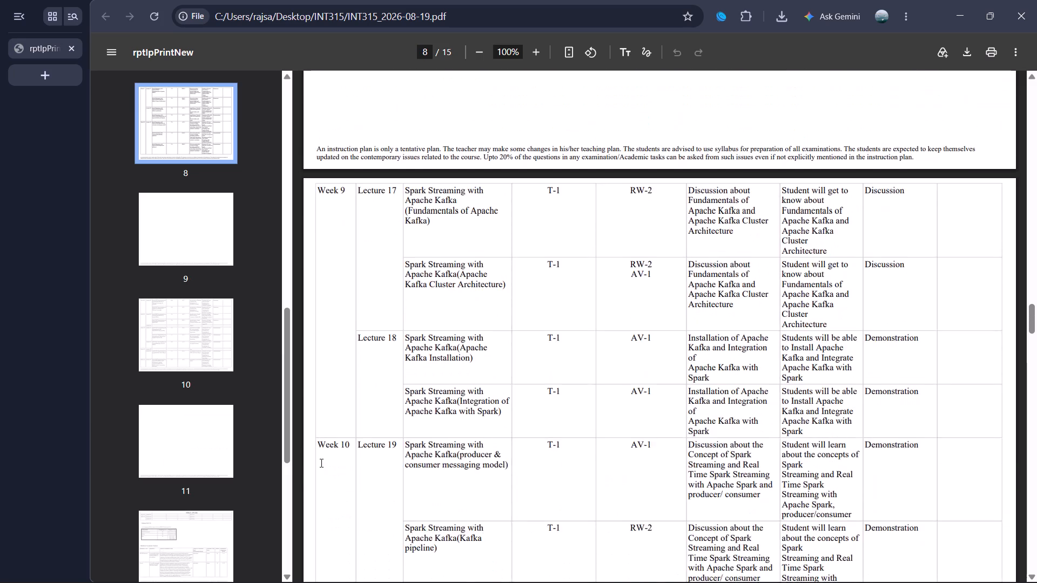
scroll(320, 463, "up", 2)
left_click(1036, 0)
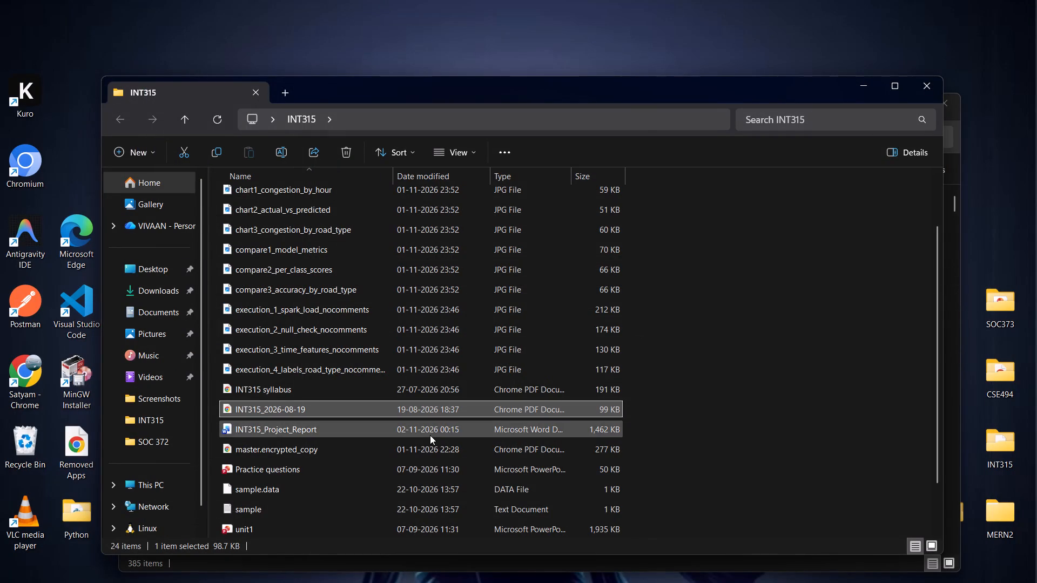
Permanently delete the sample.data file and the sample text document from the INT315 folder.
scroll(412, 469, "down", 3)
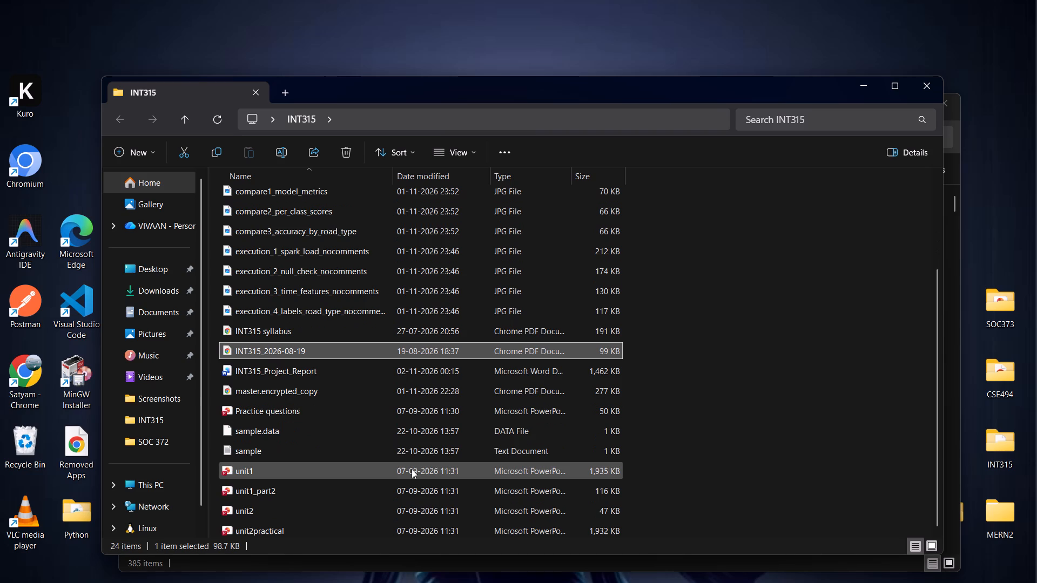
left_click(398, 431)
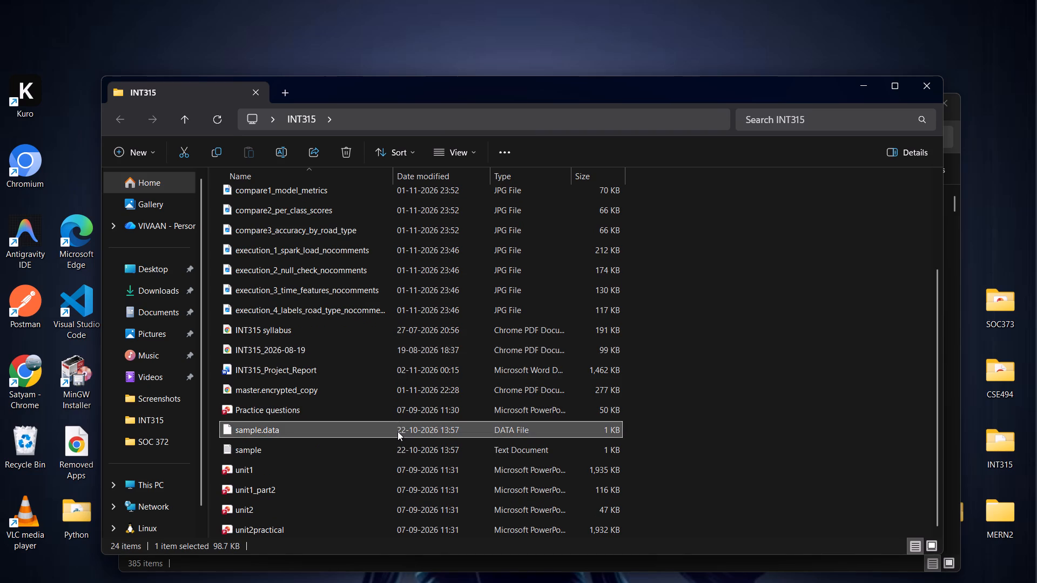
key("shift+Down")
key("shift+Delete")
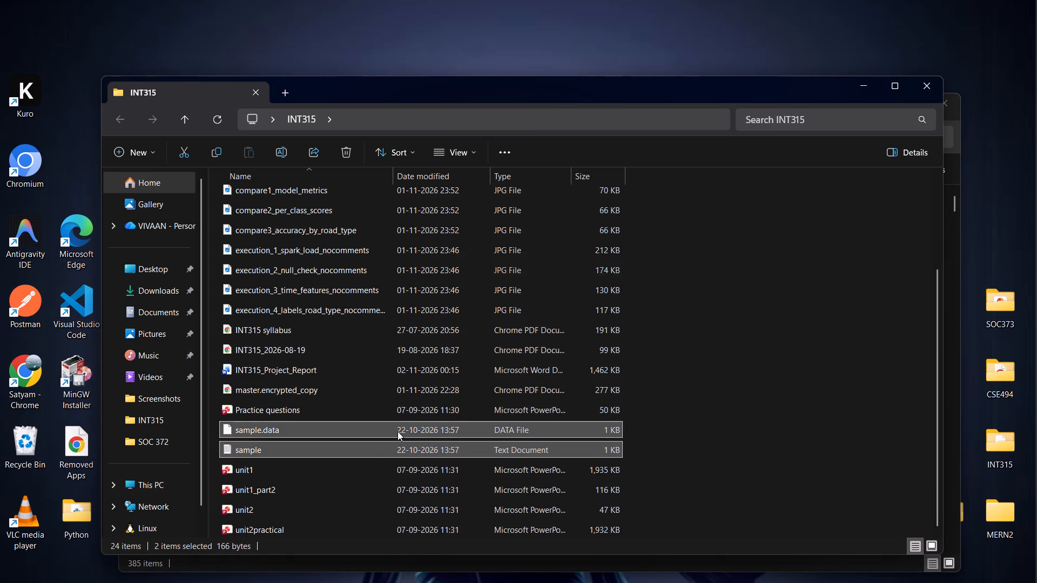
key("Return")
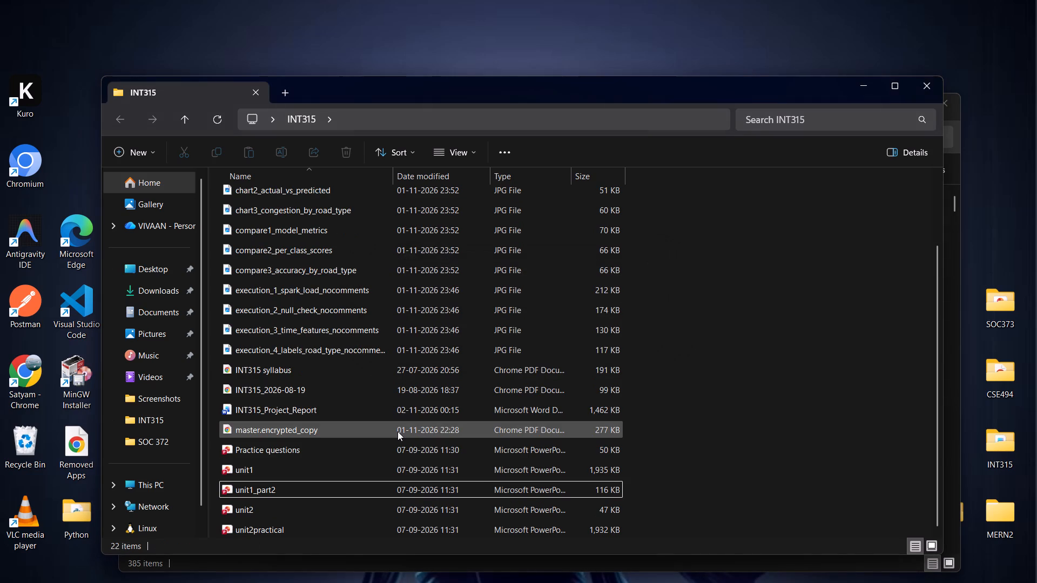
Check the project subfolder of INT315 and the Downloads folder for other project files, then close that File Explorer window.
scroll(500, 337, "up", 4)
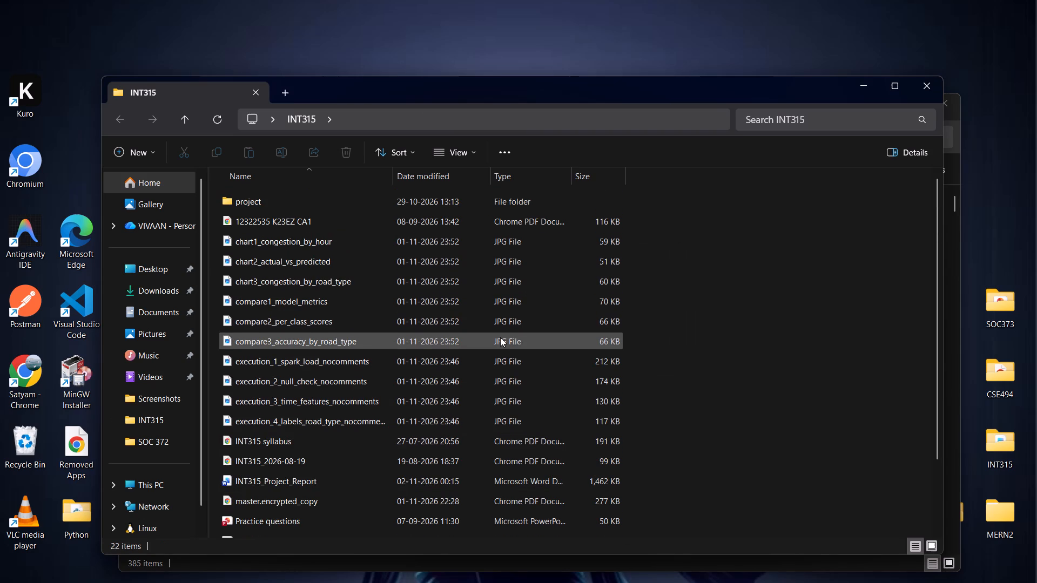
double_click(365, 218)
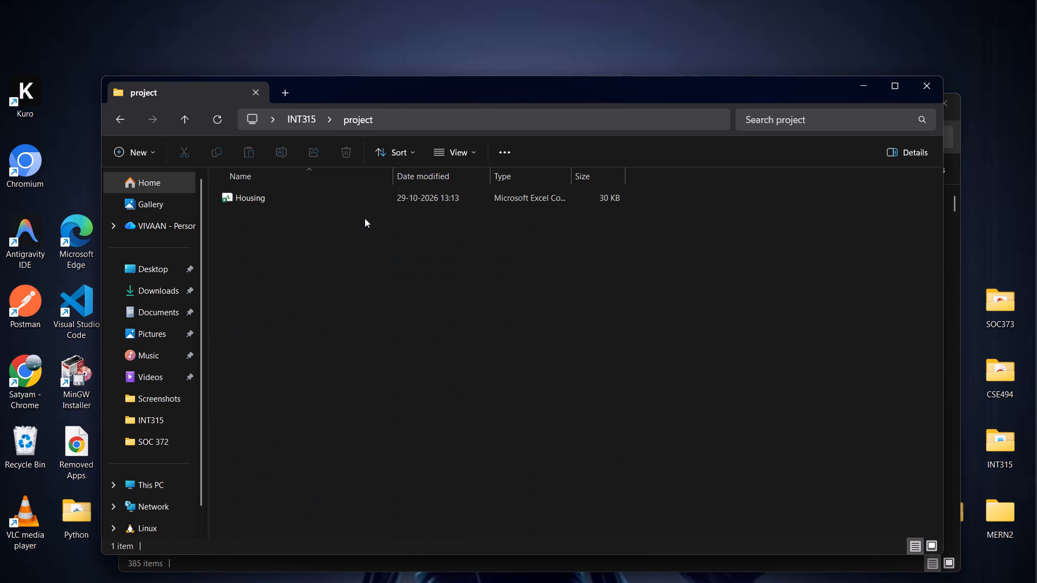
key("BackSpace")
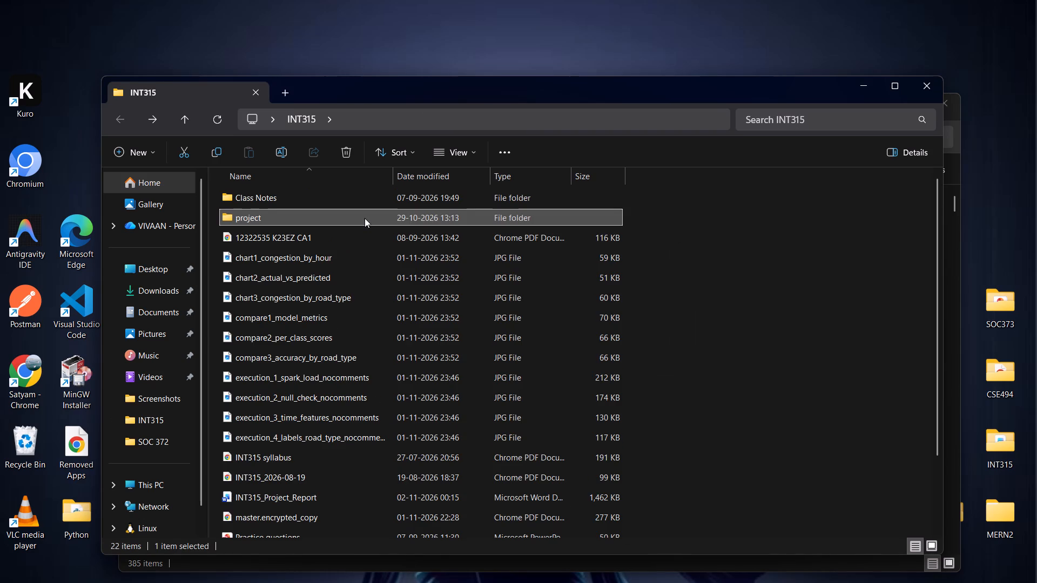
left_click(150, 282)
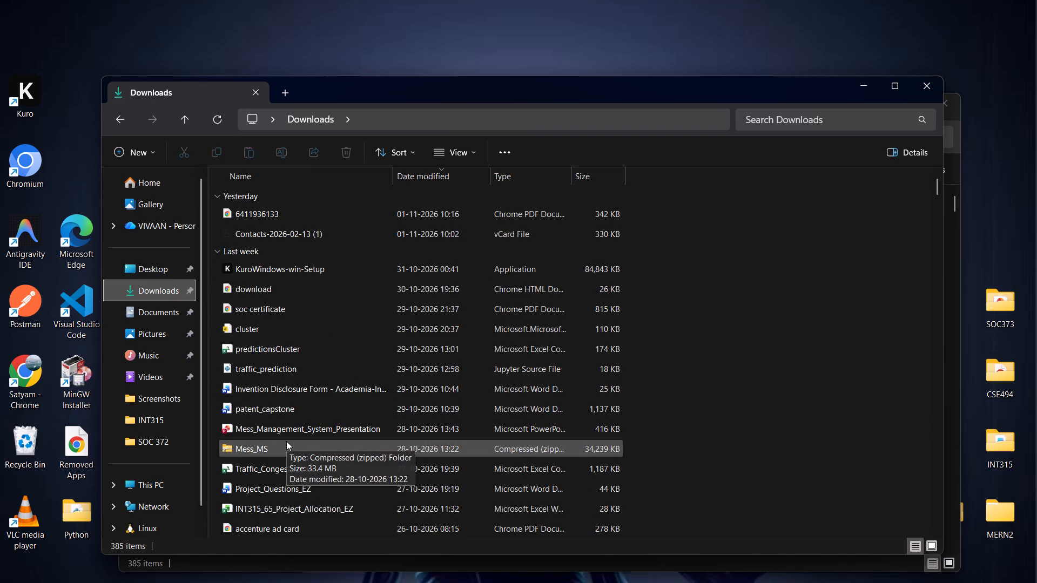
scroll(286, 441, "down", 3)
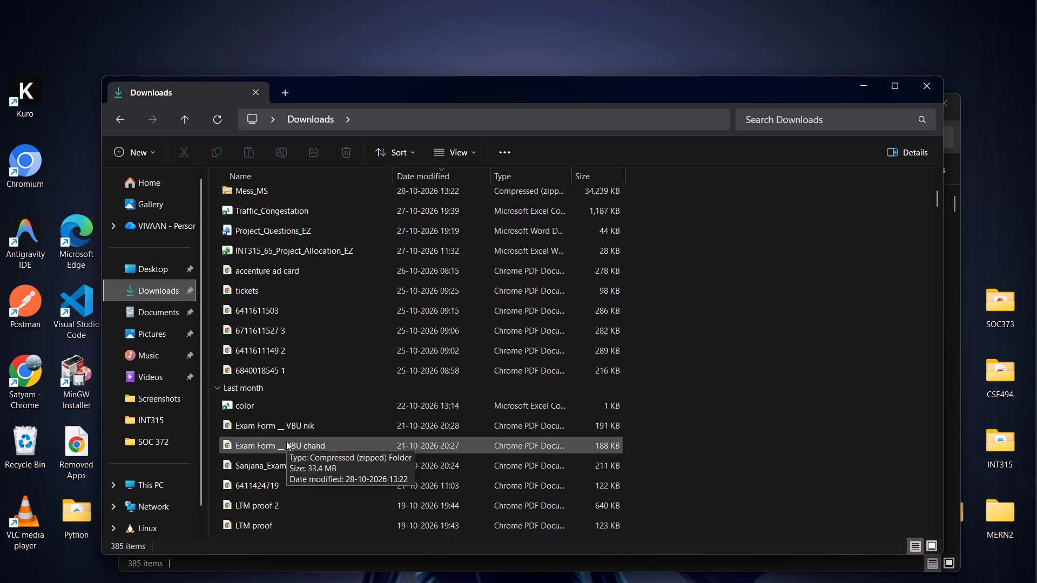
scroll(286, 441, "down", 1)
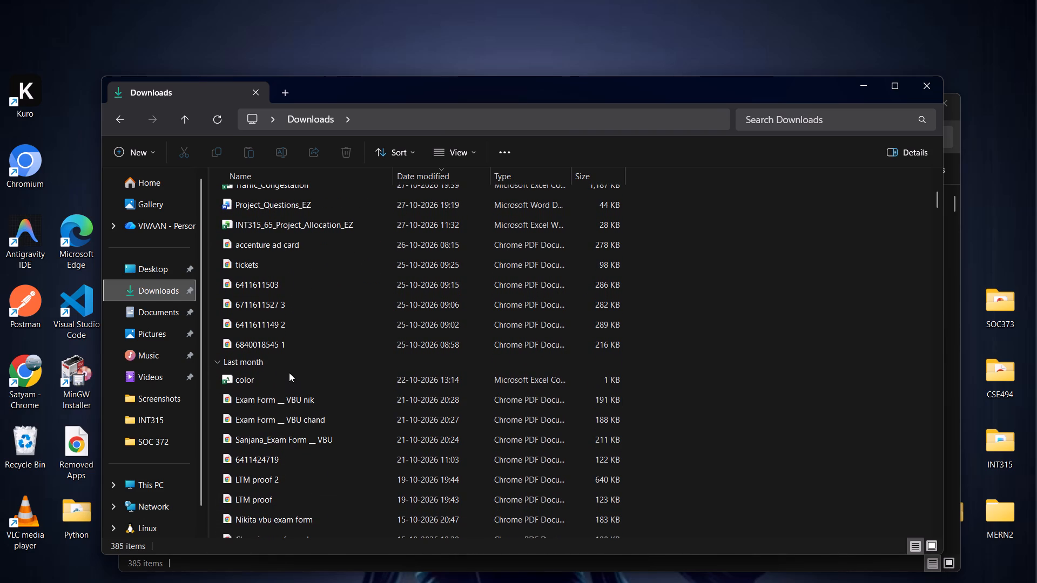
scroll(289, 372, "up", 3)
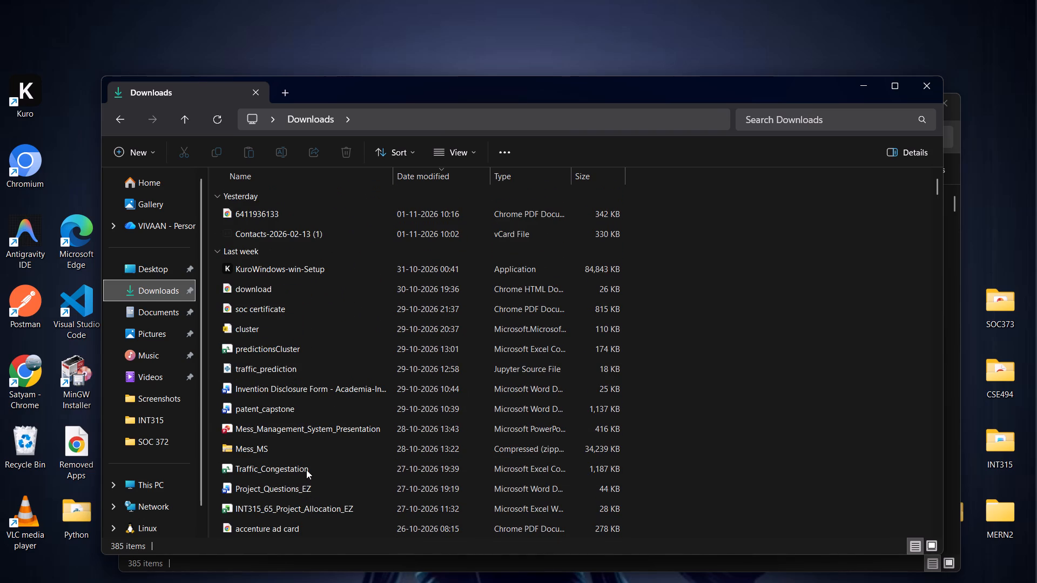
scroll(342, 357, "up", 2)
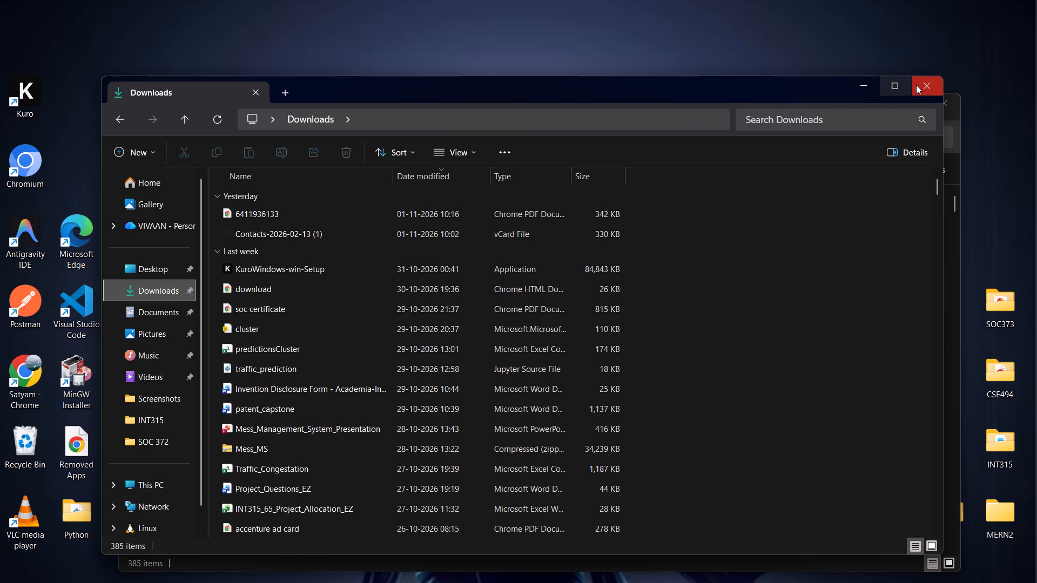
left_click(916, 85)
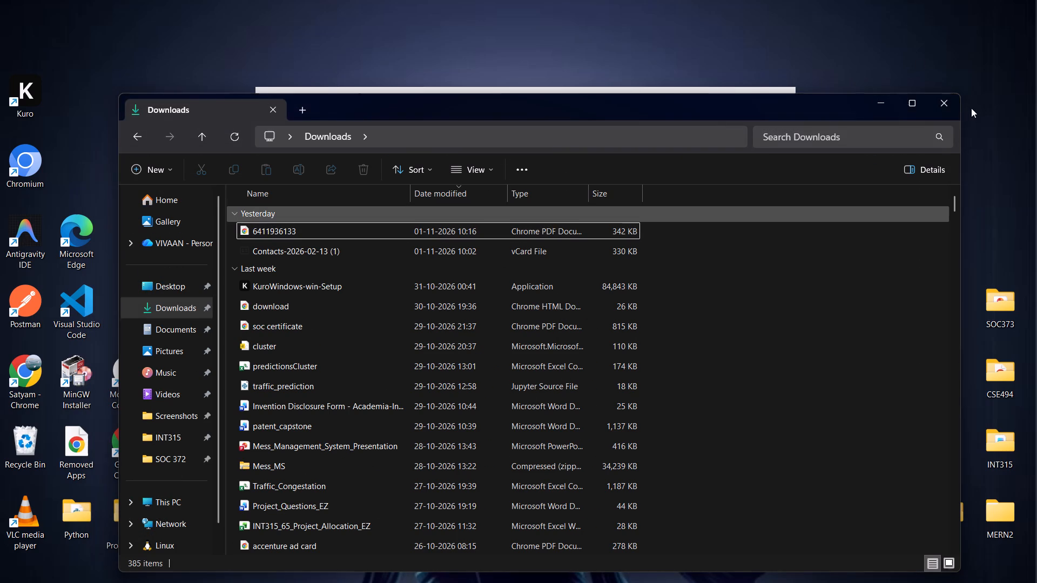